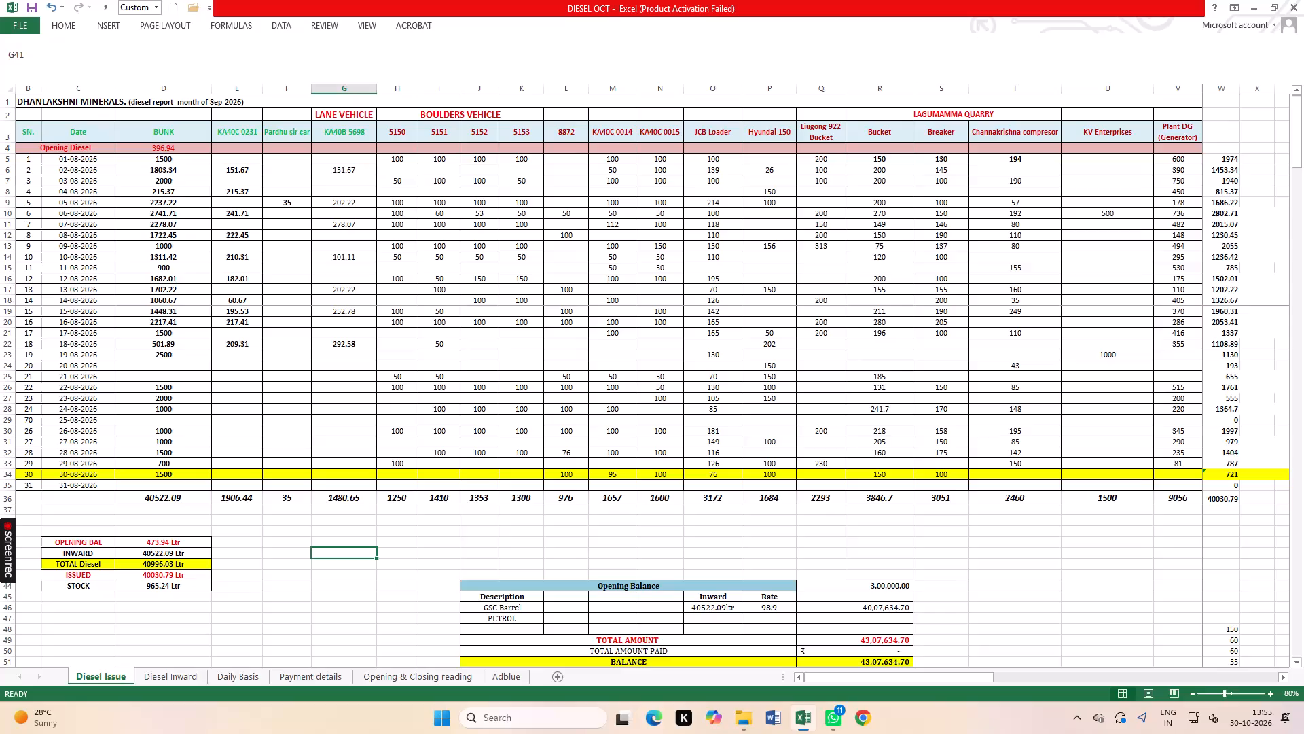
Save the DIESEL OCT workbook and close it.
left_click(32, 6)
left_click(1303, 0)
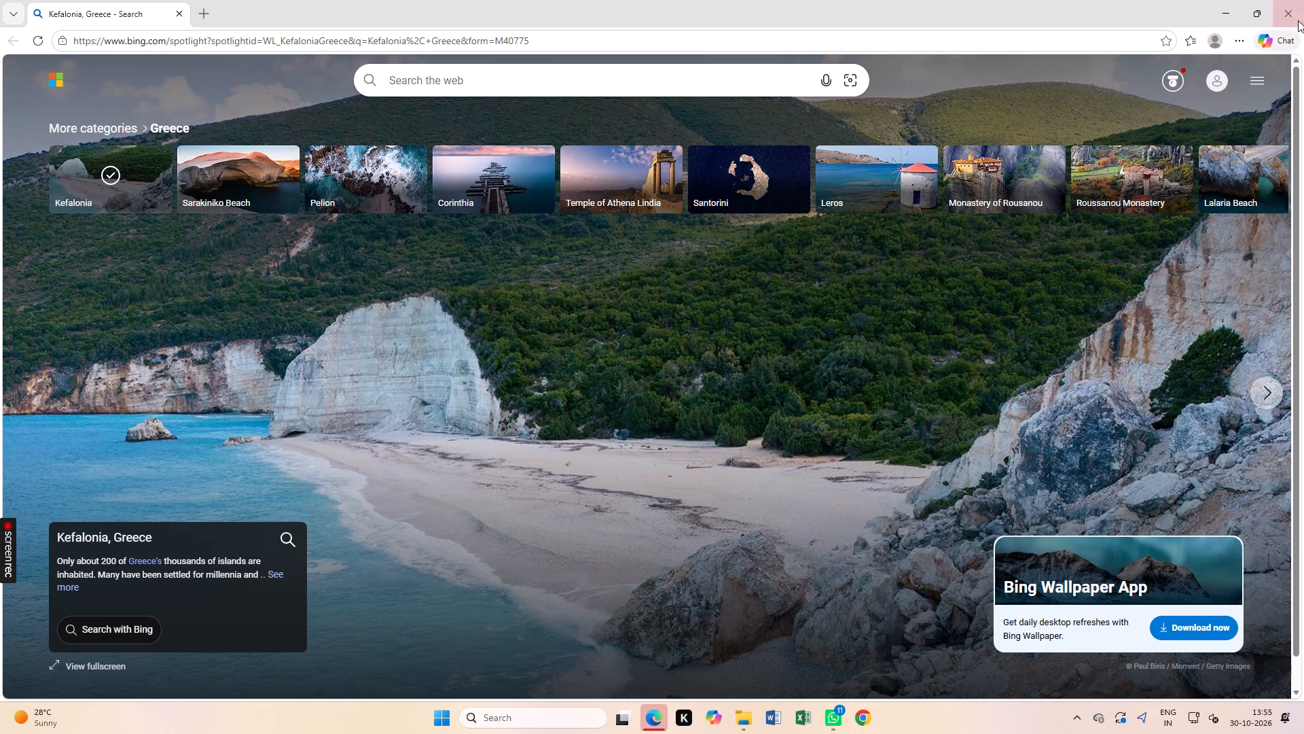
Close the Edge window showing the Kefalonia, Greece page and clear the desktop.
left_click(1300, 6)
left_click(1303, 0)
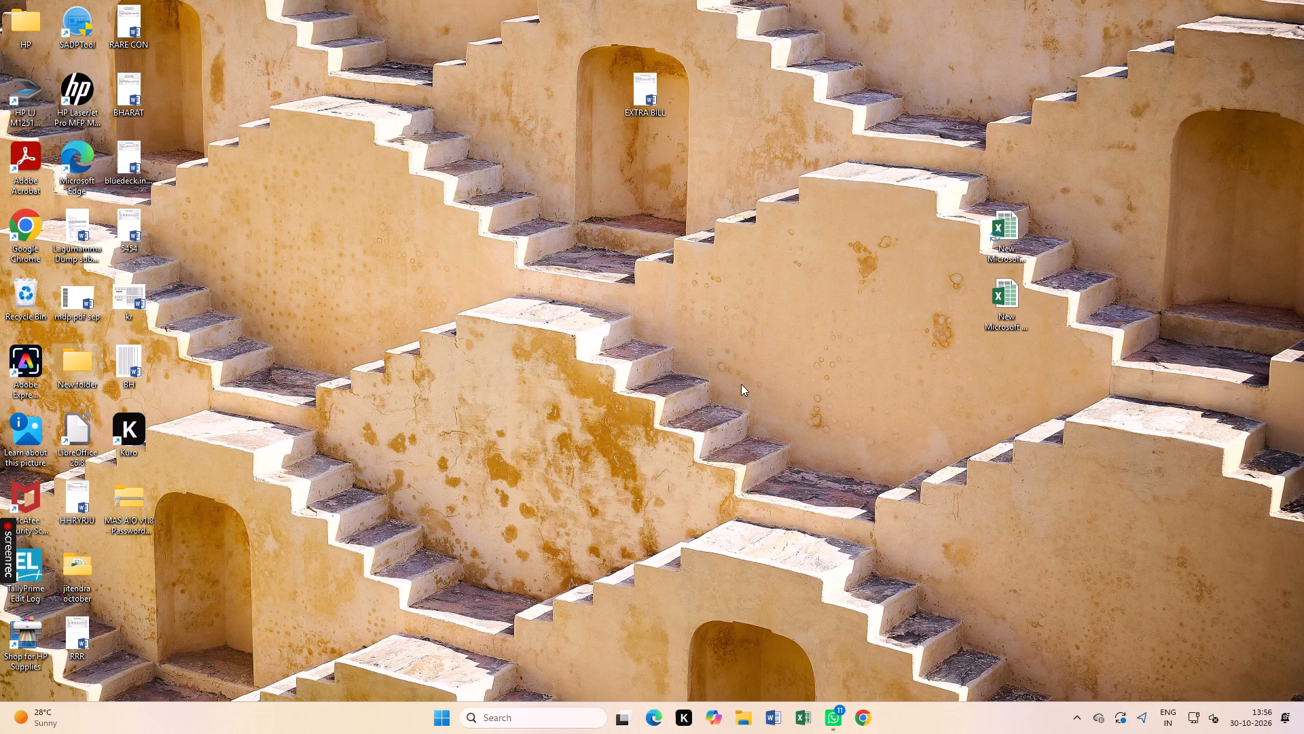
Switch to Chrome, go to ilovepdf.com and open the PDF to Word converter.
left_click(864, 723)
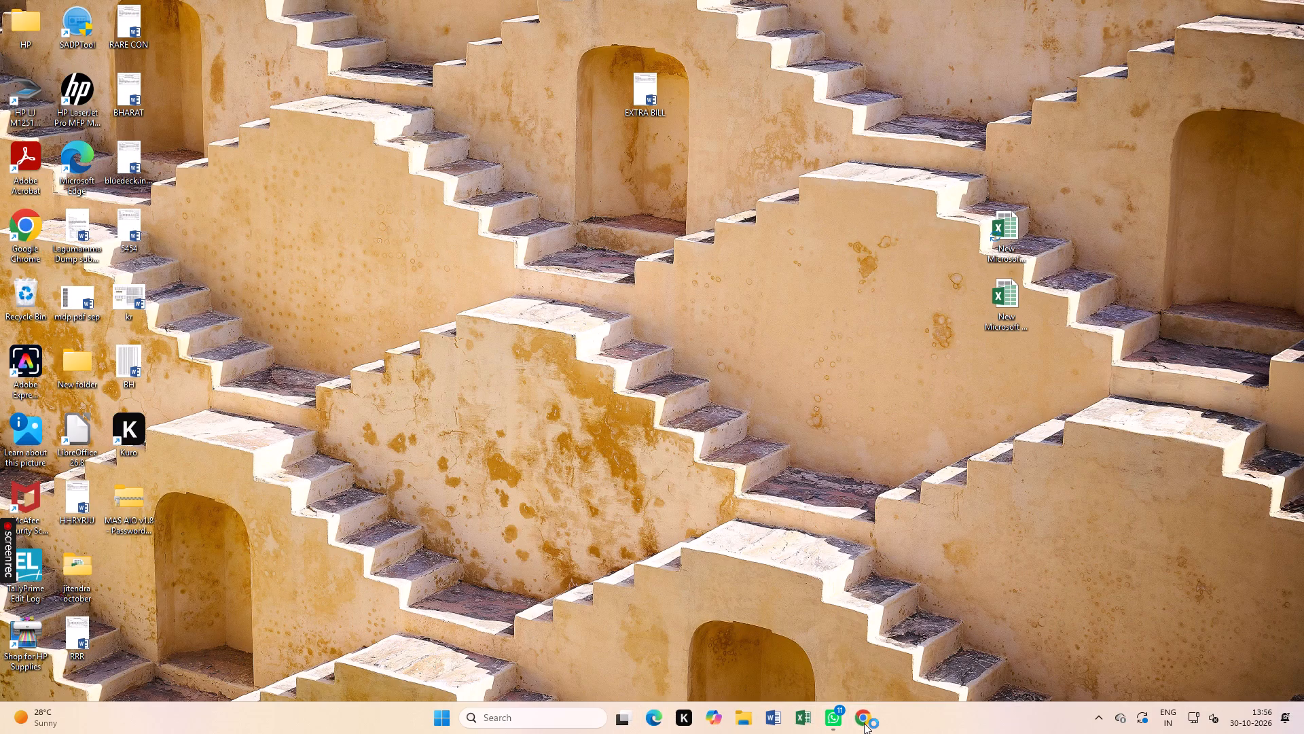
left_click(265, 39)
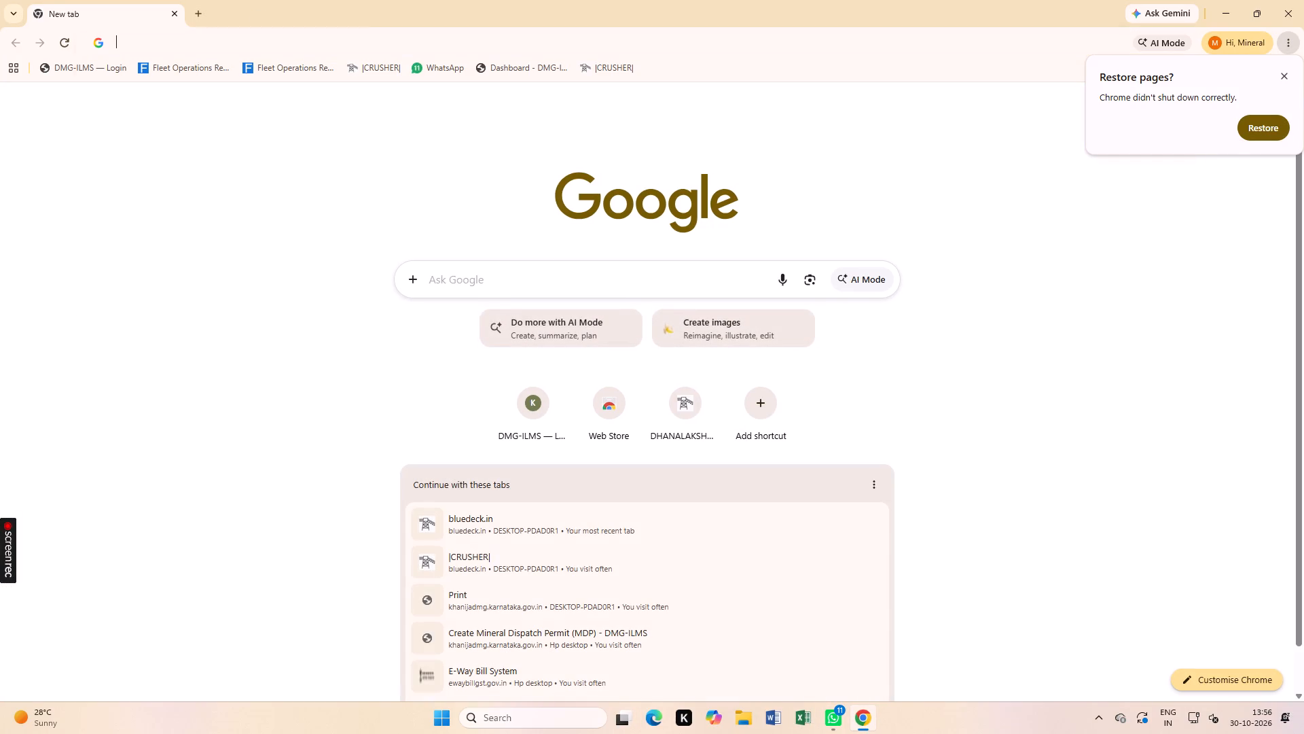
key("i")
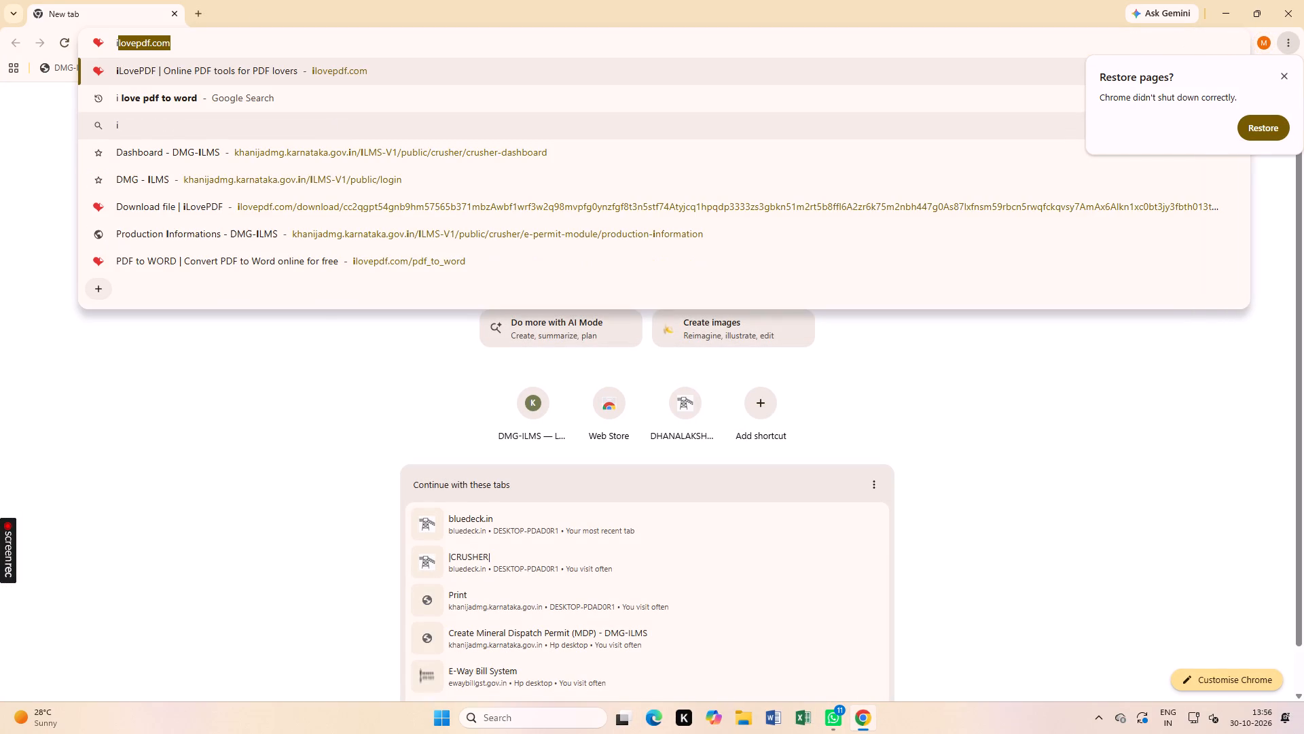
left_click(302, 73)
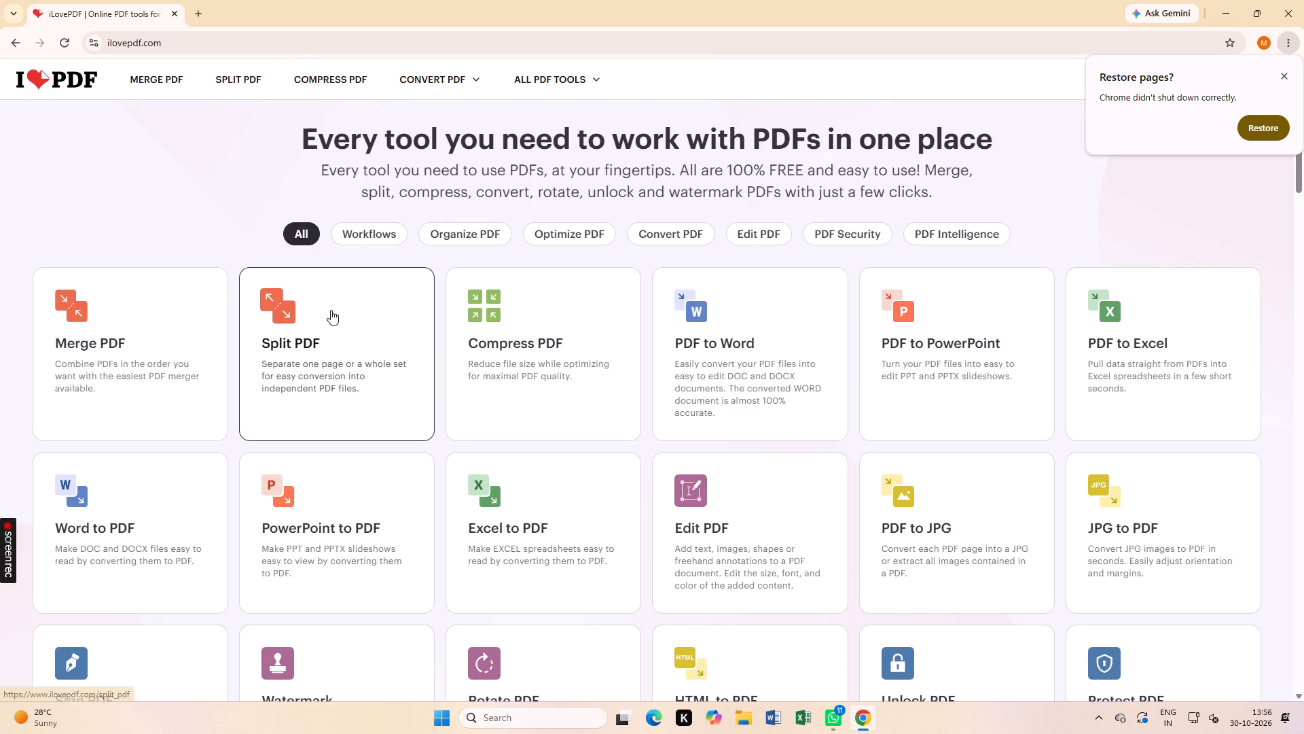
left_click(696, 355)
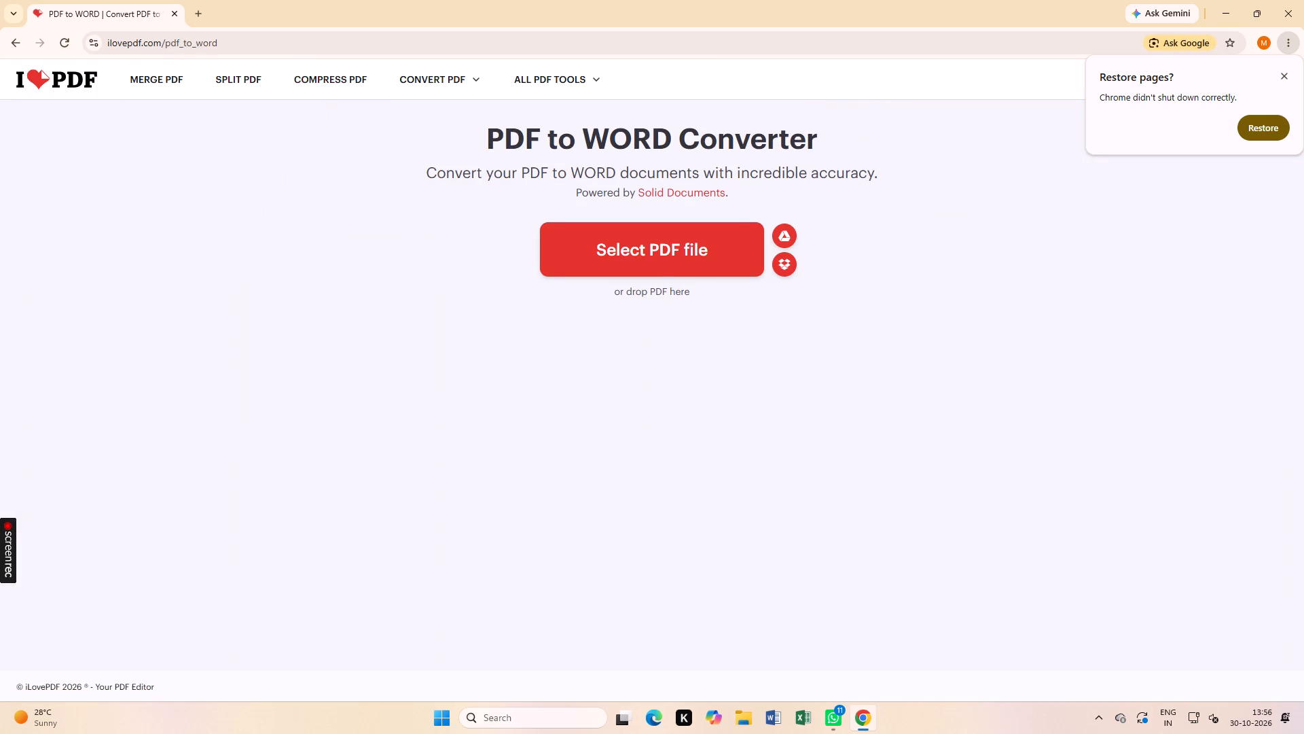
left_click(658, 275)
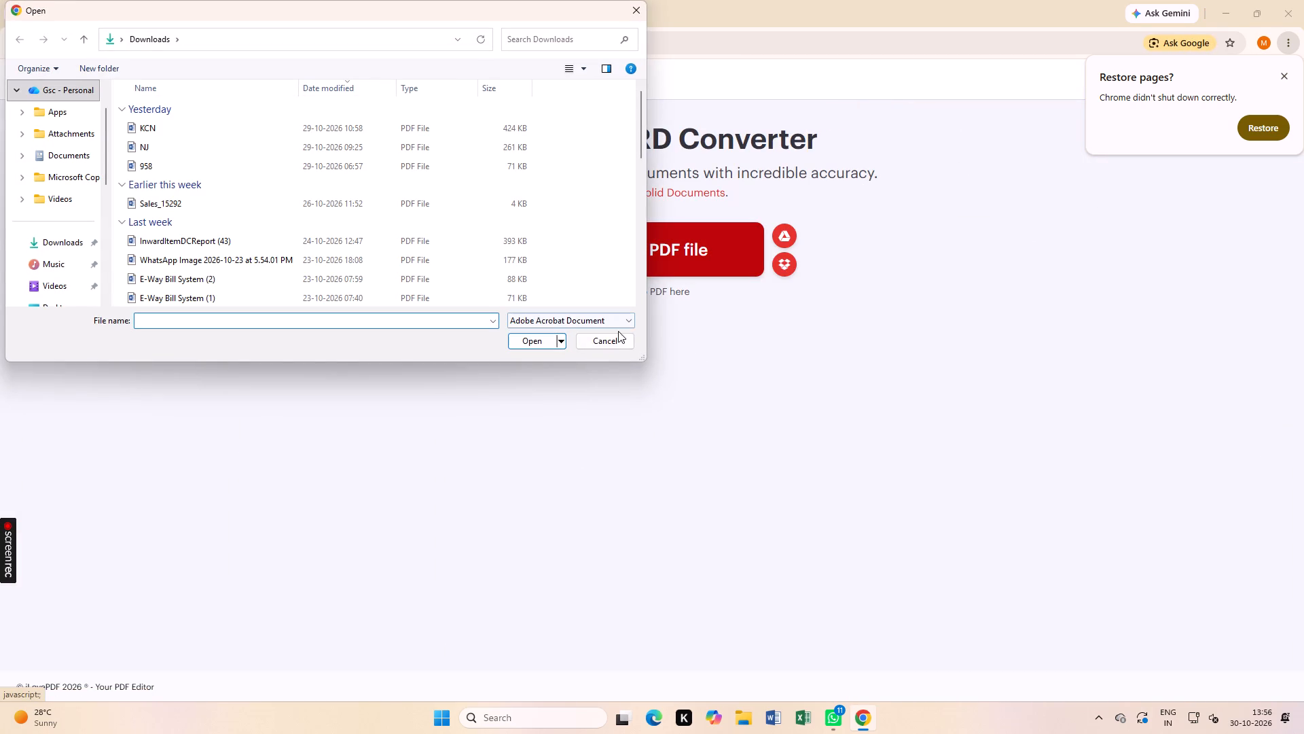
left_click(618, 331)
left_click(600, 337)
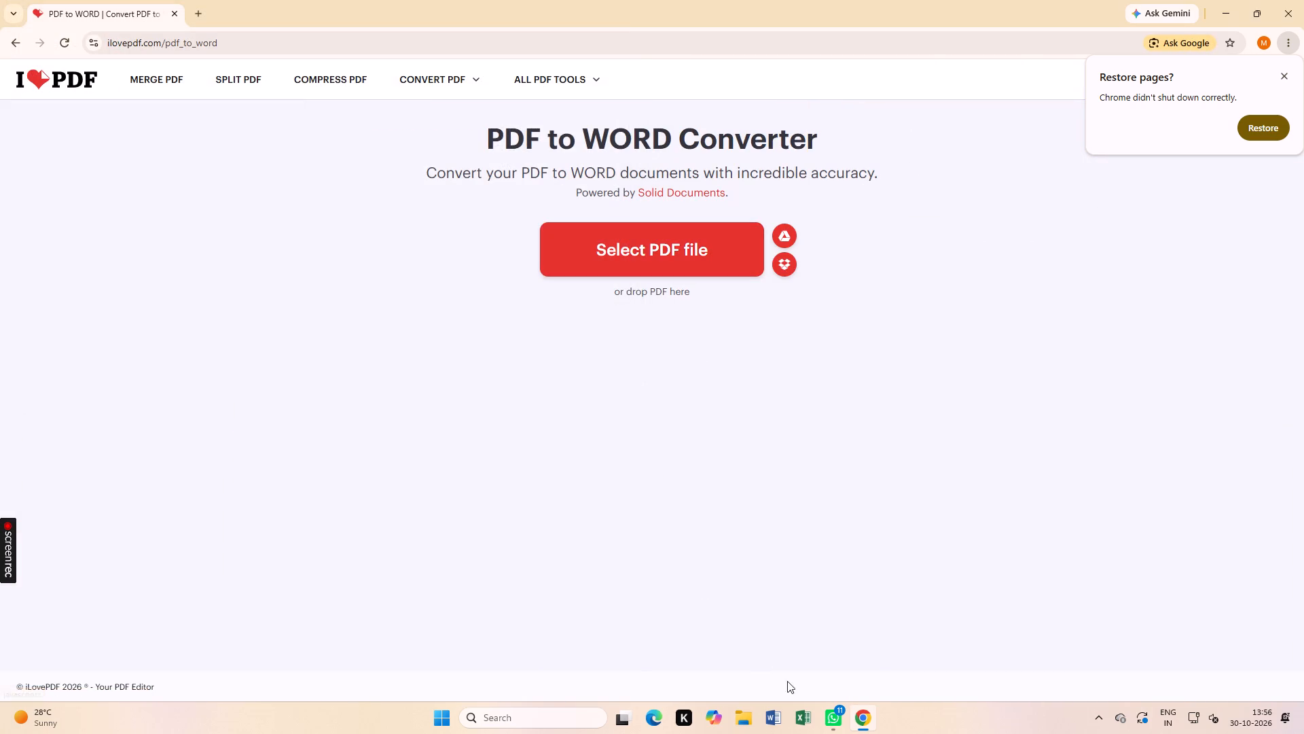
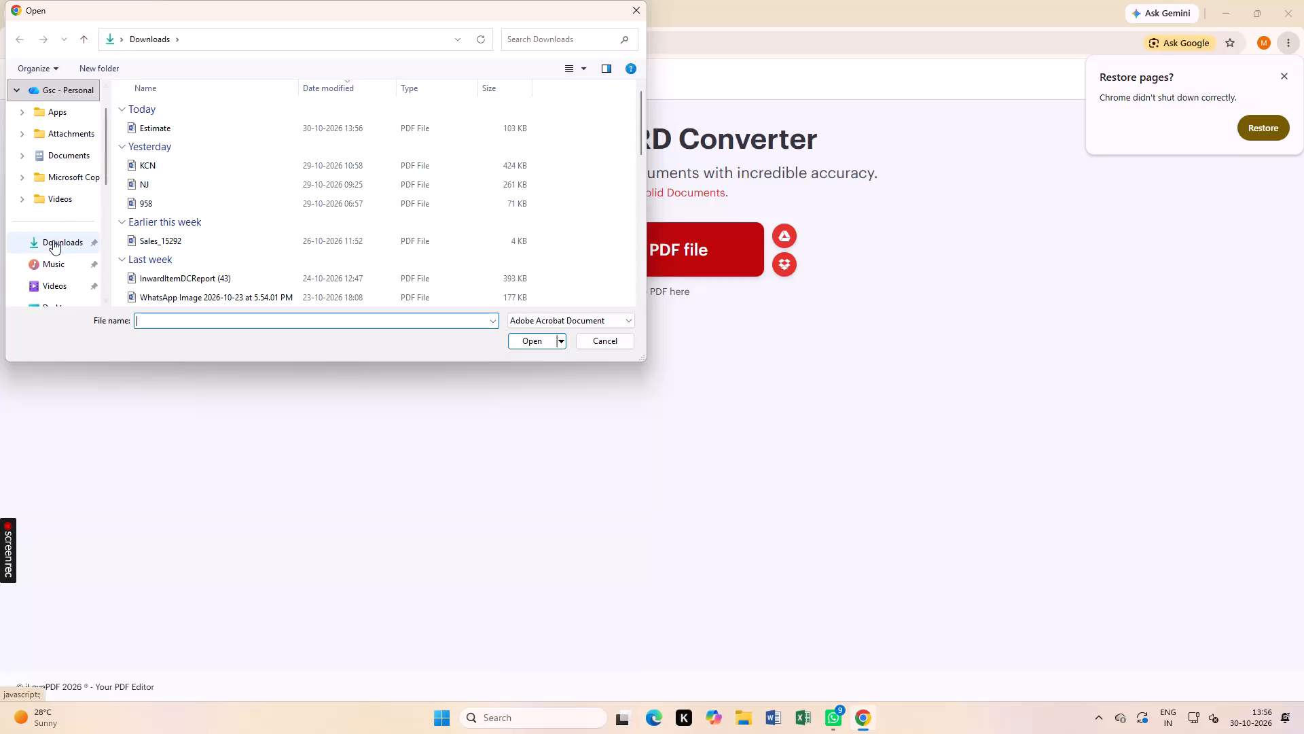
Load the Estimate PDF from the Downloads folder into the PDF to Word converter and dismiss the page-restore prompt.
left_click(53, 248)
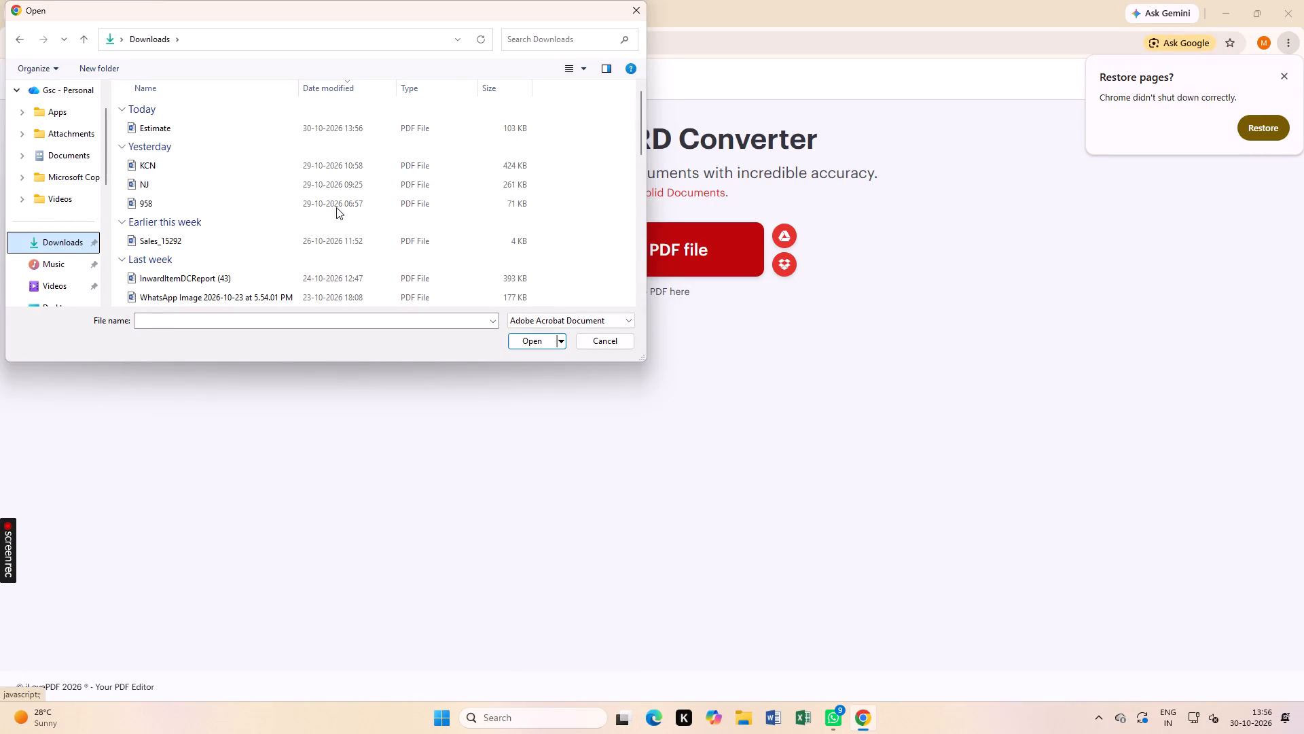
left_click(173, 130)
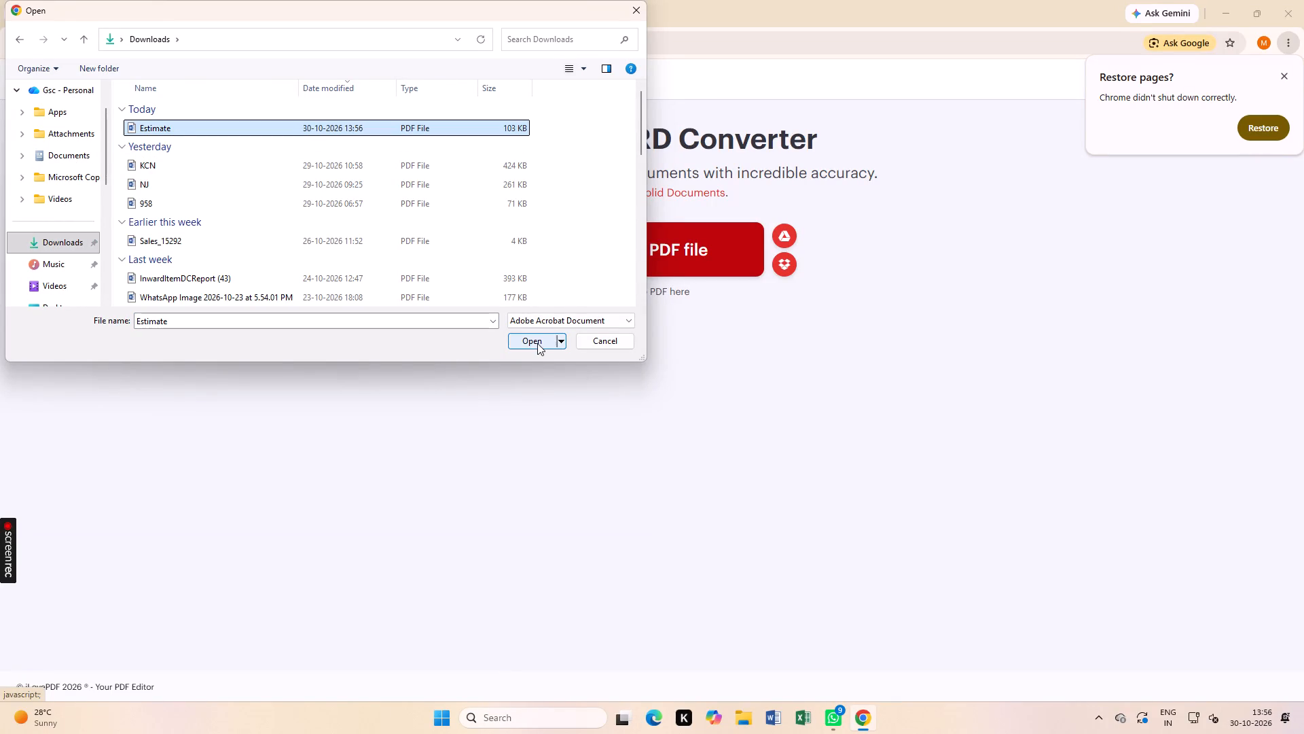
left_click(537, 343)
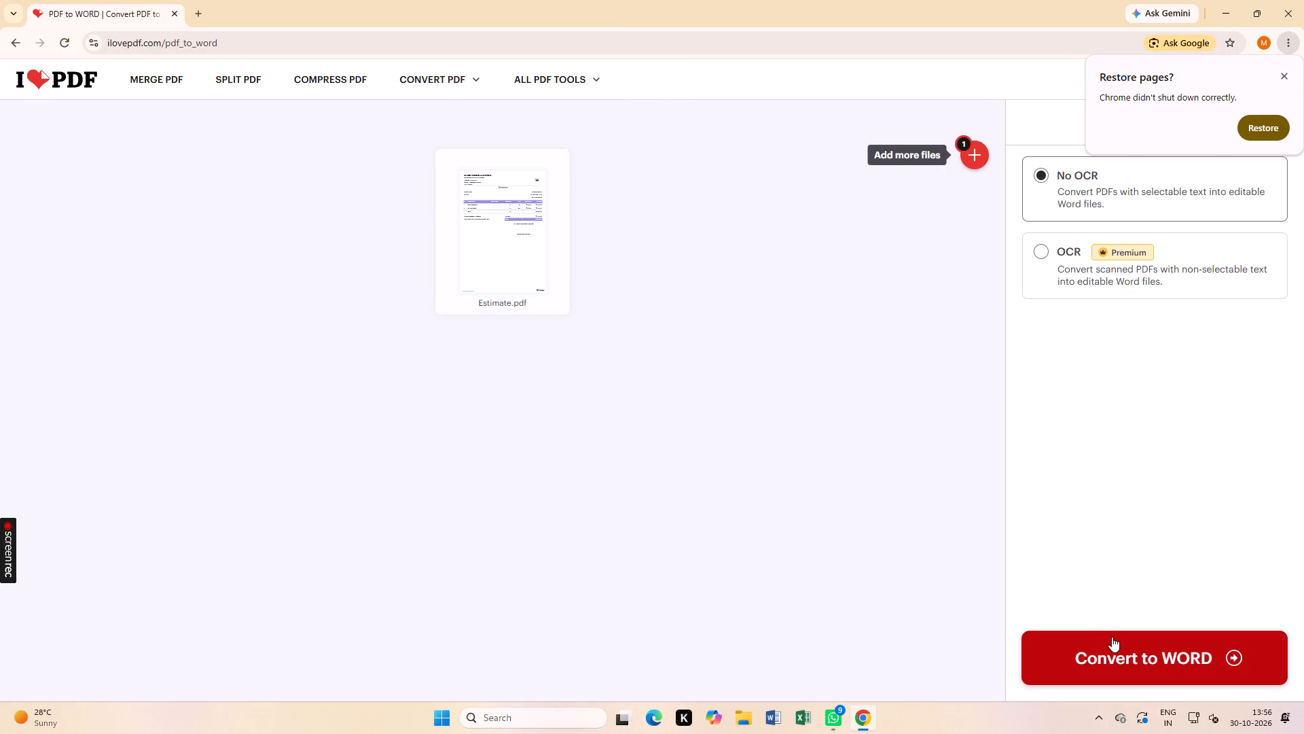
left_click(1283, 75)
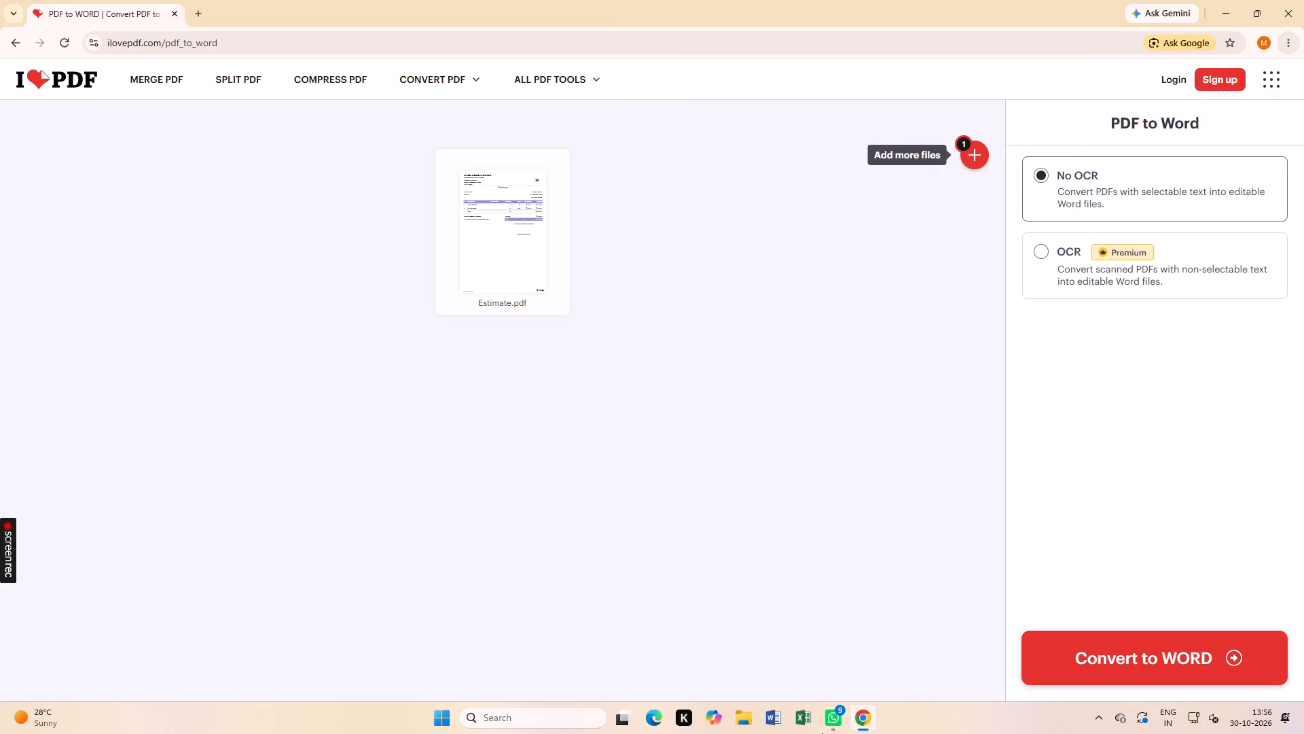
Switch to File Explorer, open the Estimate PDF from Downloads in Word, dismiss the activation wizard and enable editing.
left_click(736, 722)
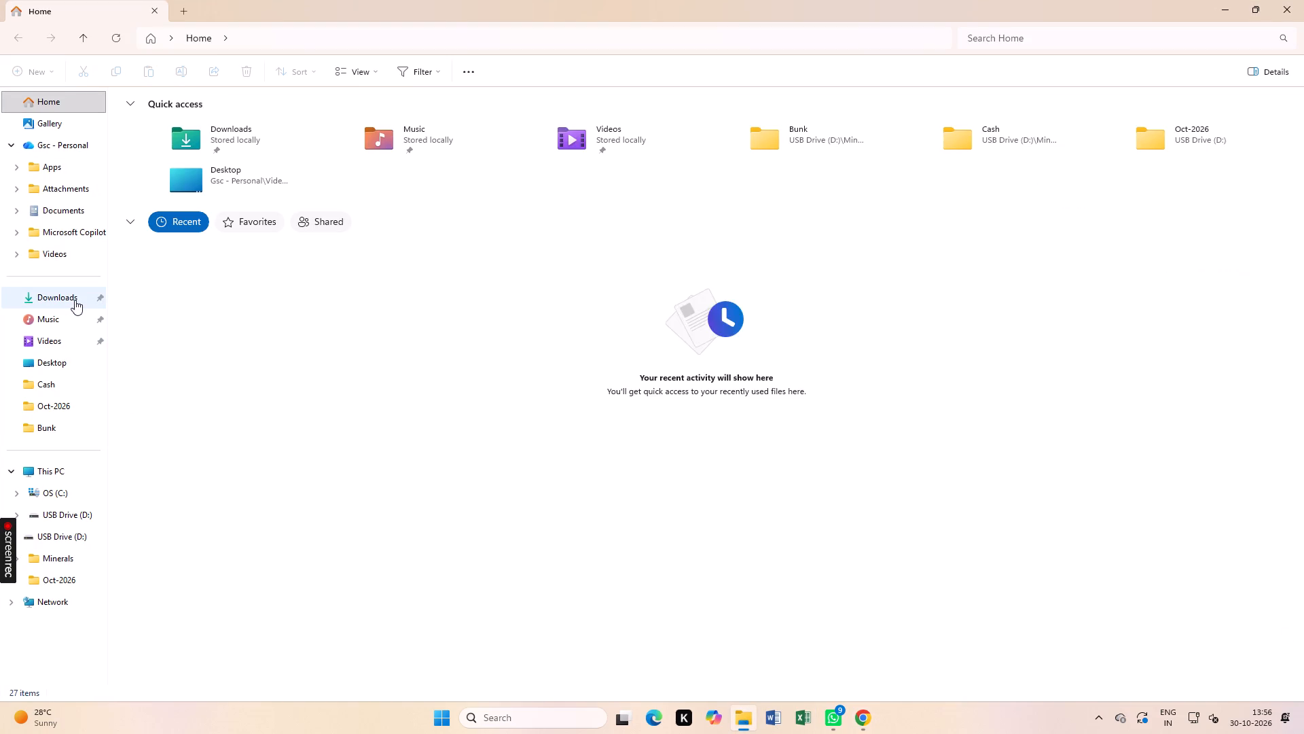
left_click(70, 300)
left_click(147, 136)
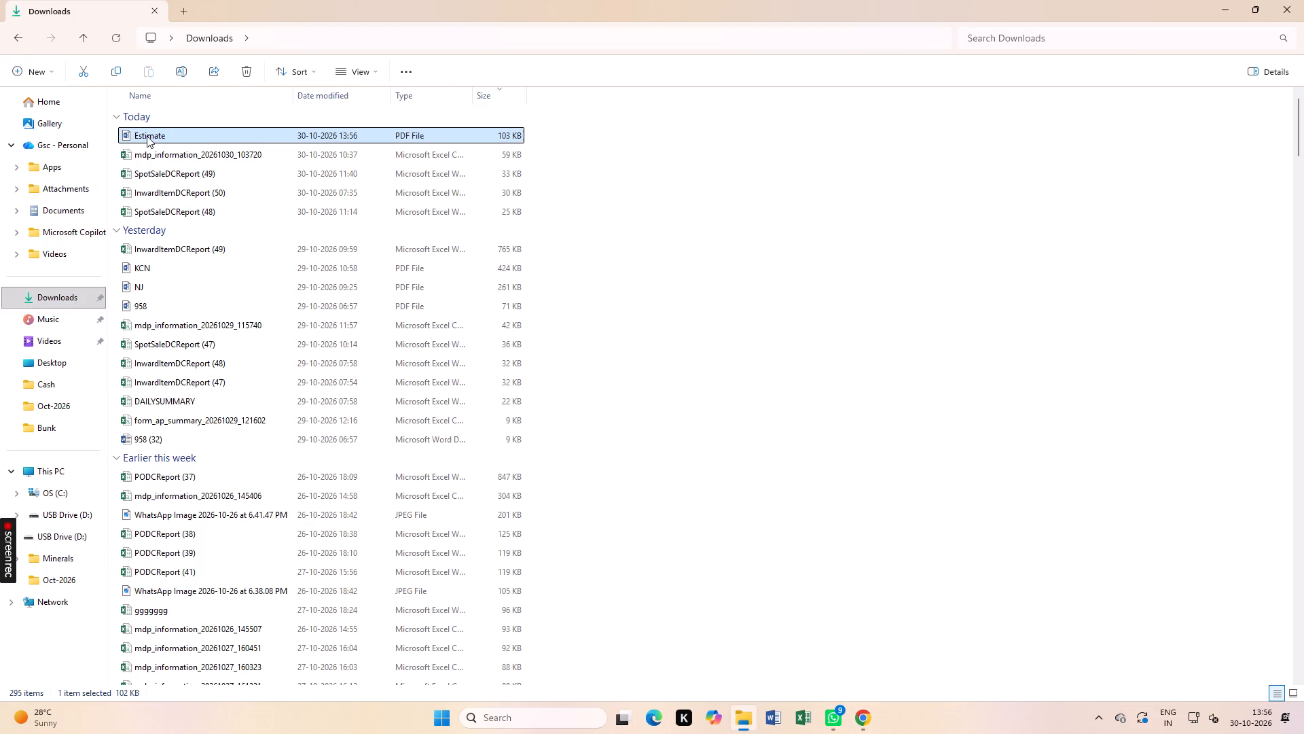
double_click(147, 136)
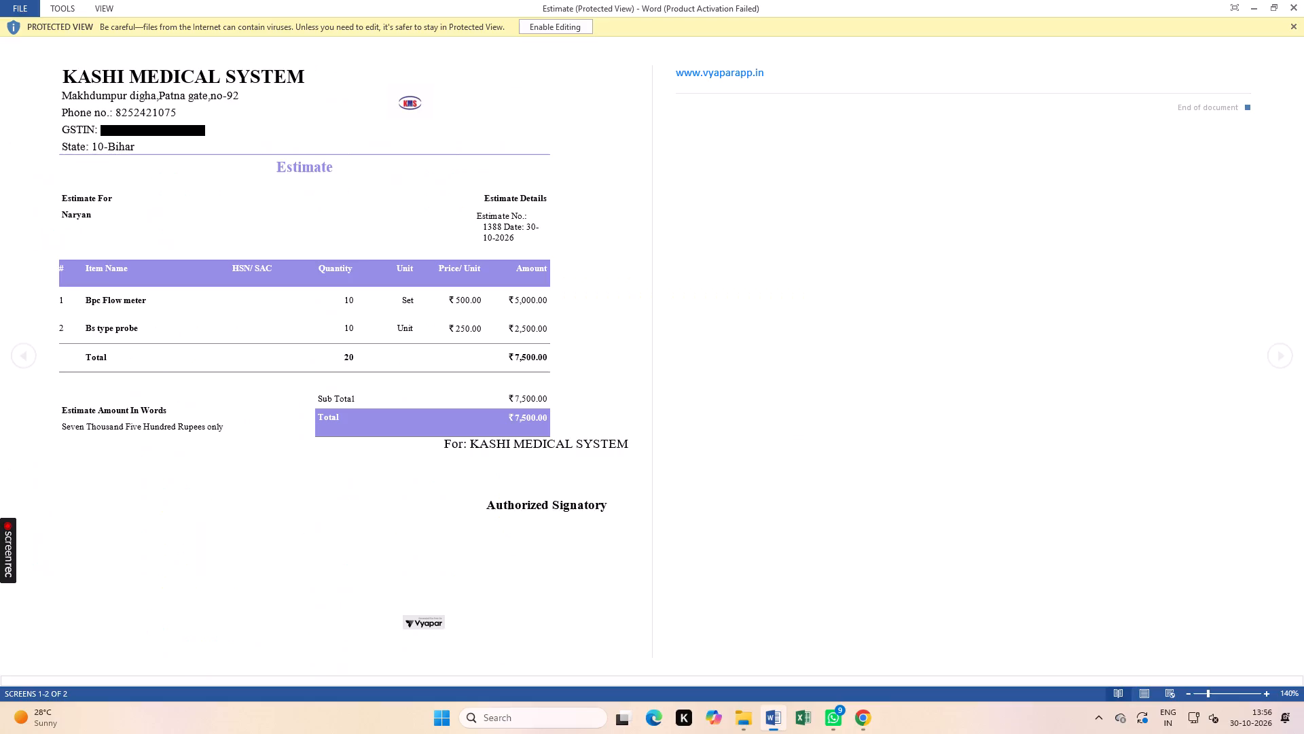
left_click(570, 33)
left_click(563, 25)
left_click(805, 201)
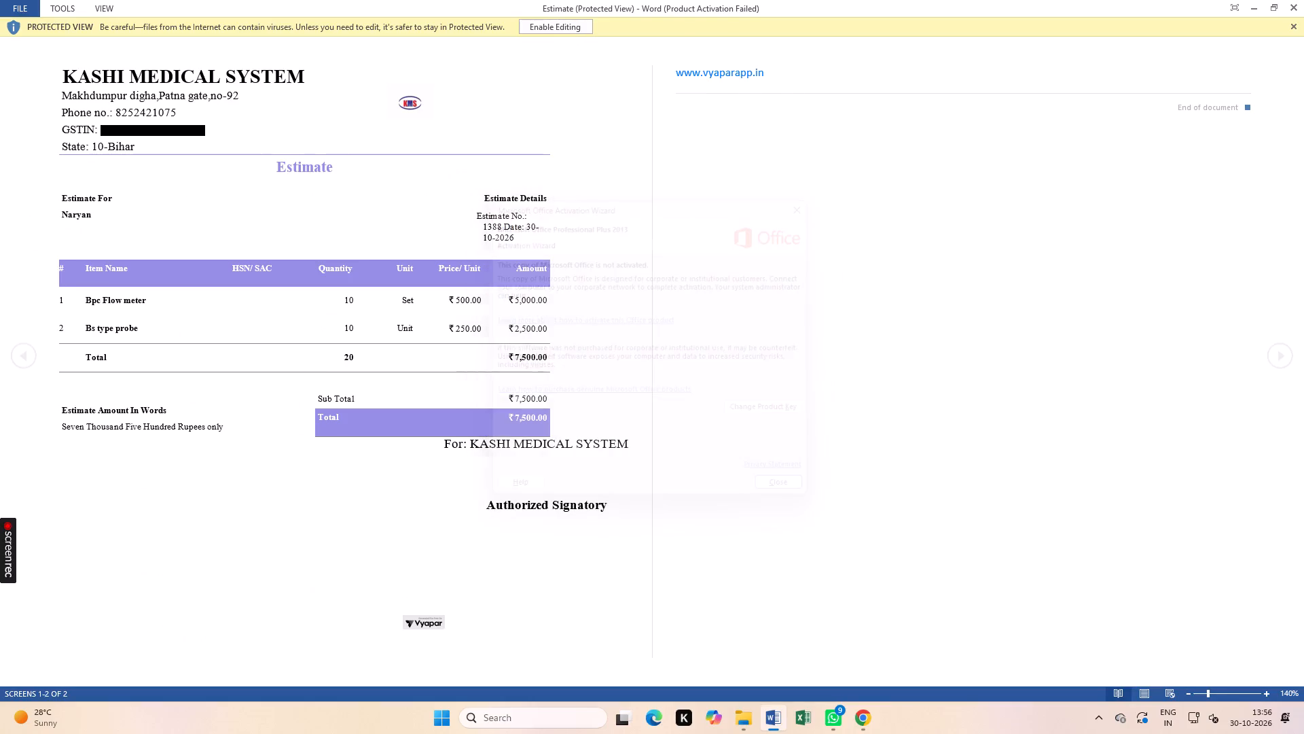
left_click(560, 29)
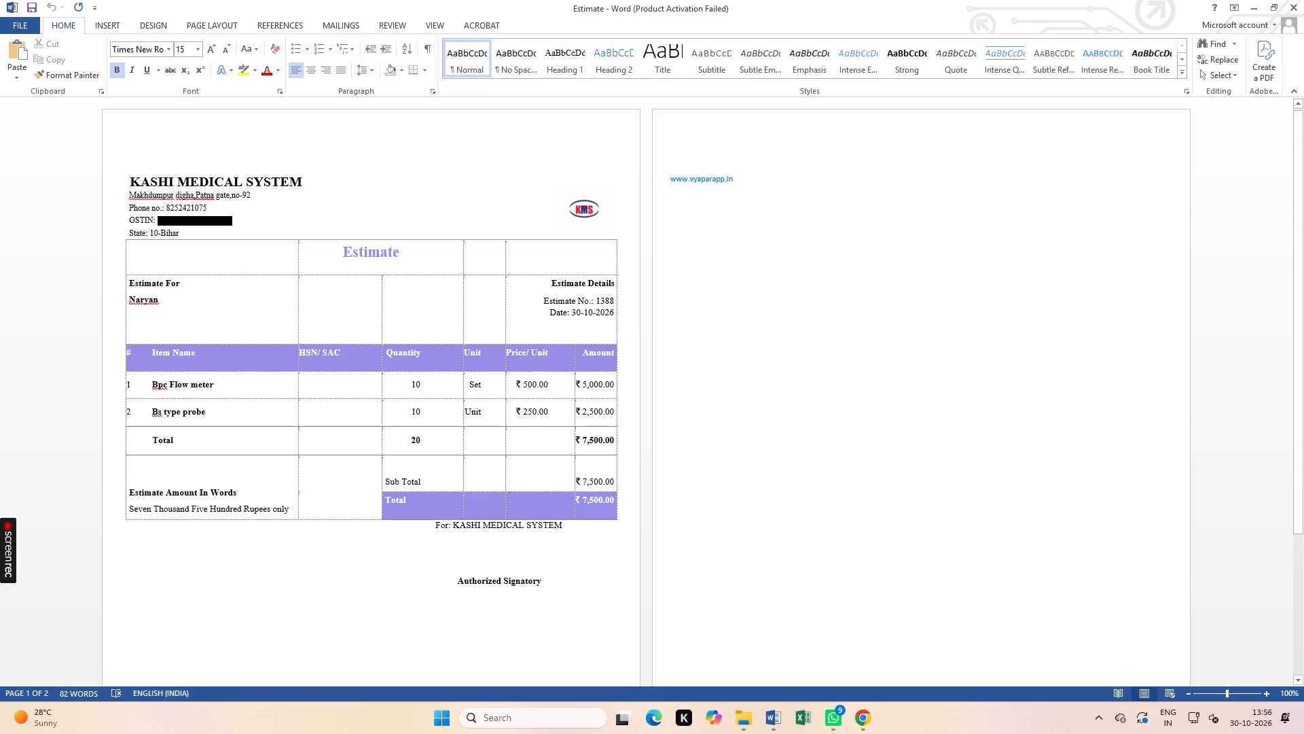
Delete the KMS logo image from the estimate's header.
left_click(585, 208)
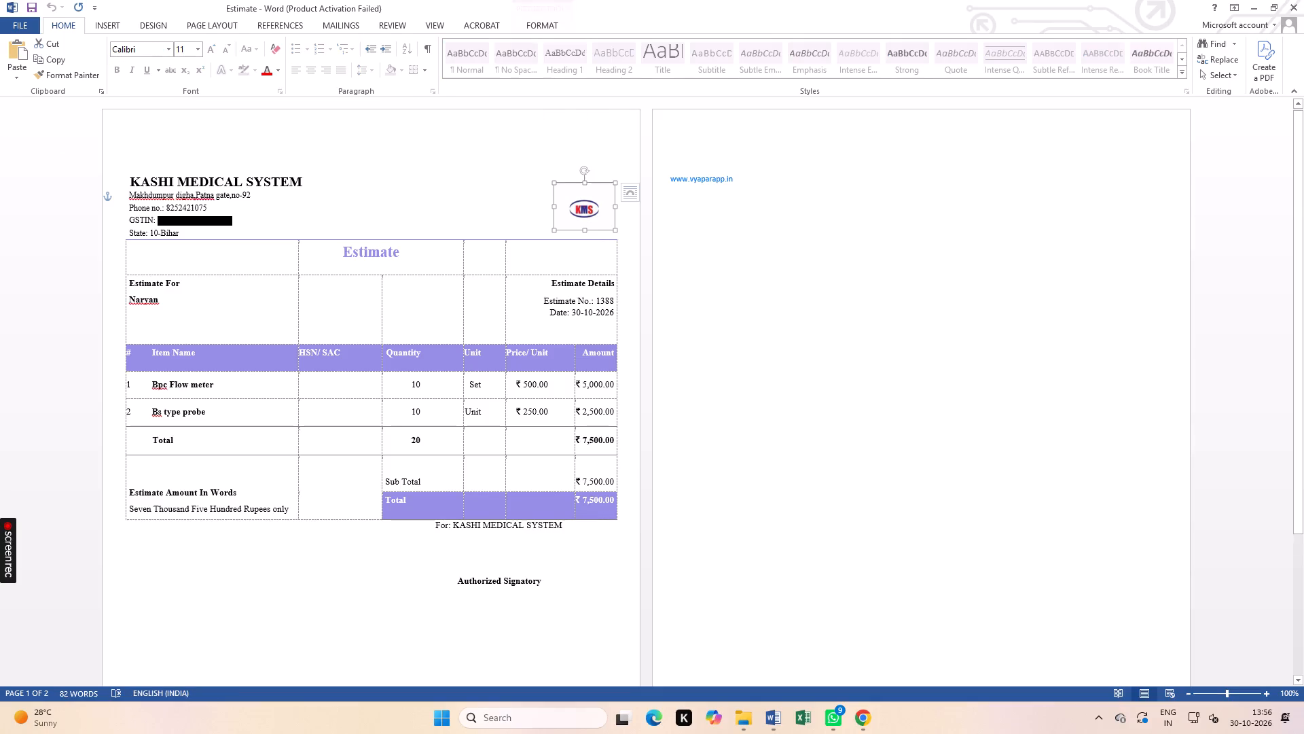
key("Delete")
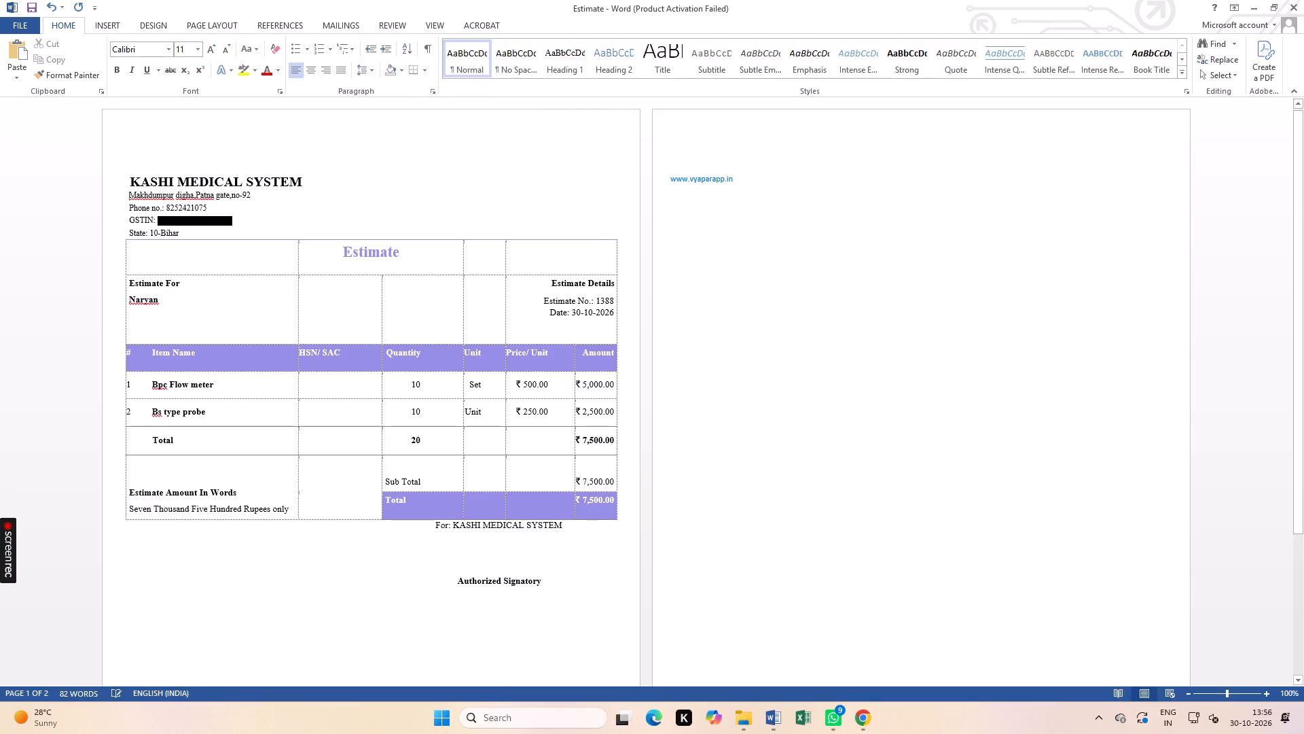
Replace KASHI with MADHU in the company name heading above the address.
left_click(307, 184)
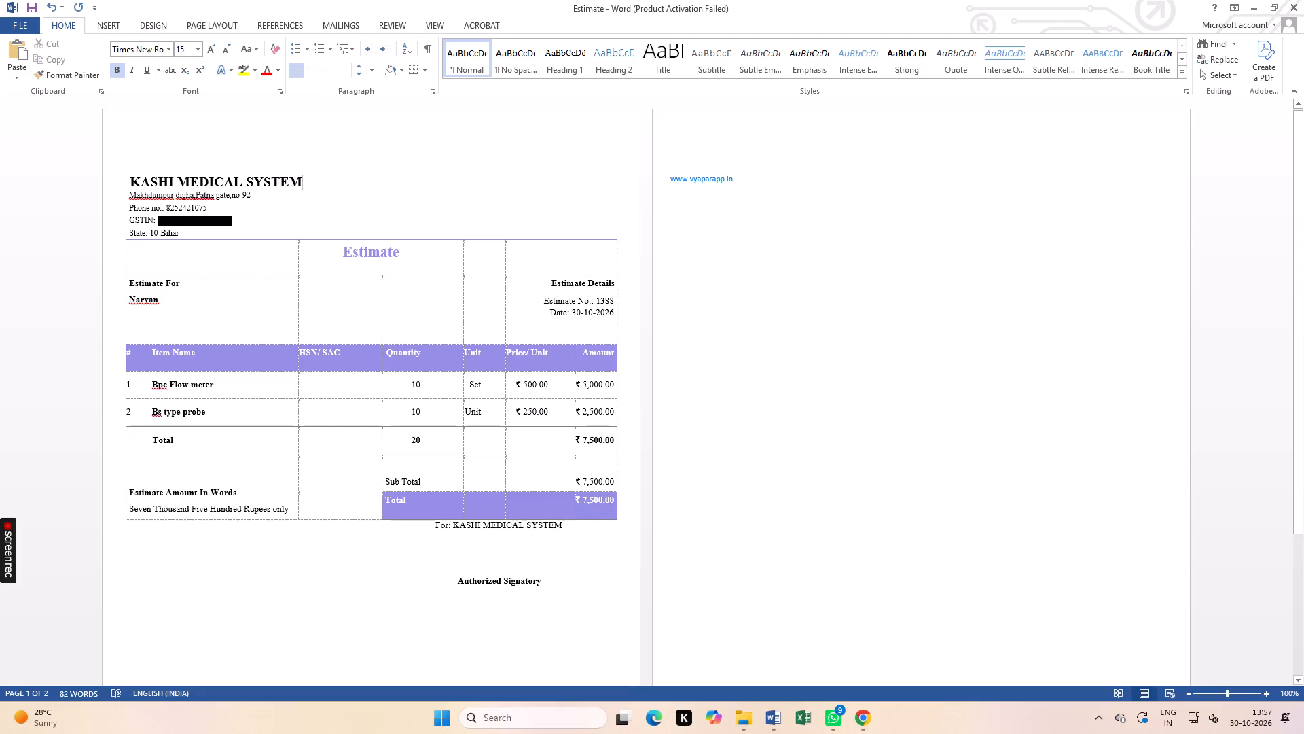
left_click(173, 181)
key("BackSpace")
key("BackSpace")
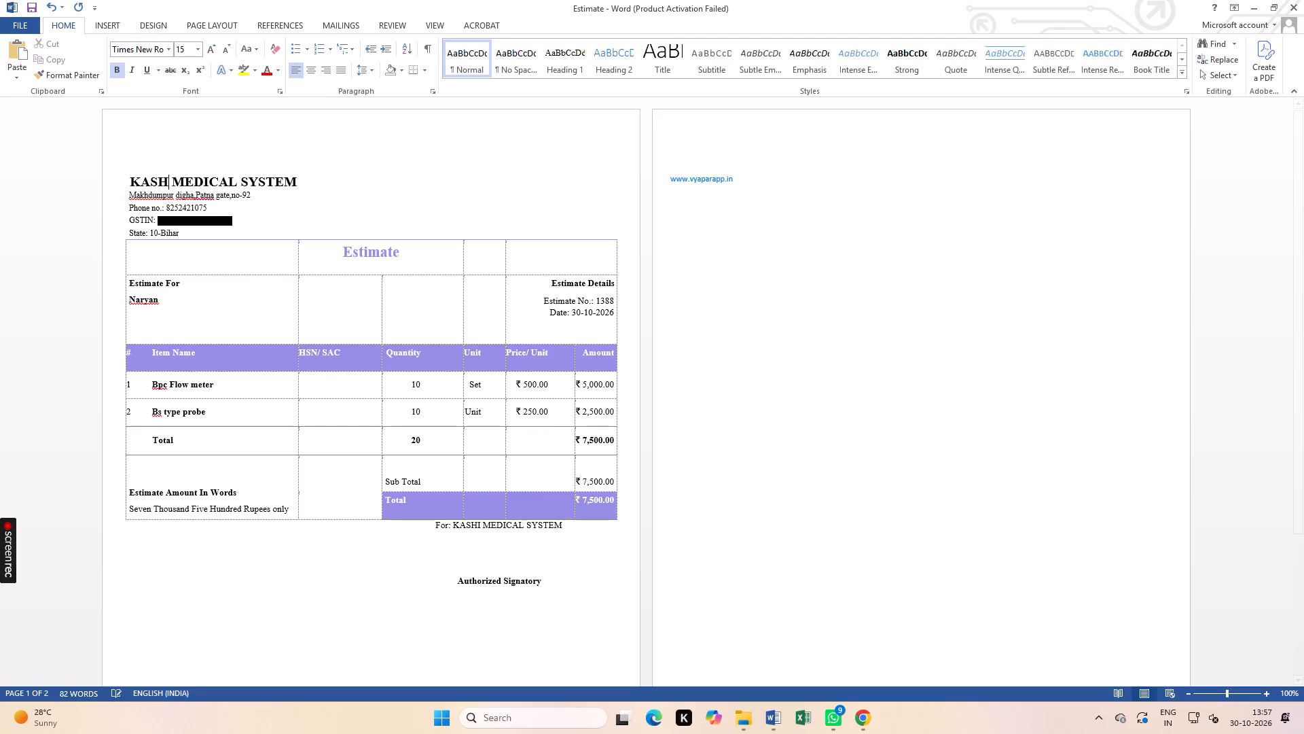
key("BackSpace")
key("BackSpace")
key("BackSpace")
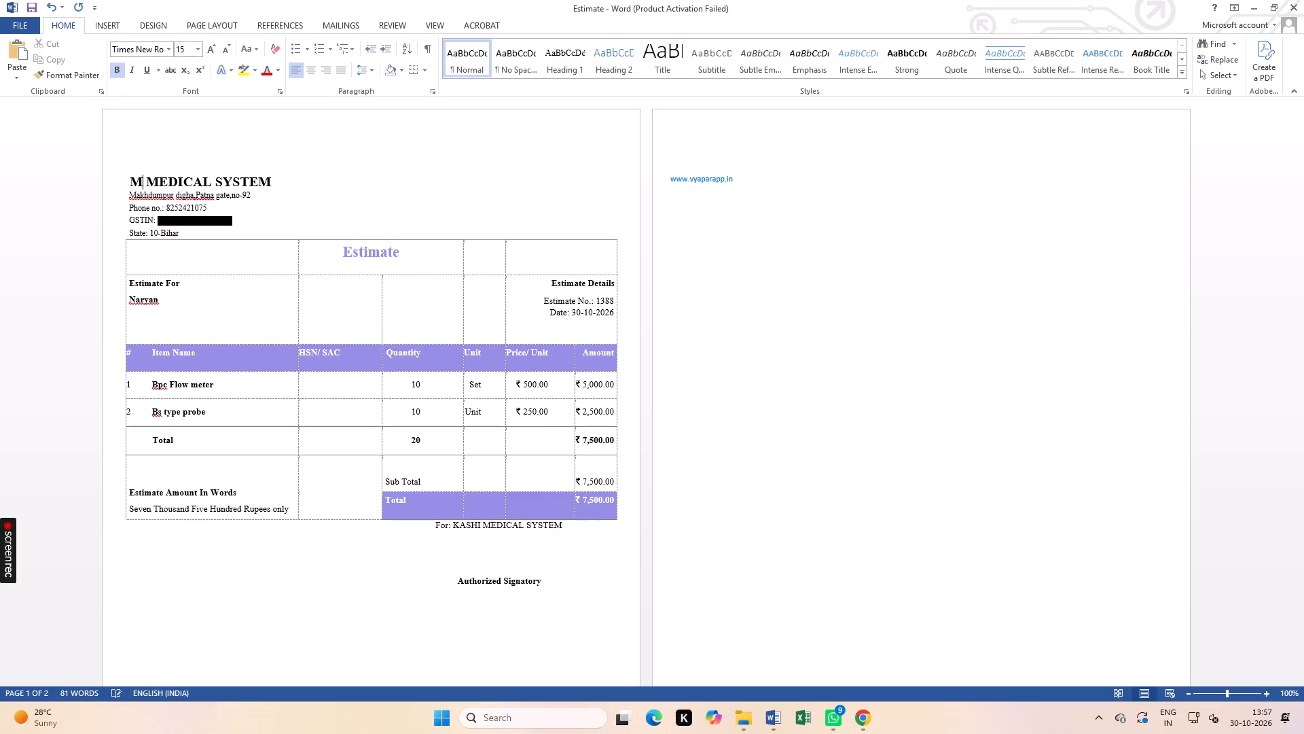
type("ADHU")
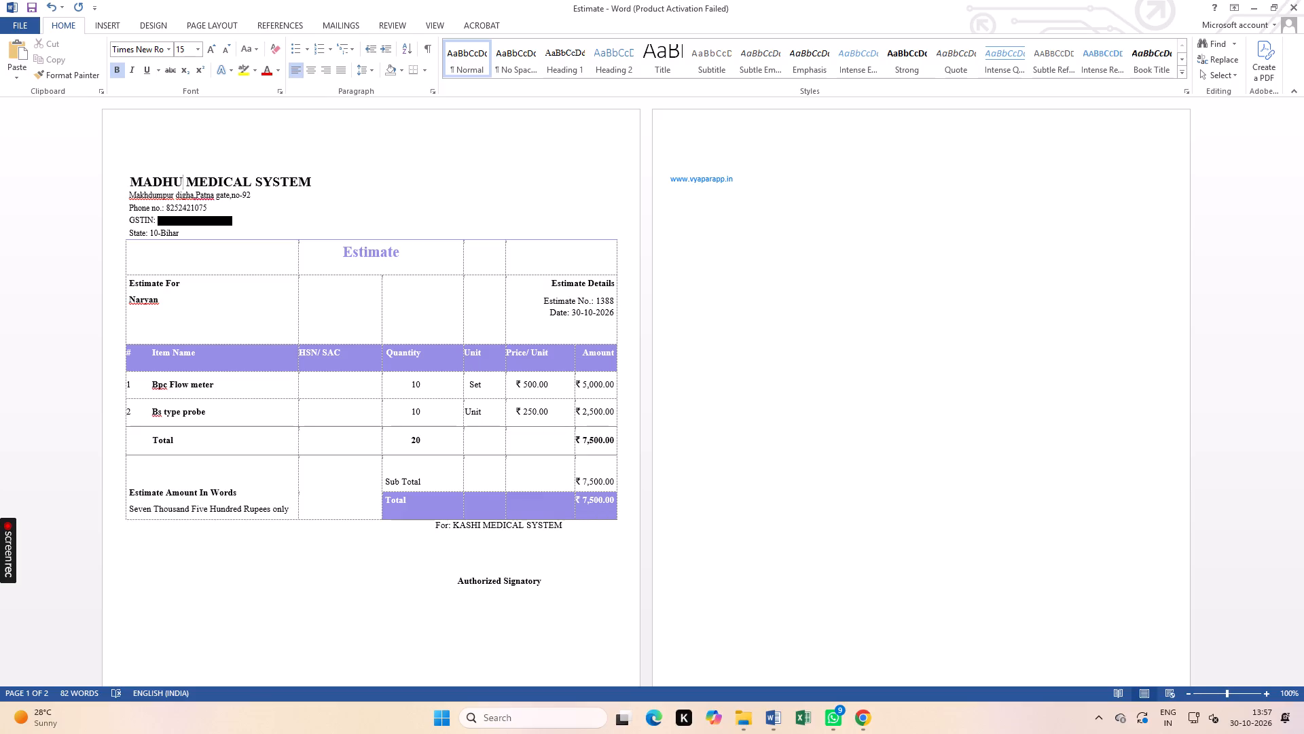
Replace MEDICAL SYSTEM with AGENCIES in the company name heading so it reads "MADHU AGENCIES".
left_click(316, 180)
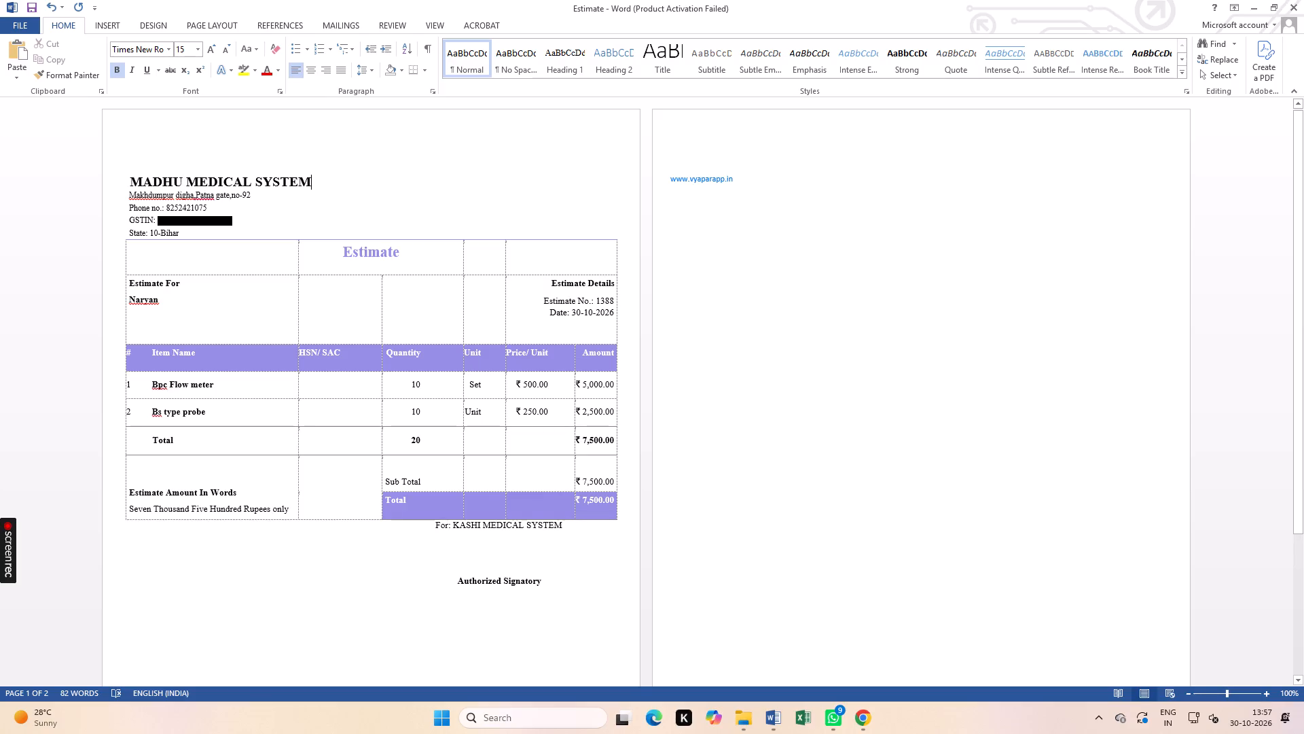
key("BackSpace")
key("BackSpace")
key("BackSpace")
key("BackSpace")
key("BackSpace")
key("BackSpace")
key("BackSpace")
key("BackSpace")
key("BackSpace")
key("BackSpace")
key("BackSpace")
key("BackSpace")
key("BackSpace")
key("BackSpace")
key("BackSpace")
key("BackSpace")
key("BackSpace")
key("BackSpace")
key("BackSpace")
key("BackSpace")
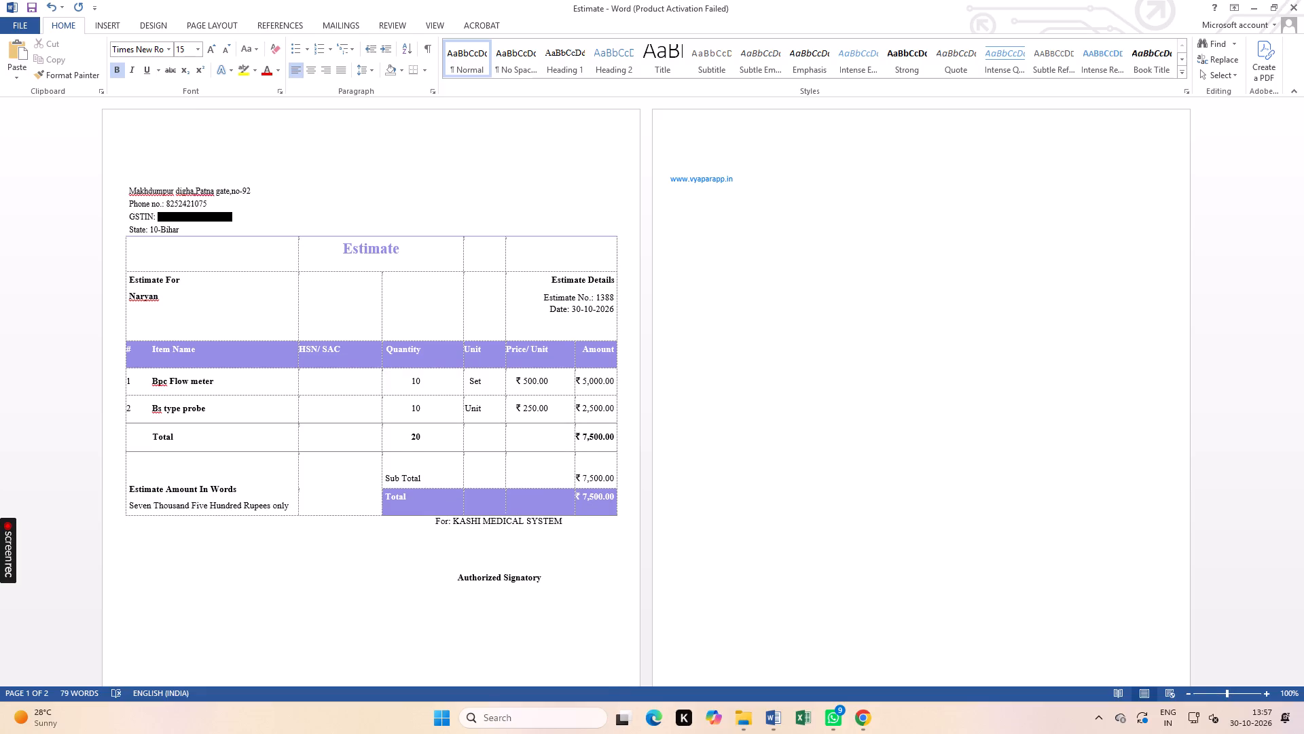
key("ctrl+z")
key("ctrl+z")
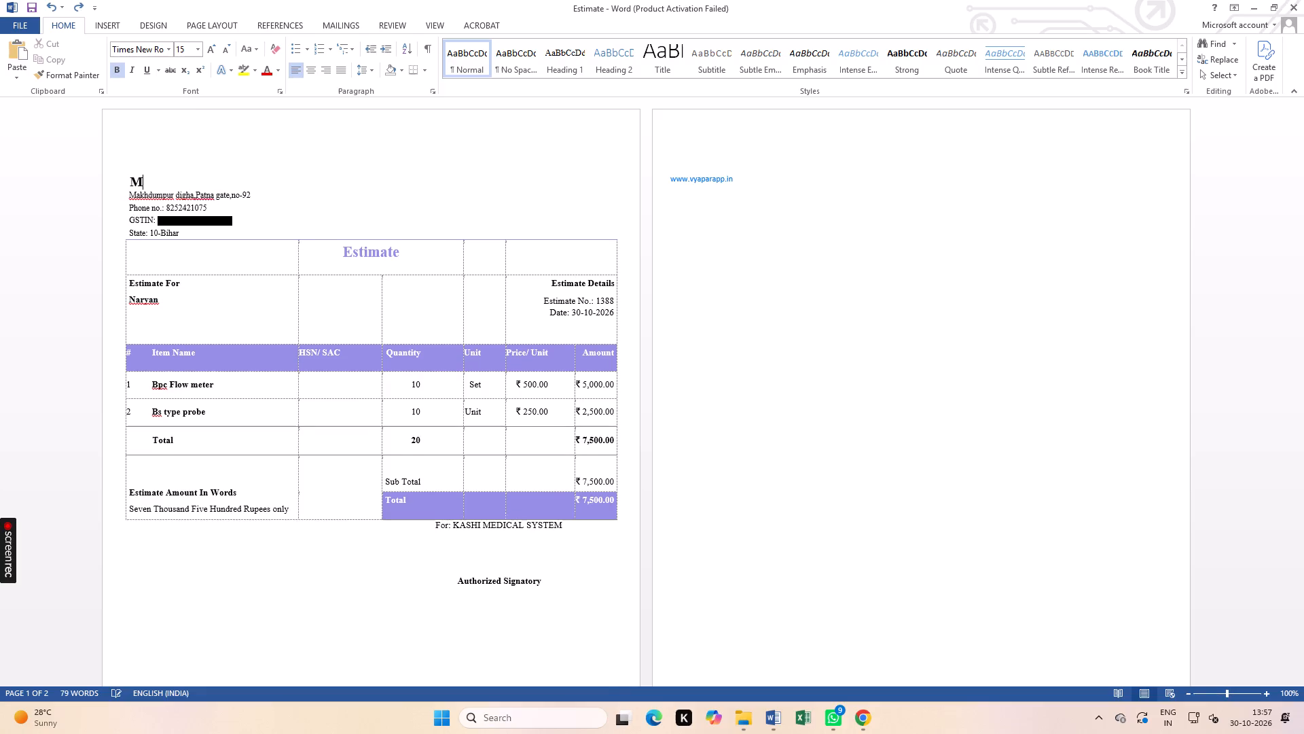
key("ctrl+z")
key("ctrl+z")
key("ctrl+z")
key("ctrl+z")
key("space")
type("AGE")
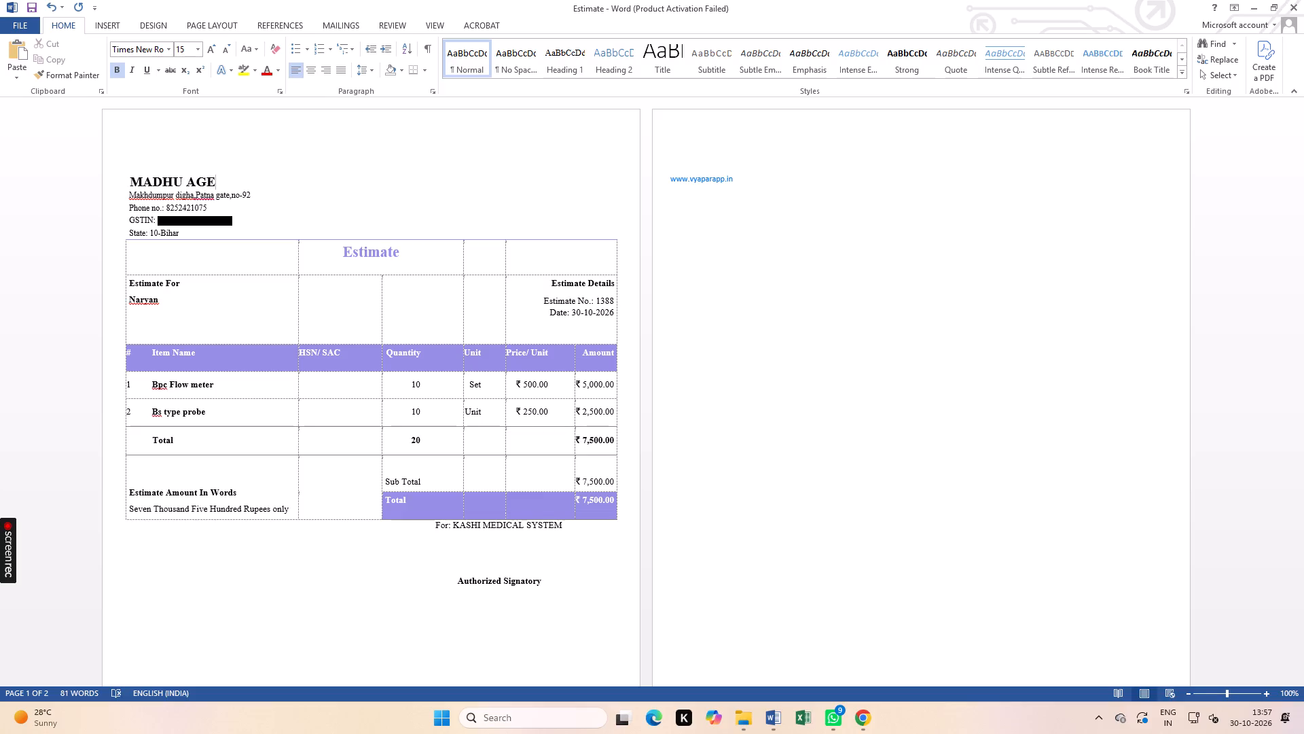
key("n")
type("CIES")
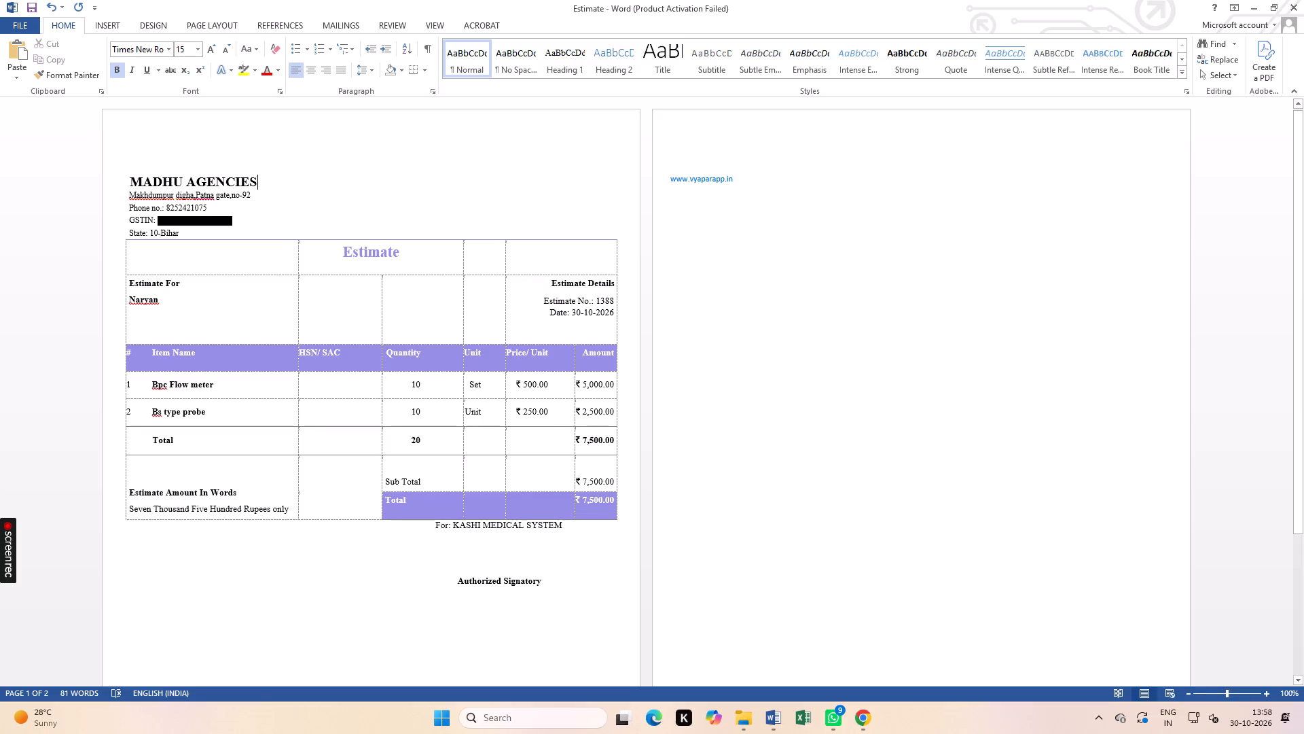
Delete the company name KASHI MEDICAL SYSTEM after "For:" in the line above Authorized Signatory.
left_click(566, 523)
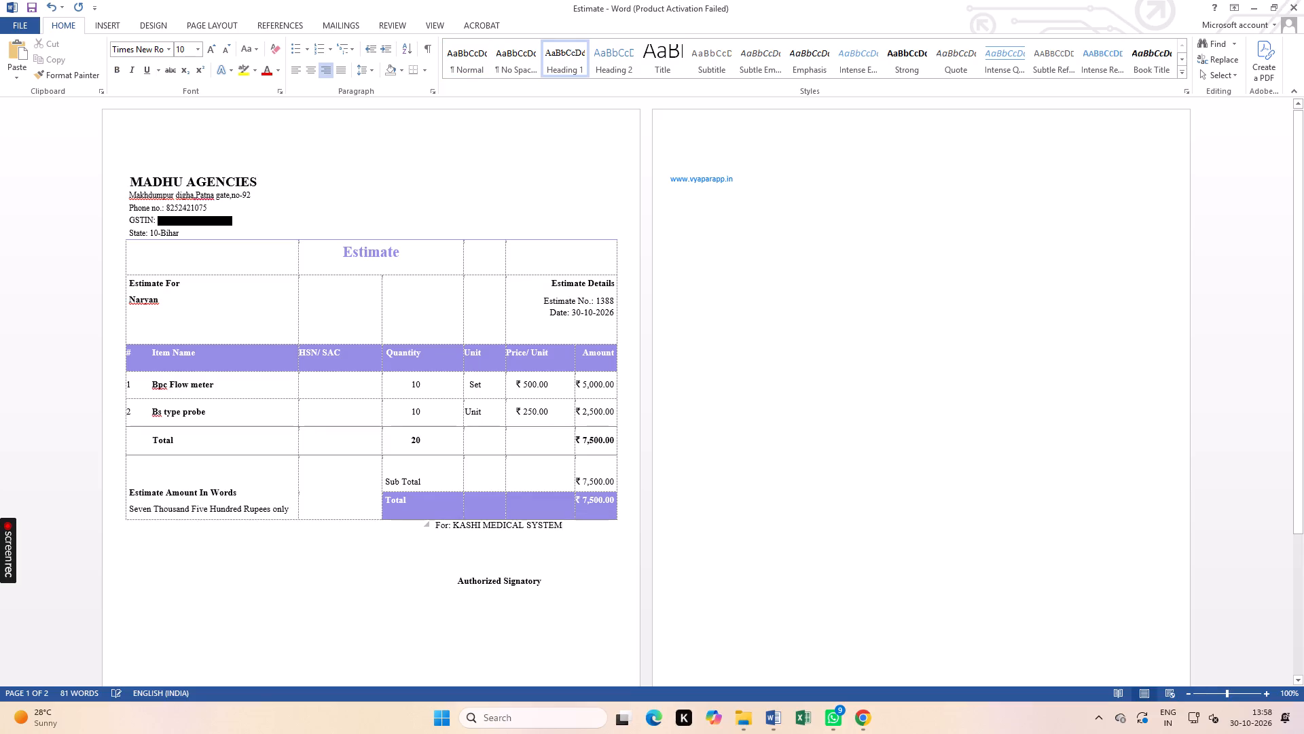
key("BackSpace")
key("BackSpace")
key("BackSpace")
key("BackSpace")
key("BackSpace")
key("BackSpace")
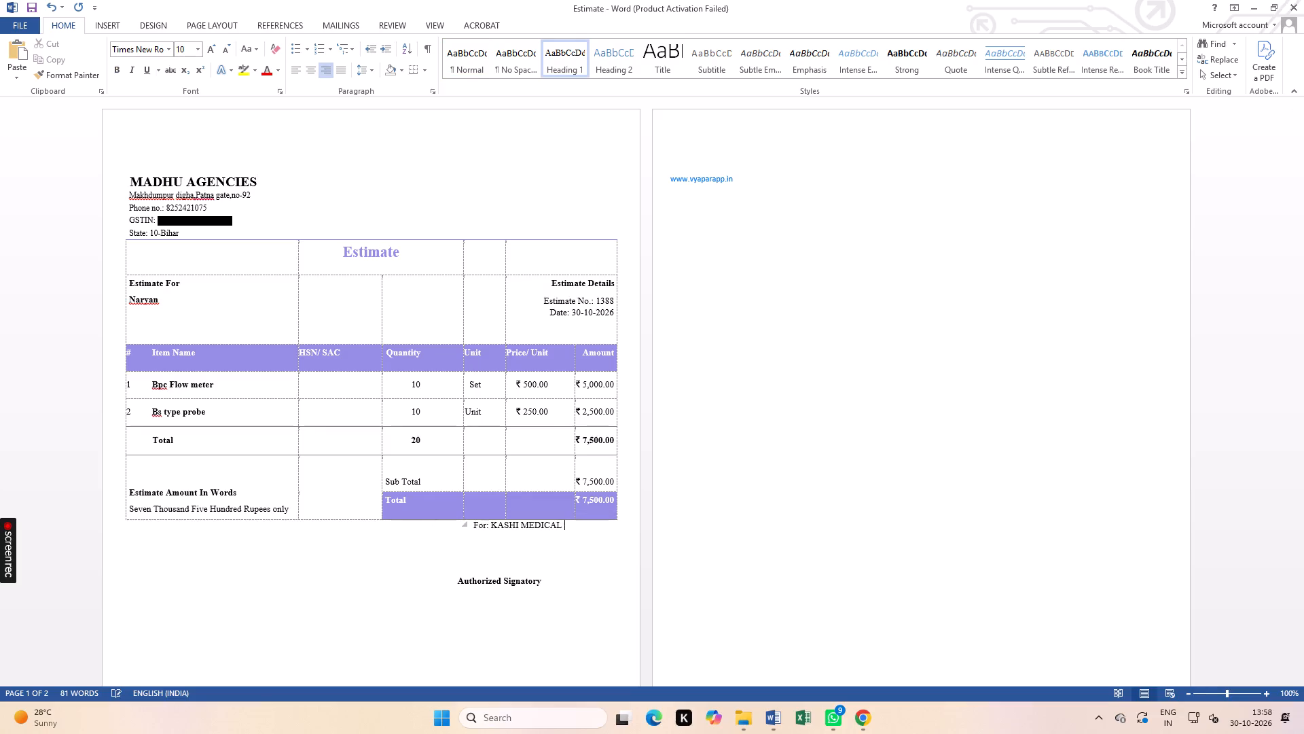
key("BackSpace")
key("BackSpace")
key("BackSpace")
key("BackSpace")
key("BackSpace")
key("BackSpace")
key("BackSpace")
key("BackSpace")
key("BackSpace")
key("BackSpace")
key("BackSpace")
key("BackSpace")
key("BackSpace")
key("BackSpace")
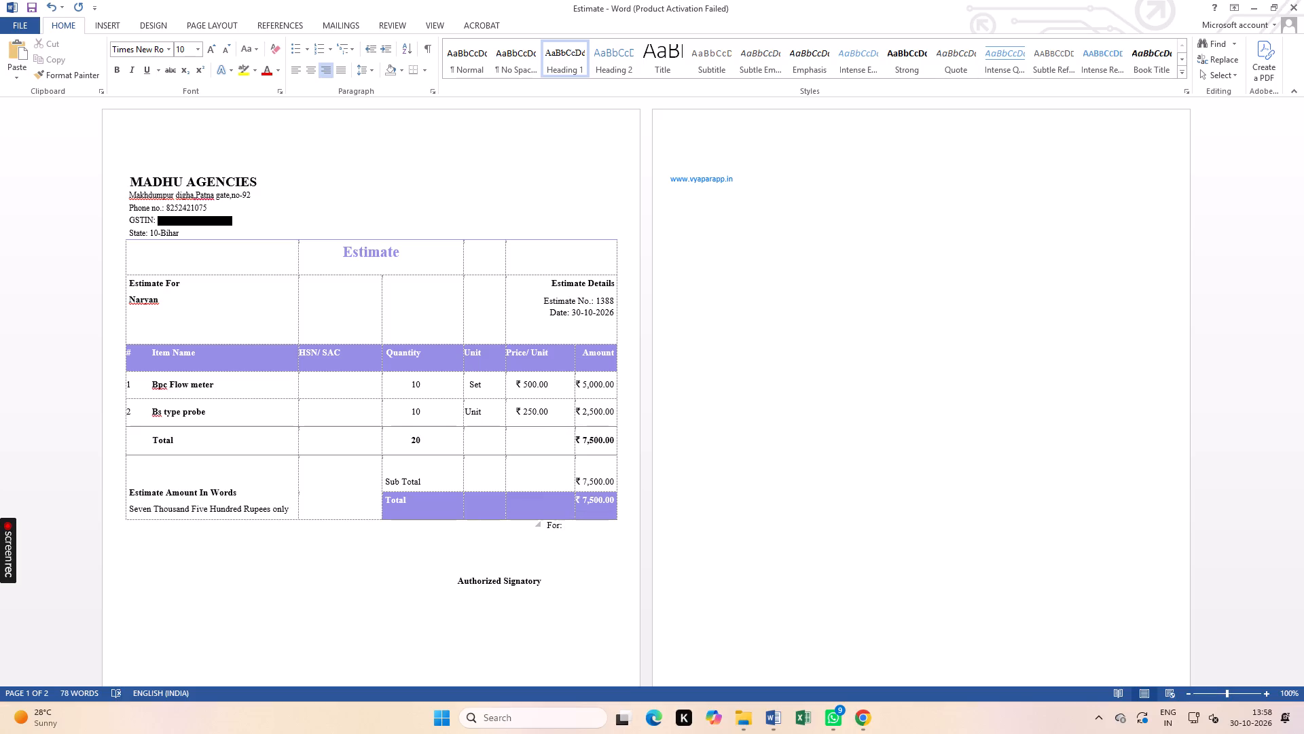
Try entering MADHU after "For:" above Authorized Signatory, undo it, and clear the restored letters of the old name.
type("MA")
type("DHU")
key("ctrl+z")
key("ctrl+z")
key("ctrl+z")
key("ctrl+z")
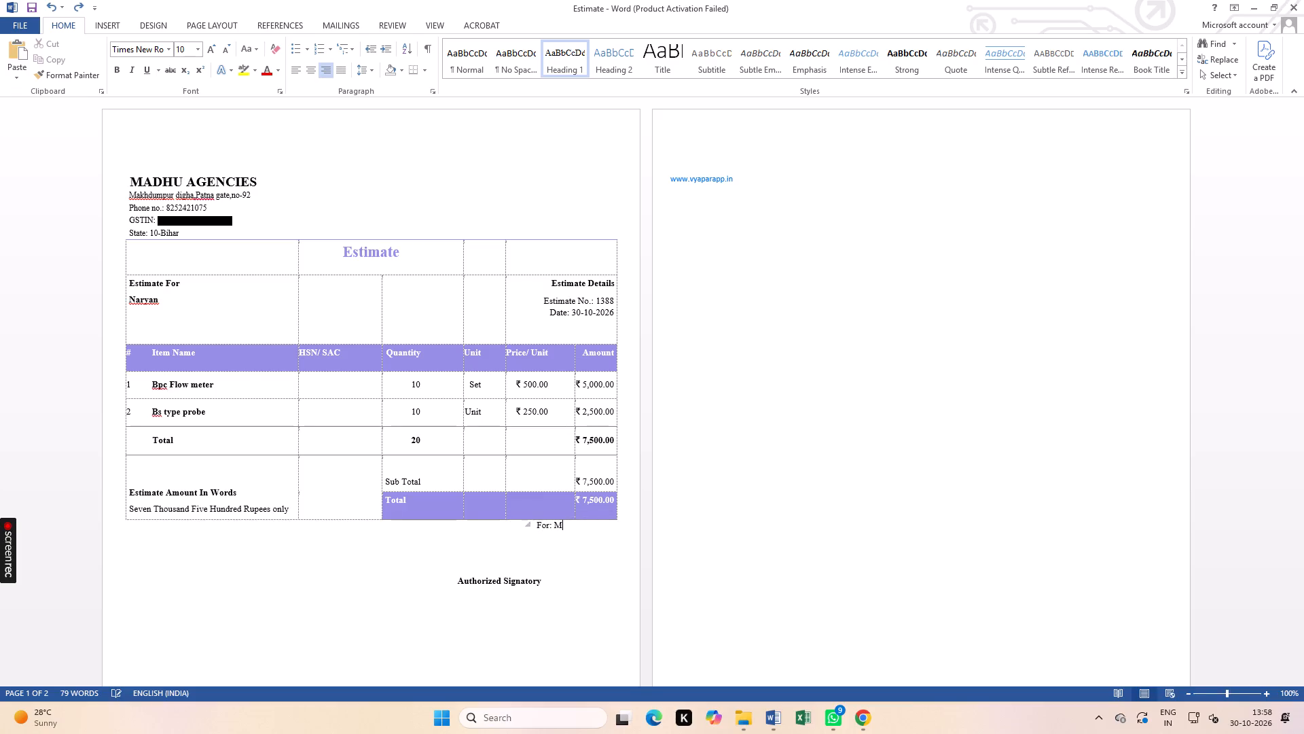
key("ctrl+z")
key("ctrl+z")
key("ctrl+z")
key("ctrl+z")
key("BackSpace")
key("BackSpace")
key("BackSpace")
Enter the company name Madhu Agencies in title case after "For:" above Authorized Signatory.
type("MADHU")
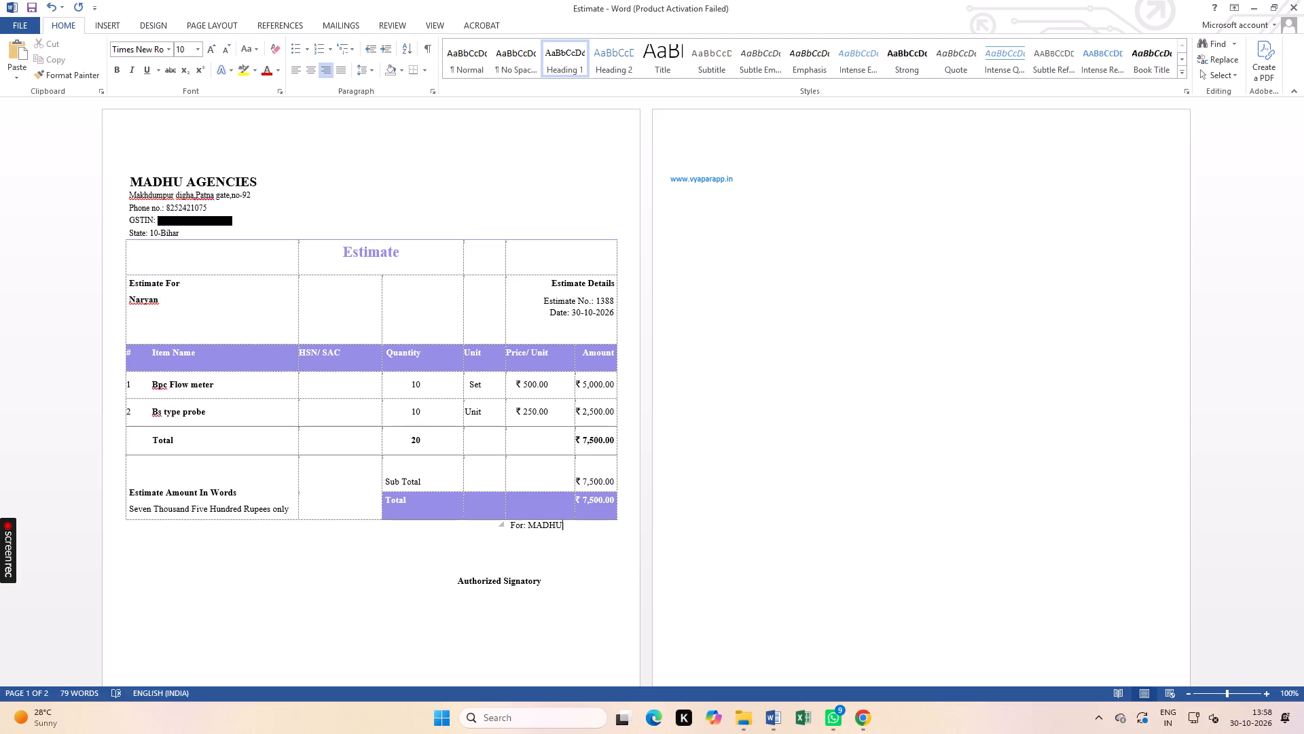
key("BackSpace")
key("BackSpace")
key("BackSpace")
key("BackSpace")
type("adhu")
key("space")
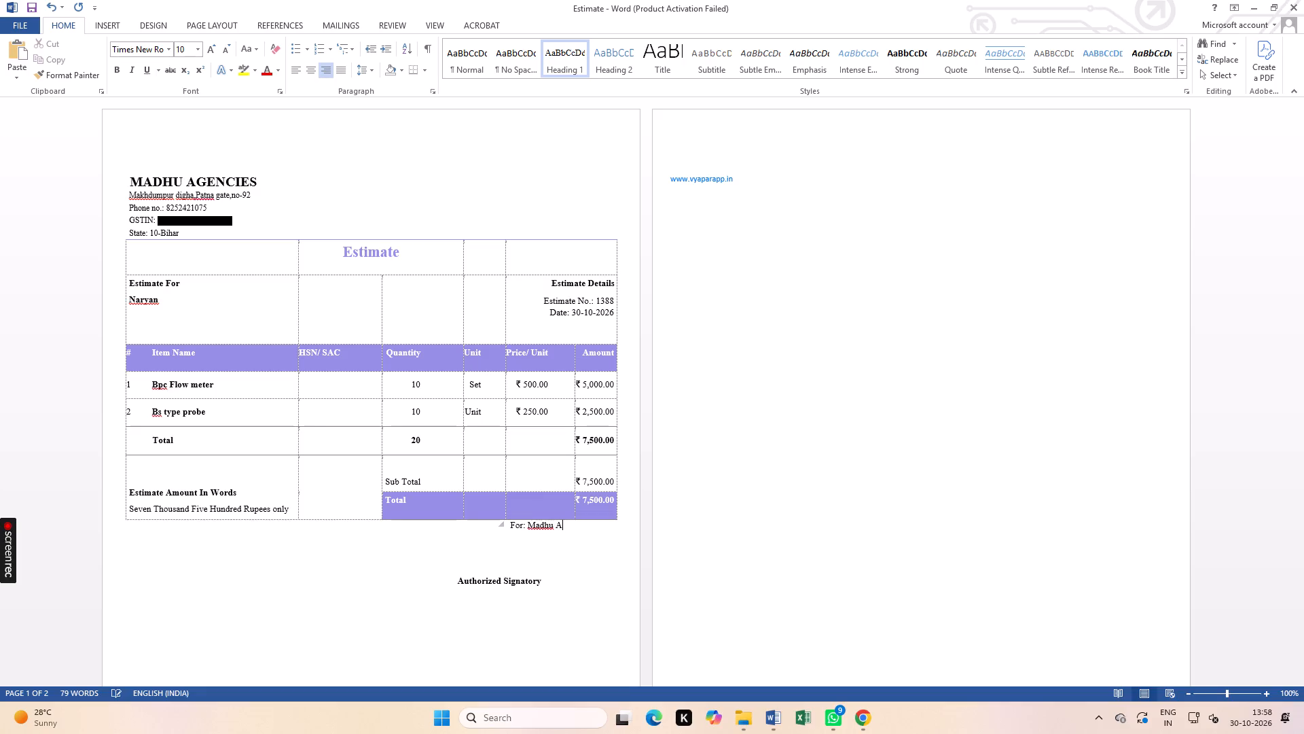
type("gen")
type("cies")
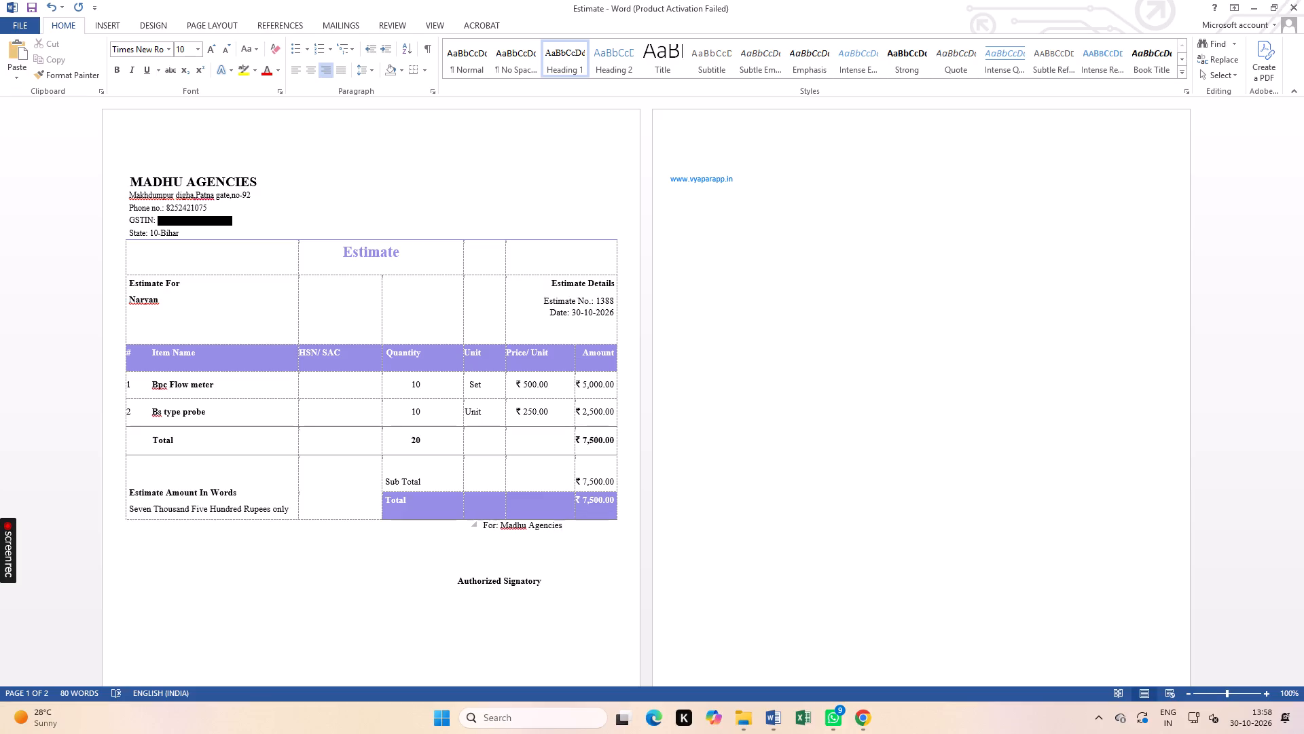
left_click(606, 589)
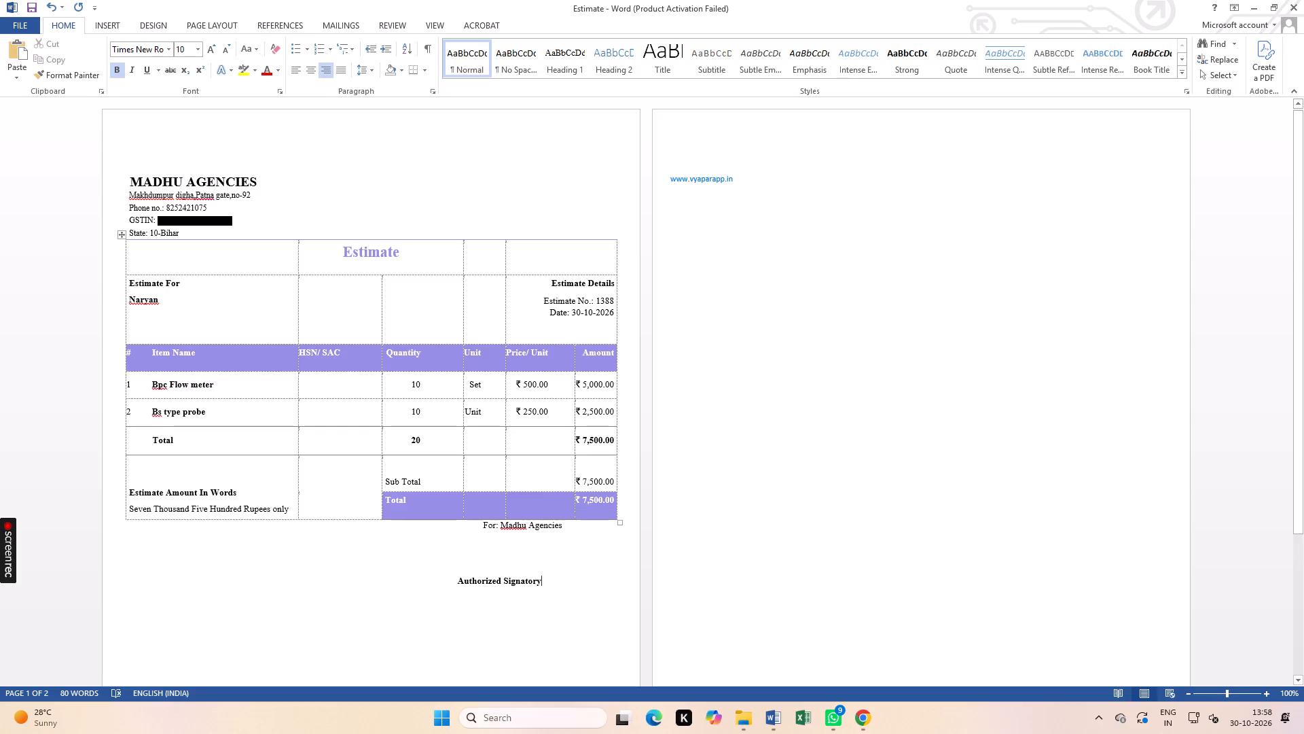
Change the Bpc Flow meter row's price per unit to ₹ 600.00 and its amount to ₹ 6,000.00.
left_click(528, 381)
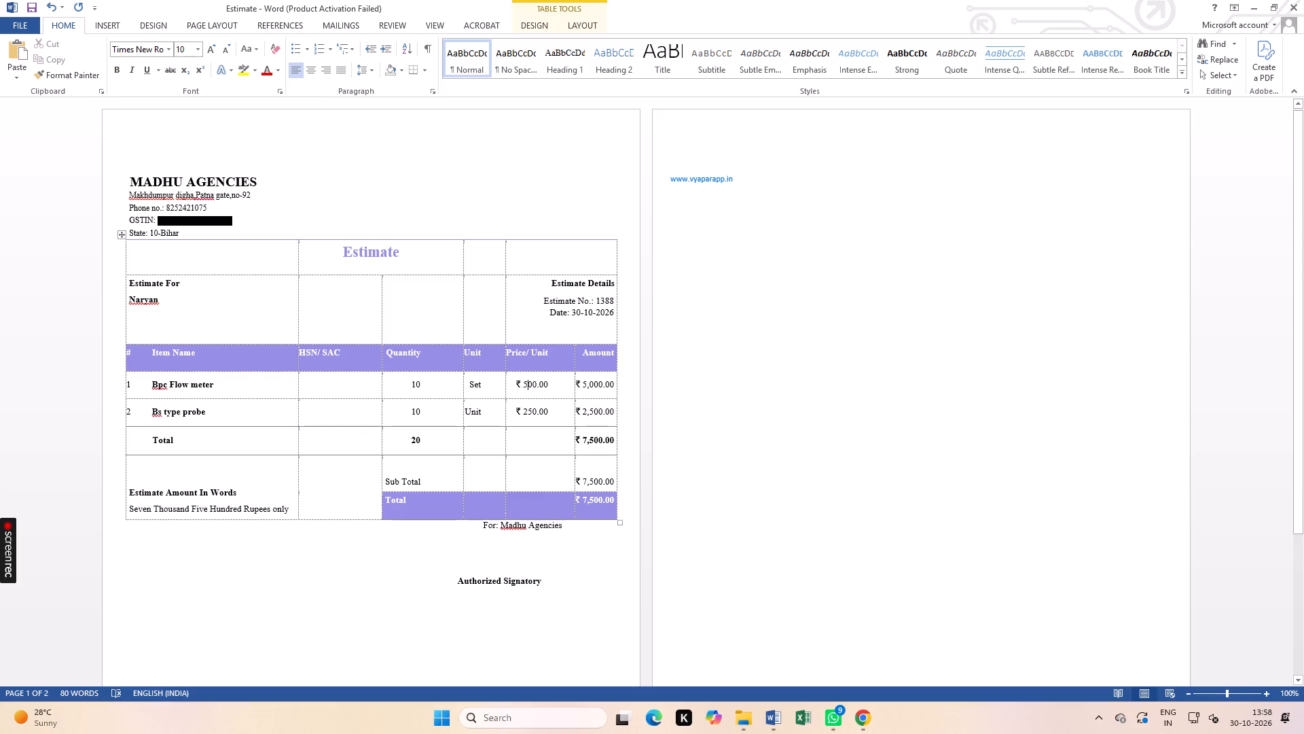
key("BackSpace")
key("6")
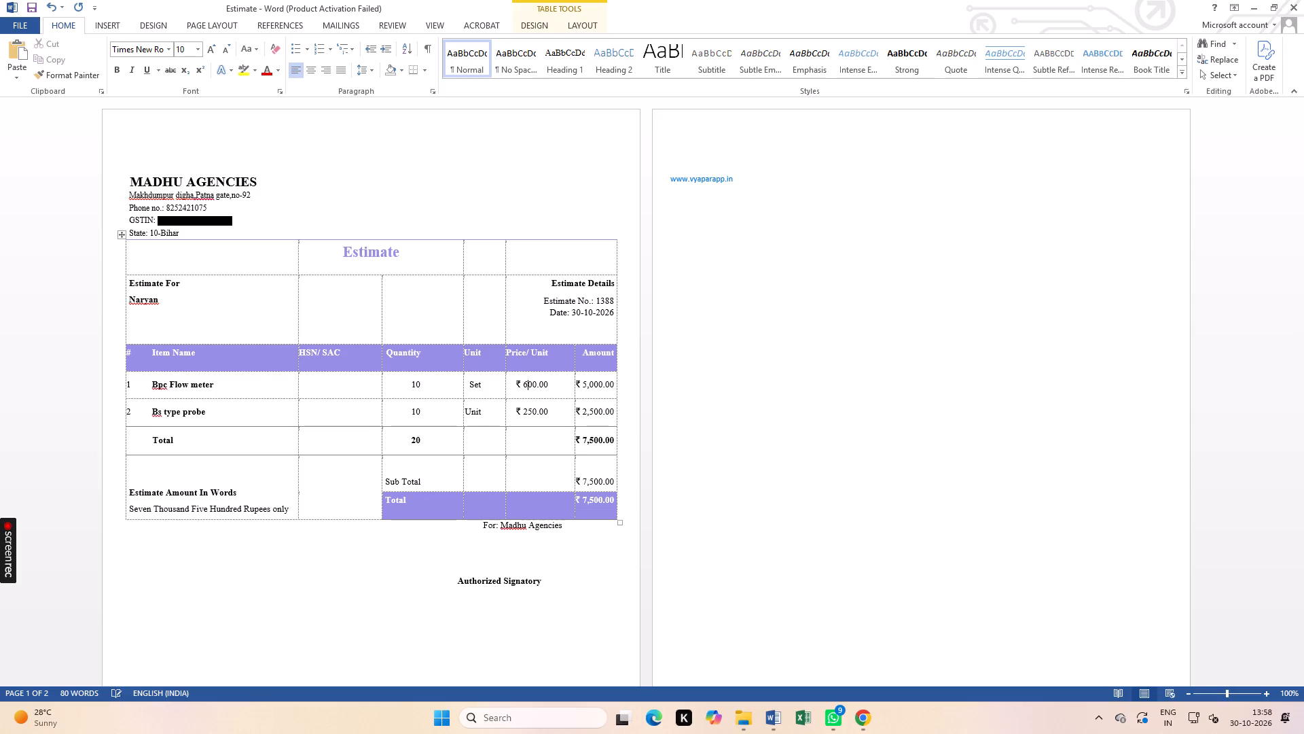
left_click(585, 387)
key("BackSpace")
key("6")
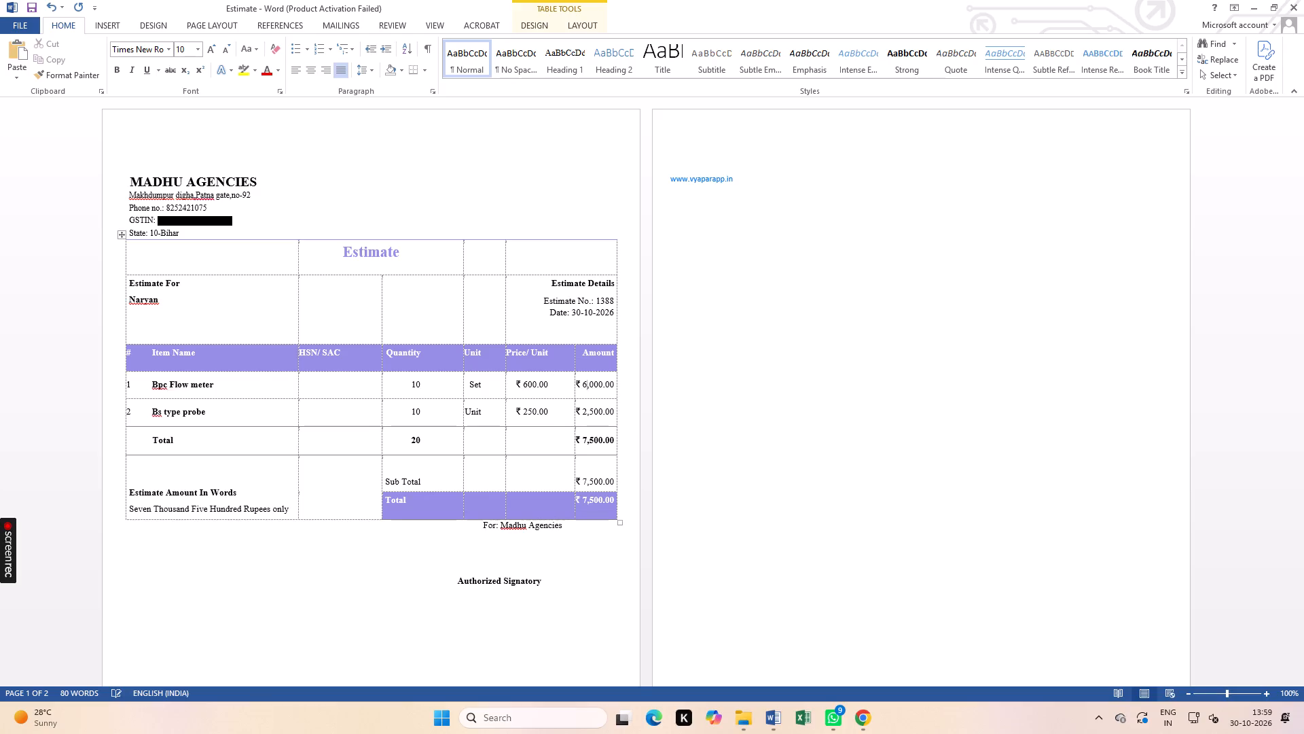
left_click(757, 459)
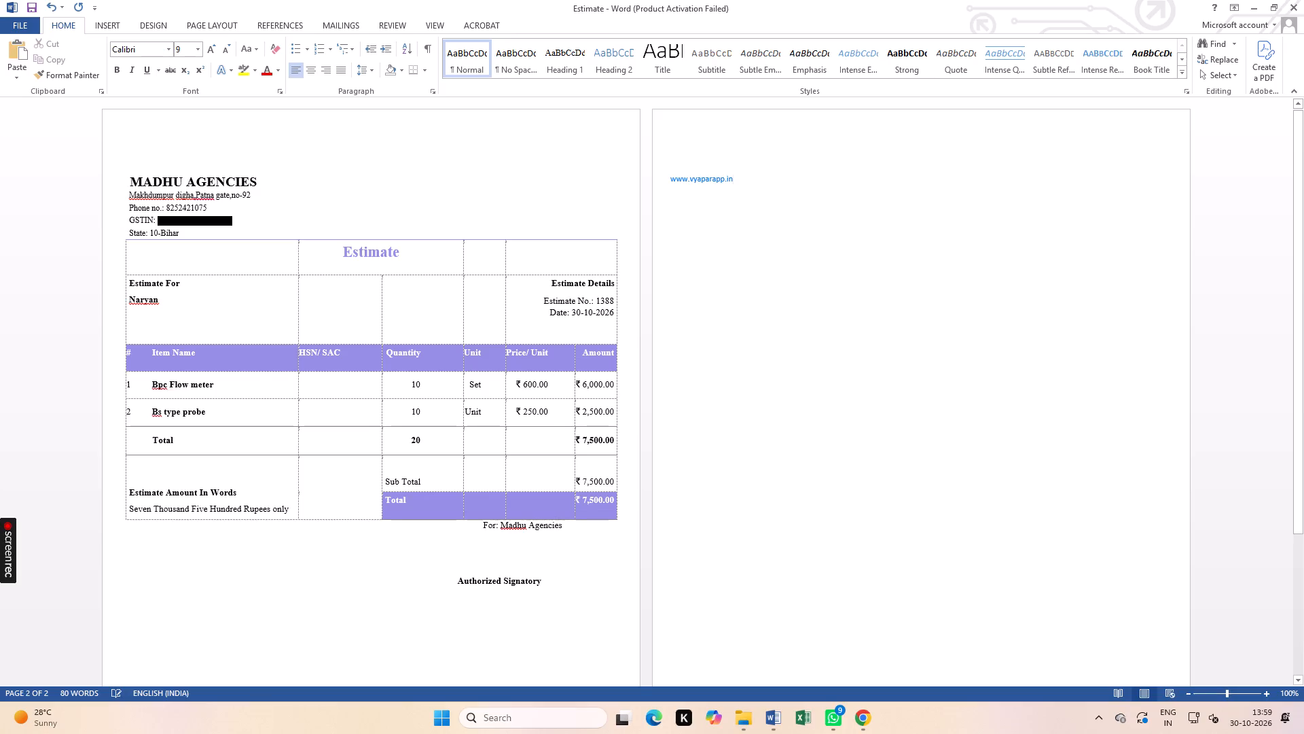
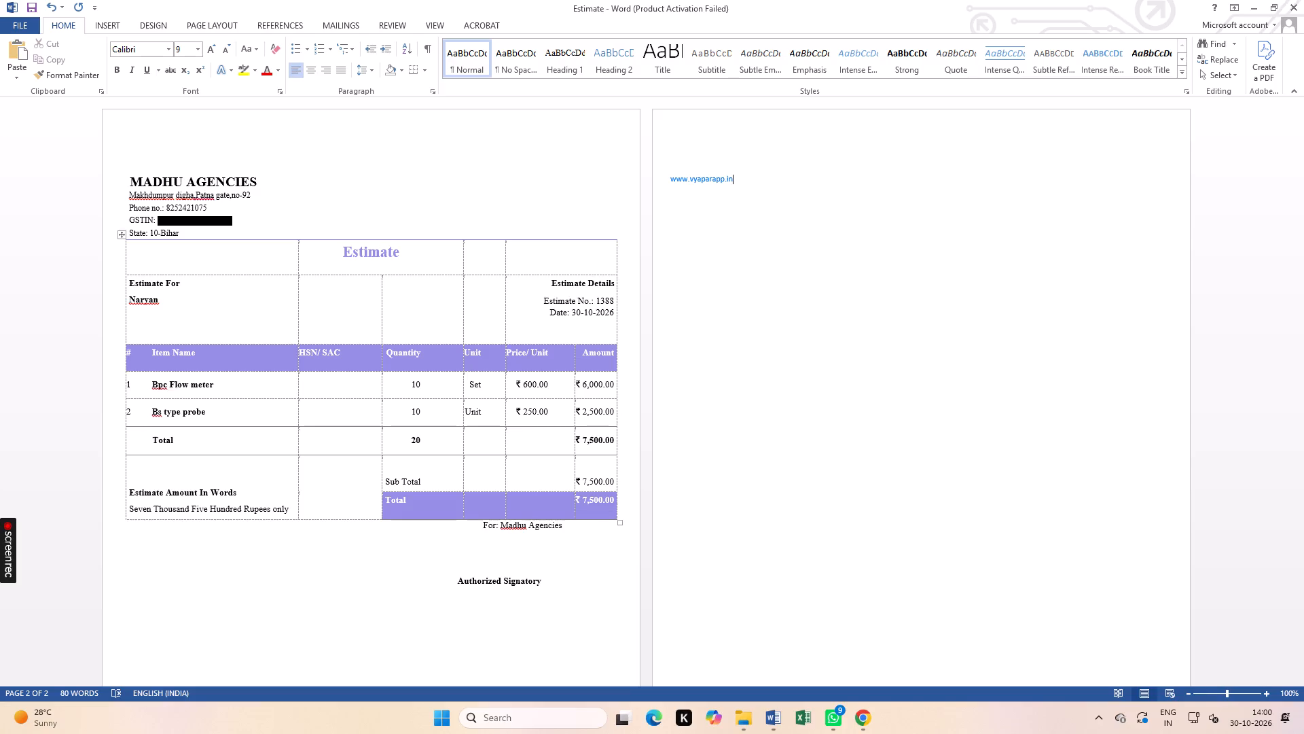
Change the Bs type probe row's price per unit to ₹ 200.00 and its amount to ₹ 2,600.00.
left_click(532, 411)
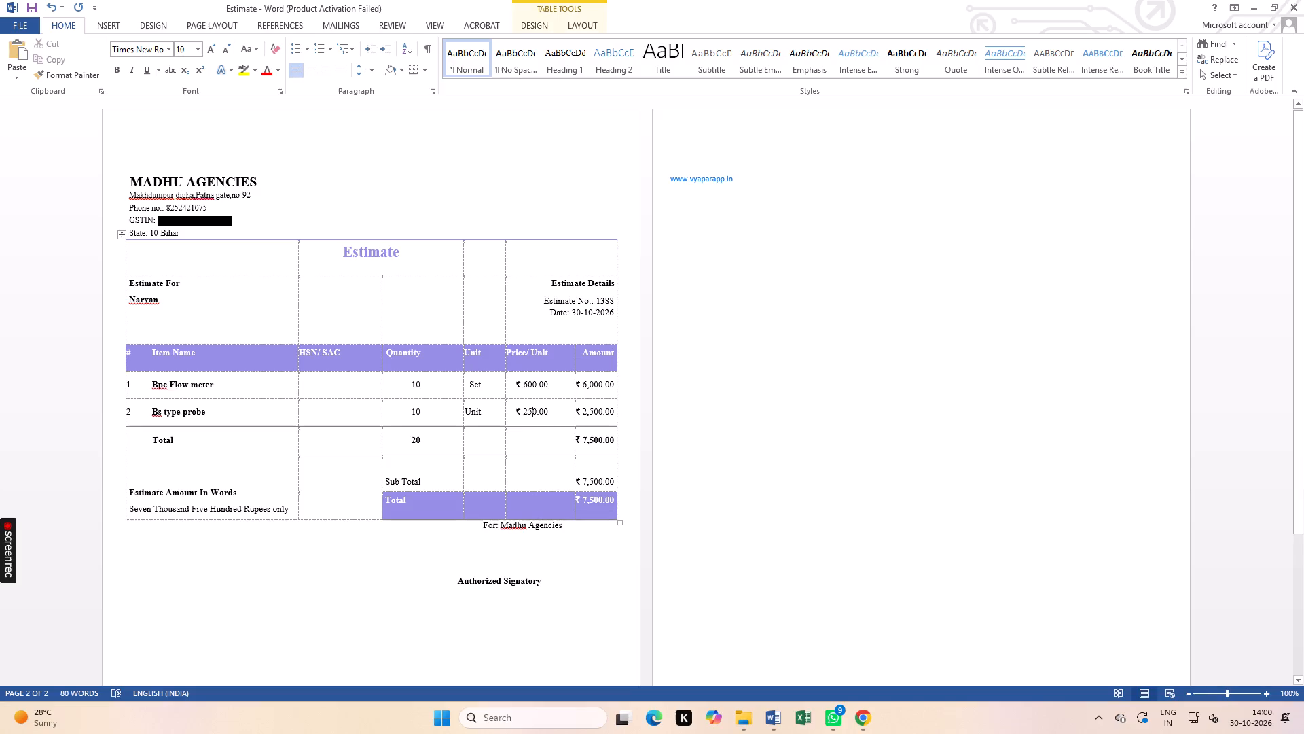
left_click(532, 411)
key("BackSpace")
key("0")
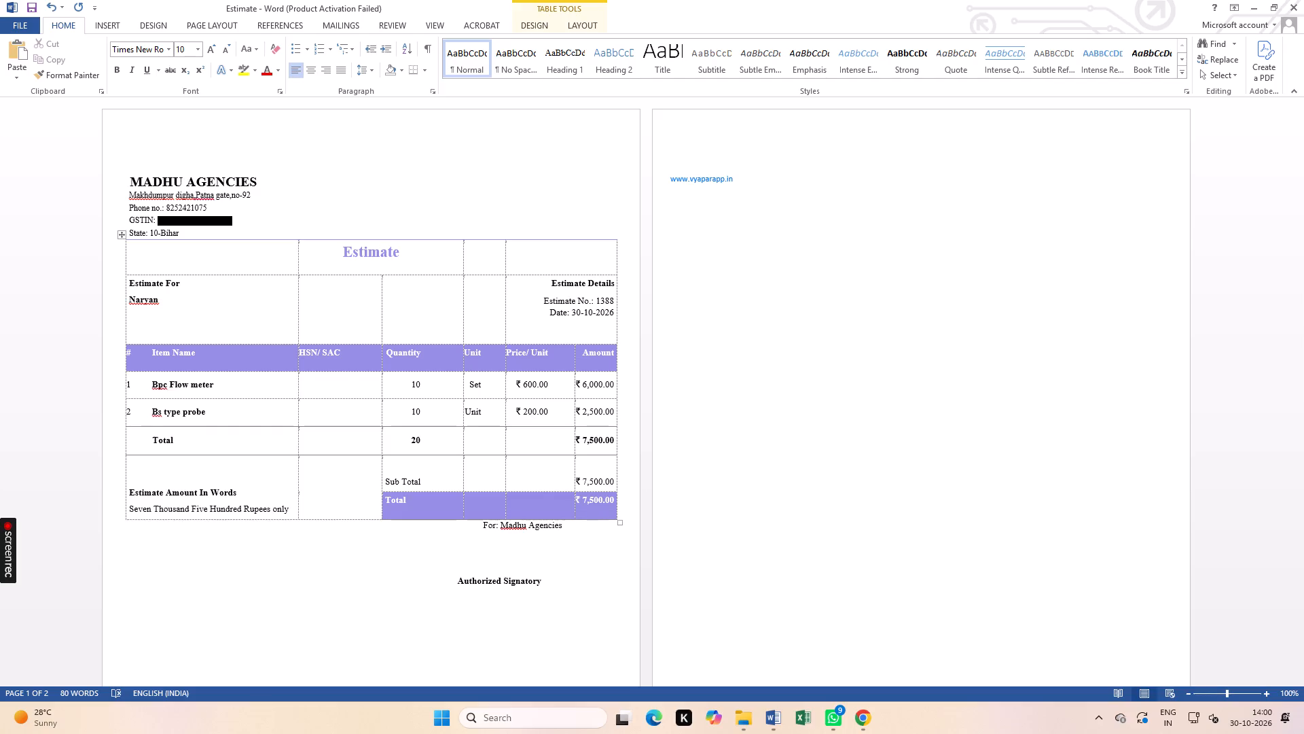
left_click(600, 422)
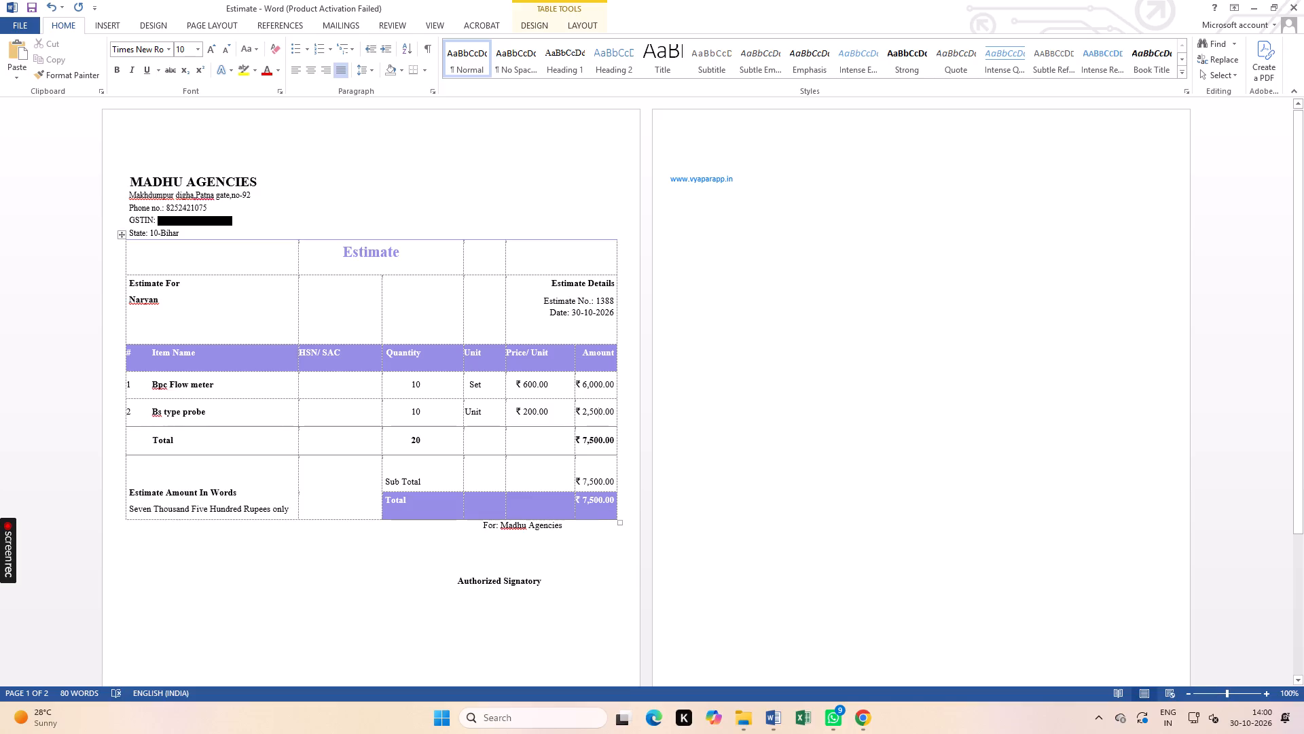
left_click(592, 413)
key("BackSpace")
key("6")
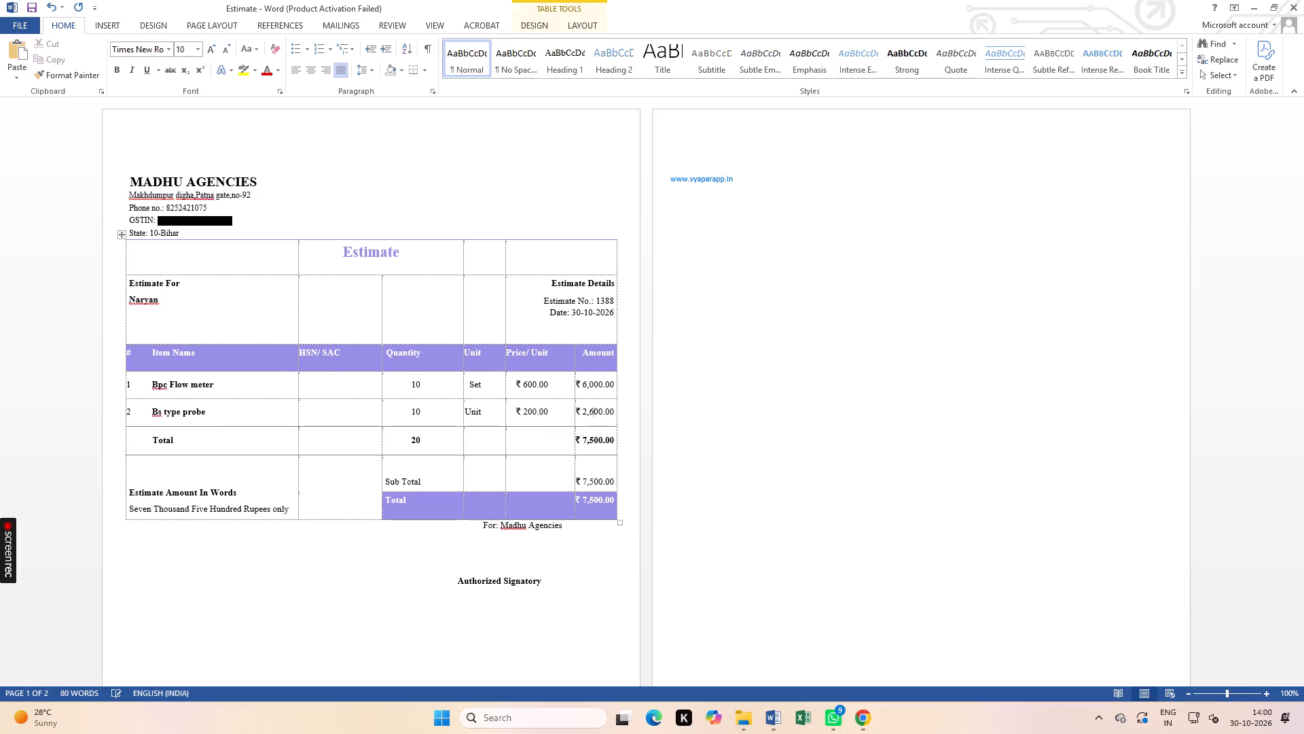
left_click(715, 436)
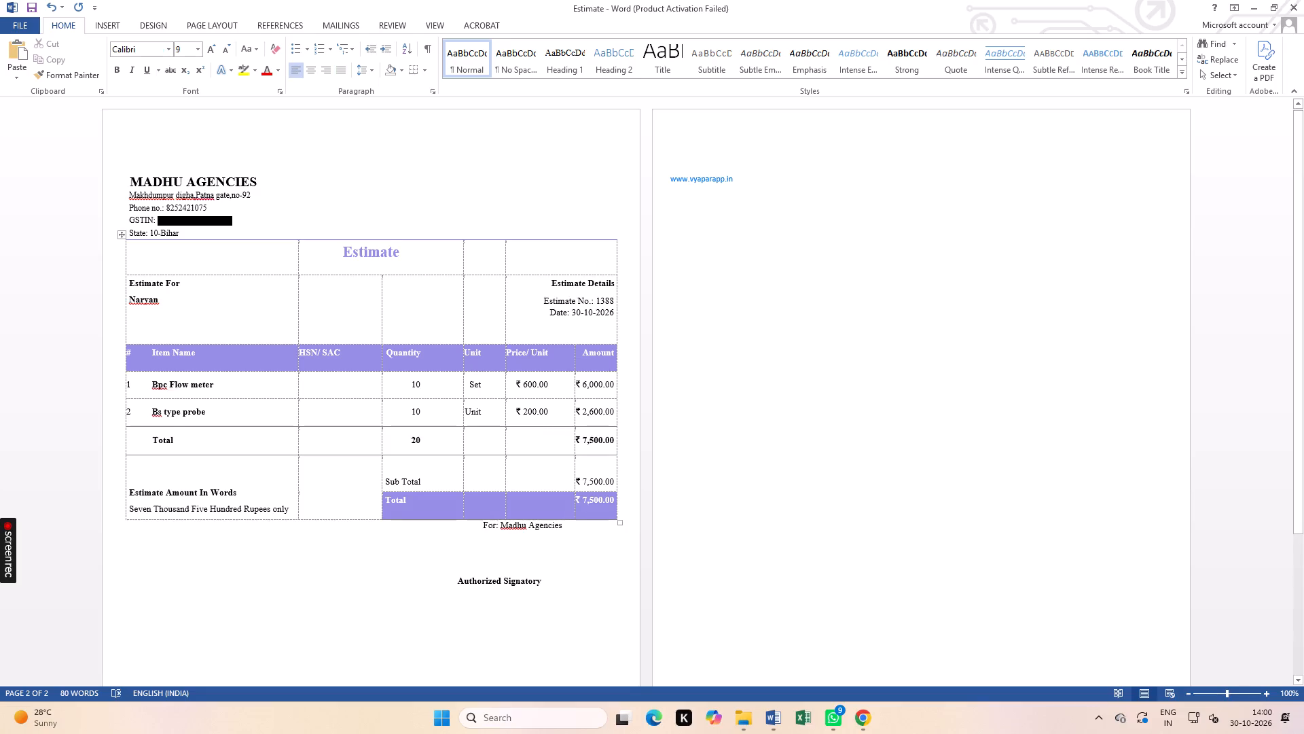
Insert a blank table row between the Bs type probe row and the Total row.
left_click(0, 437)
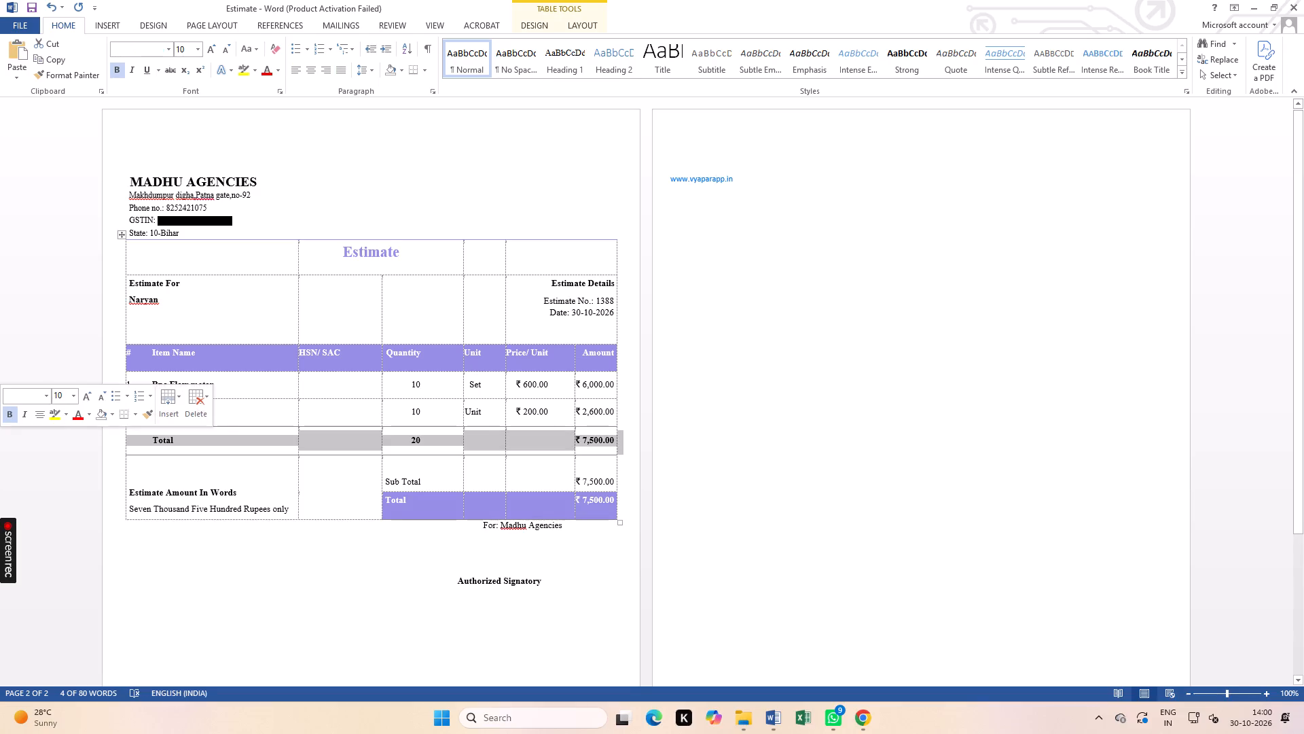
left_click(0, 440)
left_click(433, 481)
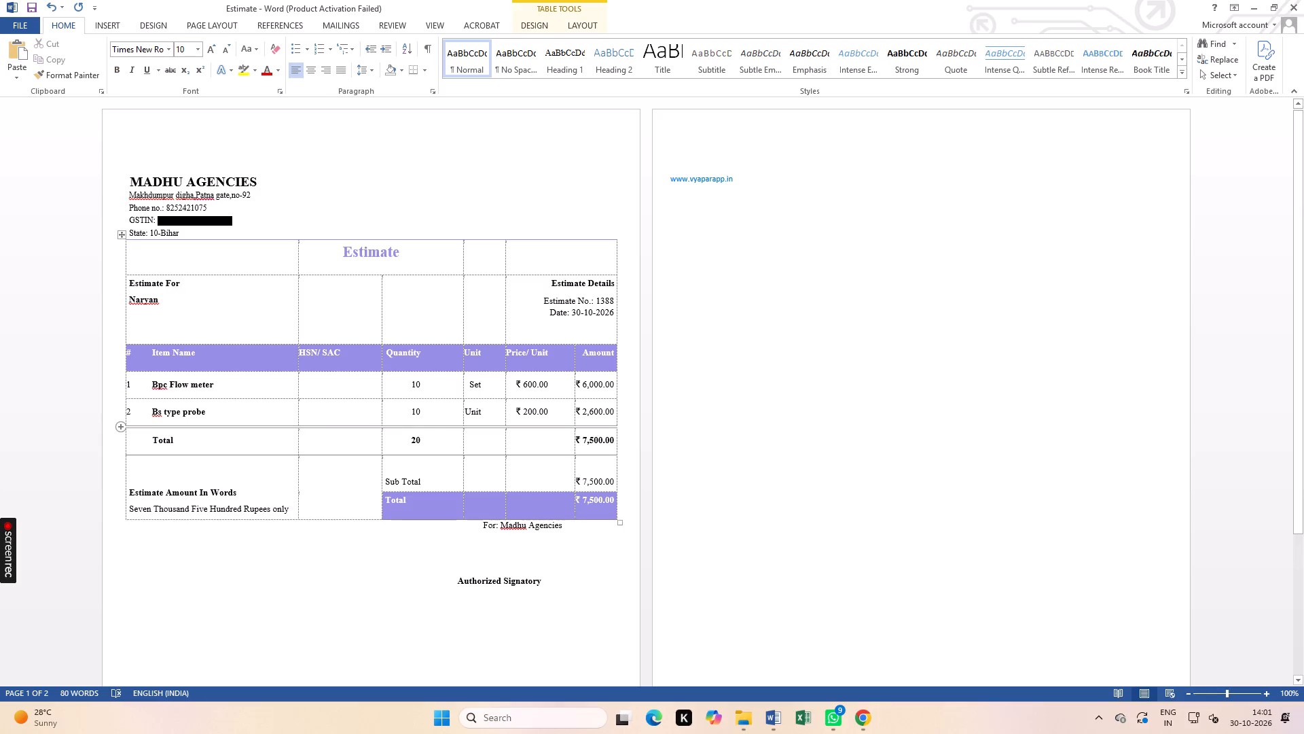
left_click(120, 427)
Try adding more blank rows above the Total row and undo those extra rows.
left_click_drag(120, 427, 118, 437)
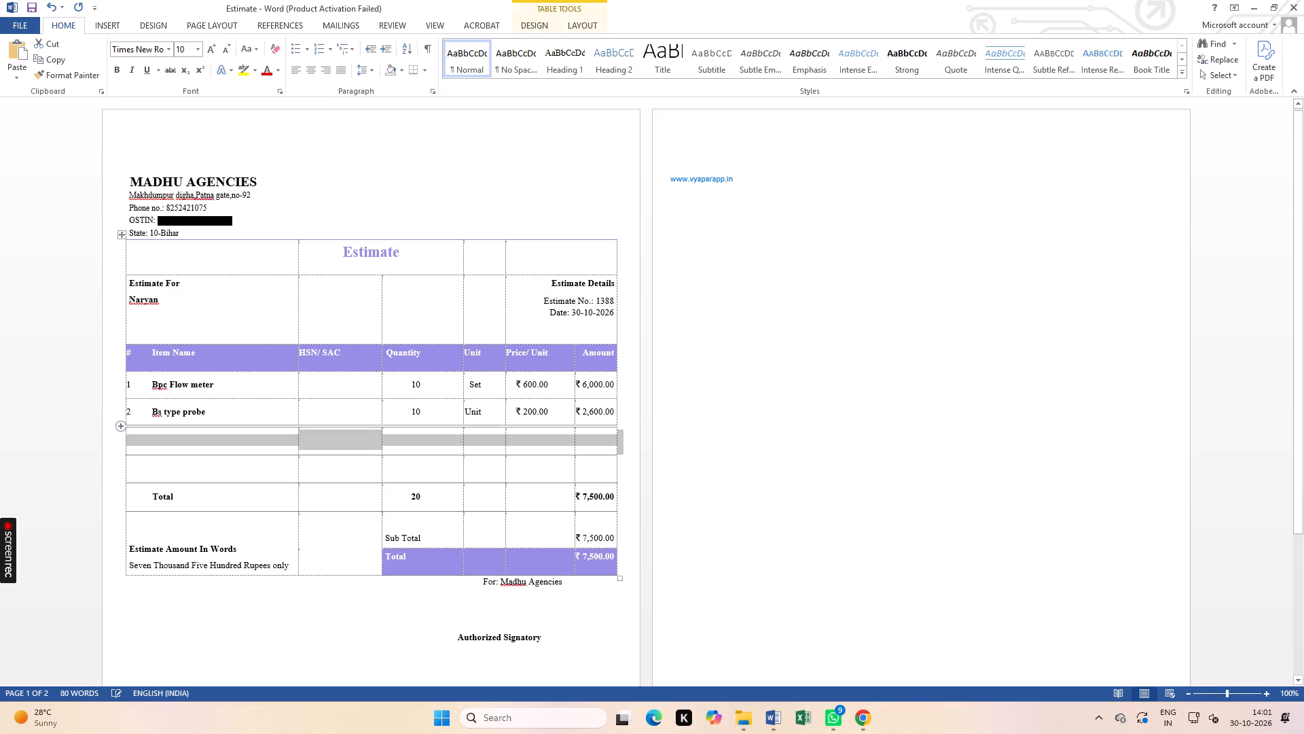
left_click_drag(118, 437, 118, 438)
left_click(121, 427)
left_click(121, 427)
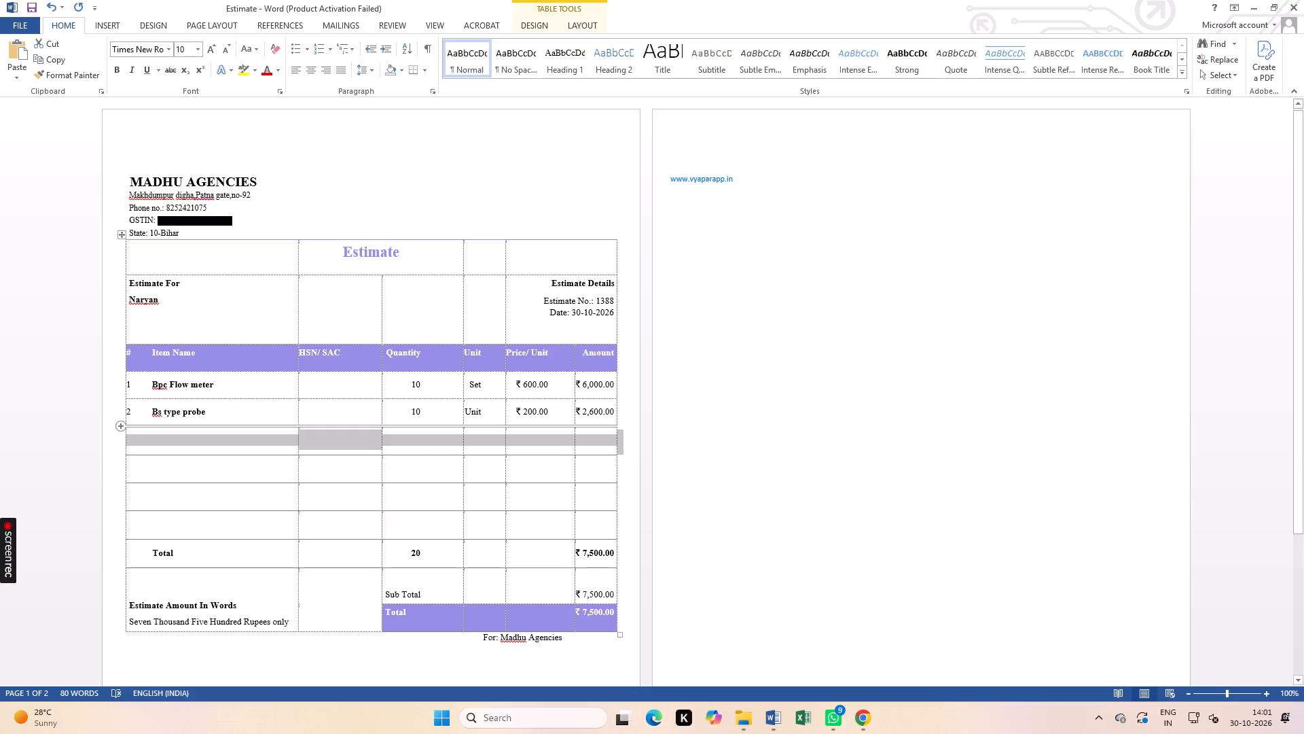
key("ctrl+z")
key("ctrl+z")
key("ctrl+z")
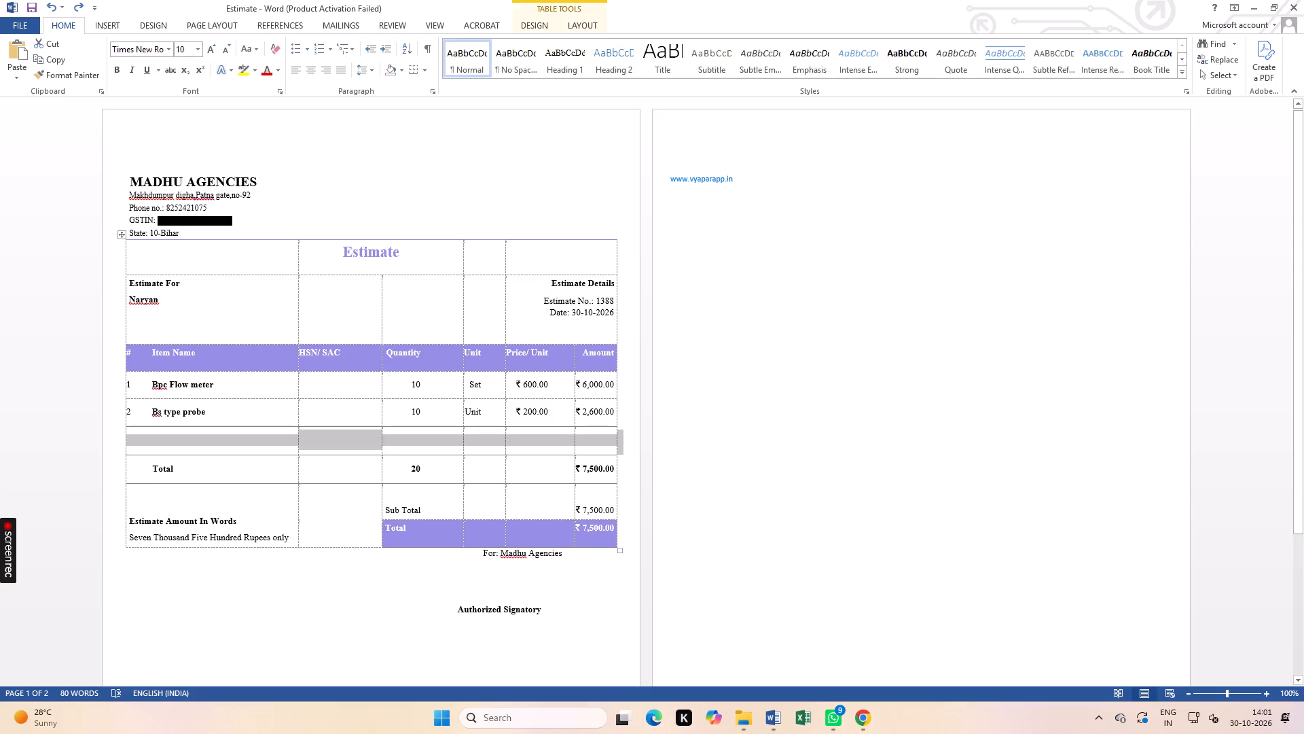
Enter serial number 3 and the item name Facia in the new row, spaced to line up with the item names above.
left_click(822, 487)
left_click(160, 444)
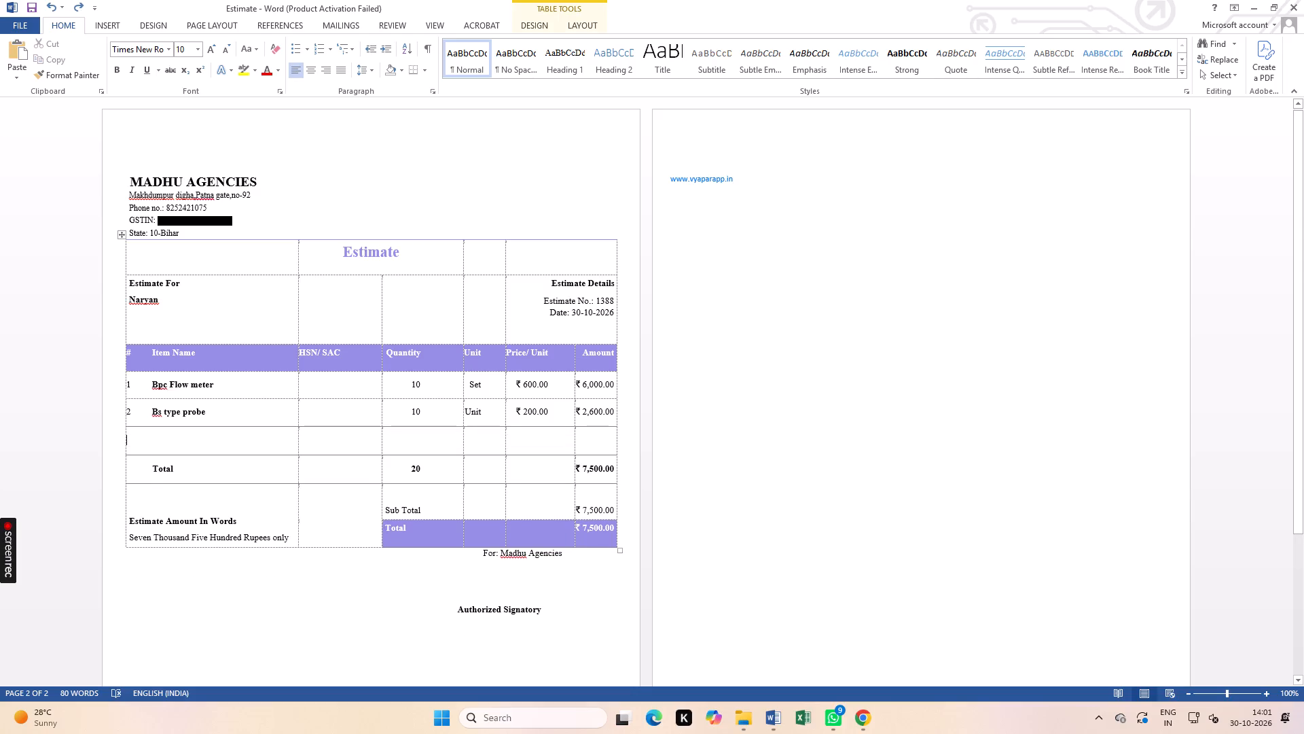
key("3")
key("space")
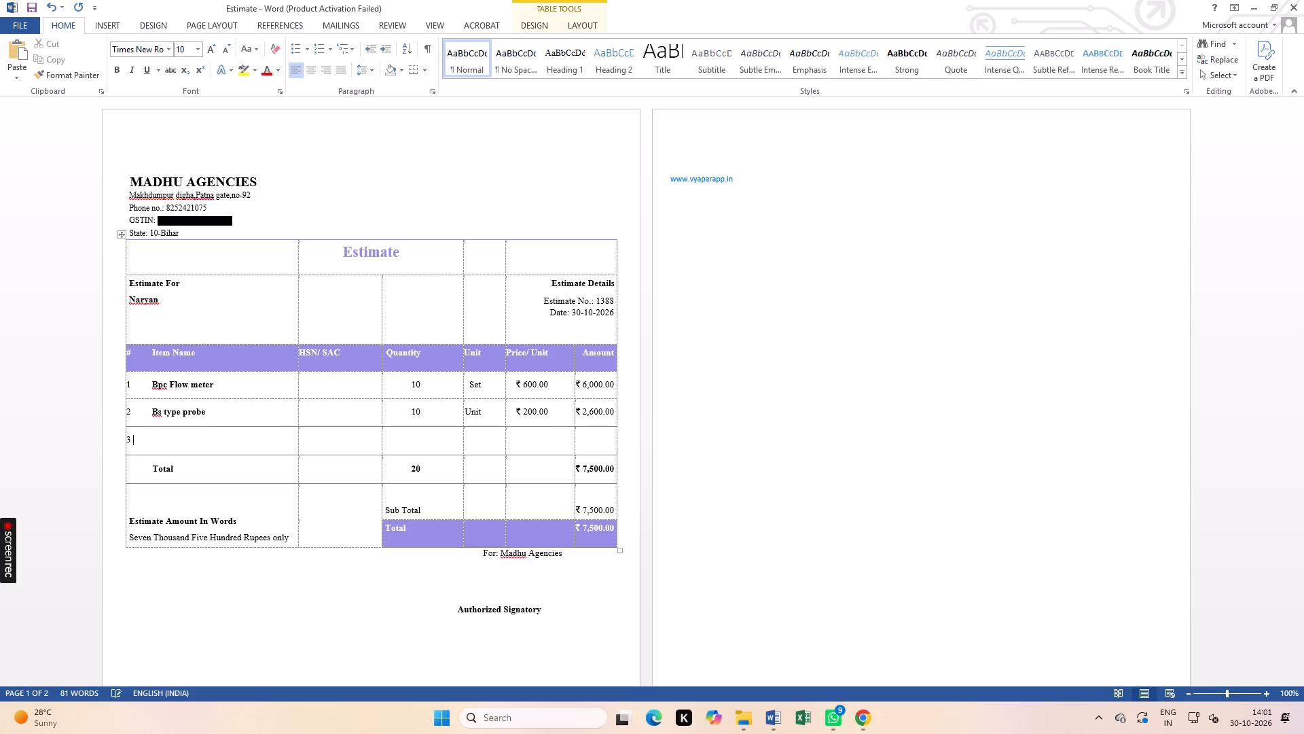
key("space")
key("space")
key("space")
key("space")
key("space")
key("space")
key("space")
key("f")
type("acia")
left_click_drag(177, 446, 151, 444)
left_click(196, 453)
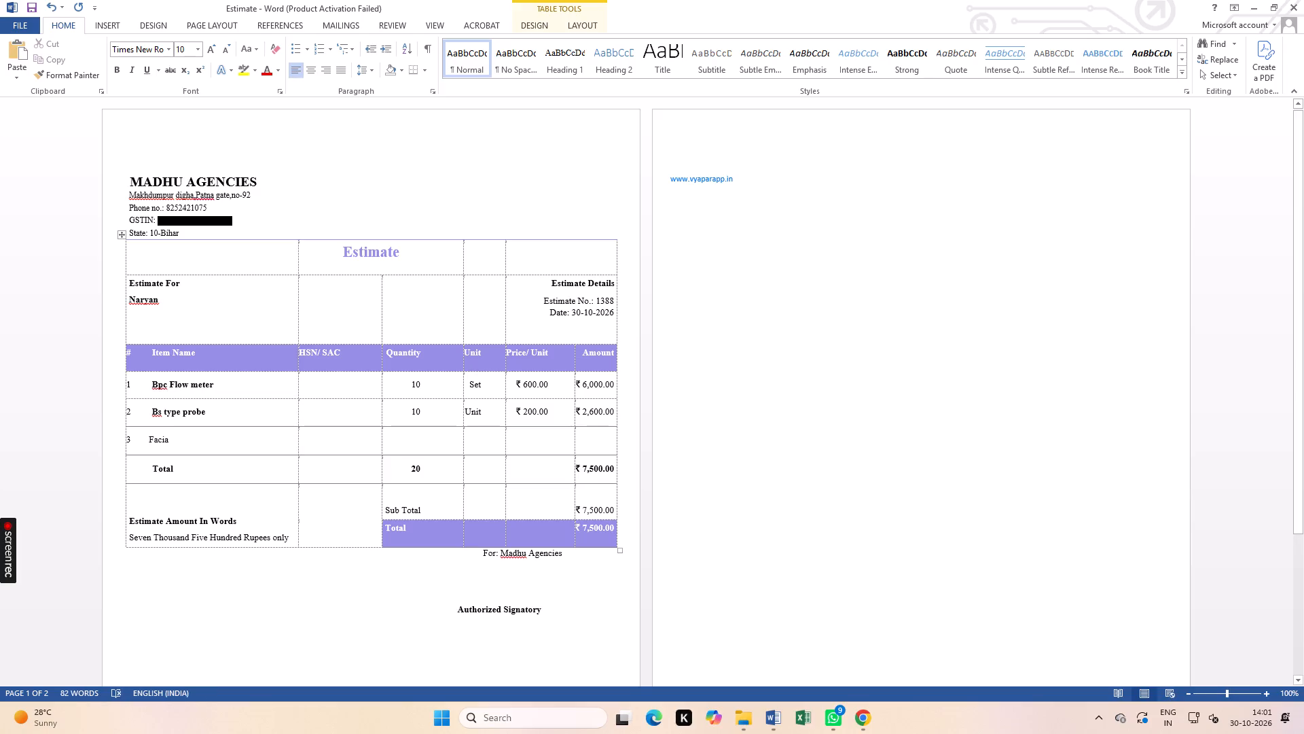
left_click(148, 442)
key("space")
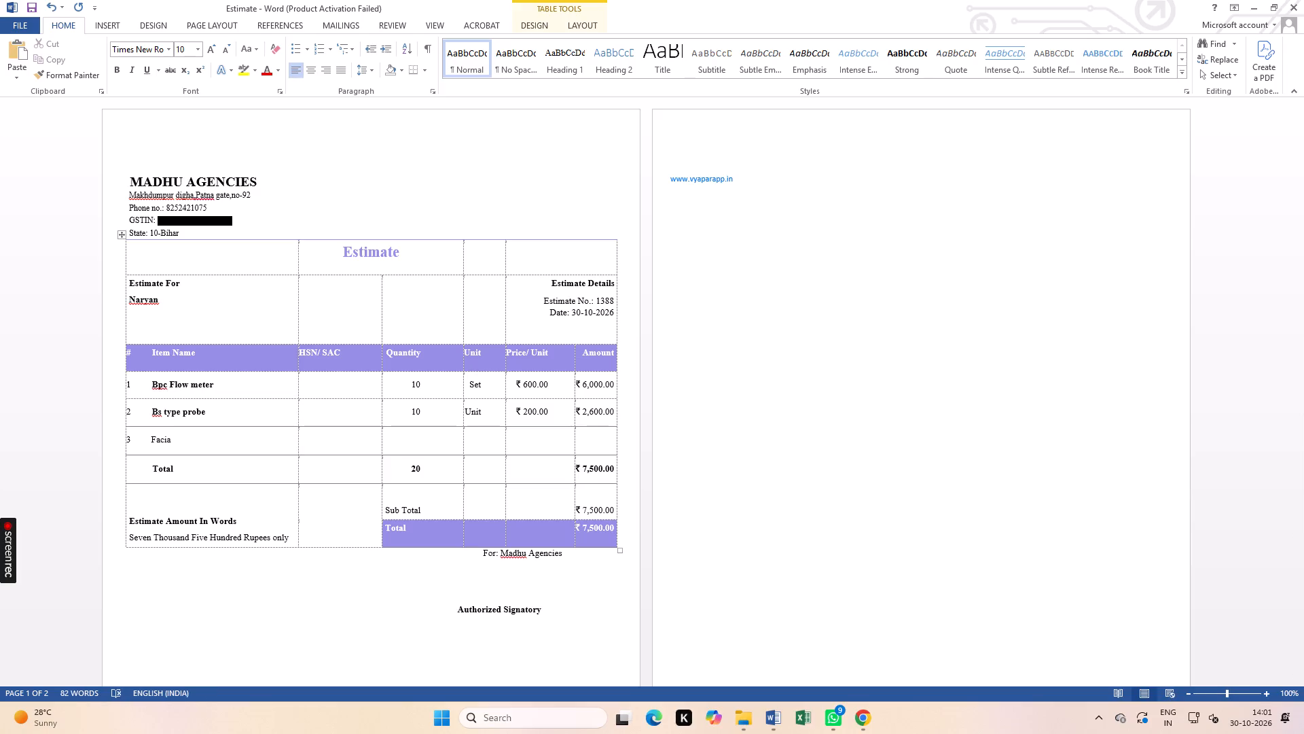
Make the item name Facia bold to match the other item names.
left_click_drag(229, 452, 149, 443)
left_click(113, 69)
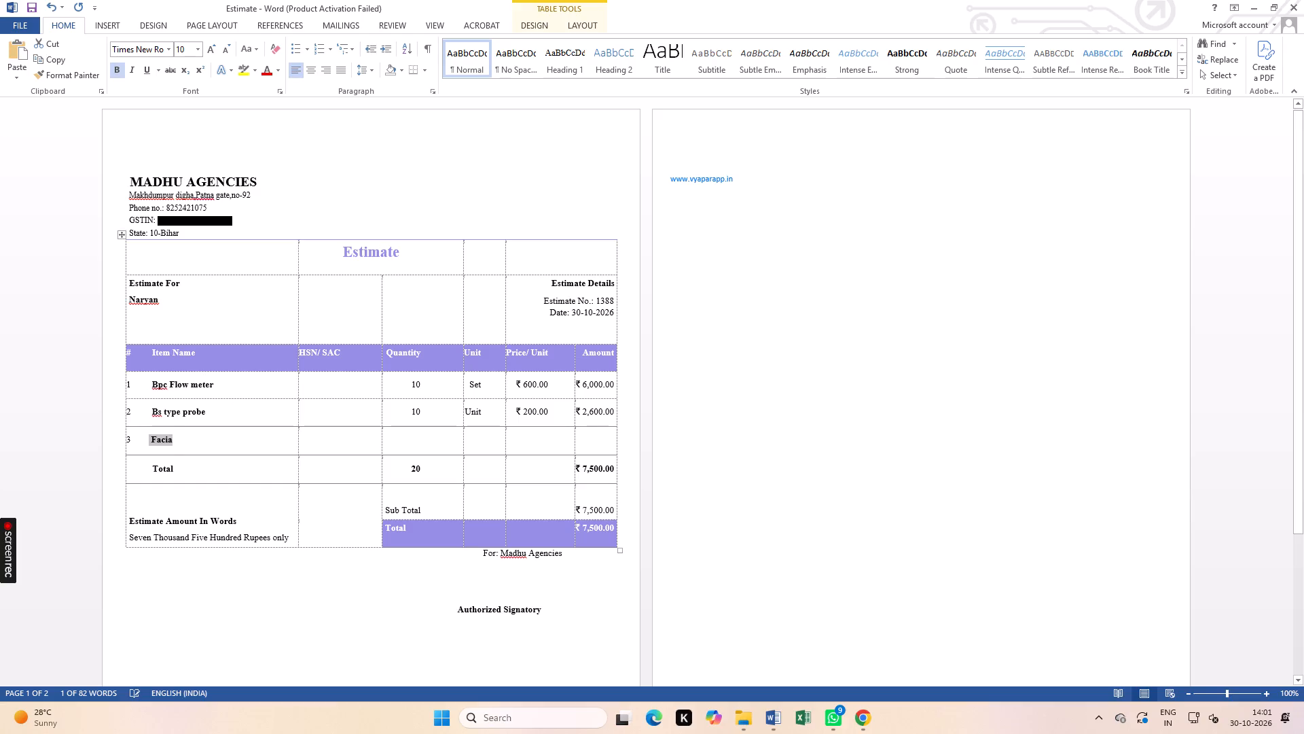
left_click(327, 453)
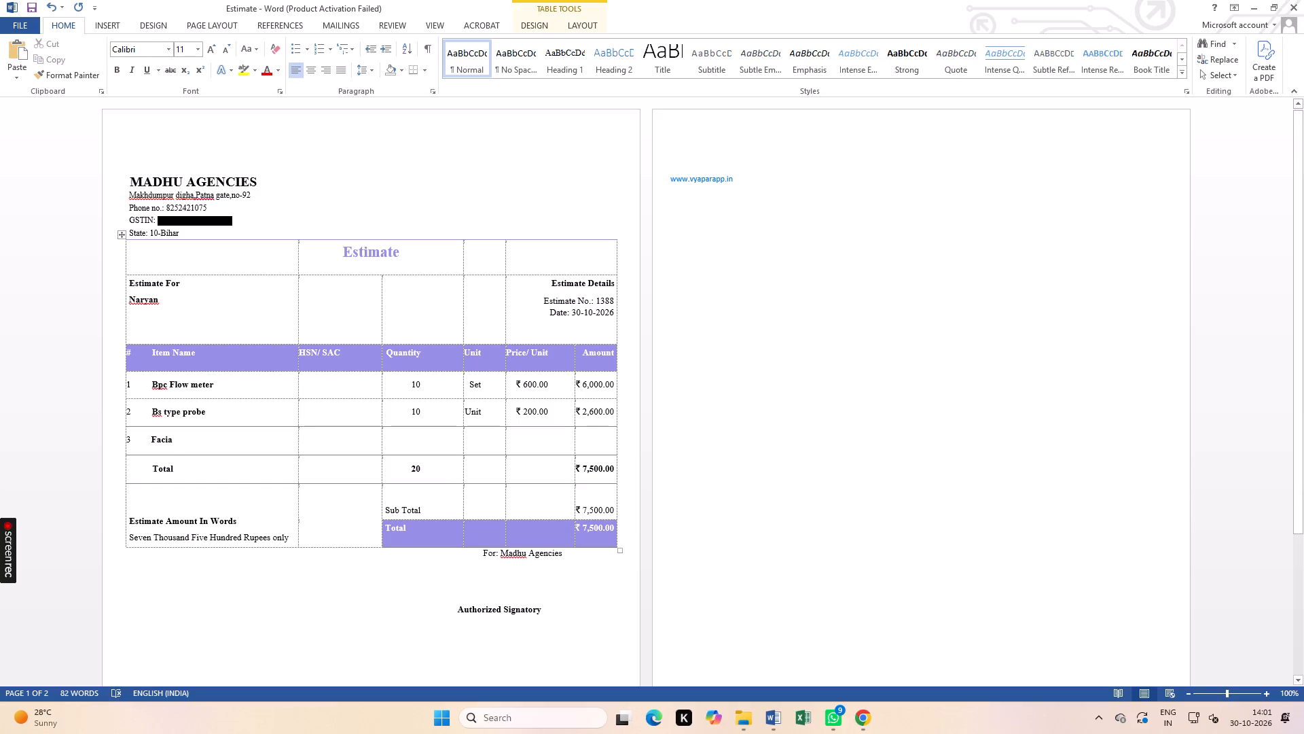
Enter a quantity of 10 in the Facia row.
left_click(419, 442)
type("10")
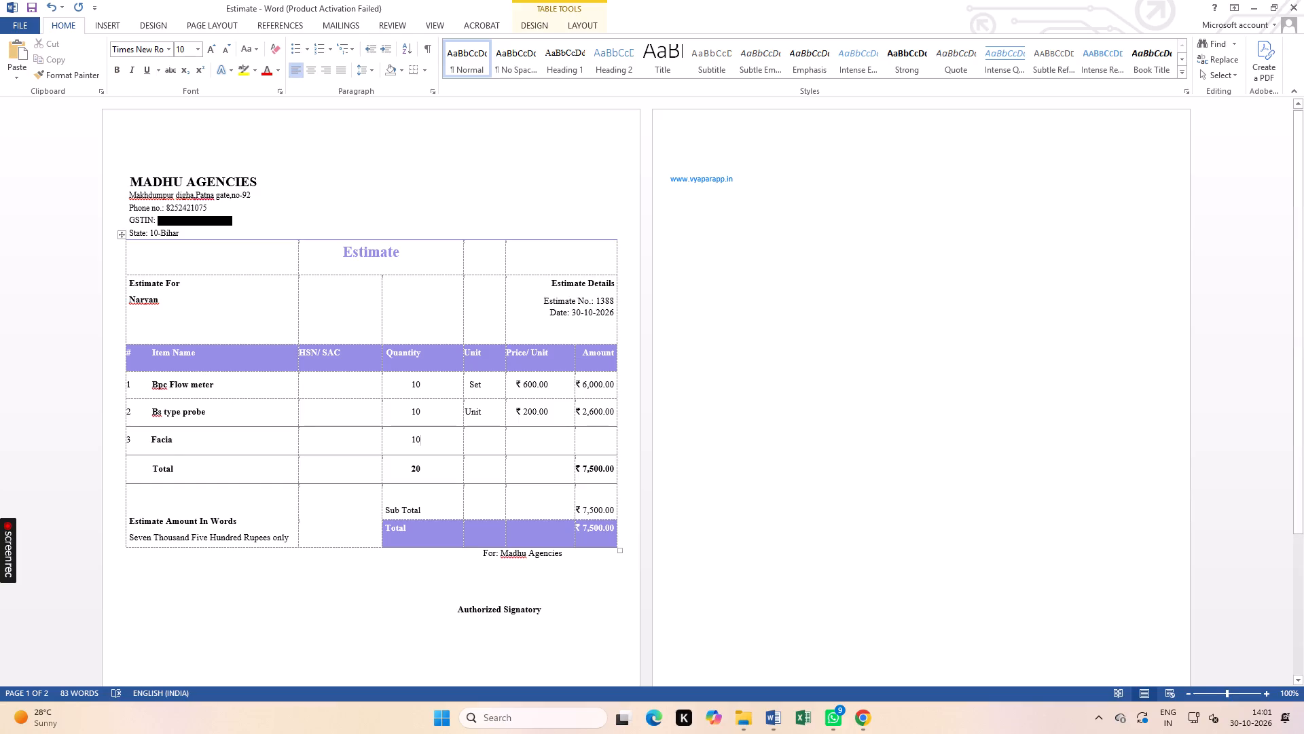
Start filling in the Facia row's Unit cell.
left_click(484, 438)
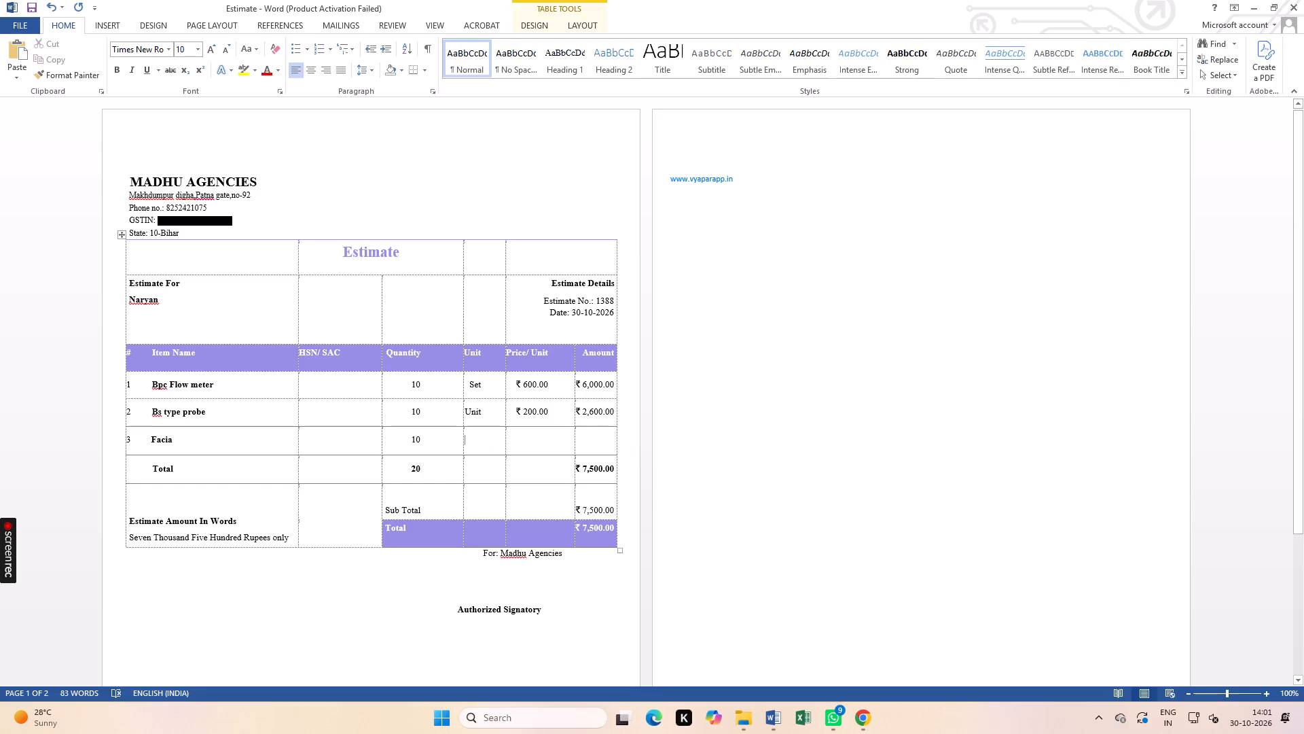
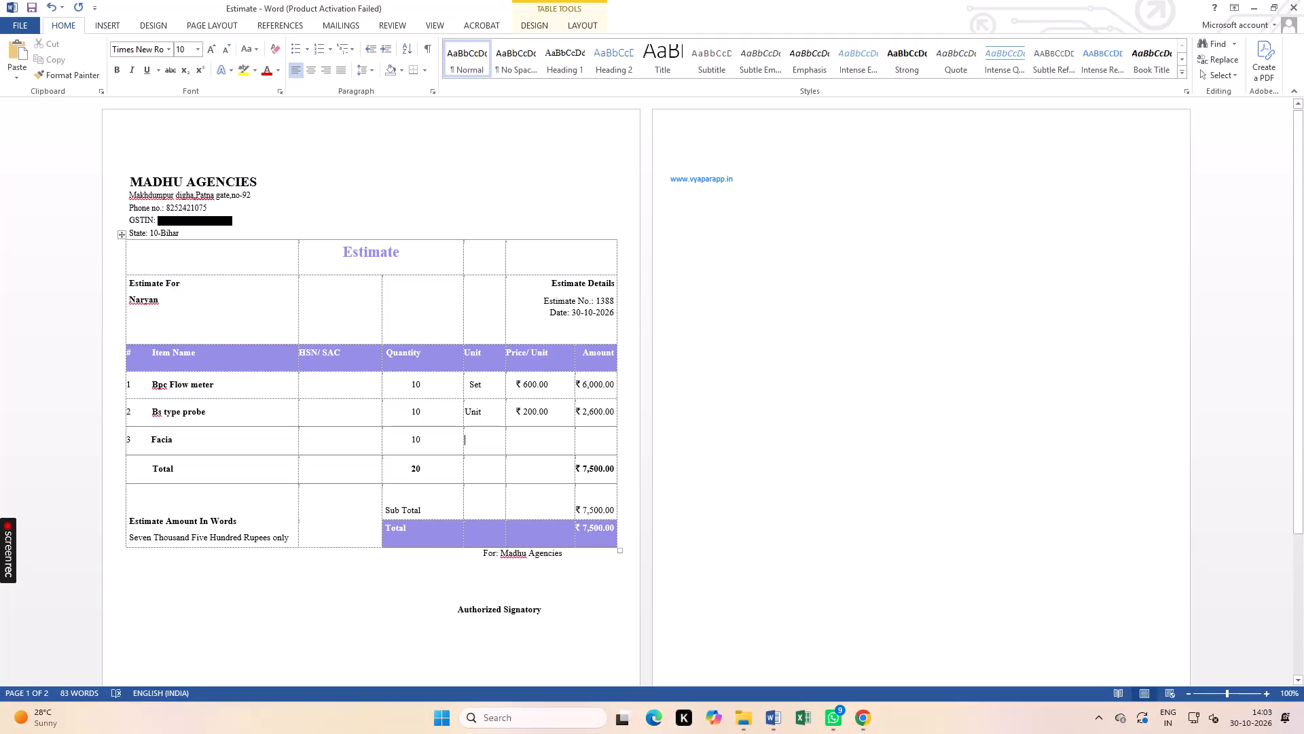
Set the quantity in the item table's Total row to 30.
left_click(425, 473)
key("BackSpace")
key("BackSpace")
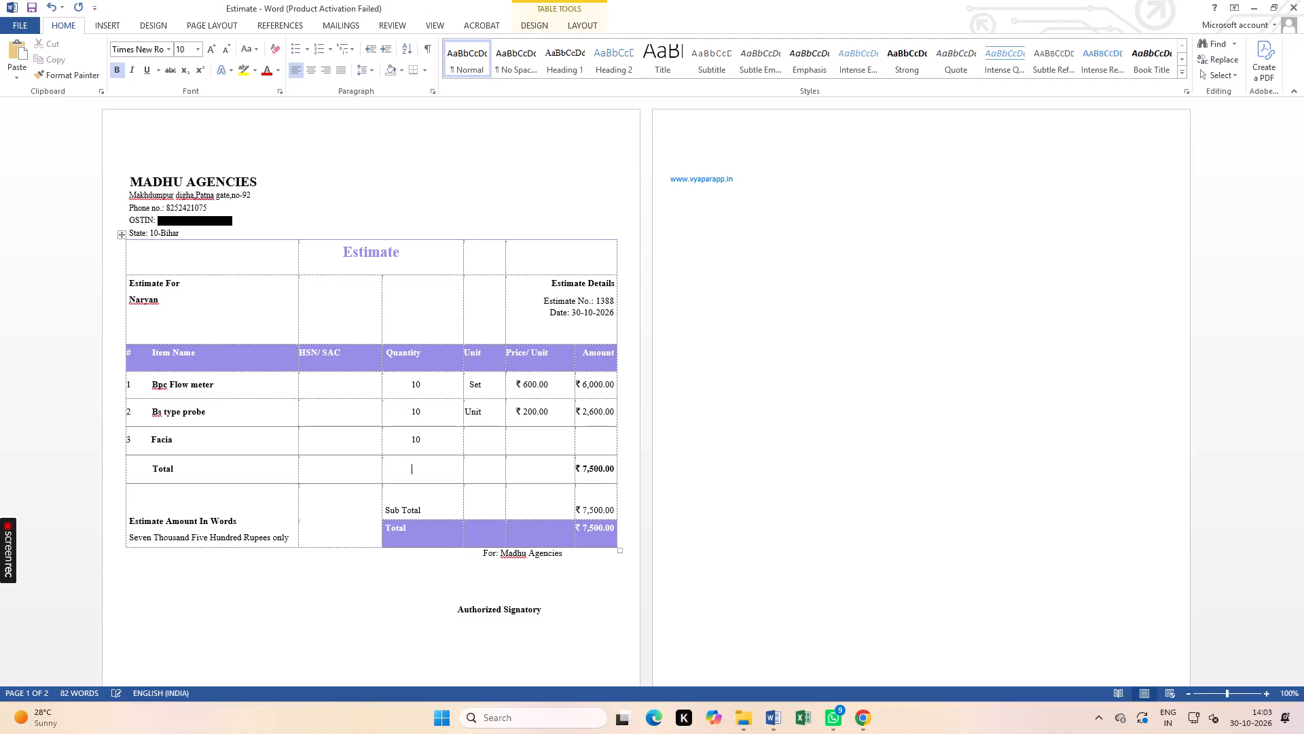
type("30")
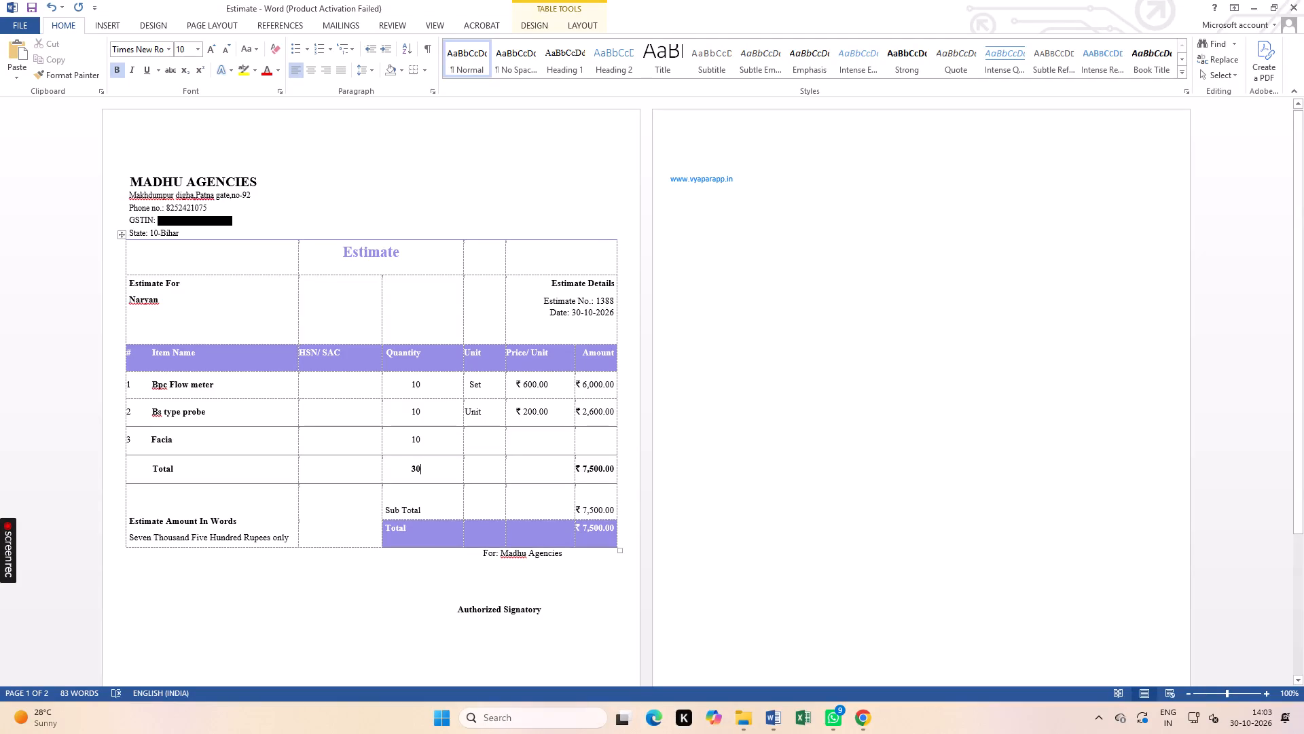
Enter Unit as the unit of measure in the Facia row.
left_click(486, 439)
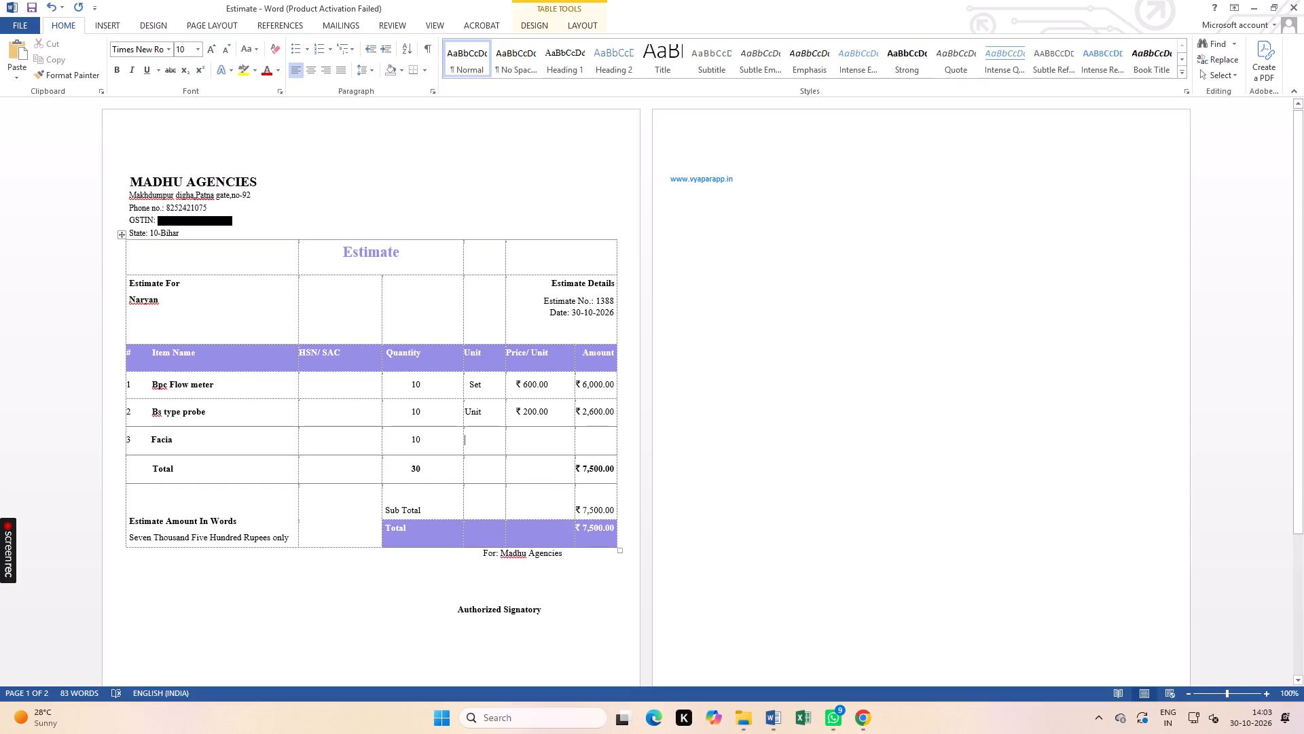
type("nit")
Fill the Facia row's unit price with ₹ 270.00, reusing a copy of the Bs type probe price.
left_click(528, 445)
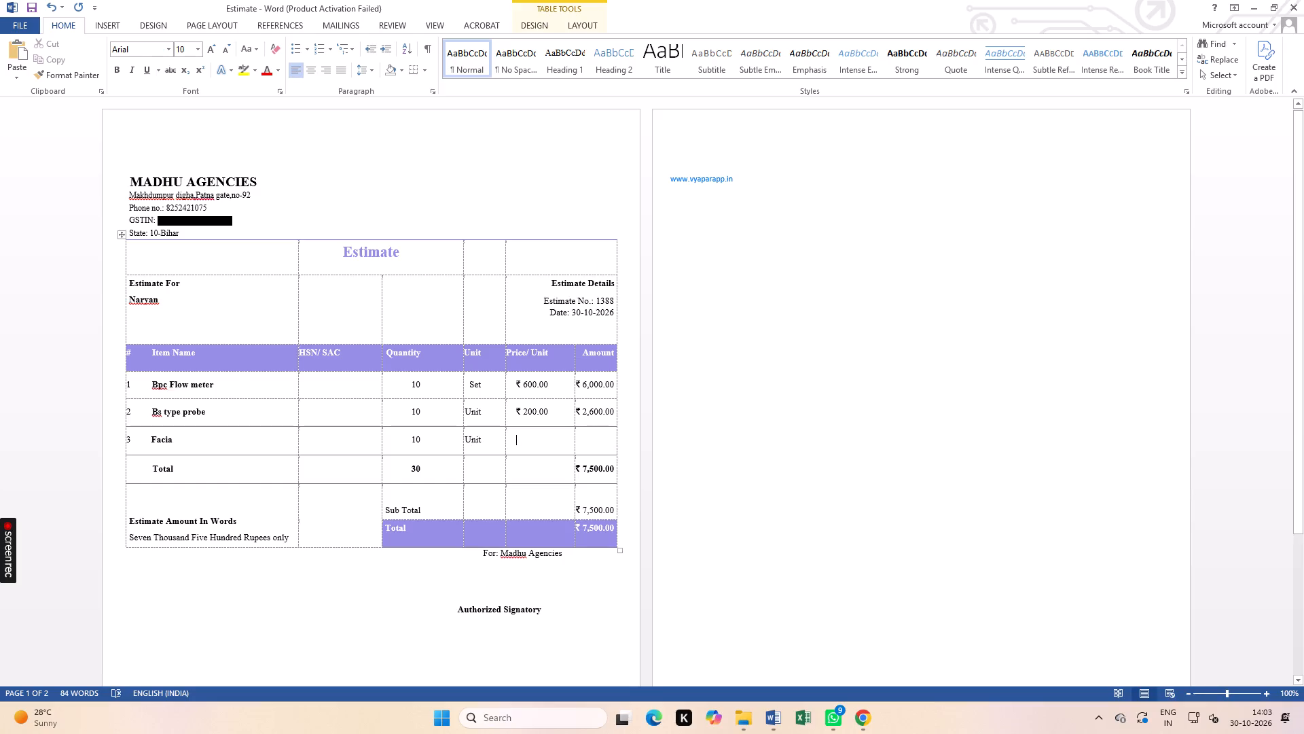
left_click(515, 414)
left_click(528, 441)
left_click_drag(516, 414, 545, 415)
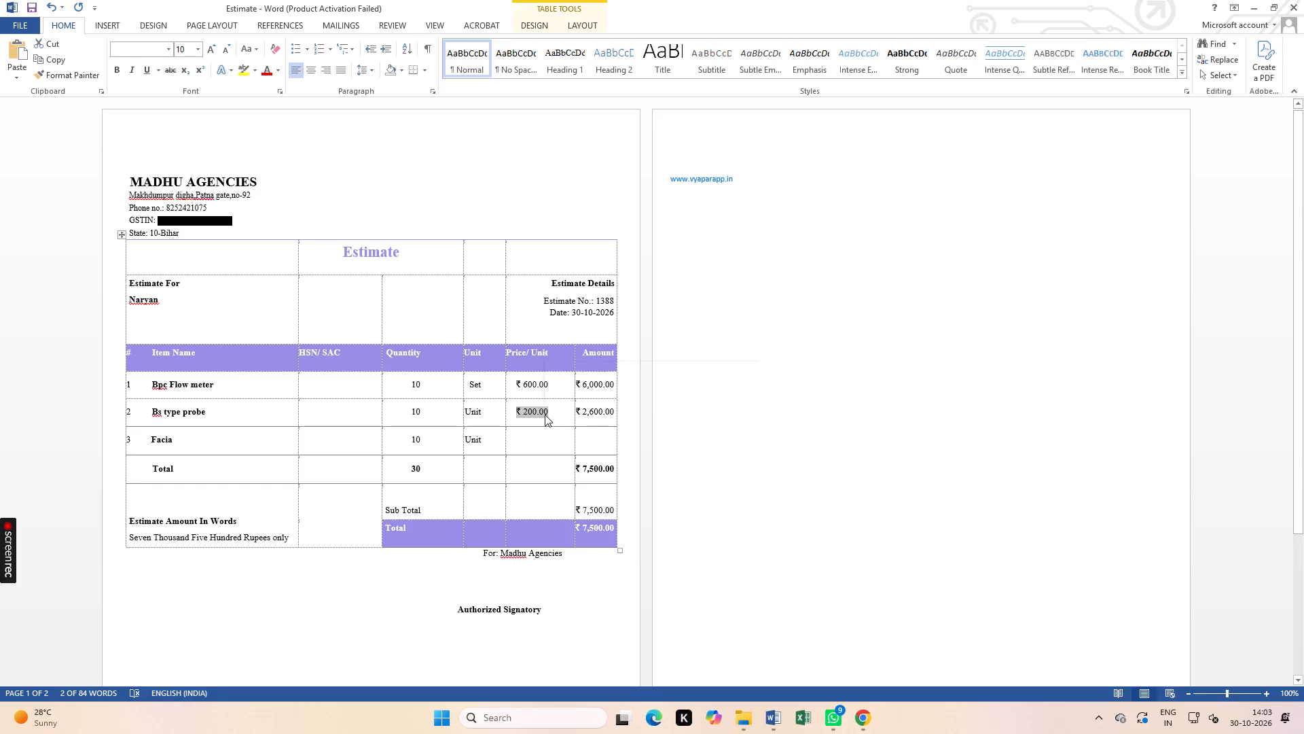
key("ctrl+c")
left_click(522, 443)
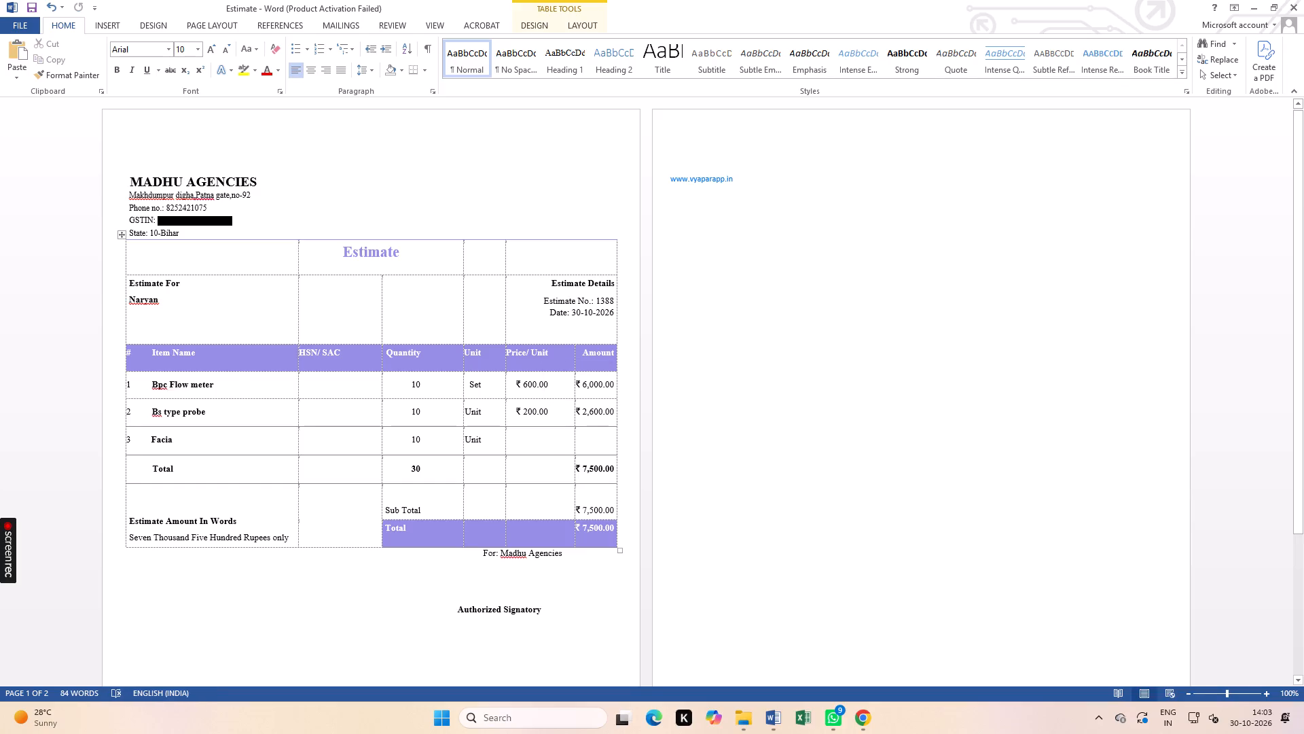
key("ctrl+v")
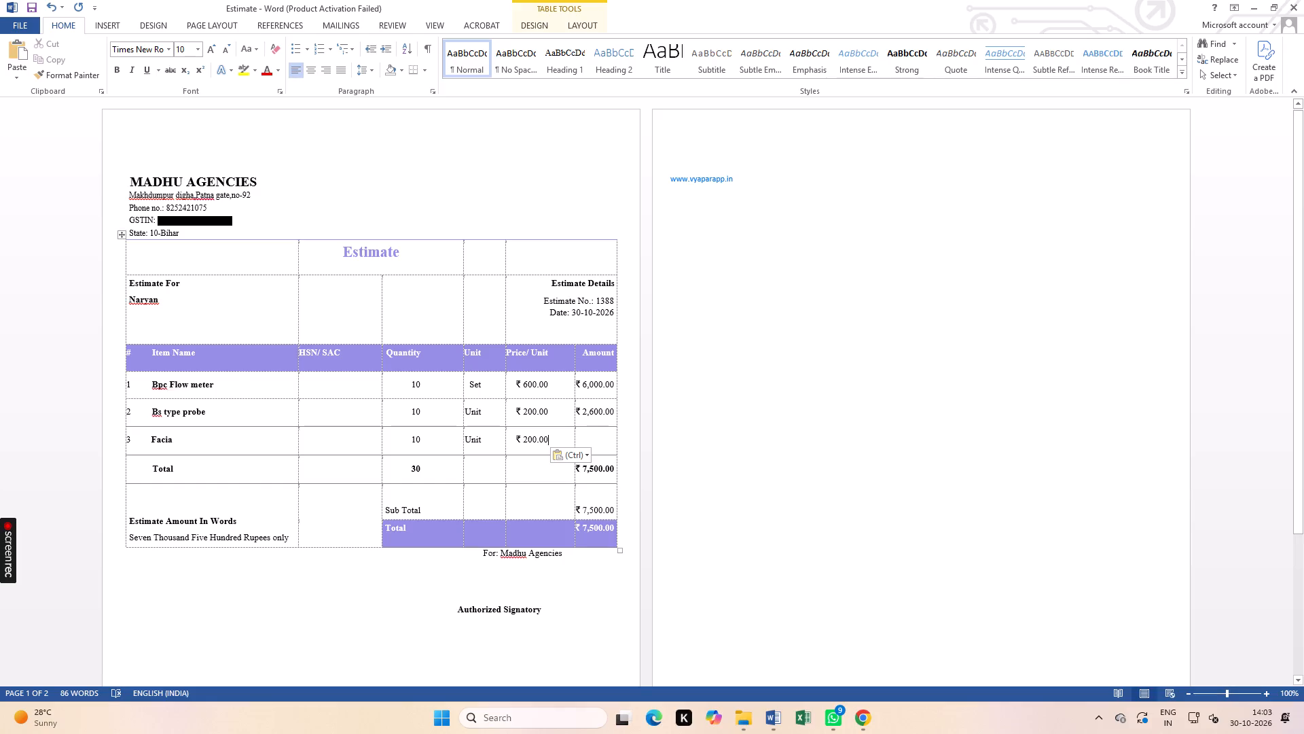
left_click(536, 437)
key("BackSpace")
key("BackSpace")
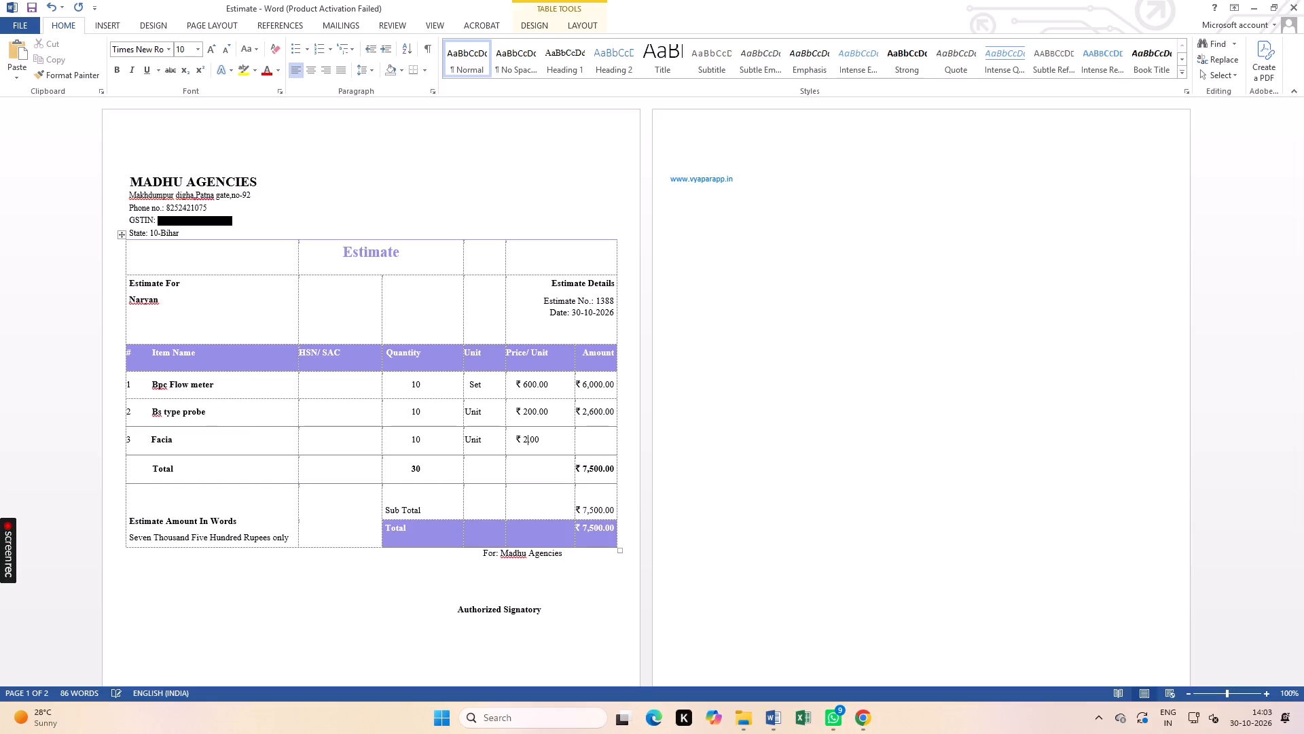
type("70")
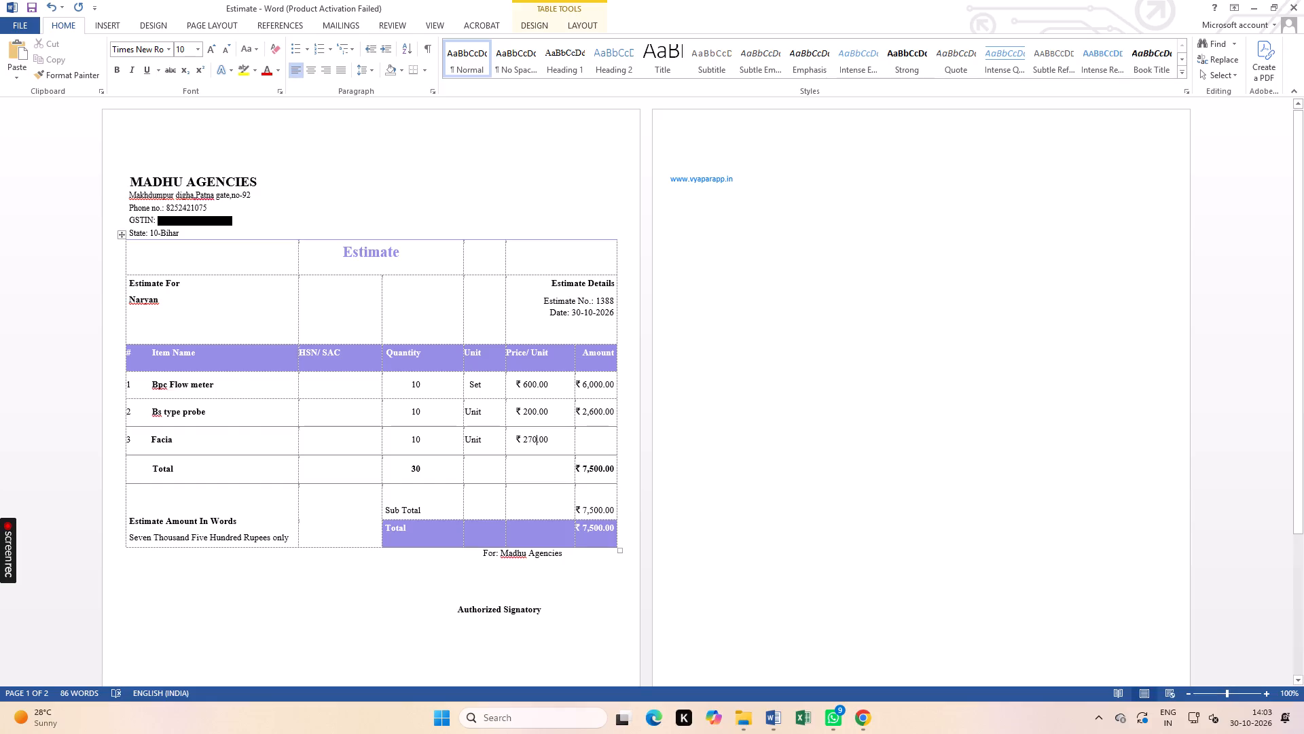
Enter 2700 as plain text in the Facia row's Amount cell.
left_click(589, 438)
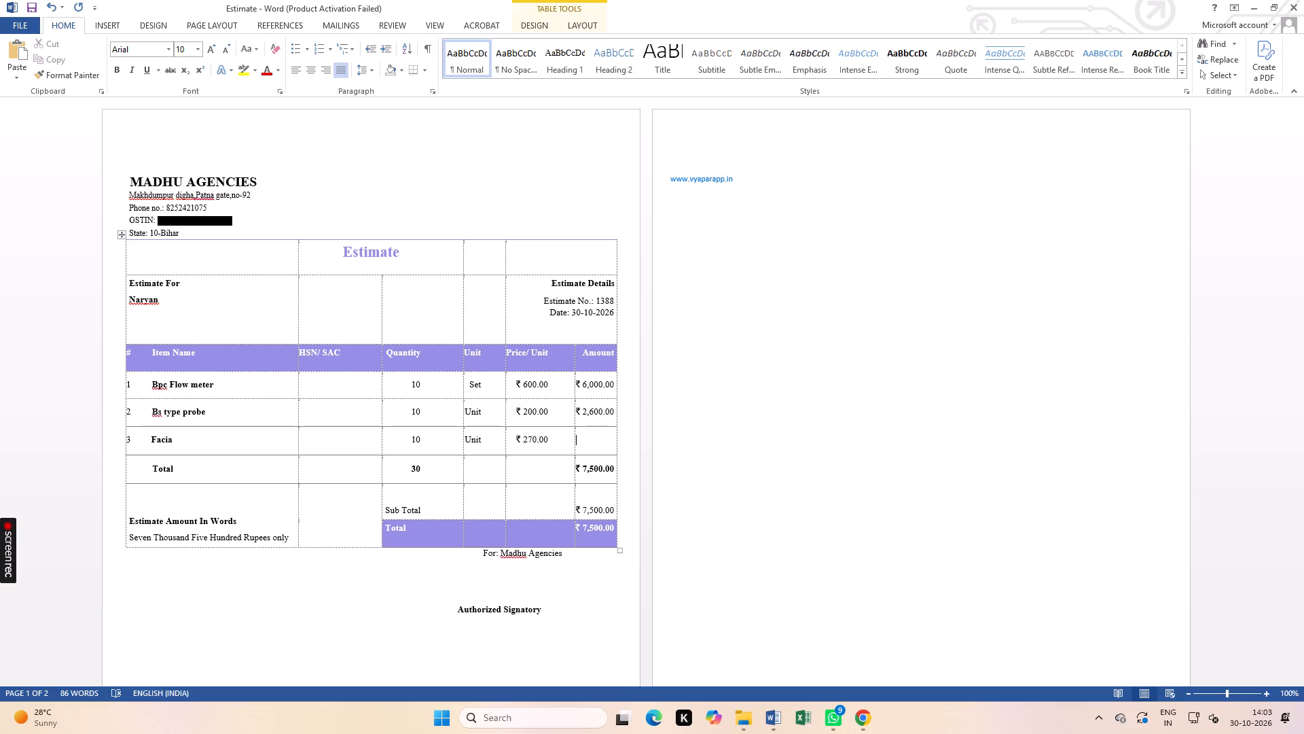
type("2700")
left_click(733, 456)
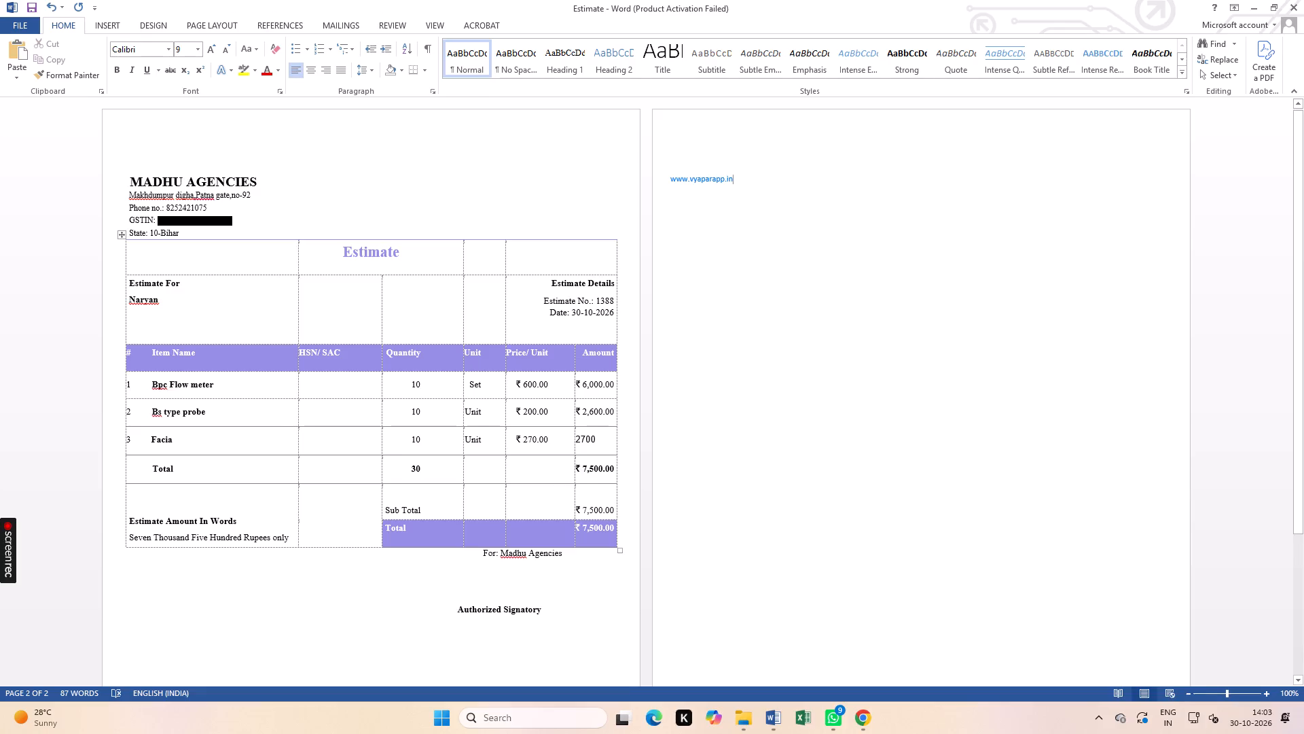
Replace the Facia amount with a copy of the Bs type probe amount, edited to ₹ 2,700.00.
left_click_drag(577, 412, 613, 407)
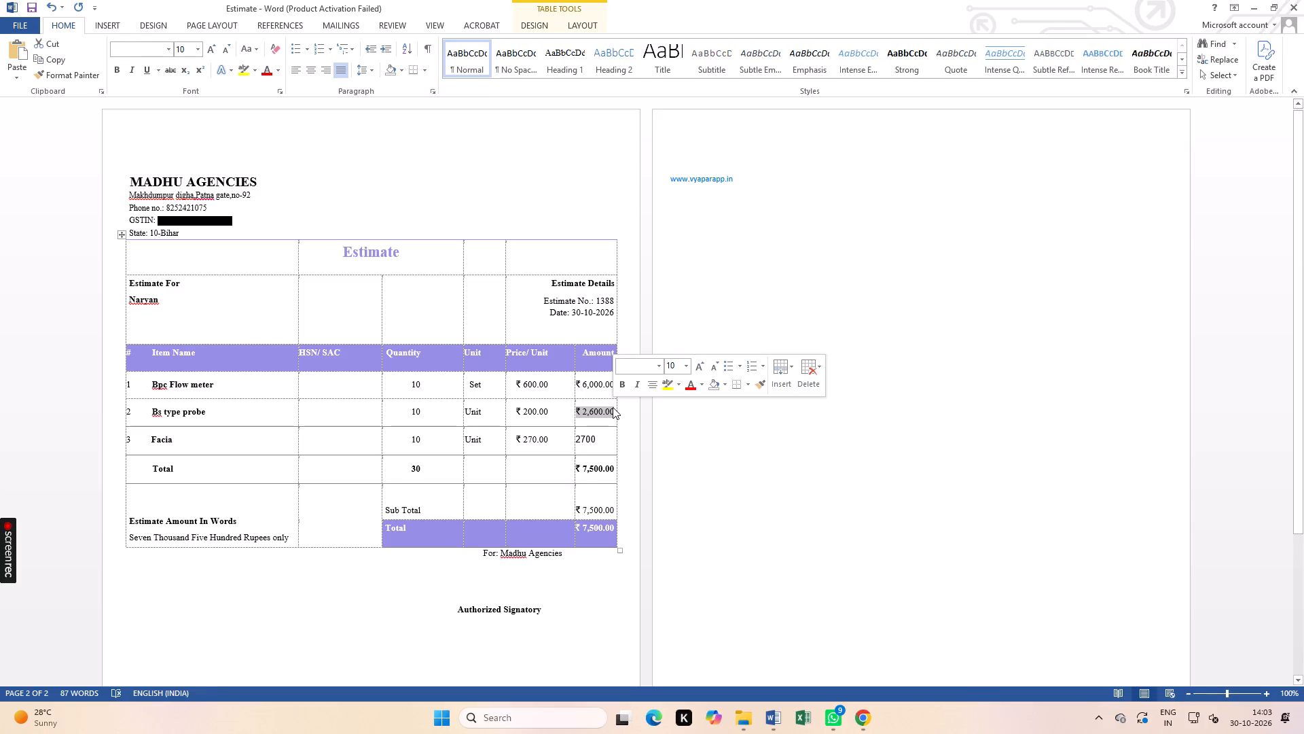
key("ctrl+c")
double_click(583, 440)
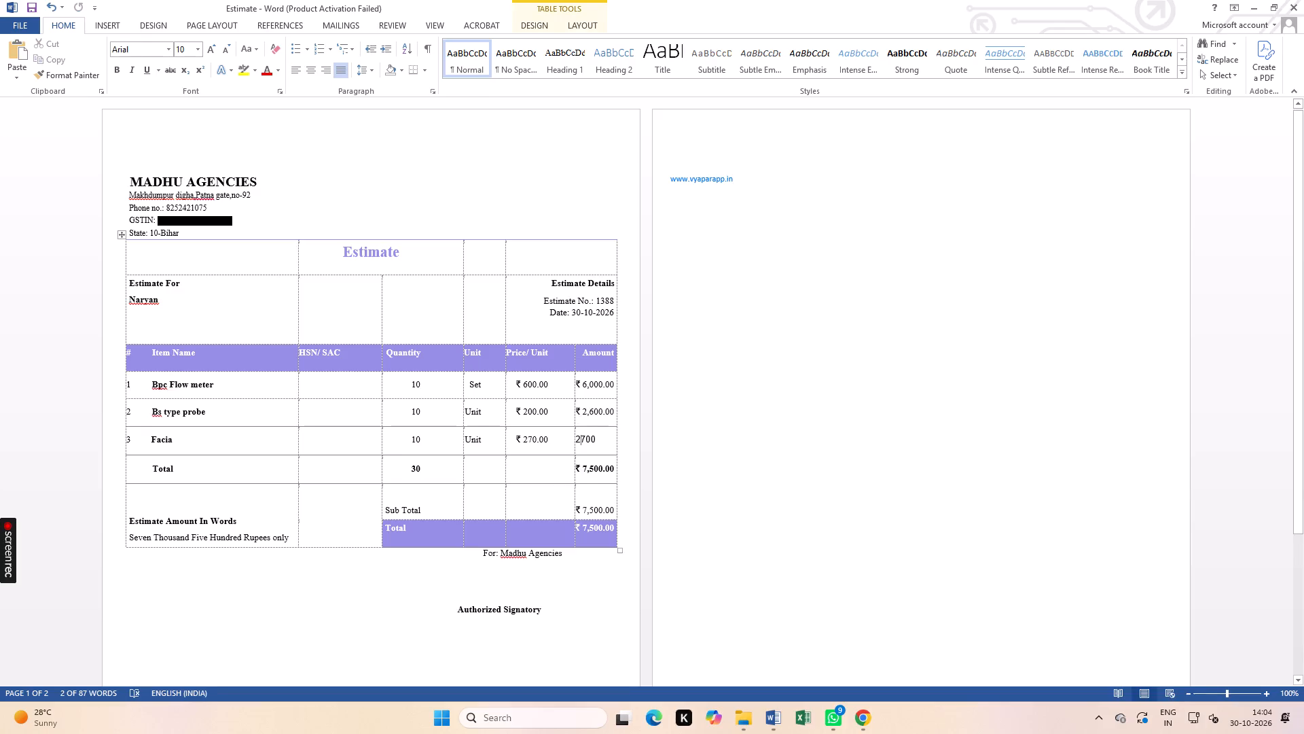
key("ctrl+v")
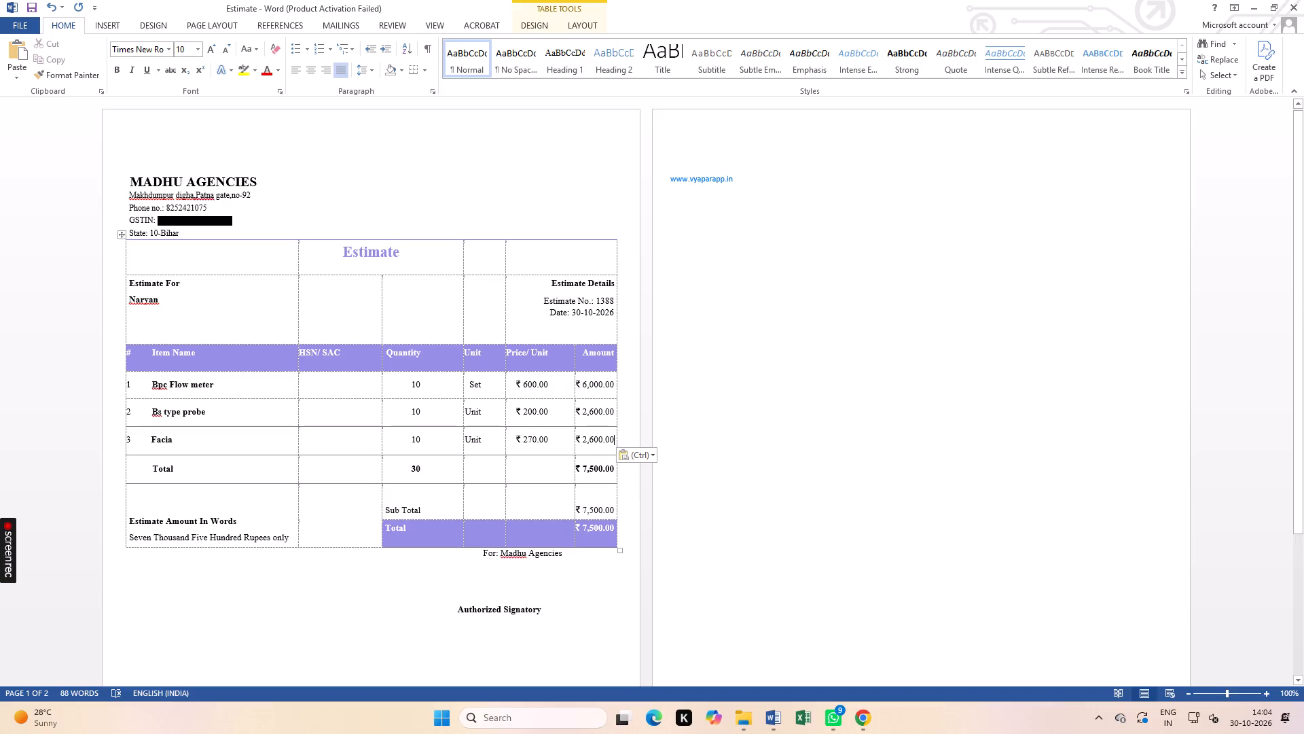
left_click(594, 441)
key("BackSpace")
key("7")
Change the amount in the item table's Total row to ₹ 11300.00.
left_click(594, 470)
key("BackSpace")
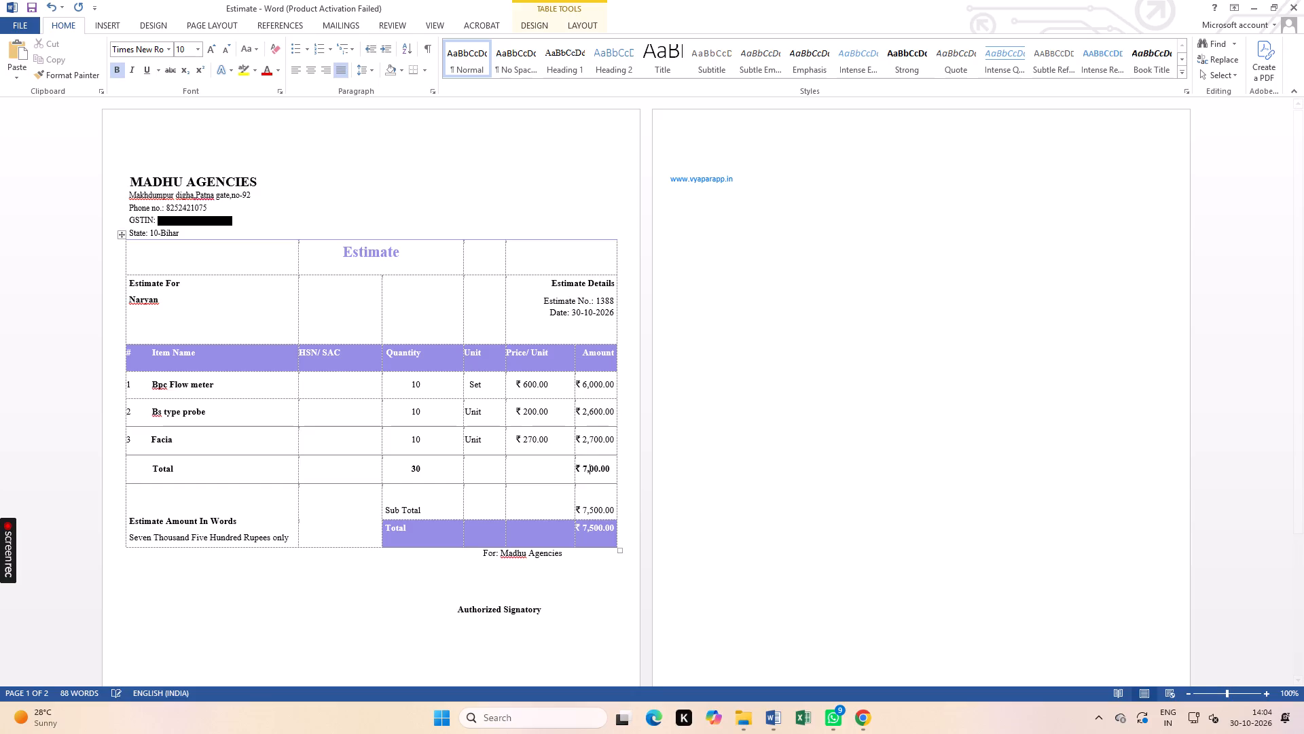
key("BackSpace")
key("BackSpace")
type("113")
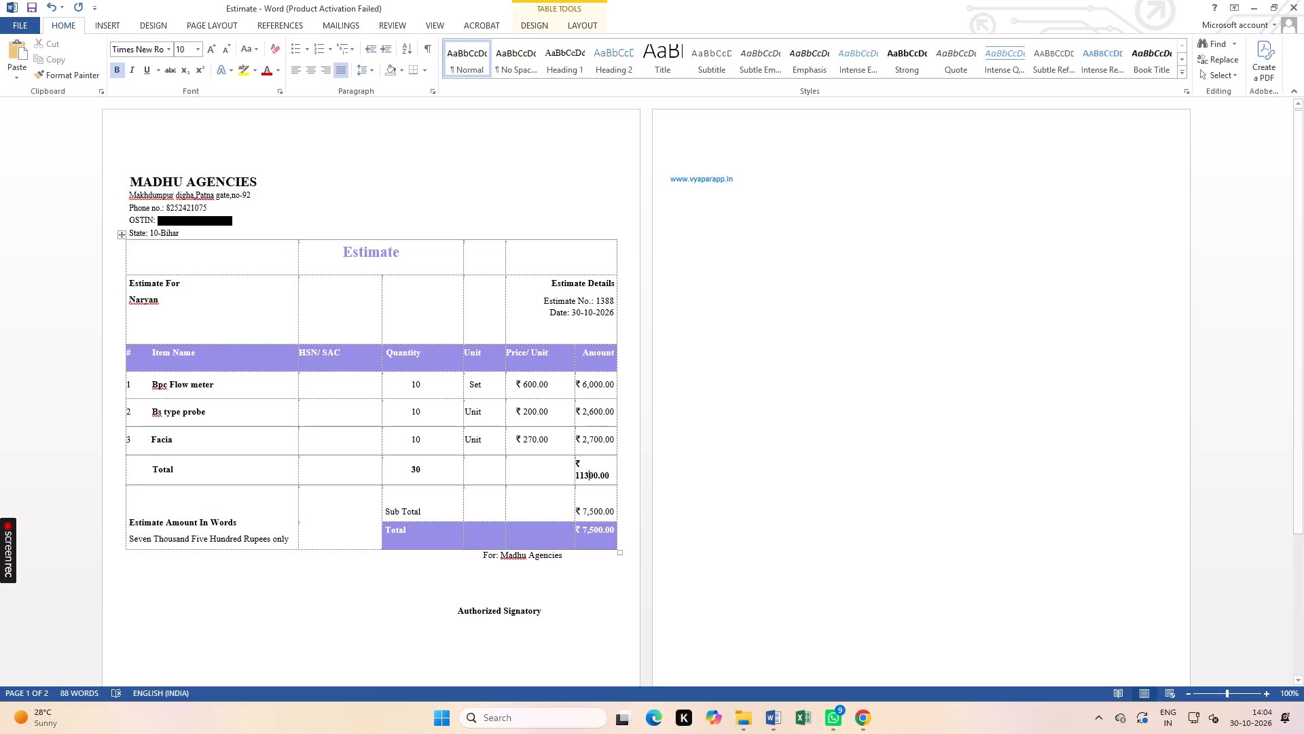
left_click(658, 506)
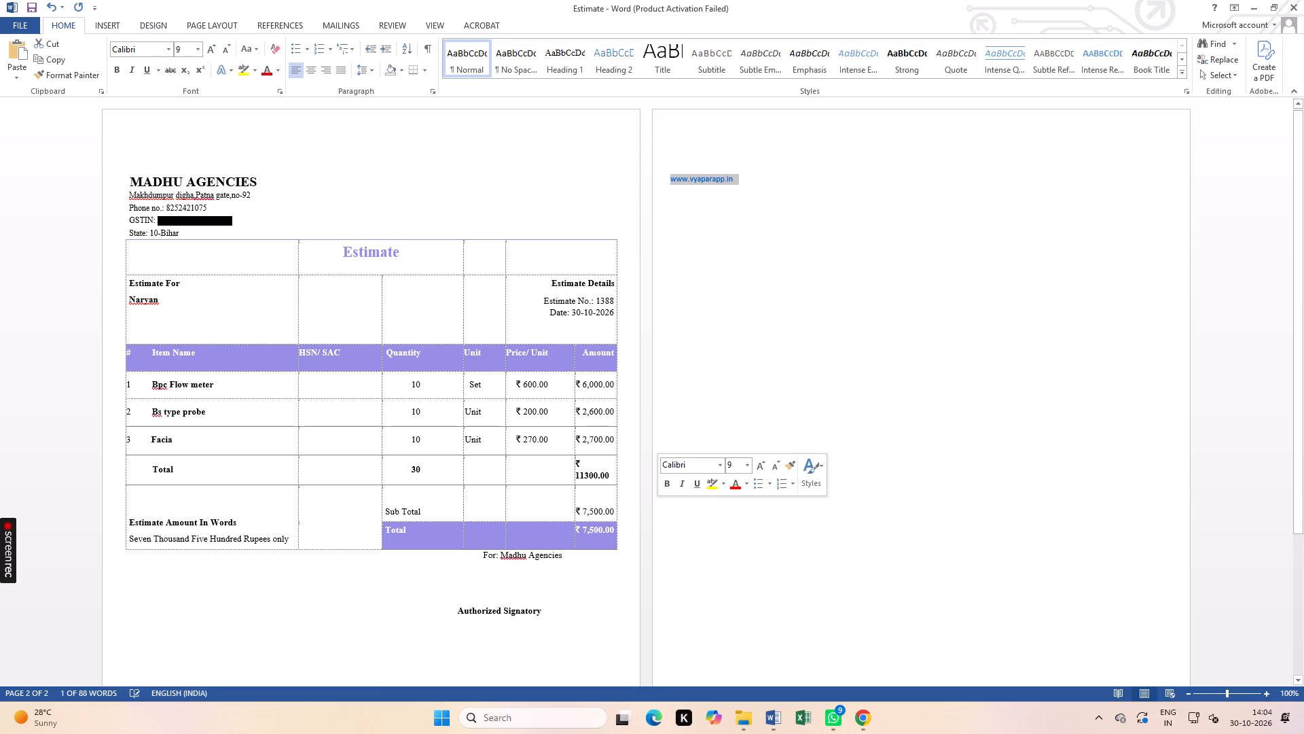
left_click(871, 457)
Remove the space before 11300.00 in the Total row's amount, restoring the rupee sign deleted along with it.
left_click(587, 467)
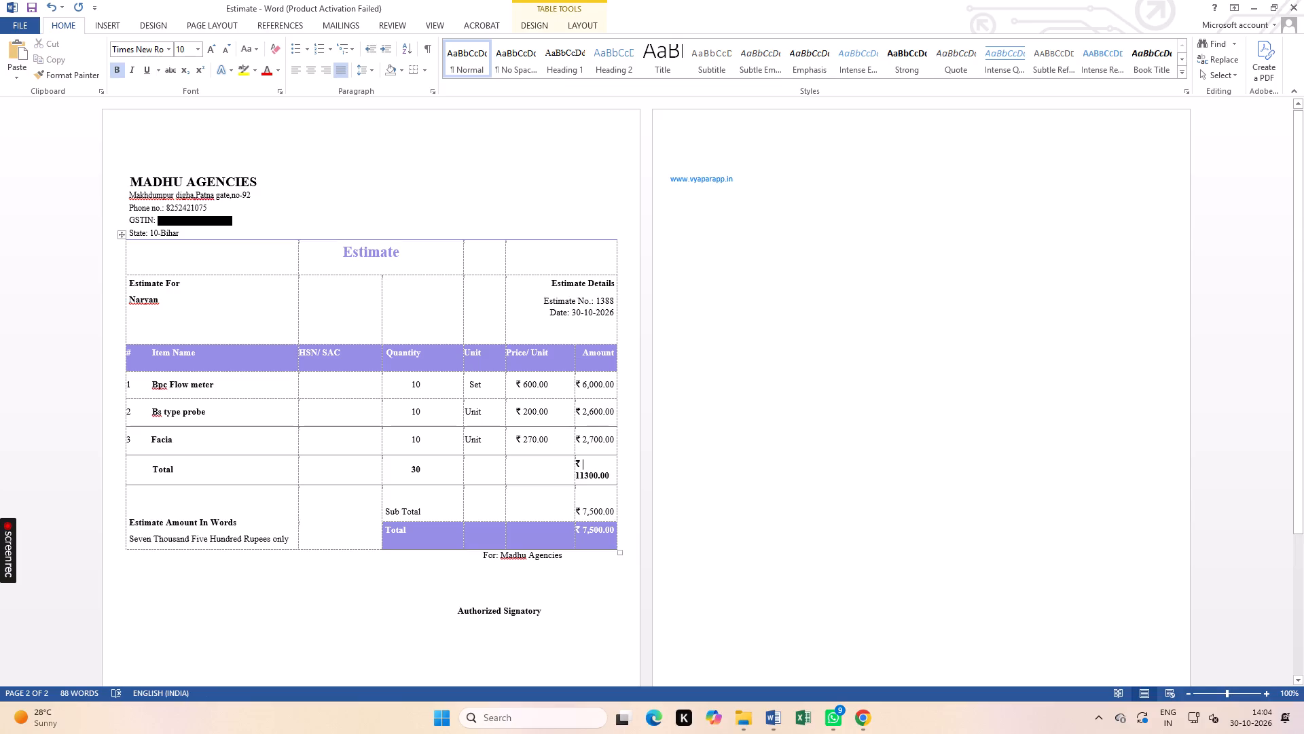
key("BackSpace")
key("BackSpace")
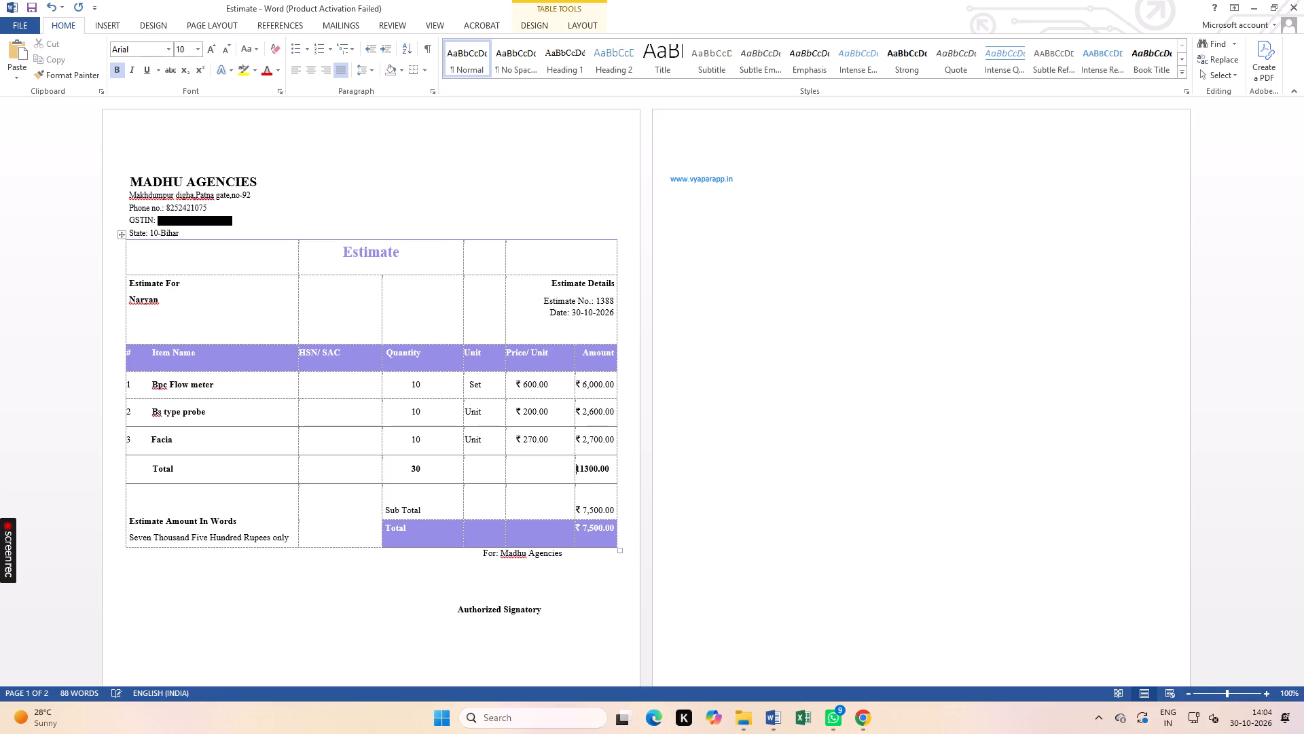
left_click(695, 467)
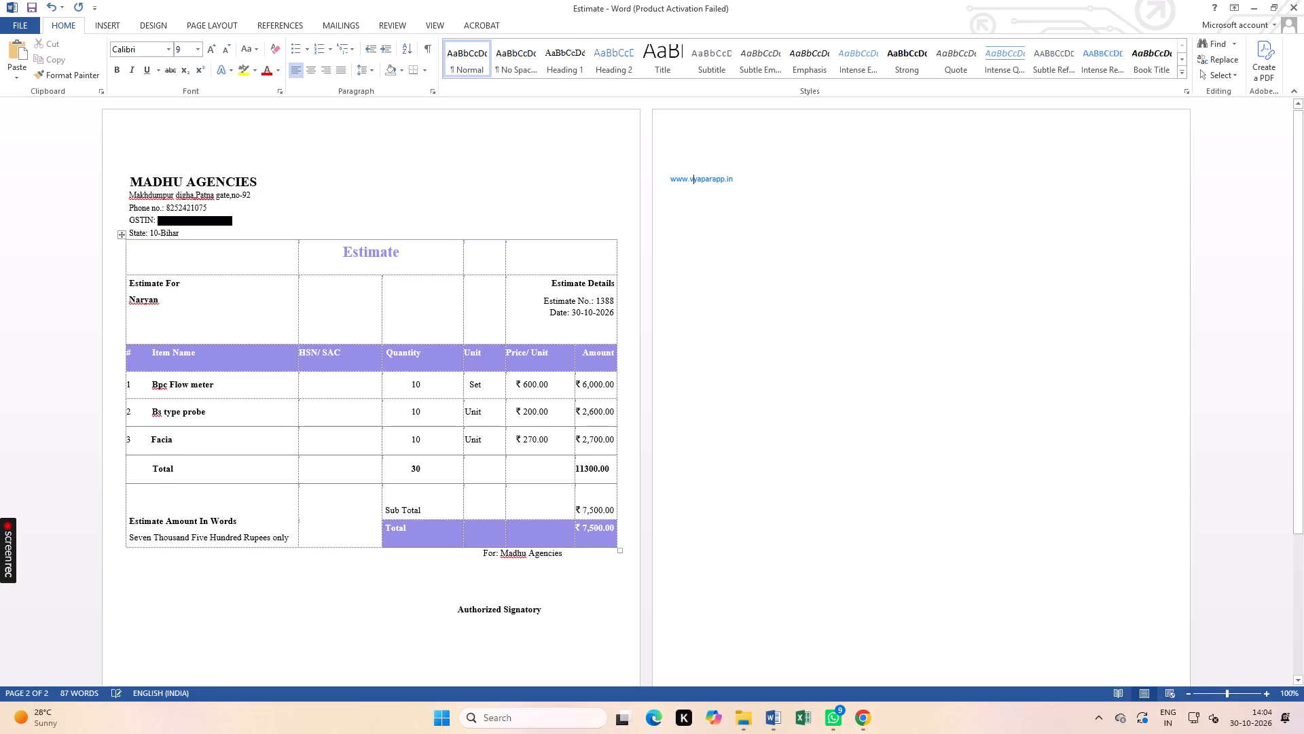
left_click_drag(576, 468, 608, 468)
left_click_drag(608, 468, 610, 468)
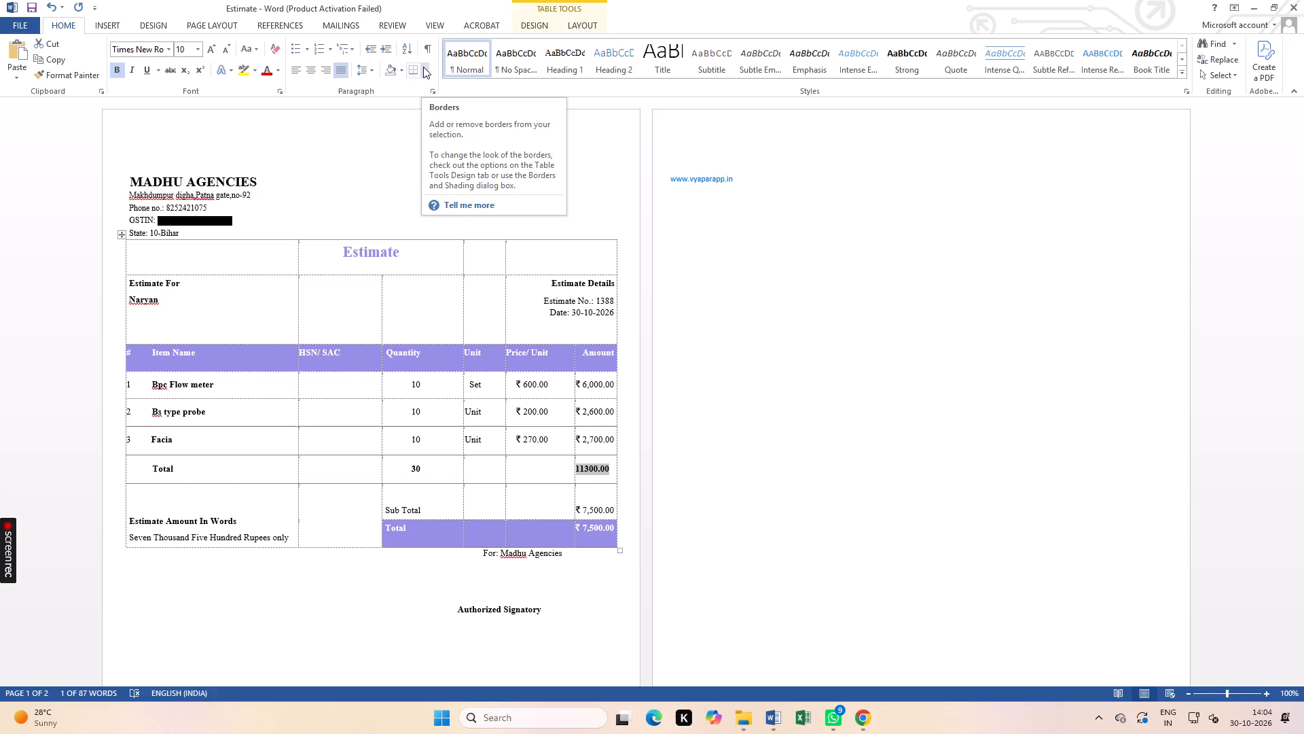
left_click(101, 27)
left_click(157, 25)
left_click(71, 24)
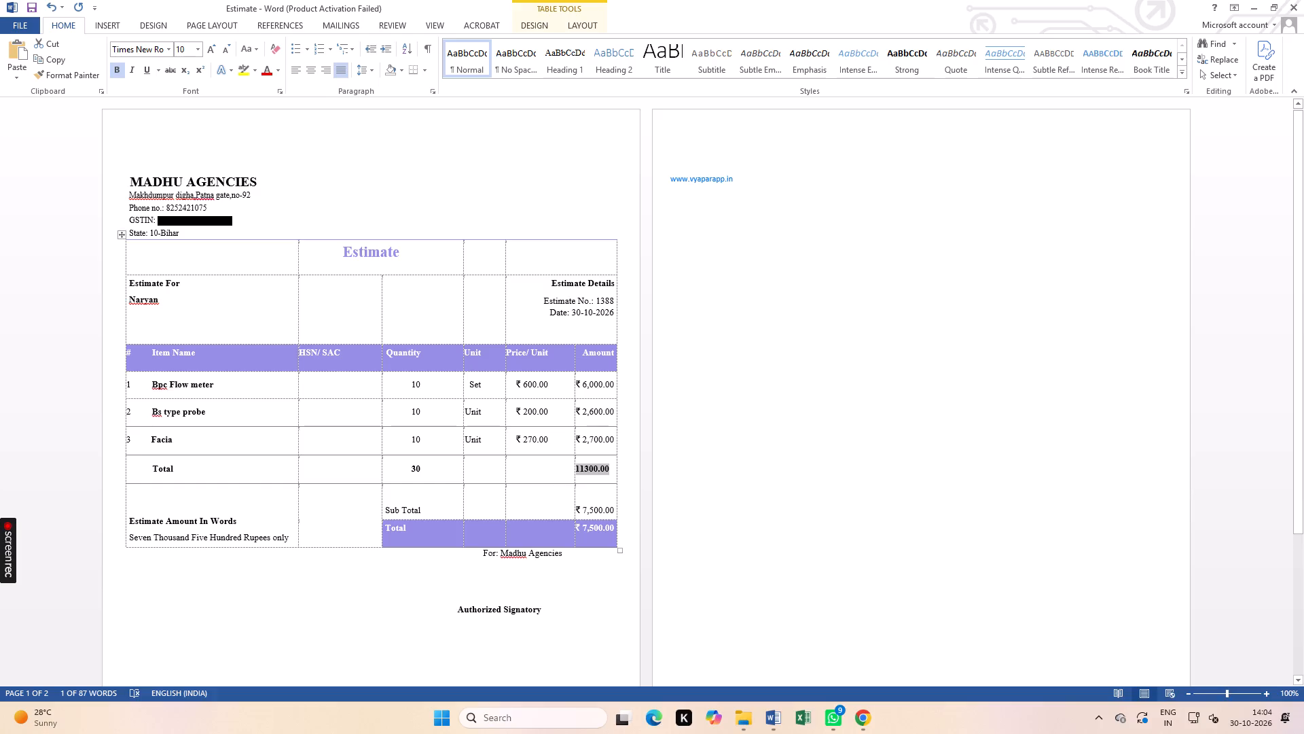
left_click(52, 7)
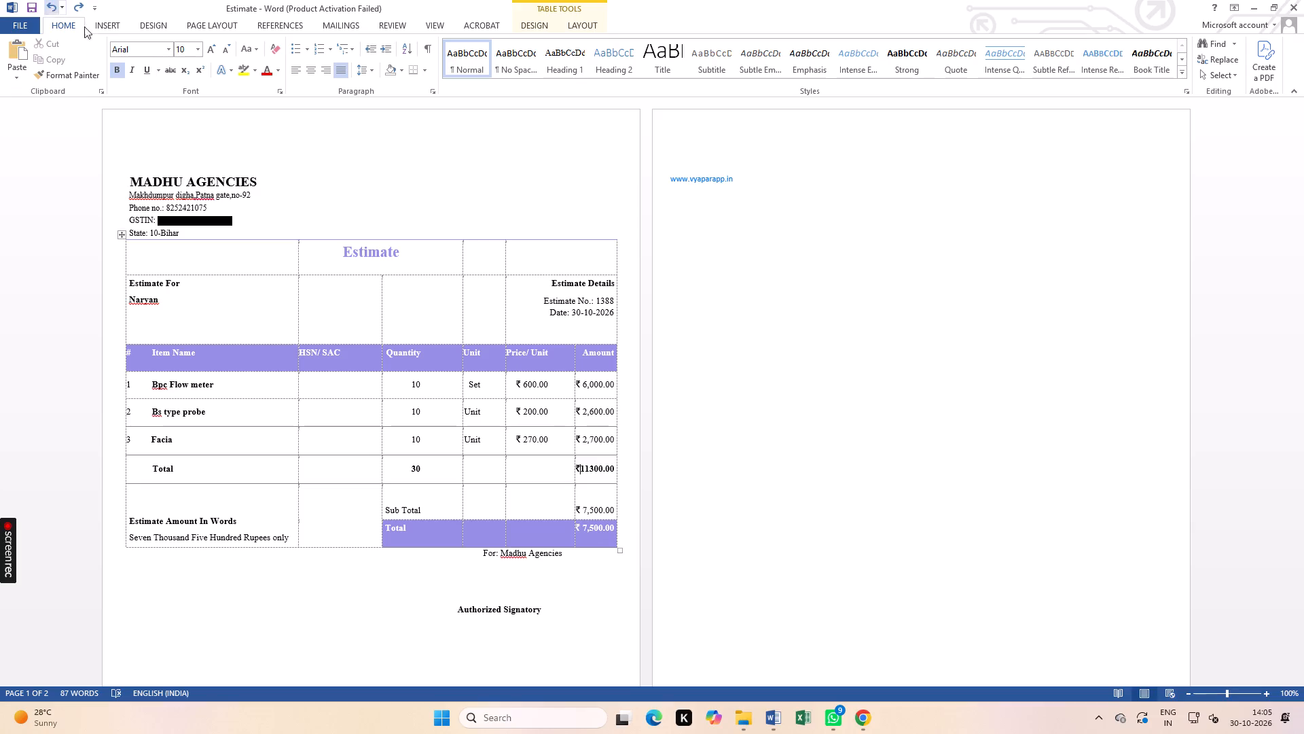
Add the thousands comma to the Total row's amount so it reads ₹11,300.00.
left_click(589, 468)
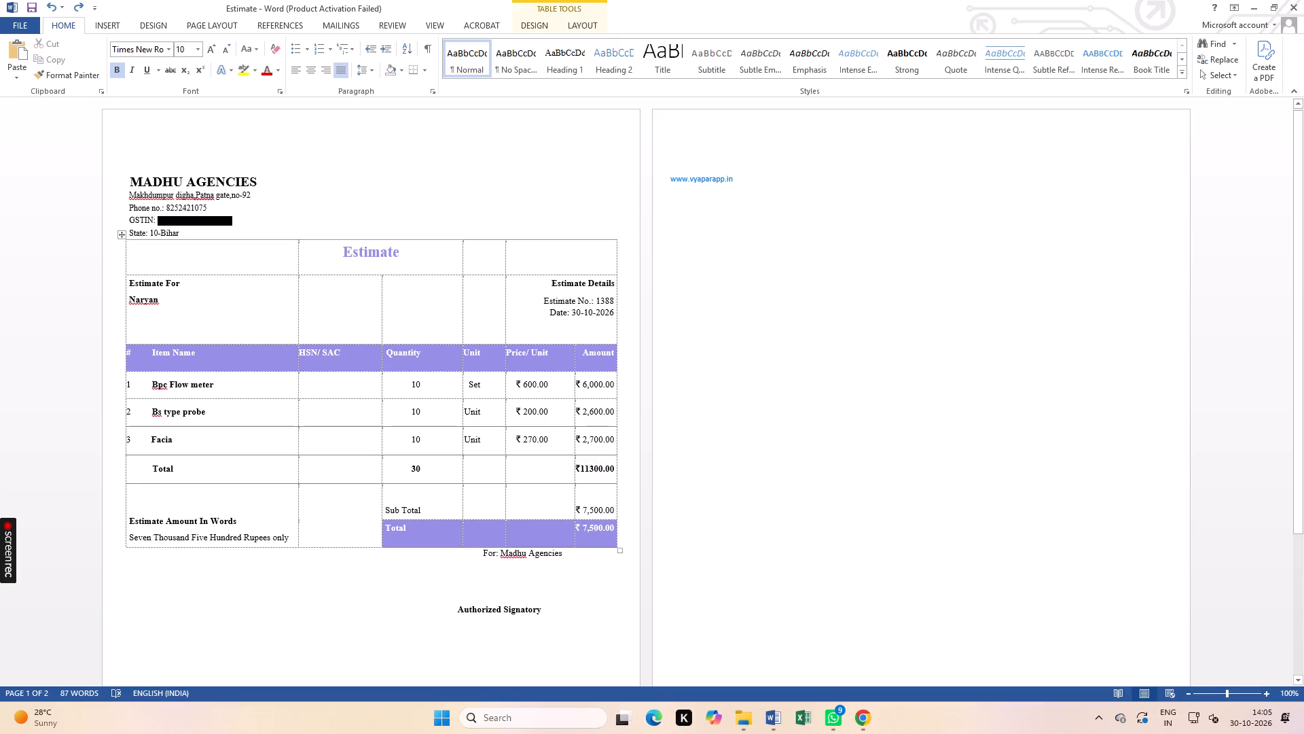
key("comma")
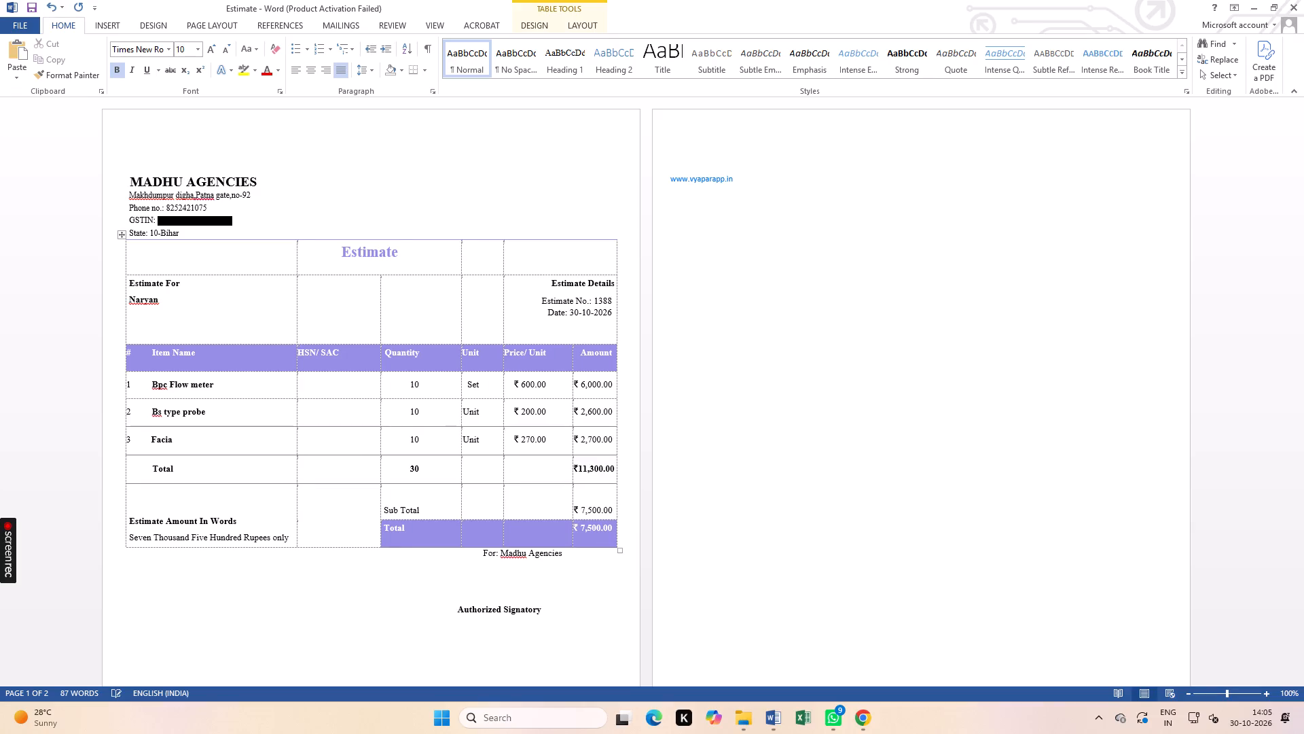
left_click(784, 453)
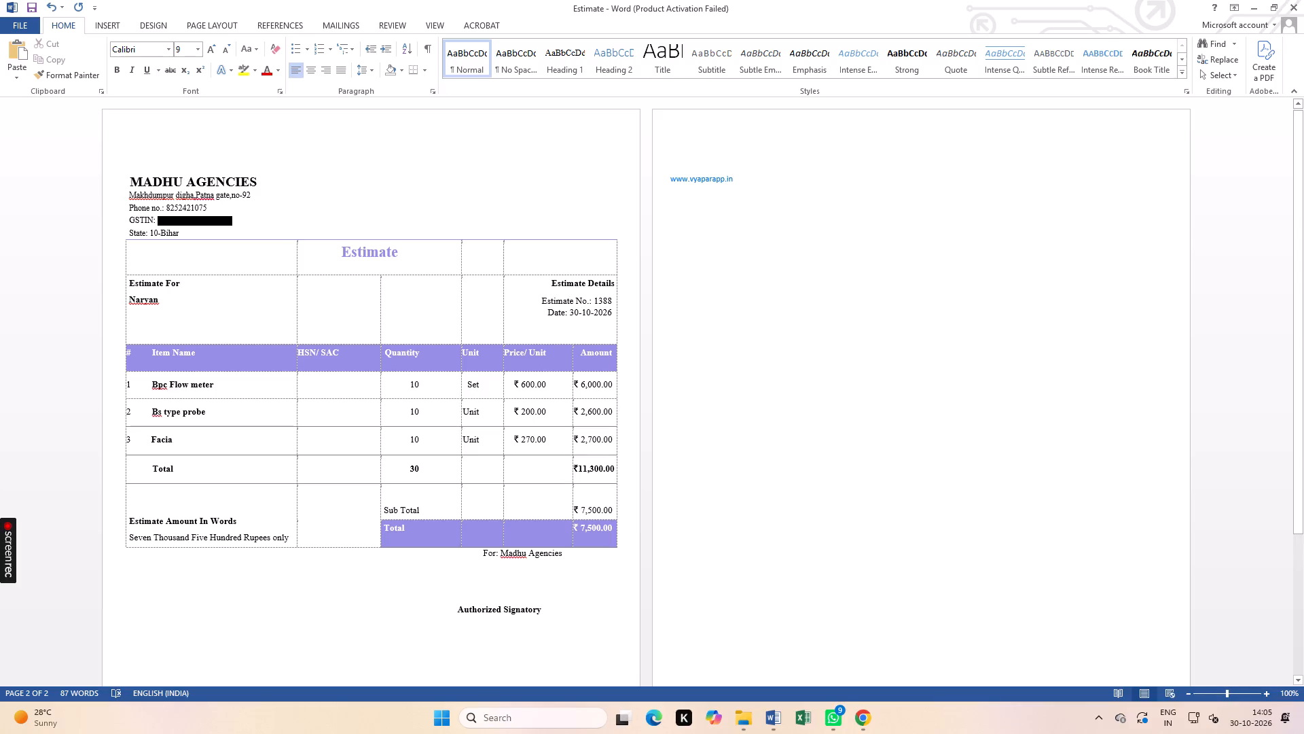
left_click(685, 519)
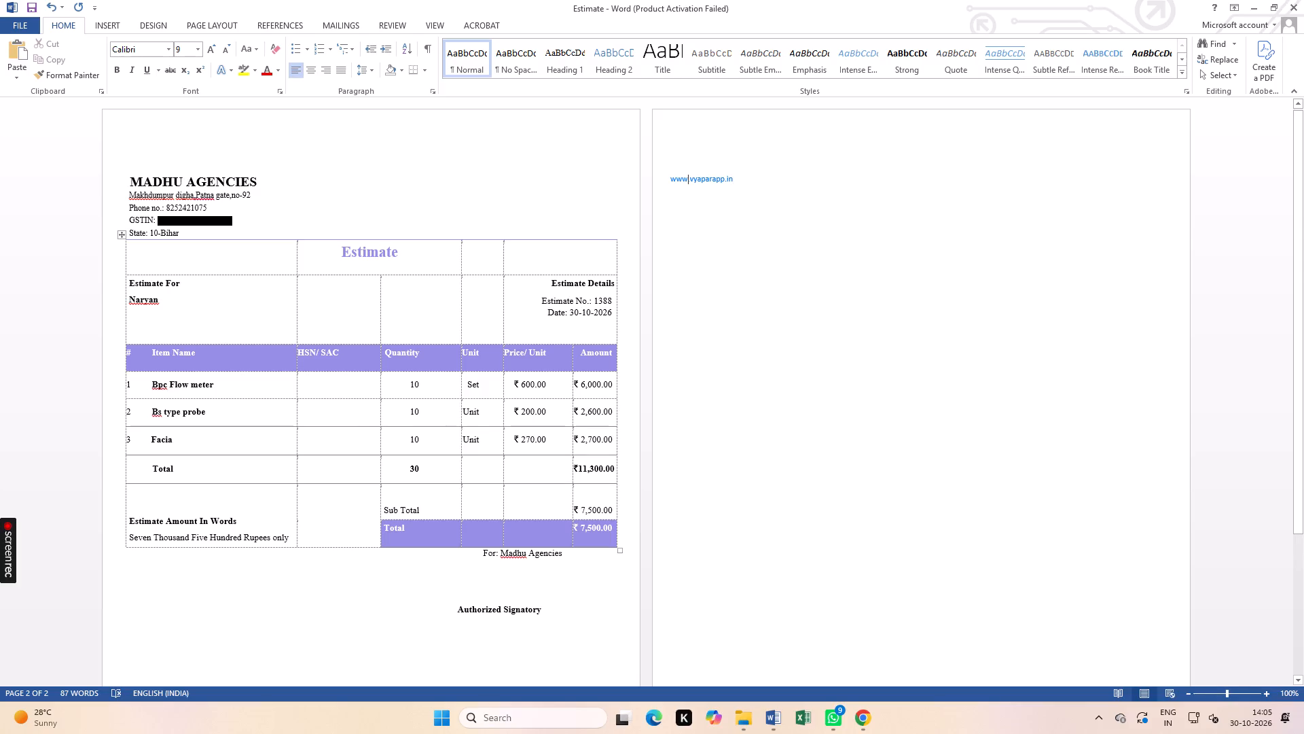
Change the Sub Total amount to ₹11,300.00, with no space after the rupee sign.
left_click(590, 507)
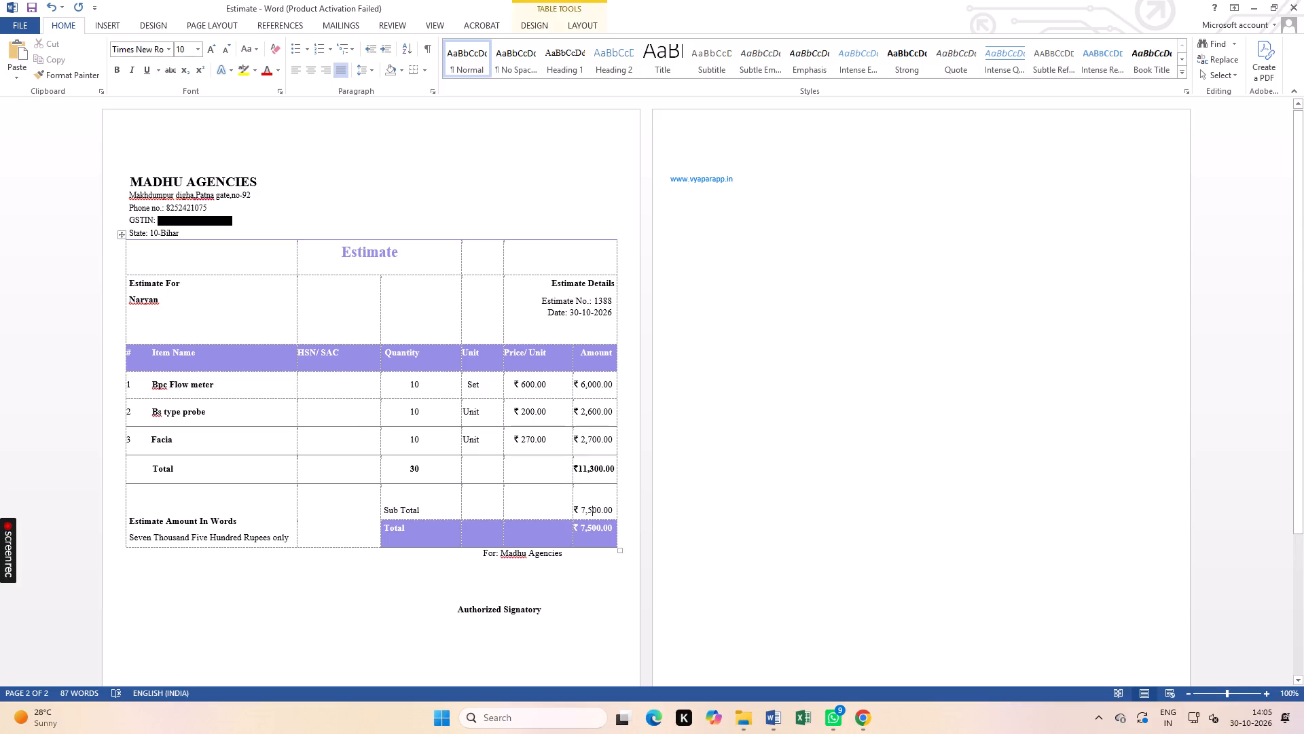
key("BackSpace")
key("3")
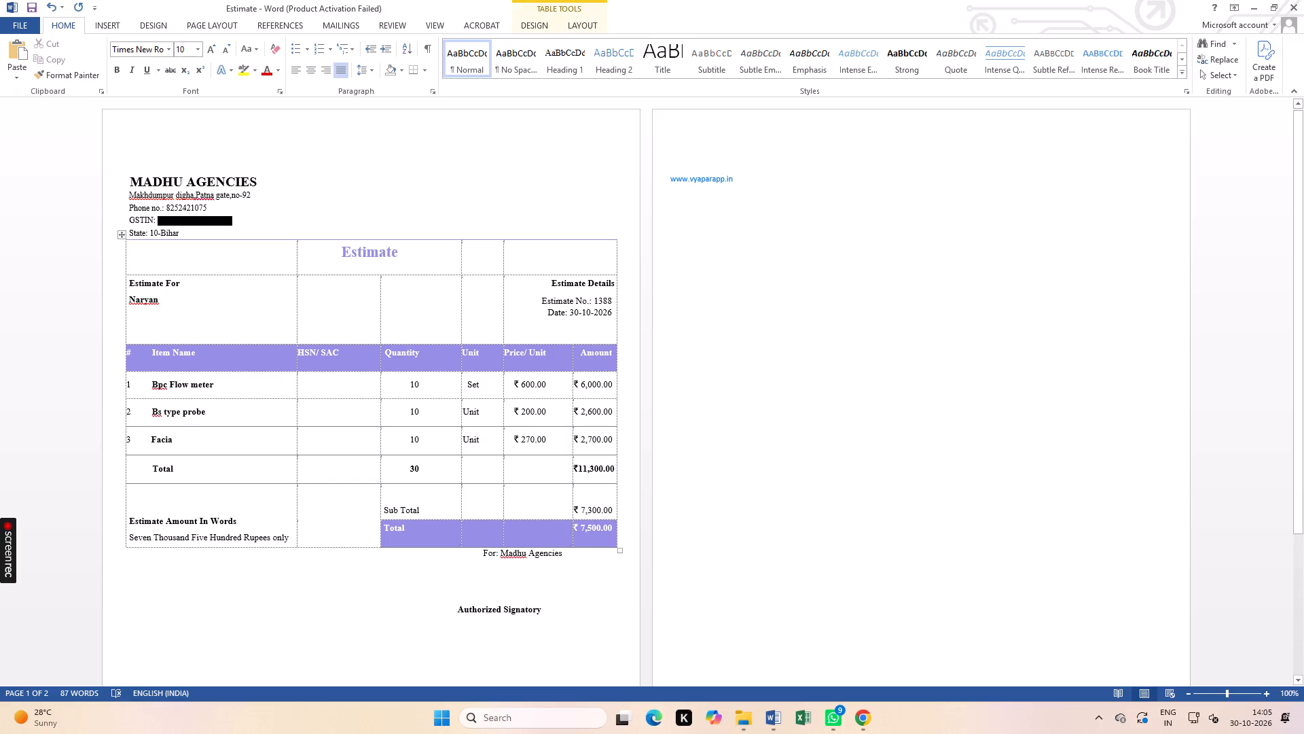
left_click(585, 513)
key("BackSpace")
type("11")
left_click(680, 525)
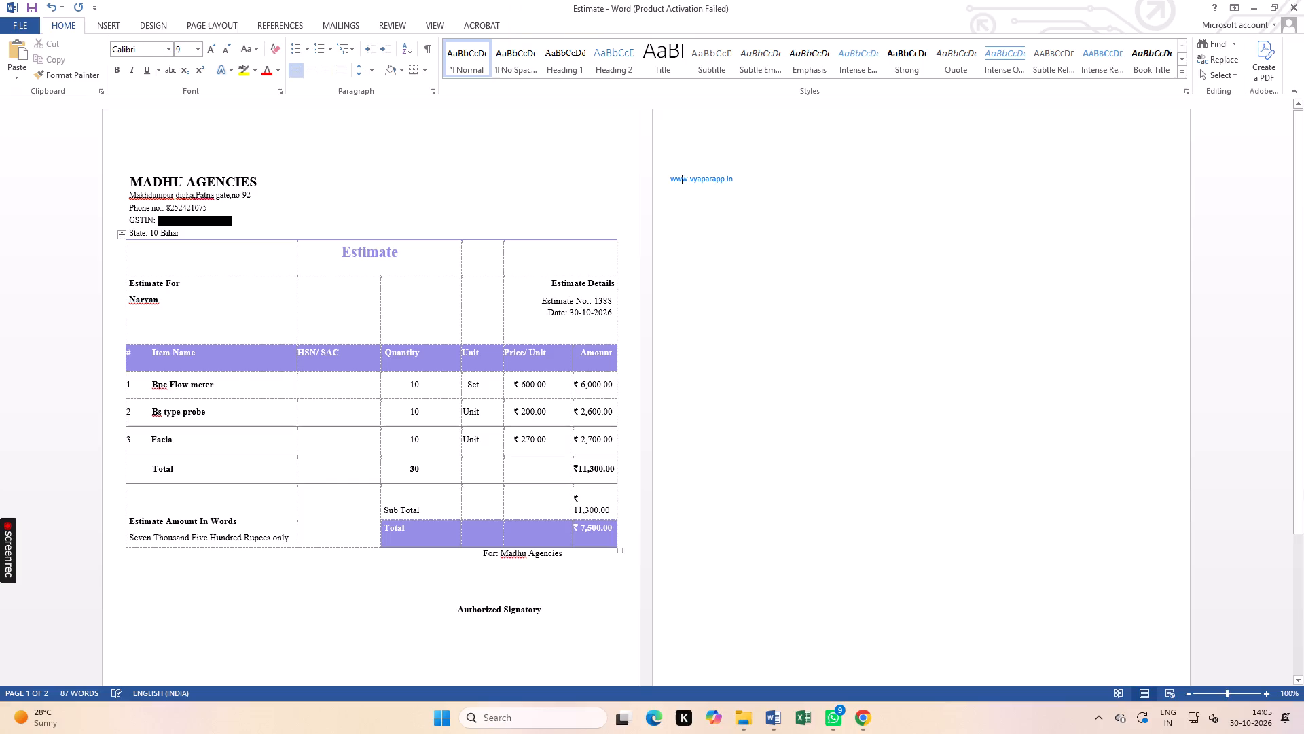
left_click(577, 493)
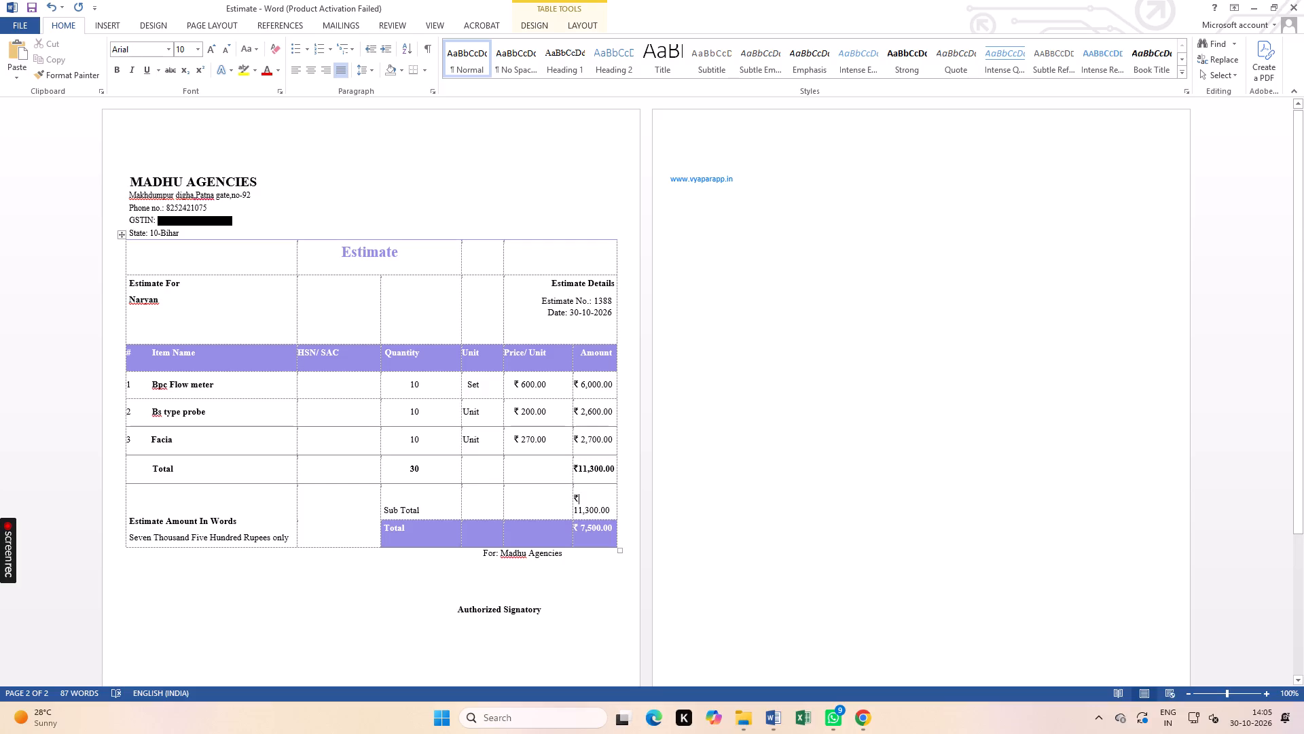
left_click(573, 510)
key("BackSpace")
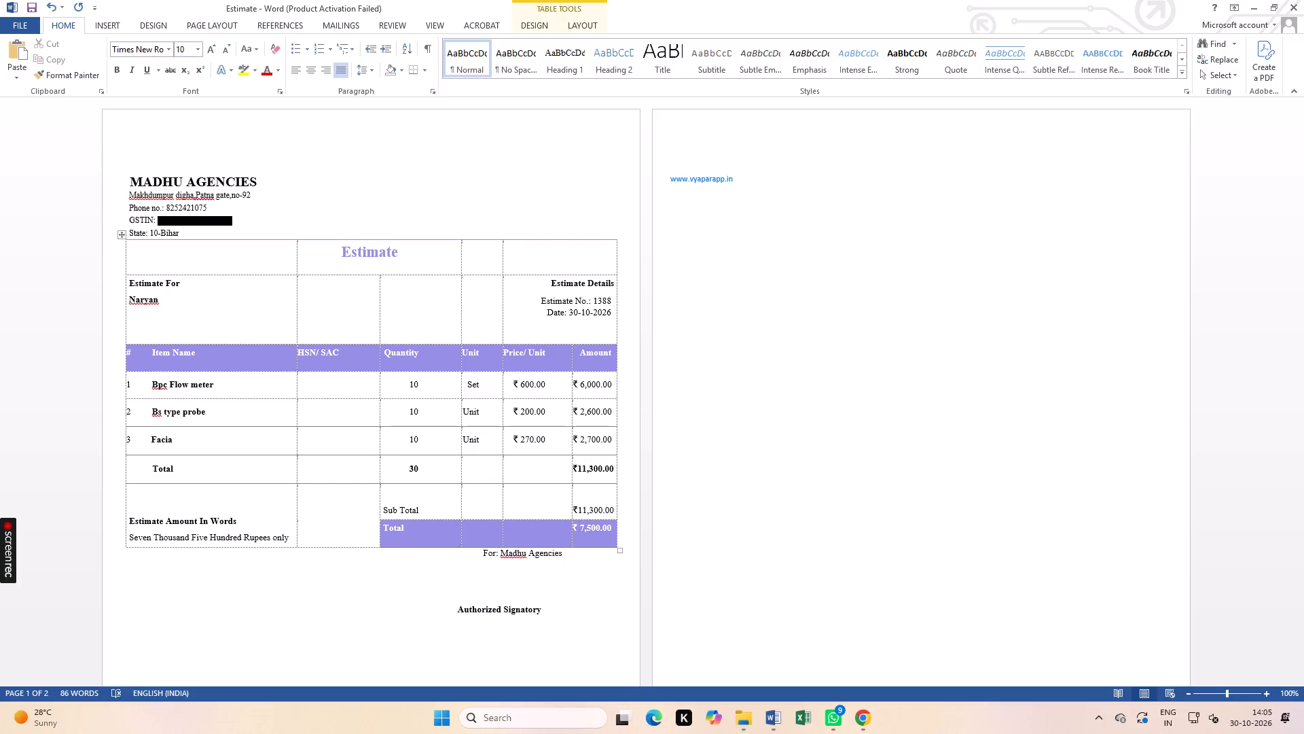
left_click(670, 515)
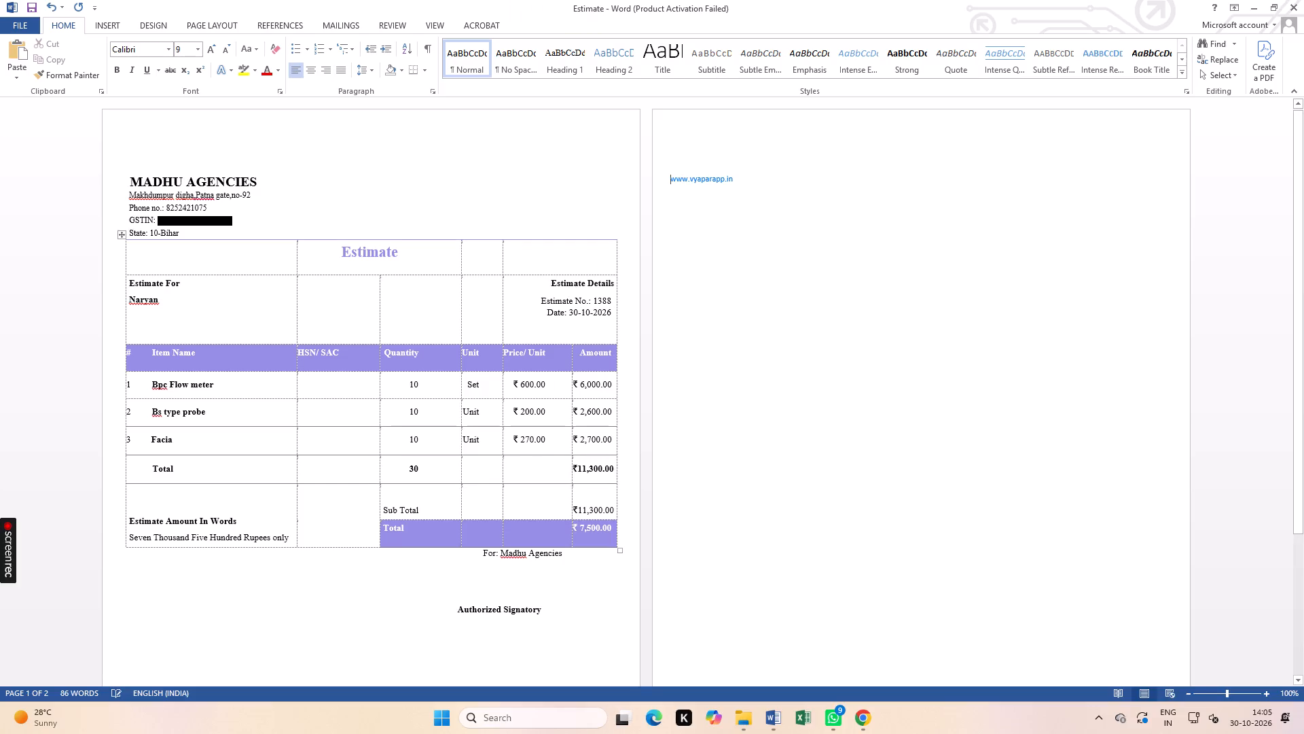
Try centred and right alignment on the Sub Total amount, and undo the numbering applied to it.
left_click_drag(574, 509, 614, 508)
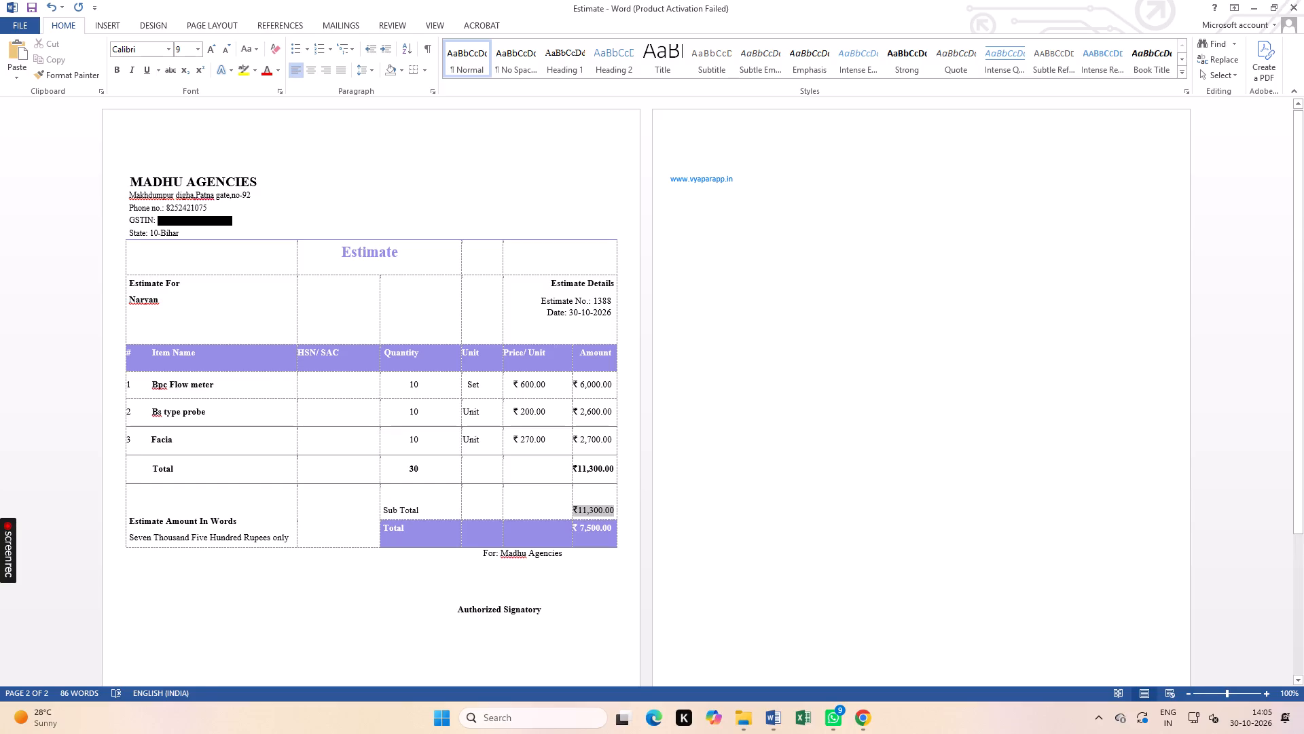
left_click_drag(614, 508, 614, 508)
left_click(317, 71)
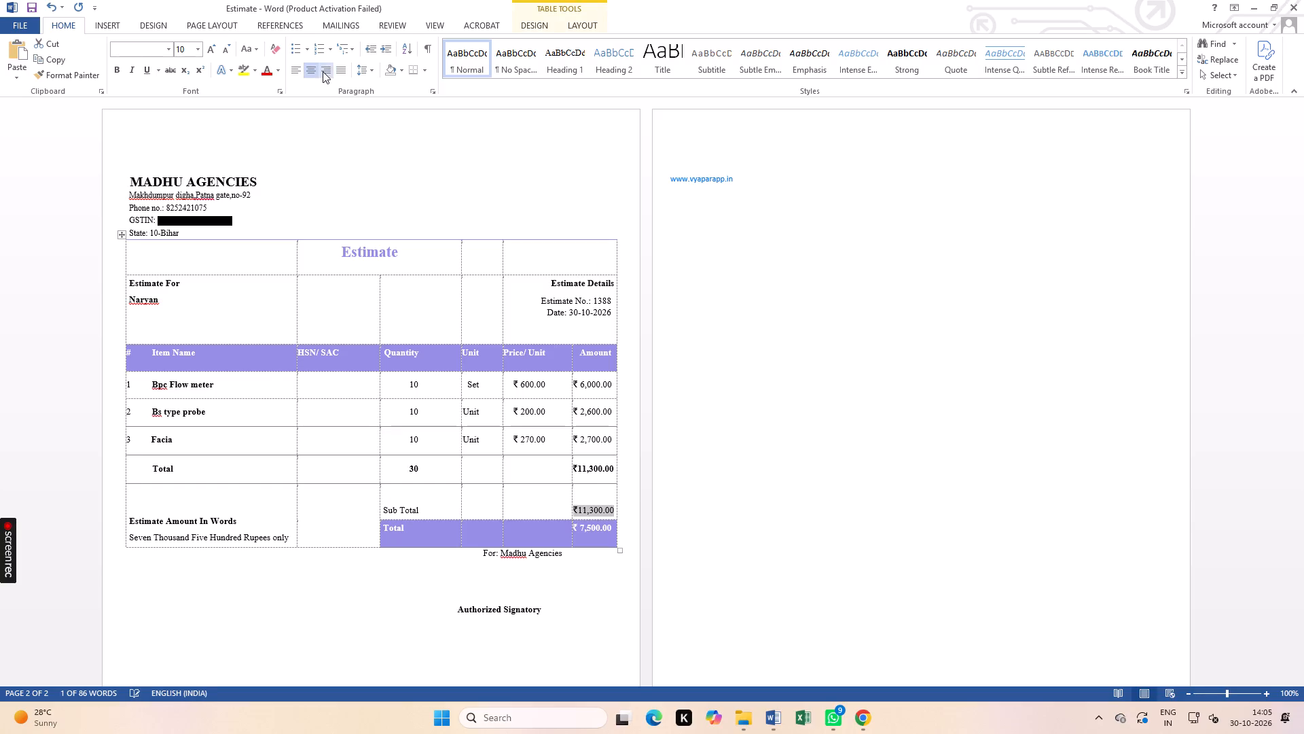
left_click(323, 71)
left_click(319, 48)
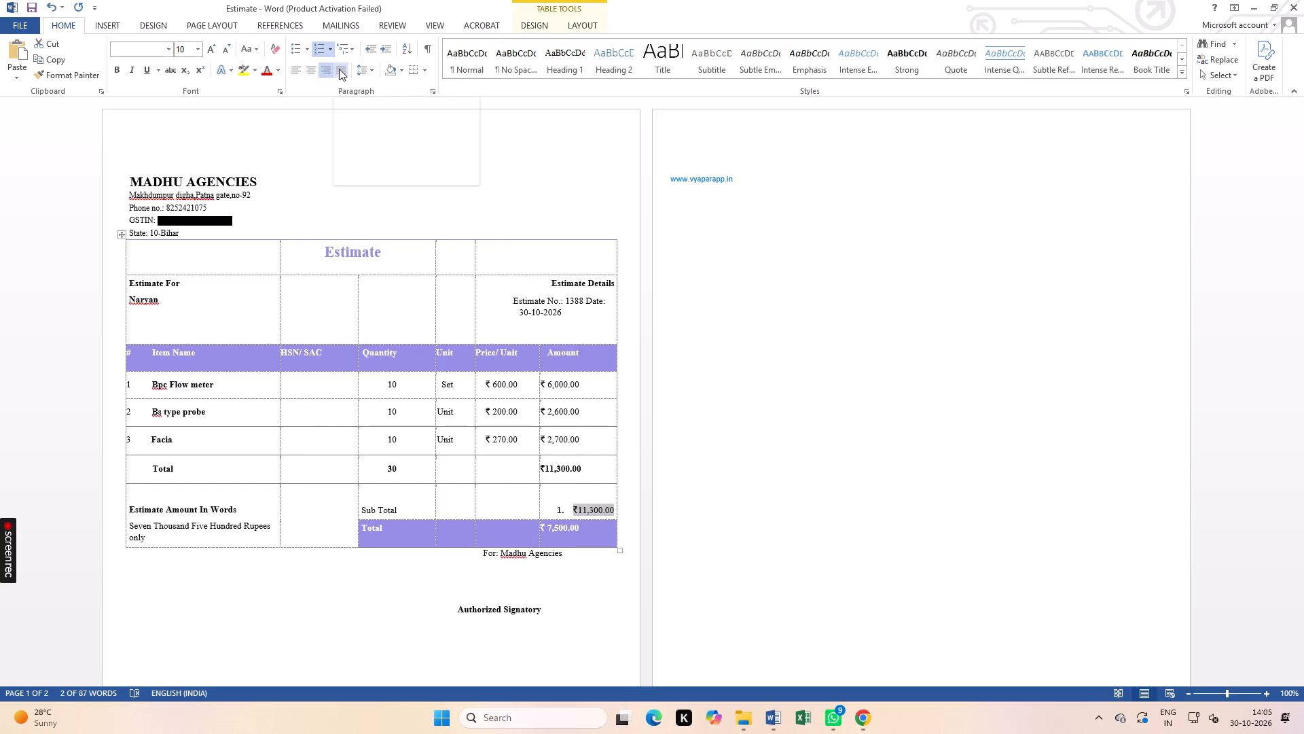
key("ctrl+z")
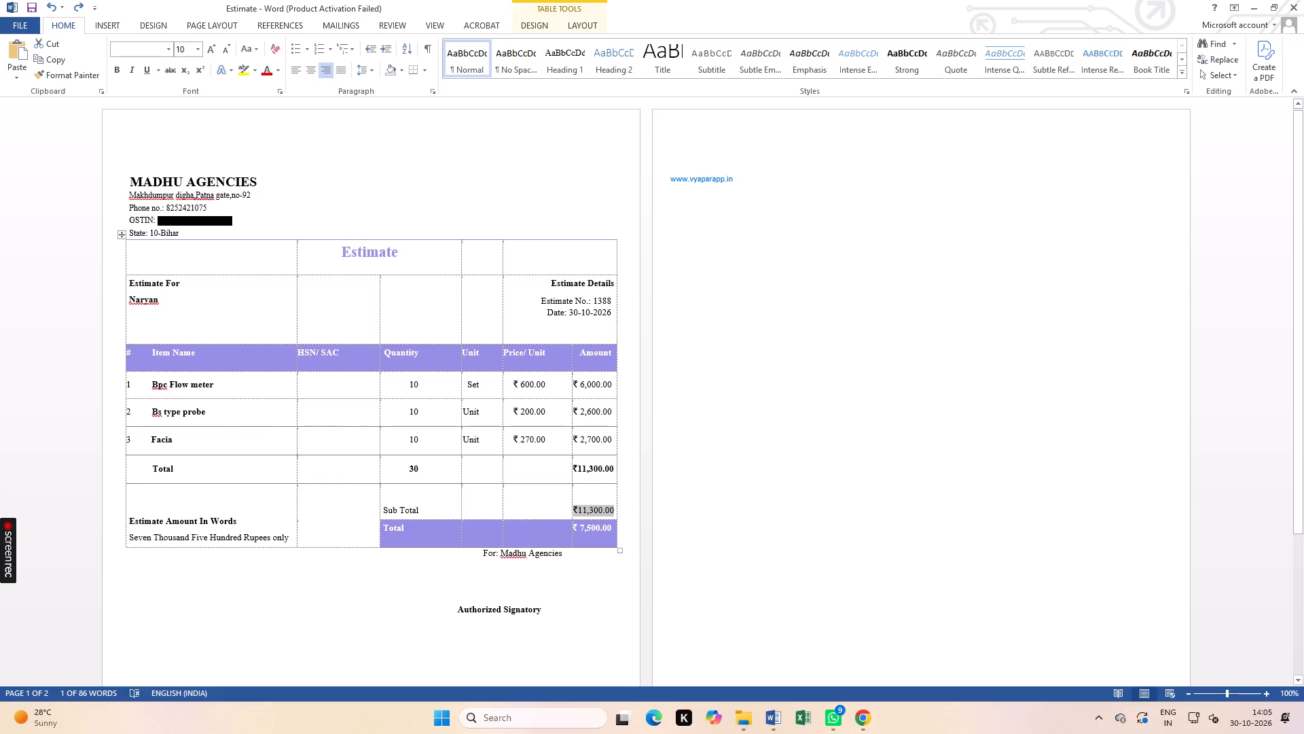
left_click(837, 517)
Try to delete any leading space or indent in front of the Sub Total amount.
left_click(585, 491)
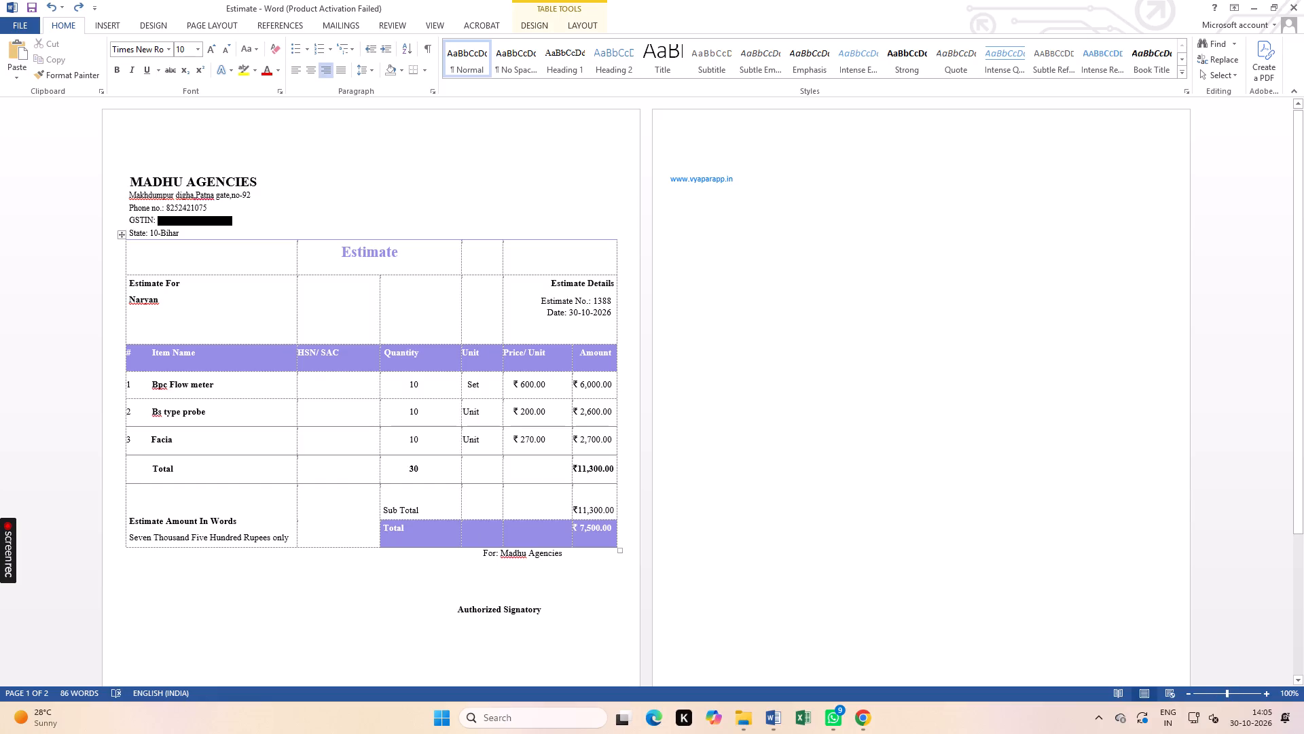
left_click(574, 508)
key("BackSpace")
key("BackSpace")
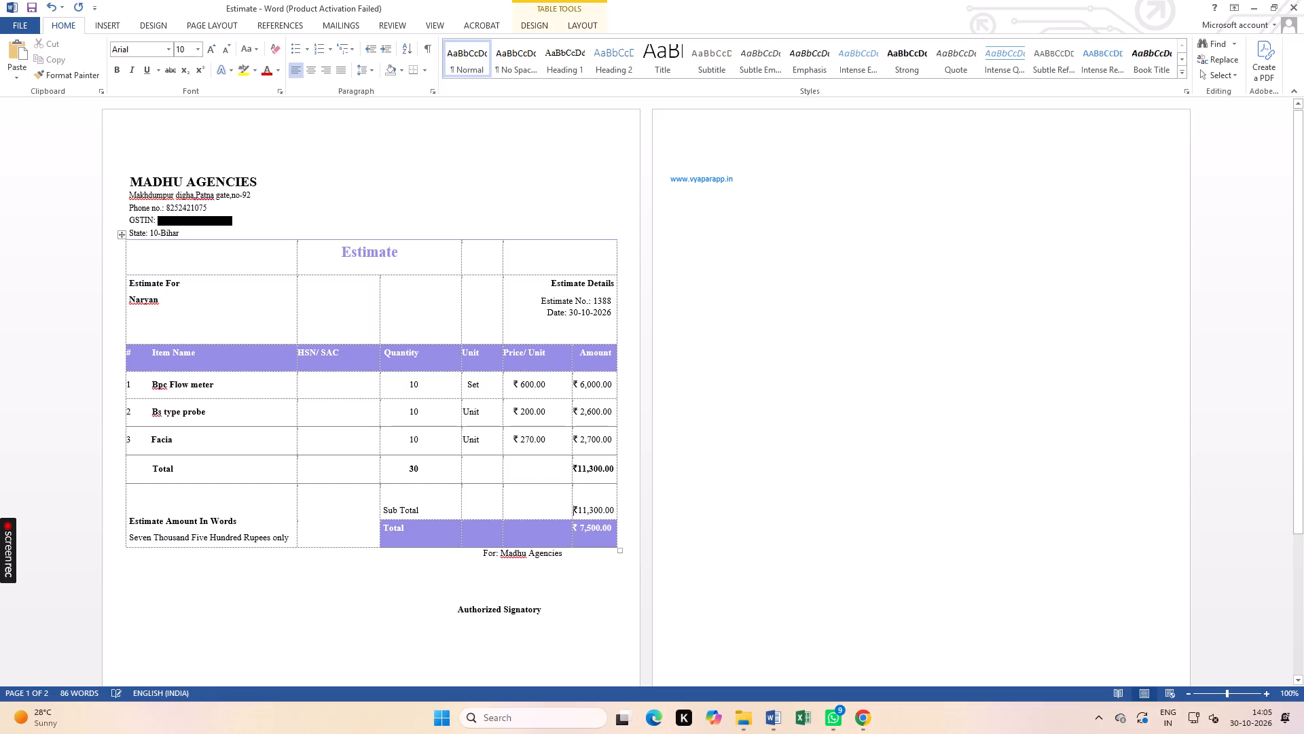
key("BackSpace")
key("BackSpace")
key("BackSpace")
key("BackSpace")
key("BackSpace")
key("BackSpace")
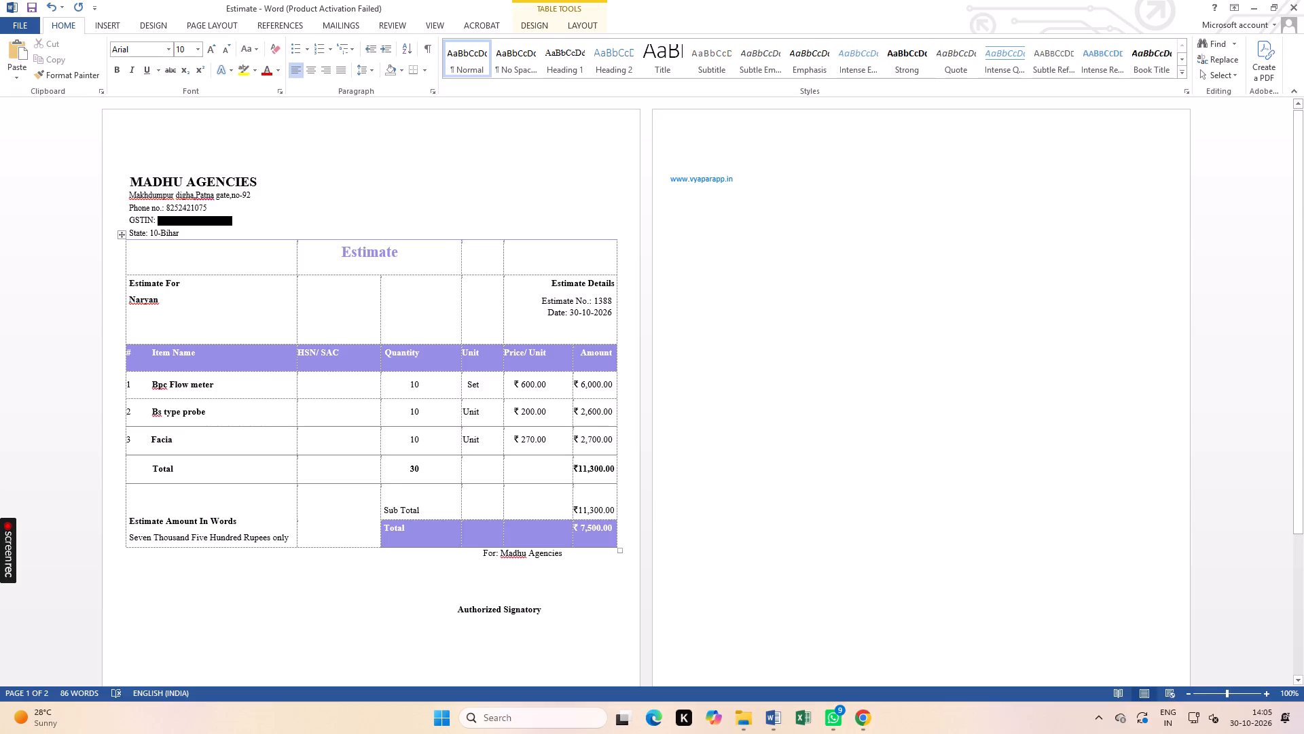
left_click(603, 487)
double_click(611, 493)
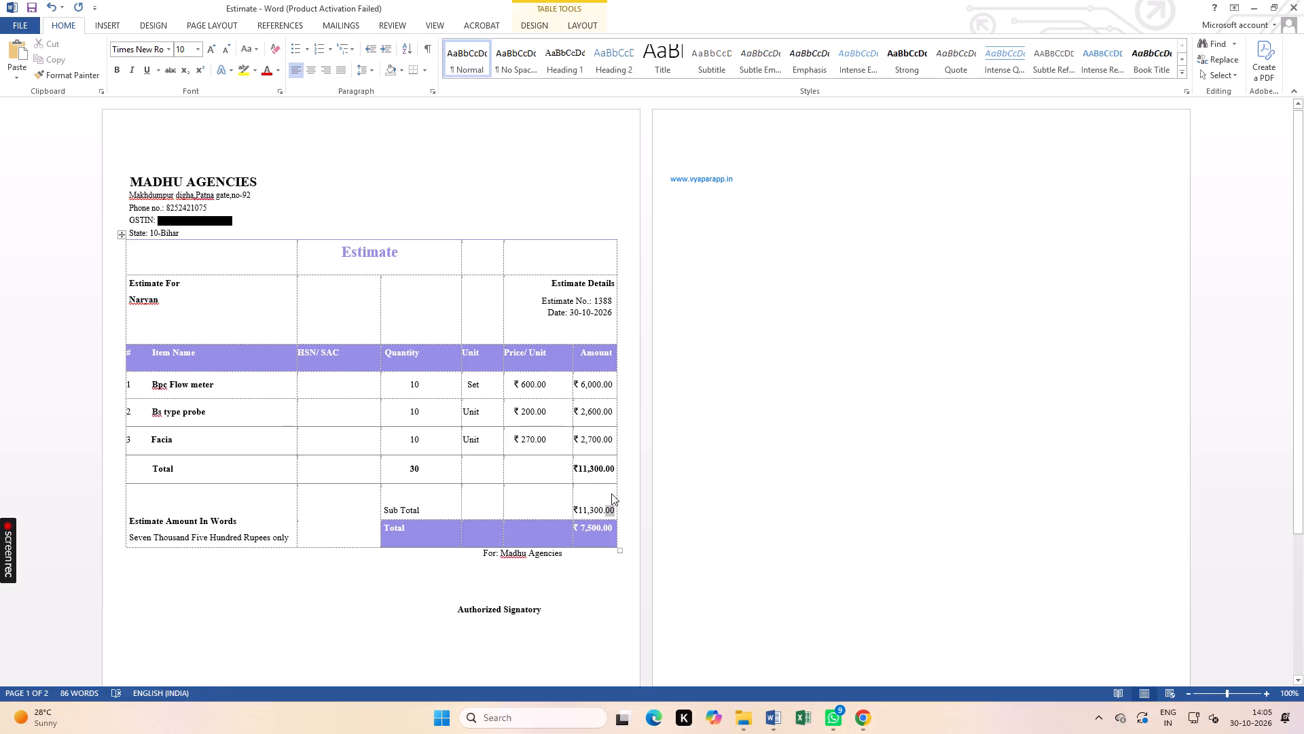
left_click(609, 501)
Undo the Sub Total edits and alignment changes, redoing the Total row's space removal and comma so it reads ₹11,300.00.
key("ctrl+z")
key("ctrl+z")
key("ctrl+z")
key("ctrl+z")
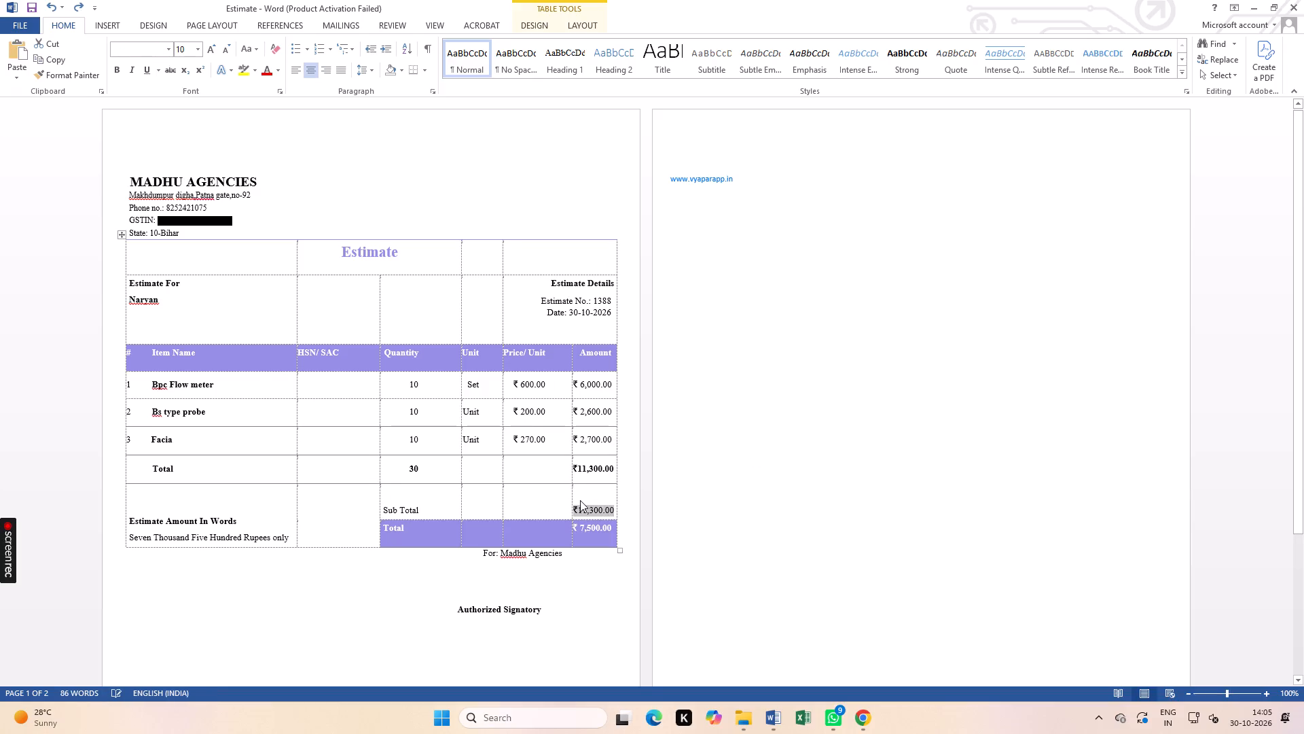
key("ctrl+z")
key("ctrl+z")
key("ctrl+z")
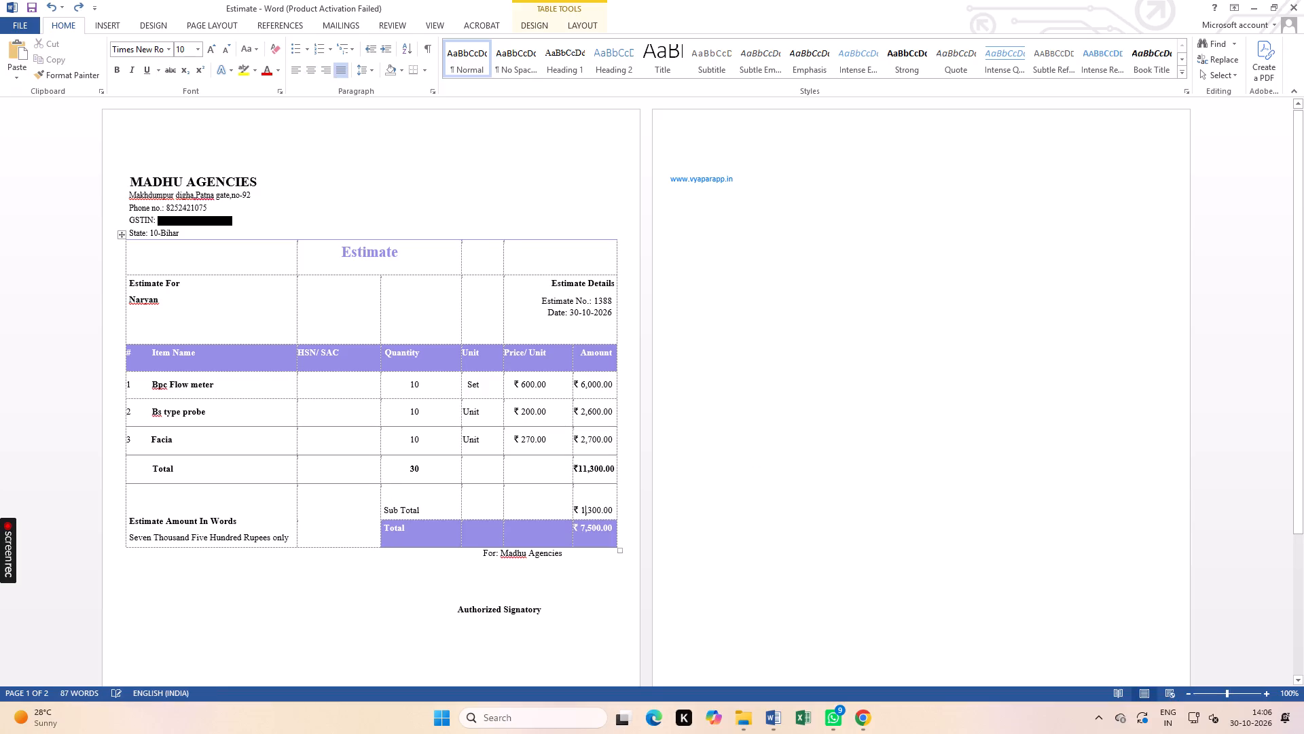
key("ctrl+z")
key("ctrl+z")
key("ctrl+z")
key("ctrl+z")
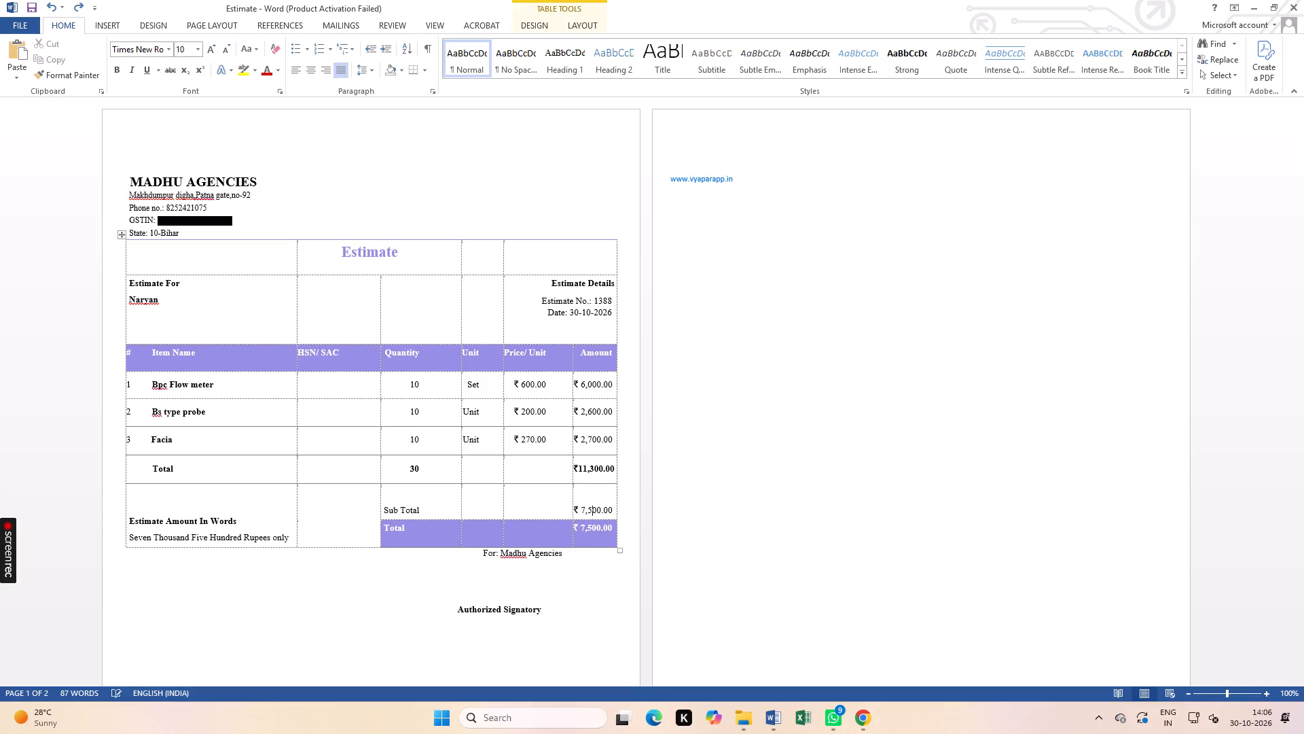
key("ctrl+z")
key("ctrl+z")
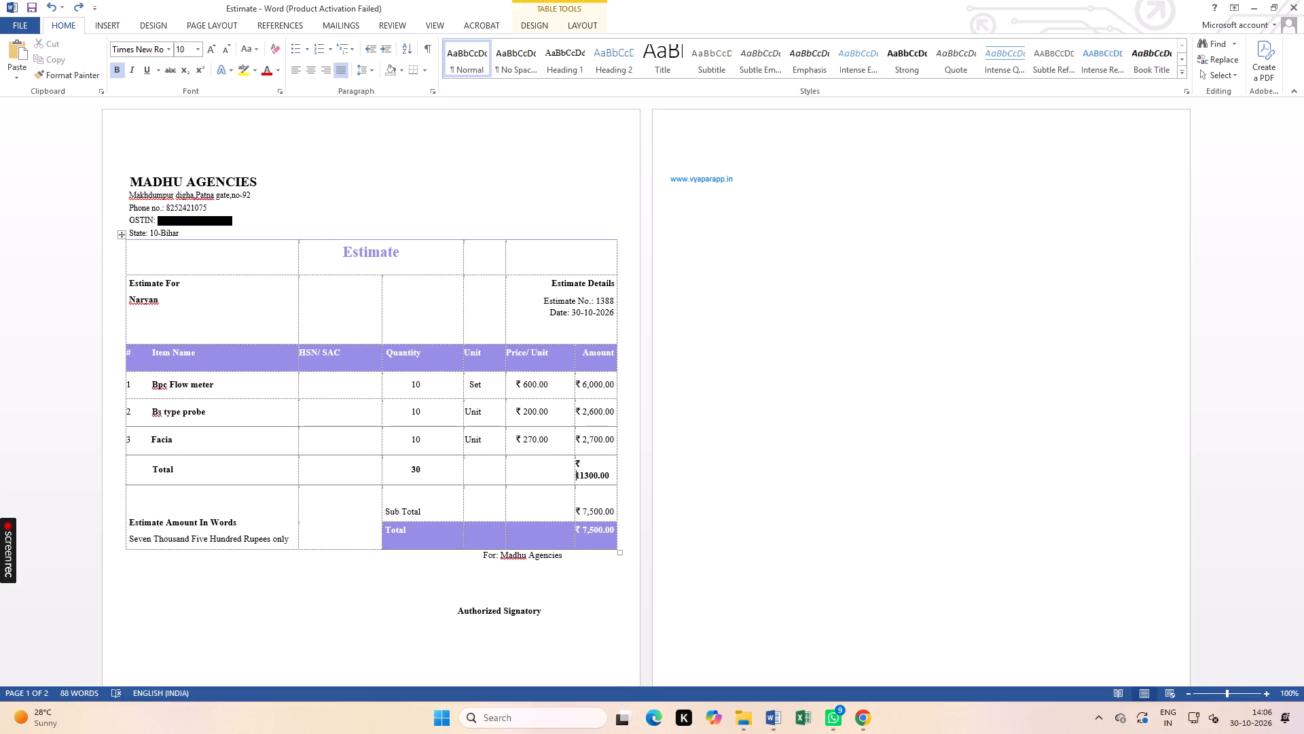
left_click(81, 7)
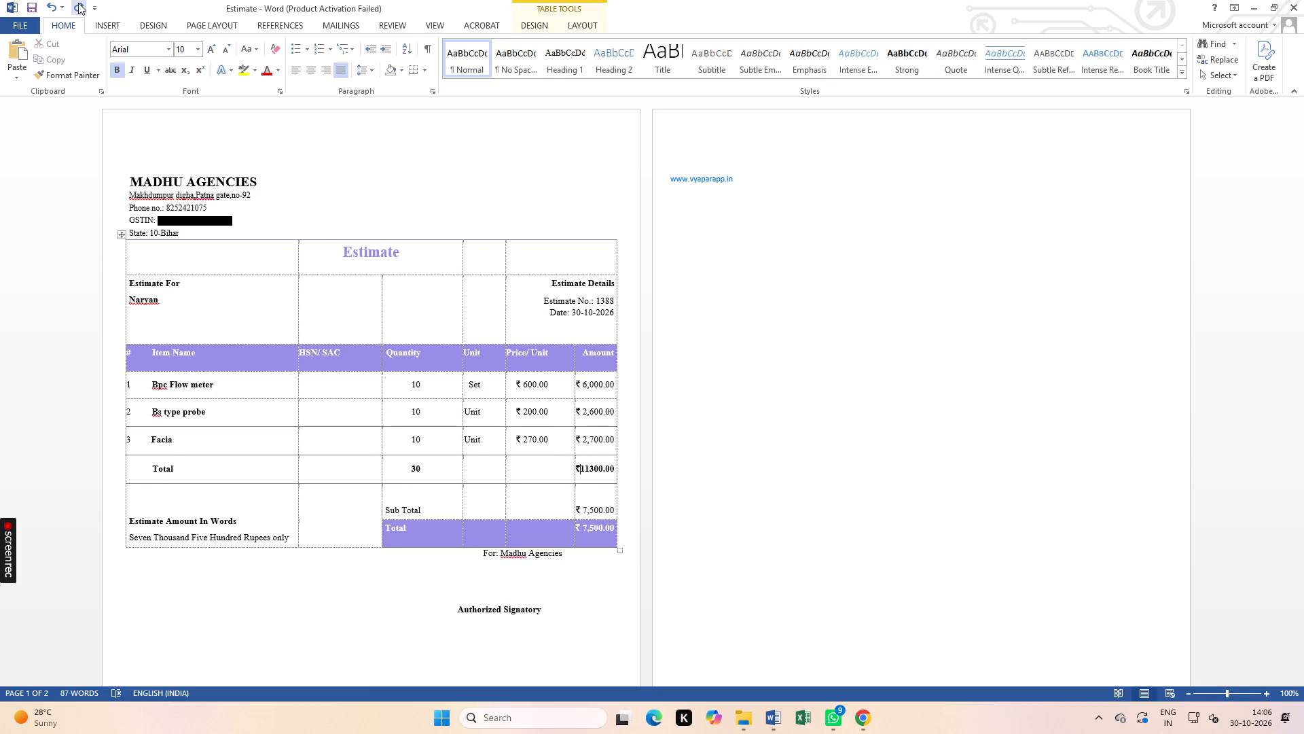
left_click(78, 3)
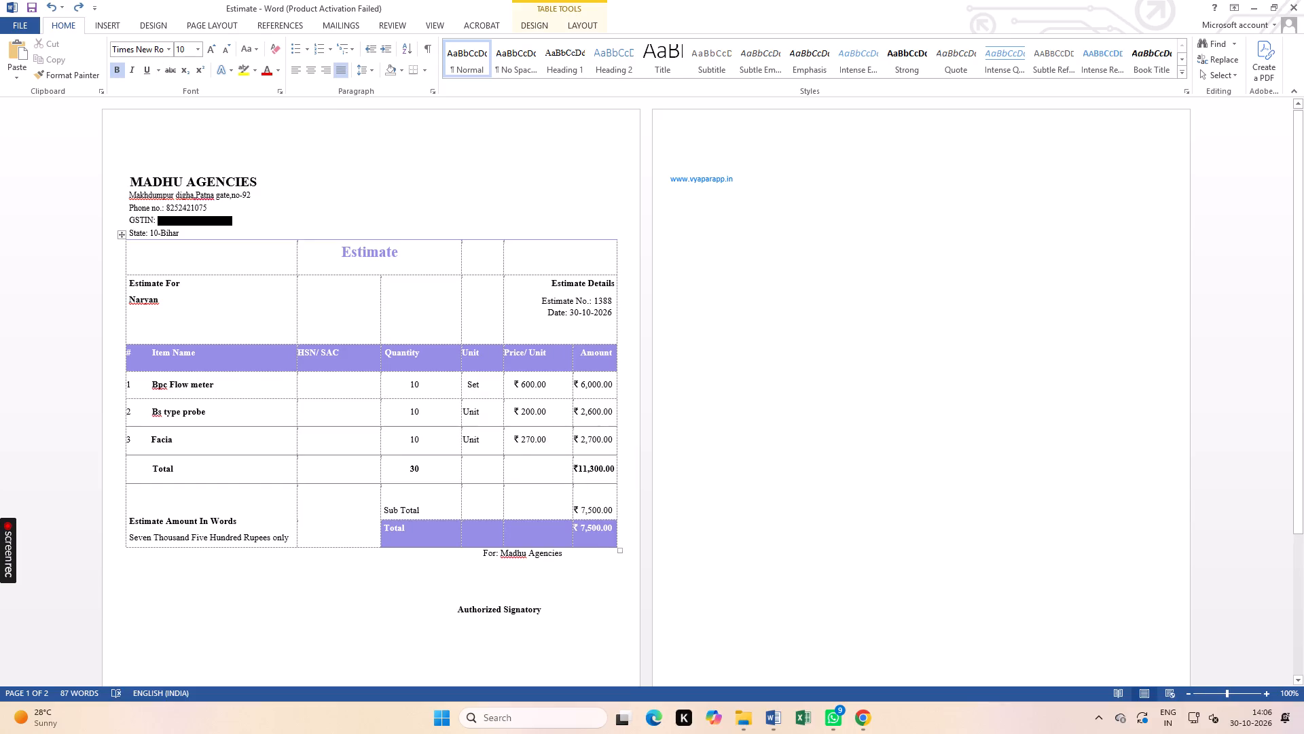
Change the Sub Total amount to ₹11,300.00 and remove the space after its rupee sign.
left_click(592, 504)
key("BackSpace")
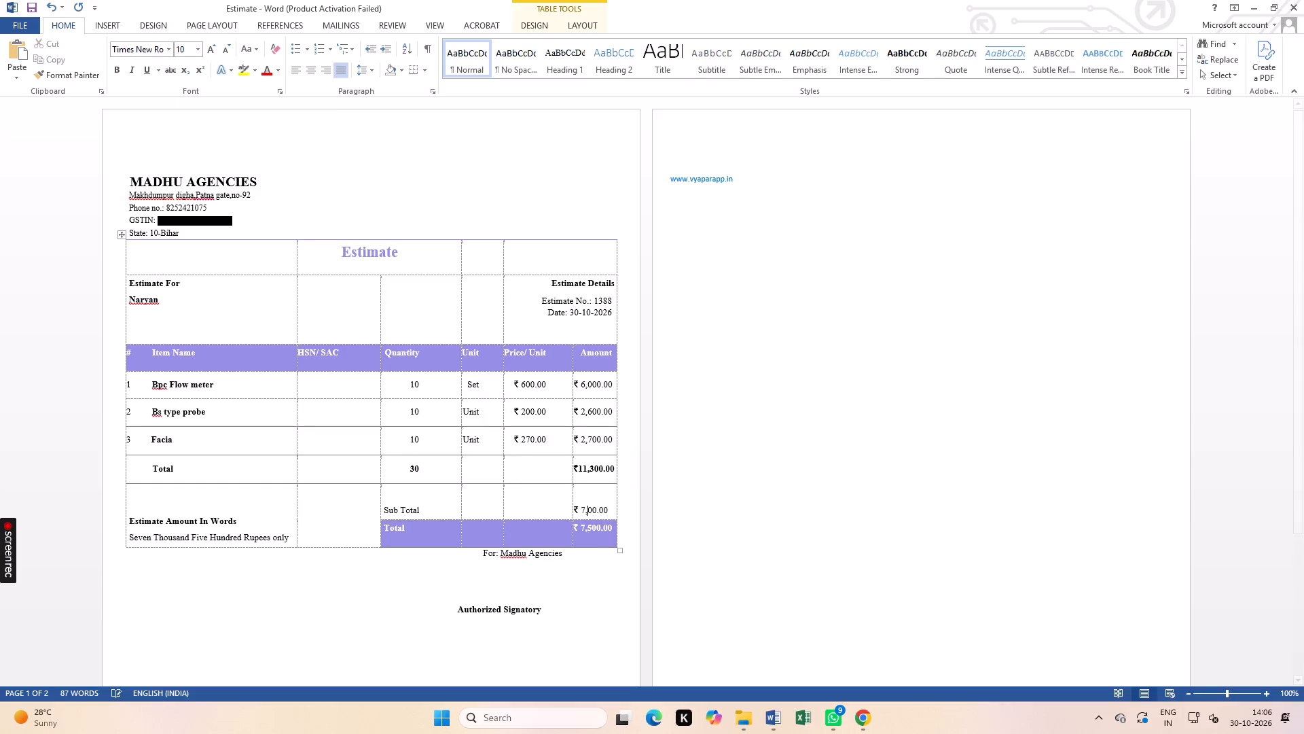
key("3")
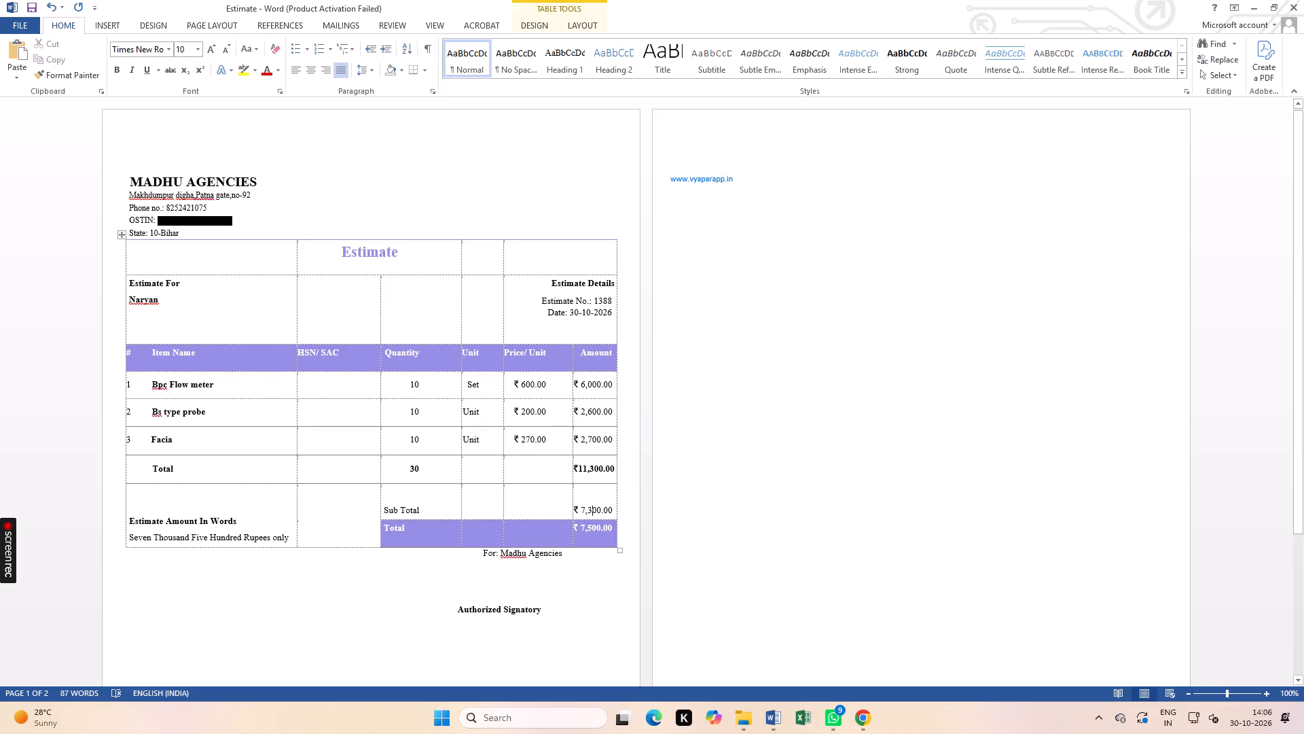
left_click(580, 514)
key("Right")
key("BackSpace")
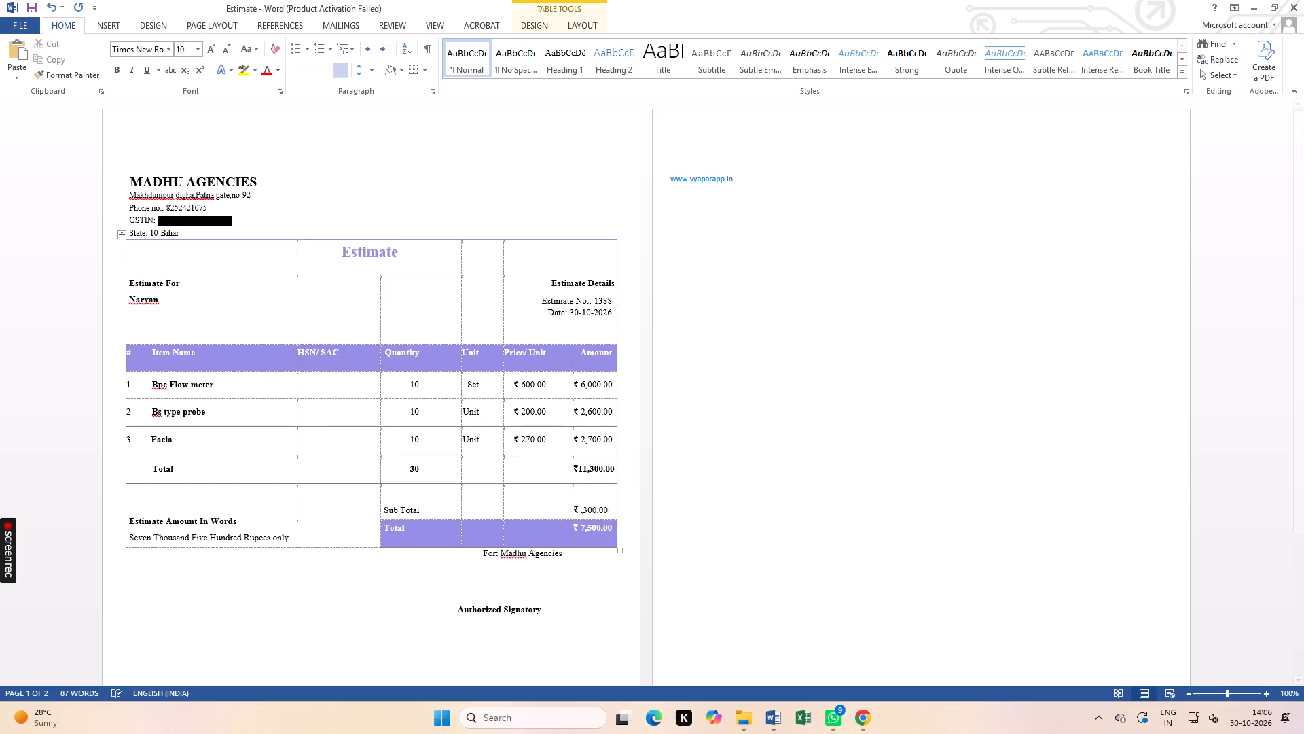
type("11")
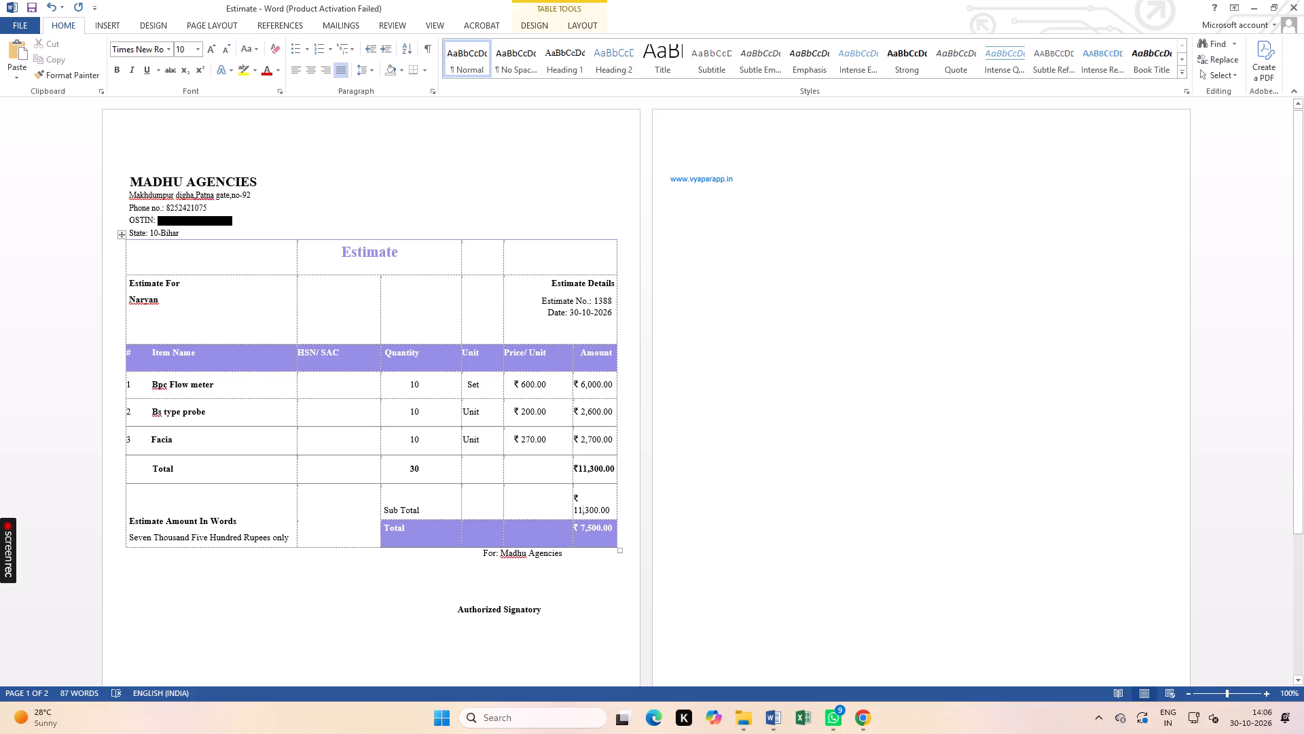
left_click(575, 504)
left_click(574, 508)
key("BackSpace")
left_click(762, 522)
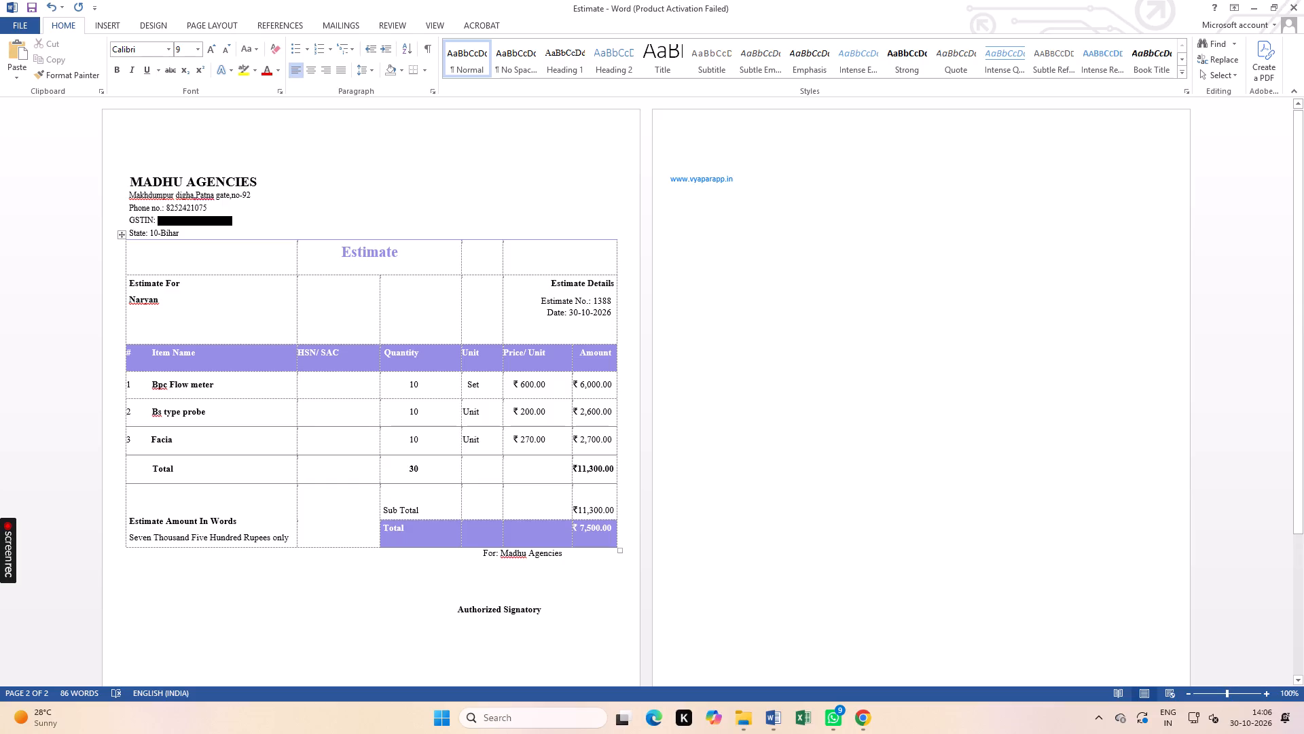
Change the amount in the purple Total row below Sub Total to ₹11,300.00, without a space after the rupee sign.
left_click_drag(579, 529, 611, 528)
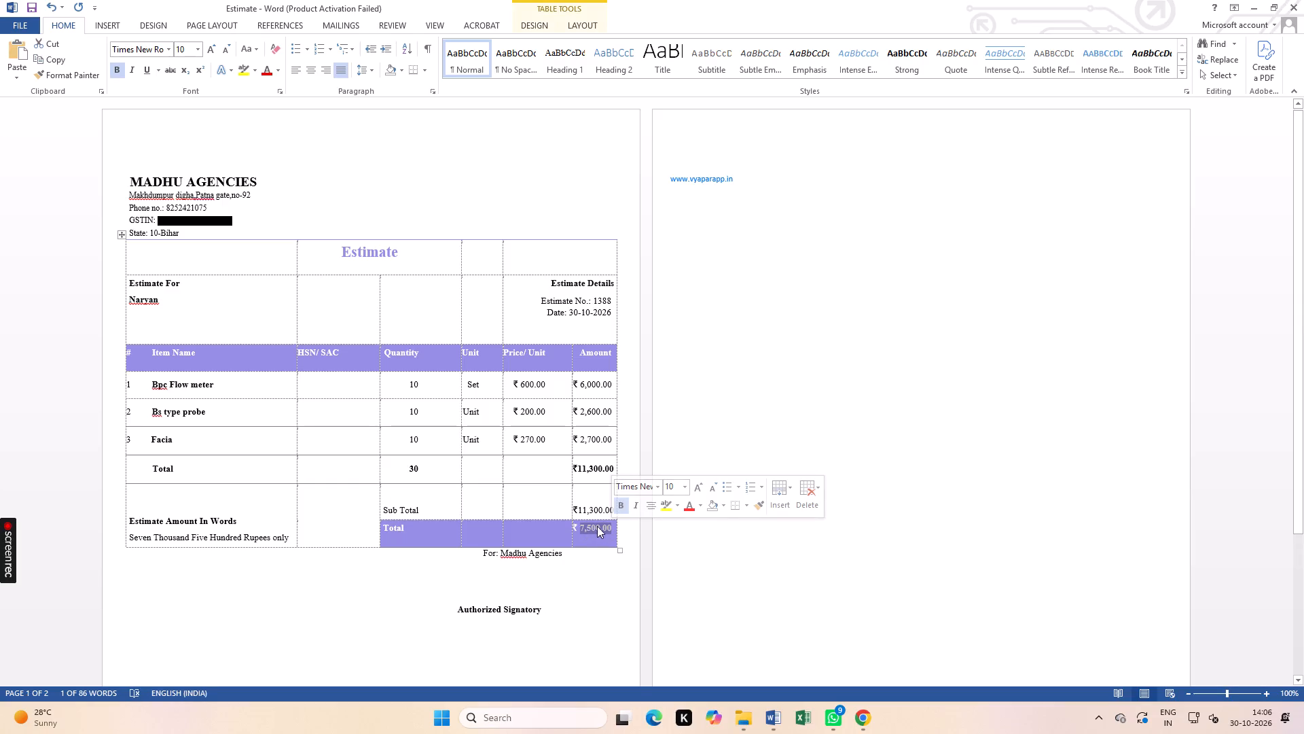
left_click(597, 538)
left_click(593, 527)
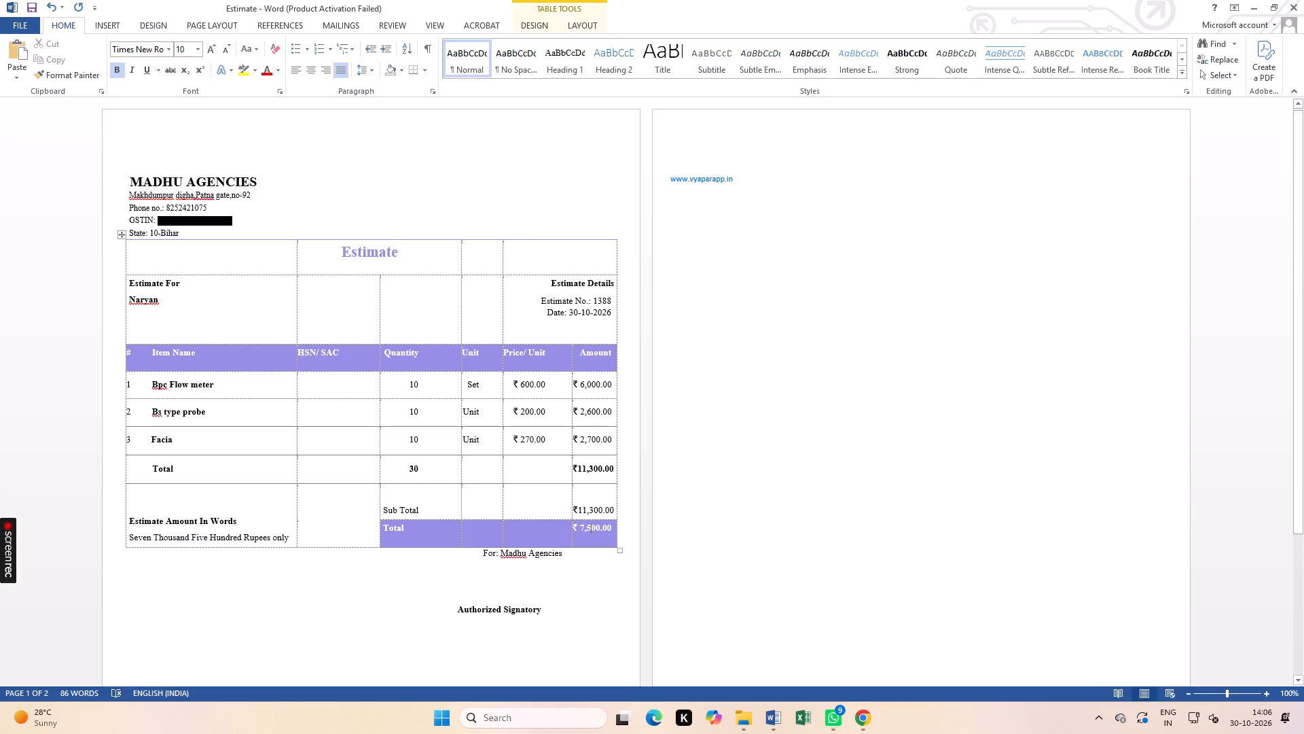
key("BackSpace")
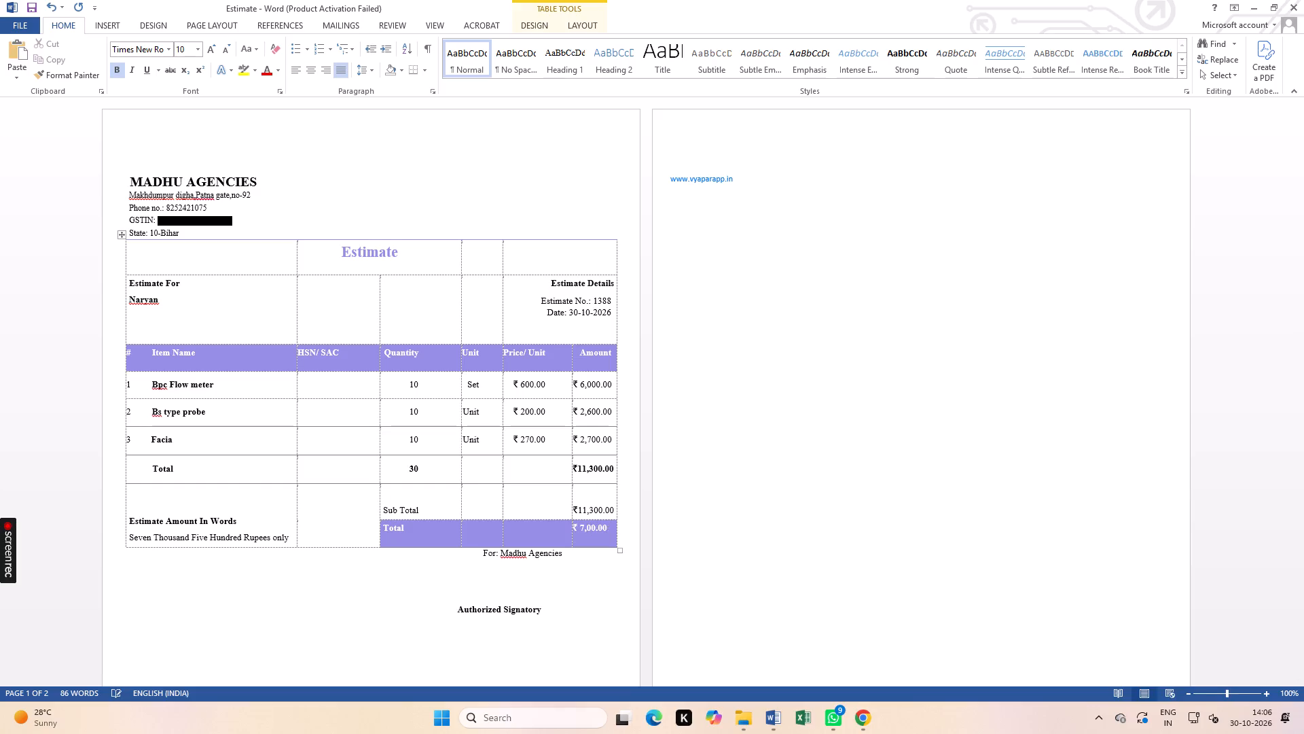
key("3")
key("Left")
key("Left")
key("BackSpace")
type("11")
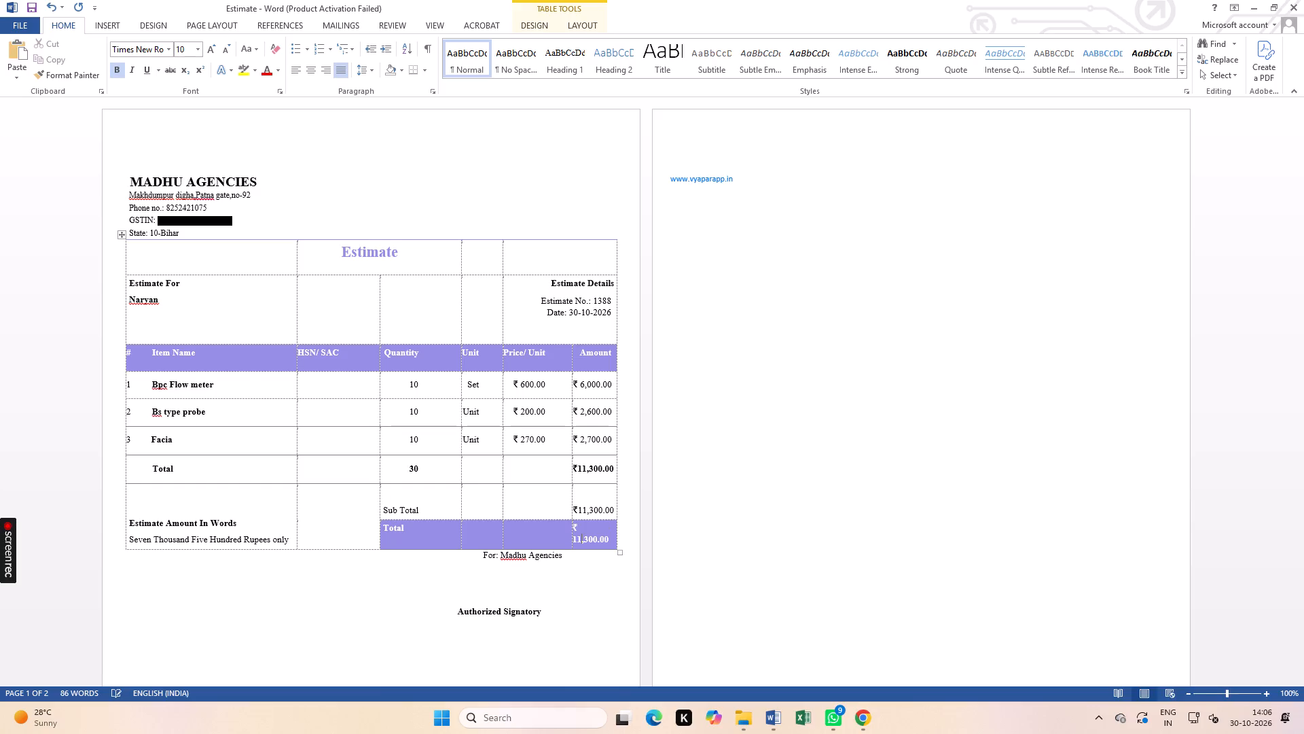
left_click(573, 539)
key("BackSpace")
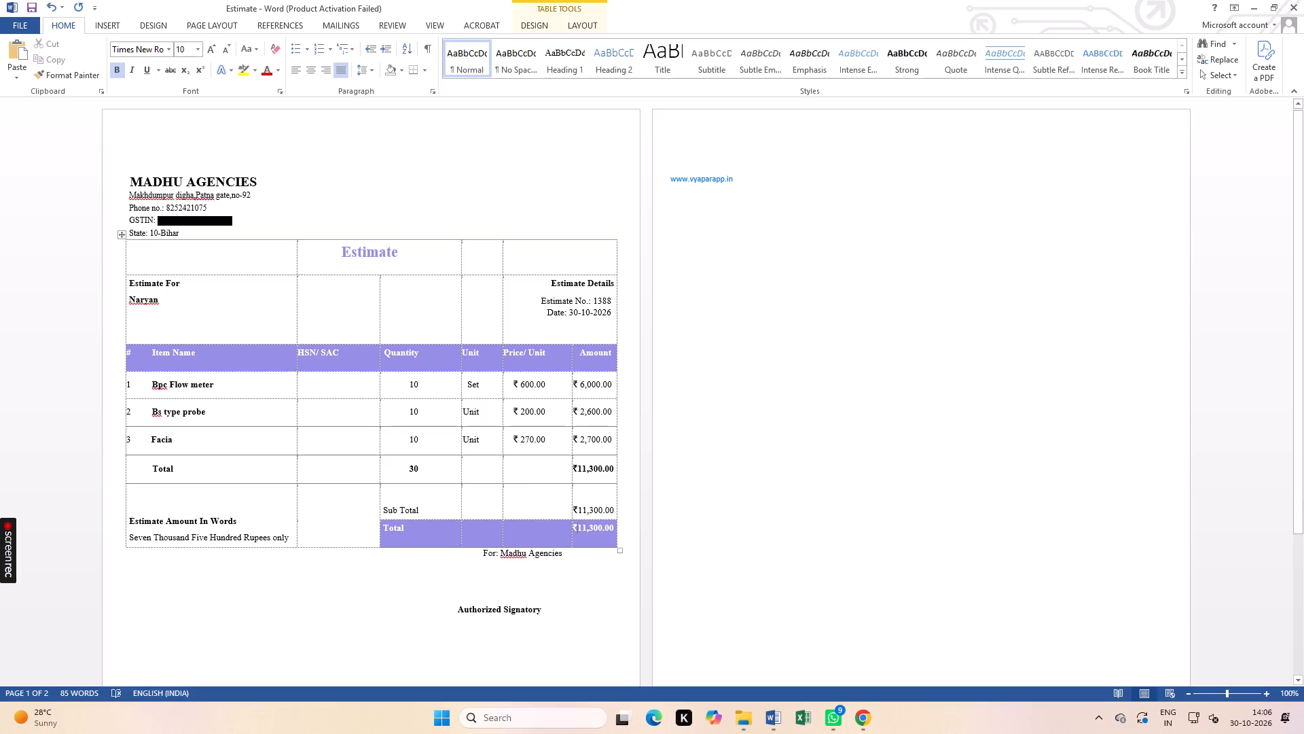
Try right and centred alignment on the purple Total row's amount, and settle on left alignment.
left_click(325, 67)
left_click(307, 72)
left_click(302, 71)
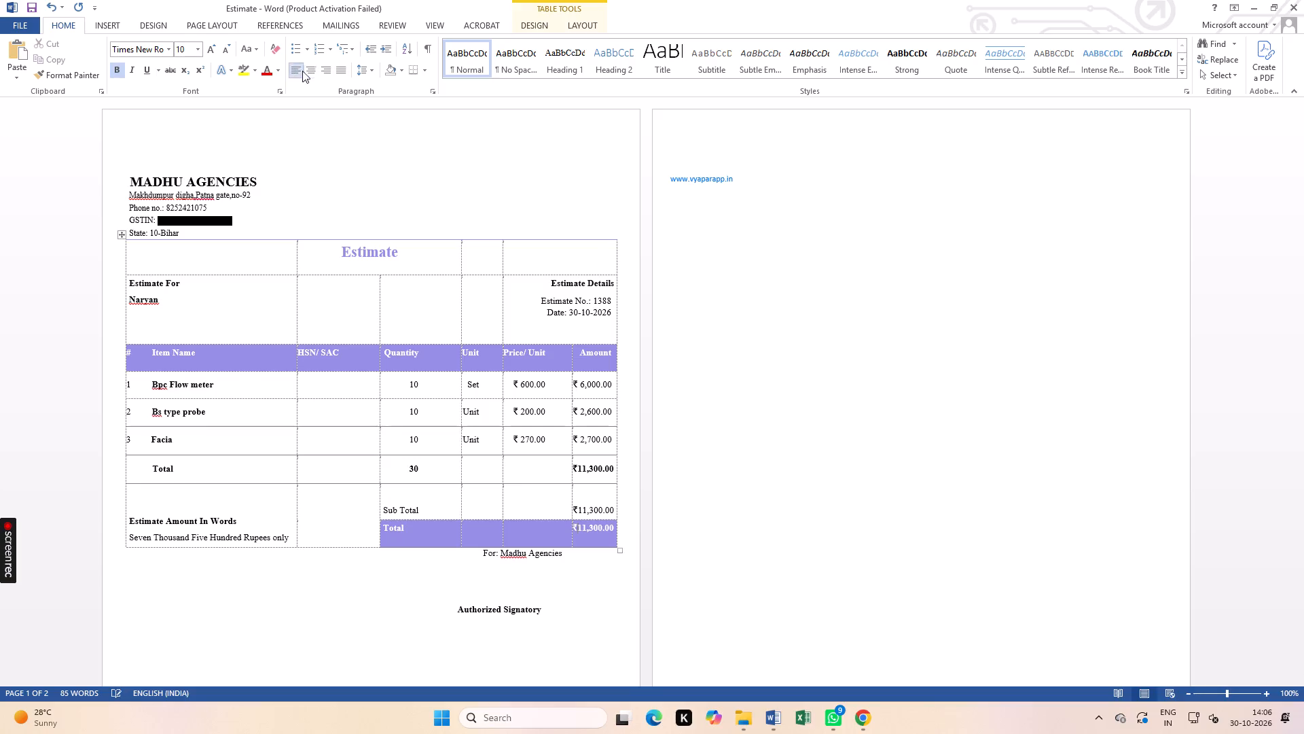
Insert a line break before the purple Total row's amount to move it down one line in its cell.
left_click(773, 501)
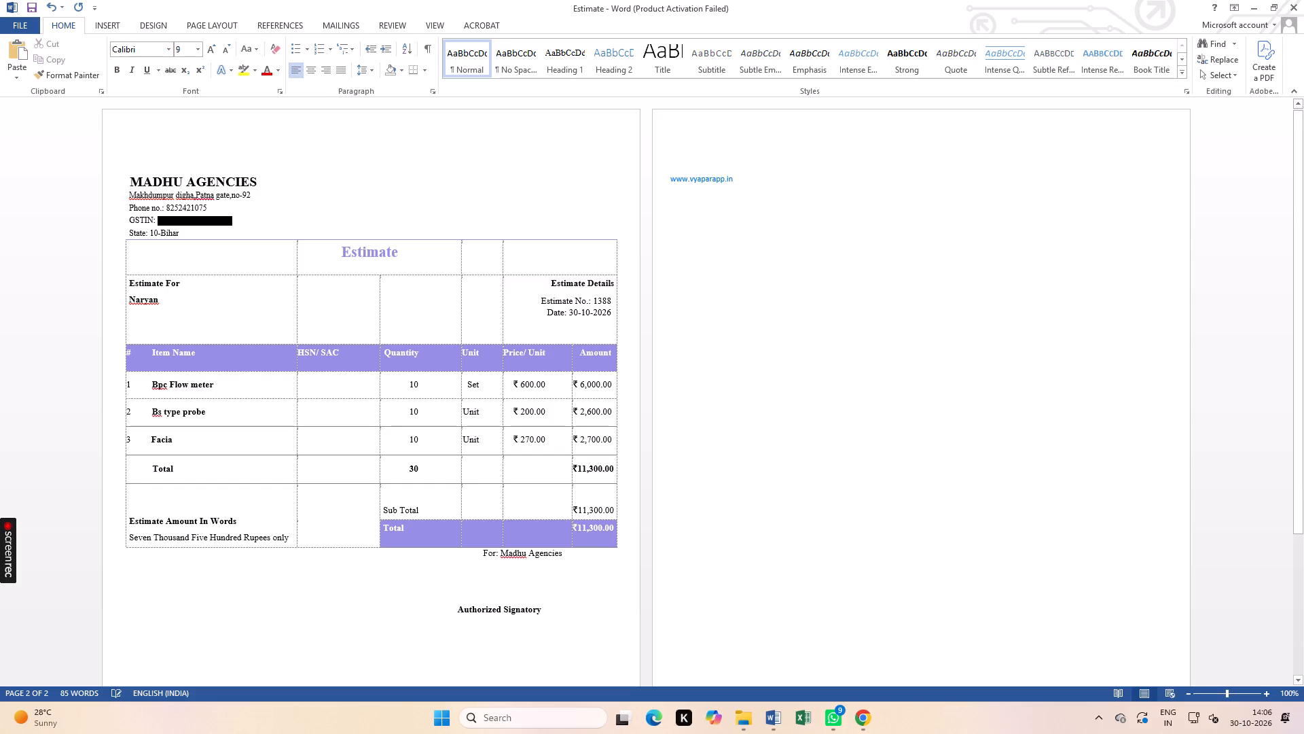
left_click(573, 525)
key("Return")
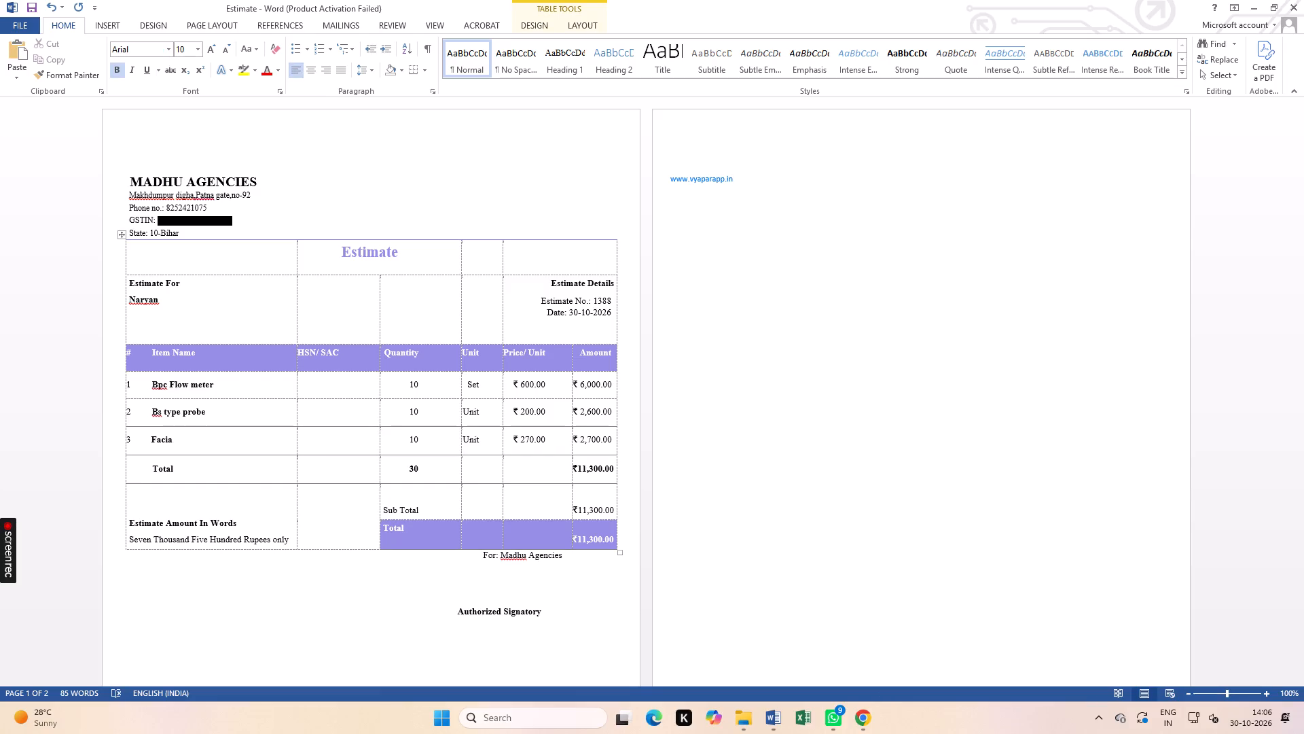
left_click(737, 542)
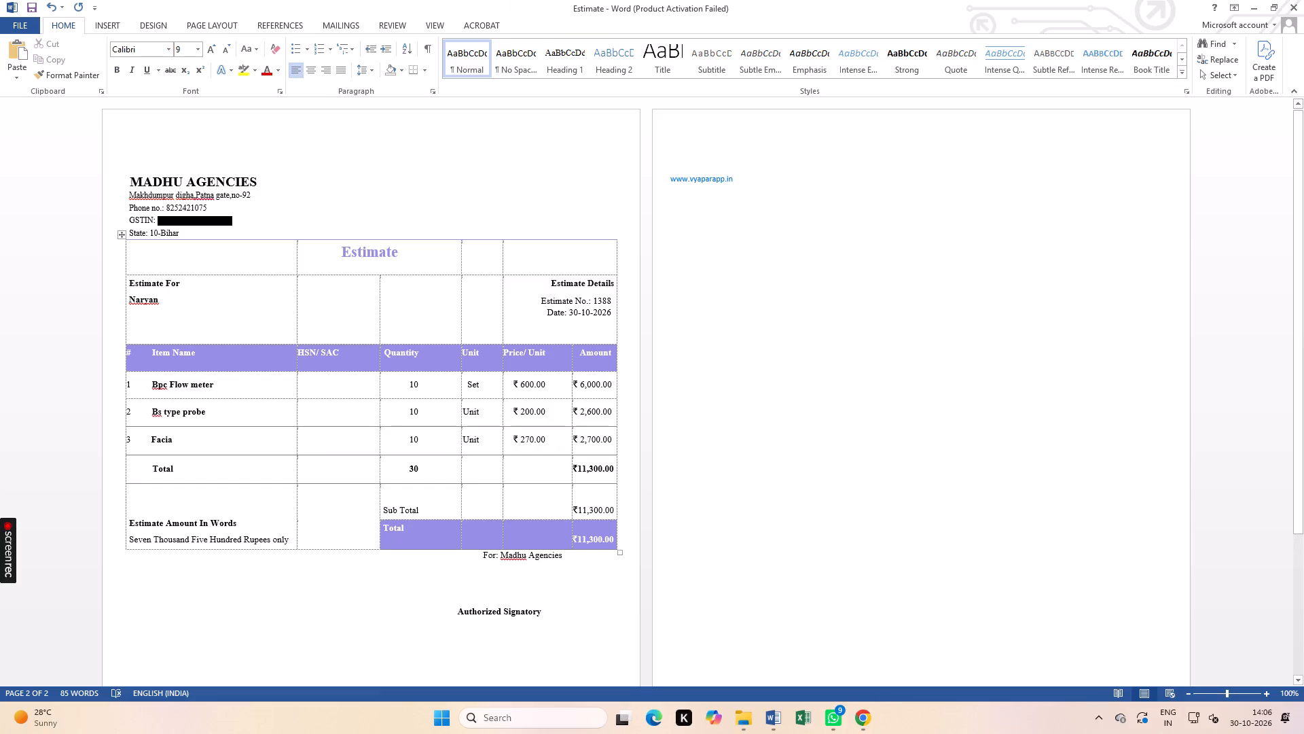
Try to remove the blank space before the amount in the Sub Total row.
left_click(573, 504)
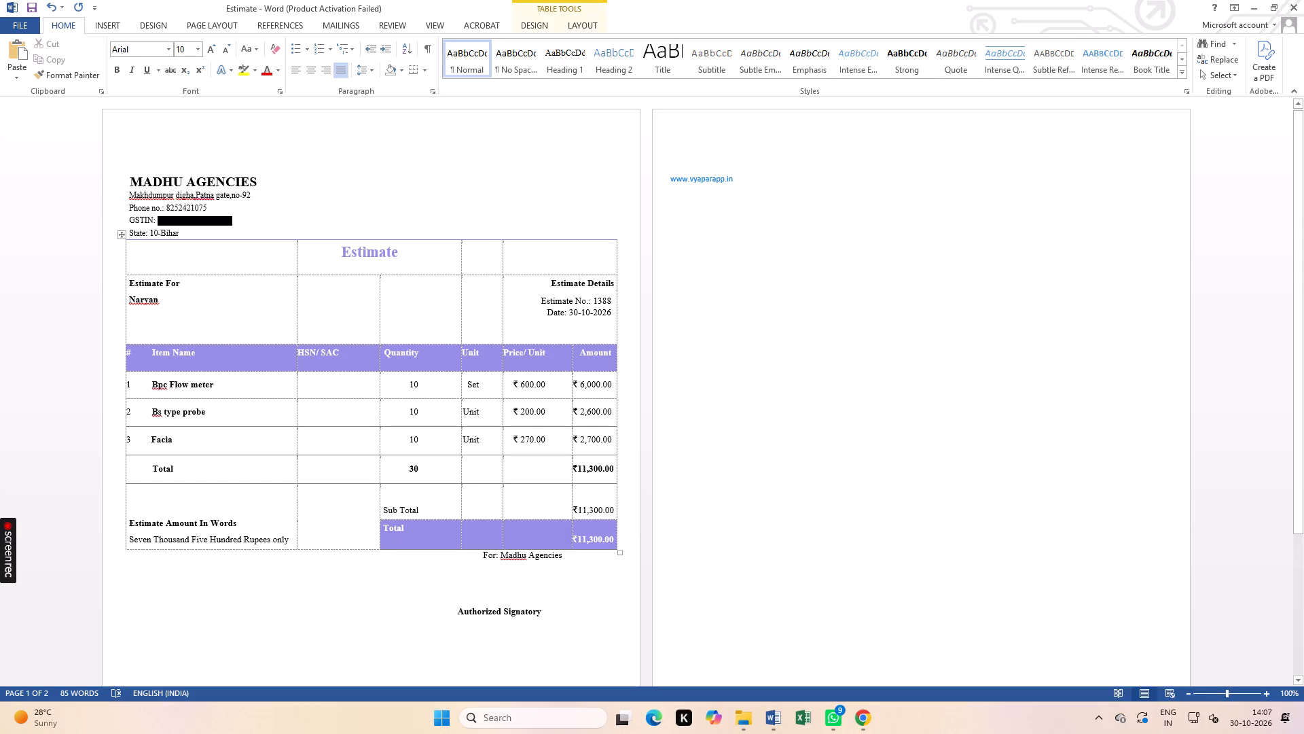
key("BackSpace")
key("BackSpace")
key("BackSpace")
left_click(919, 541)
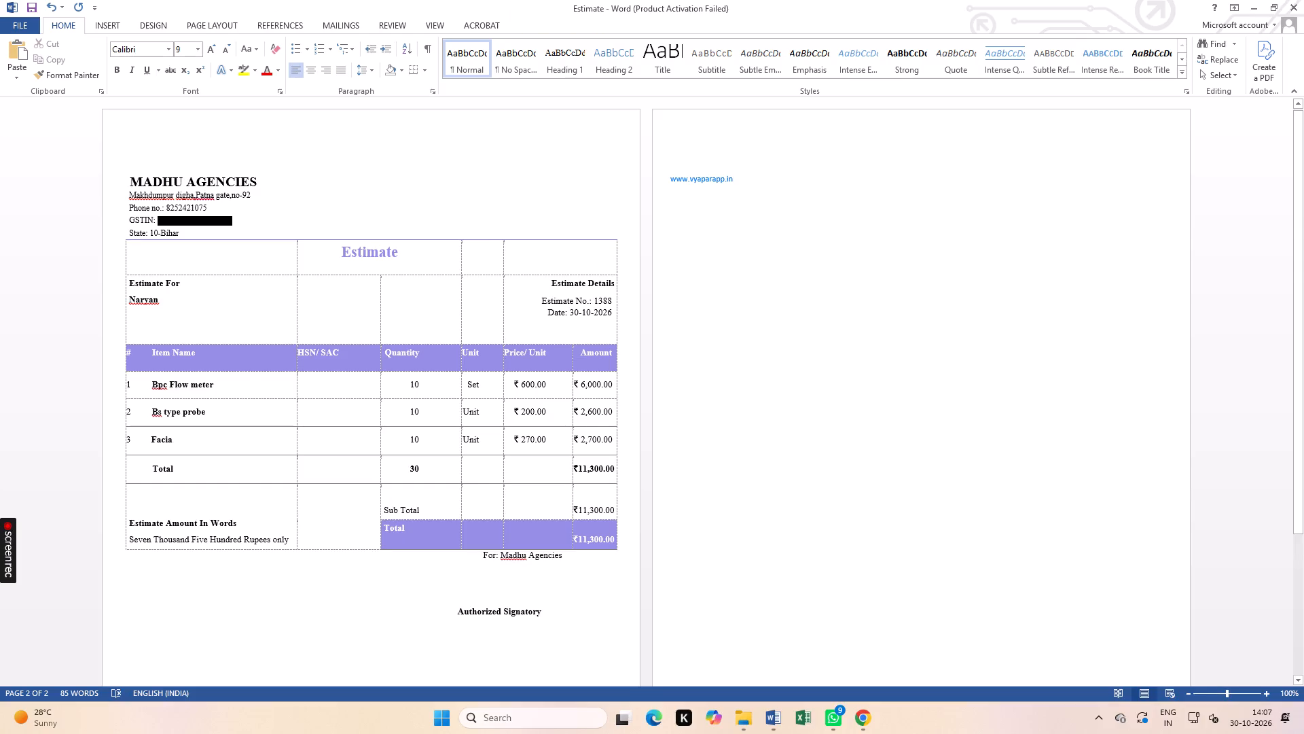
Change the estimate amount in words to "Eleven Thousand Three Hundred Rupees only".
left_click(150, 538)
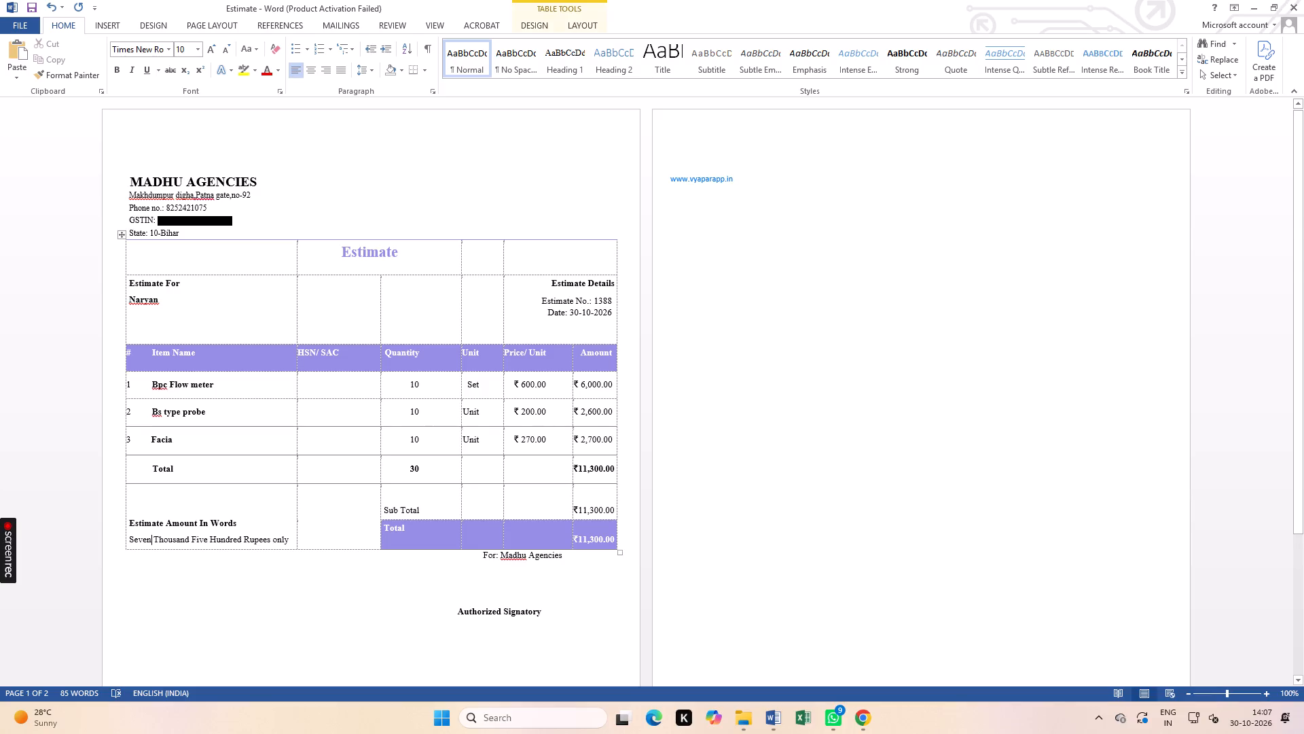
key("BackSpace")
key("BackSpace")
key("BackSpace")
key("BackSpace")
key("BackSpace")
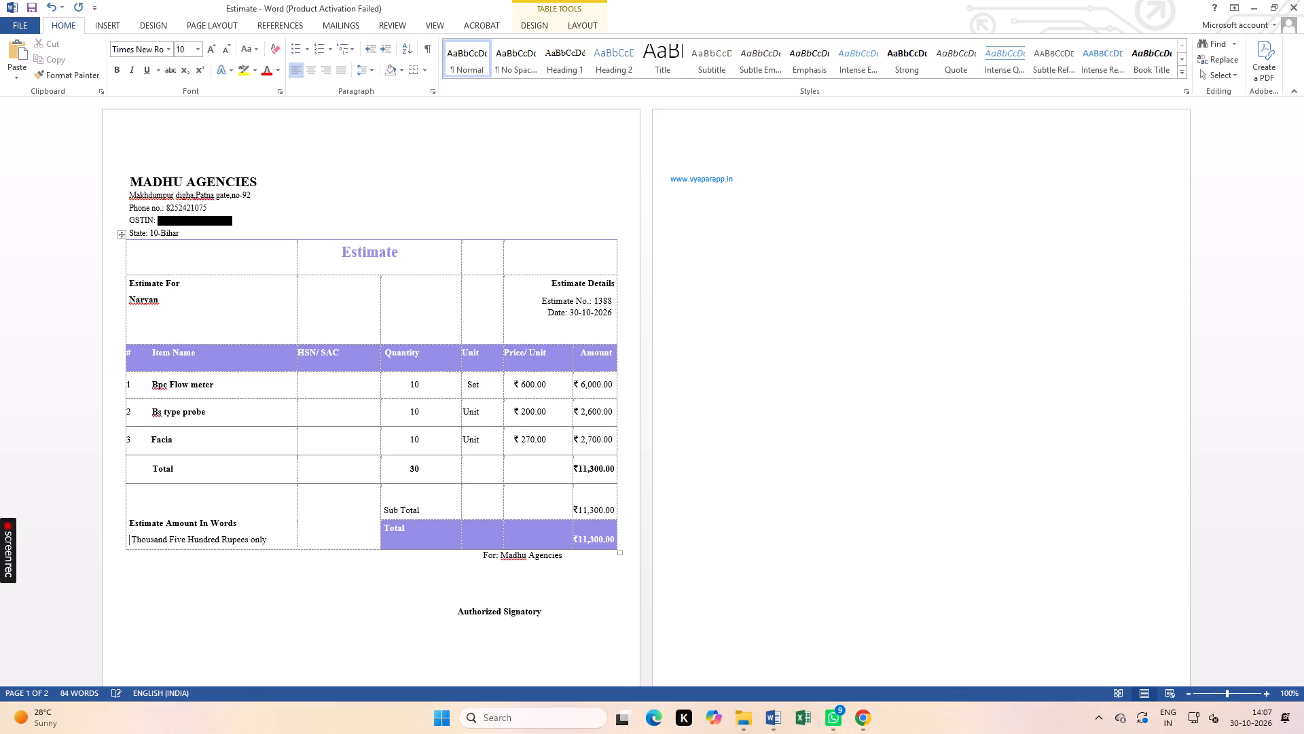
key("e")
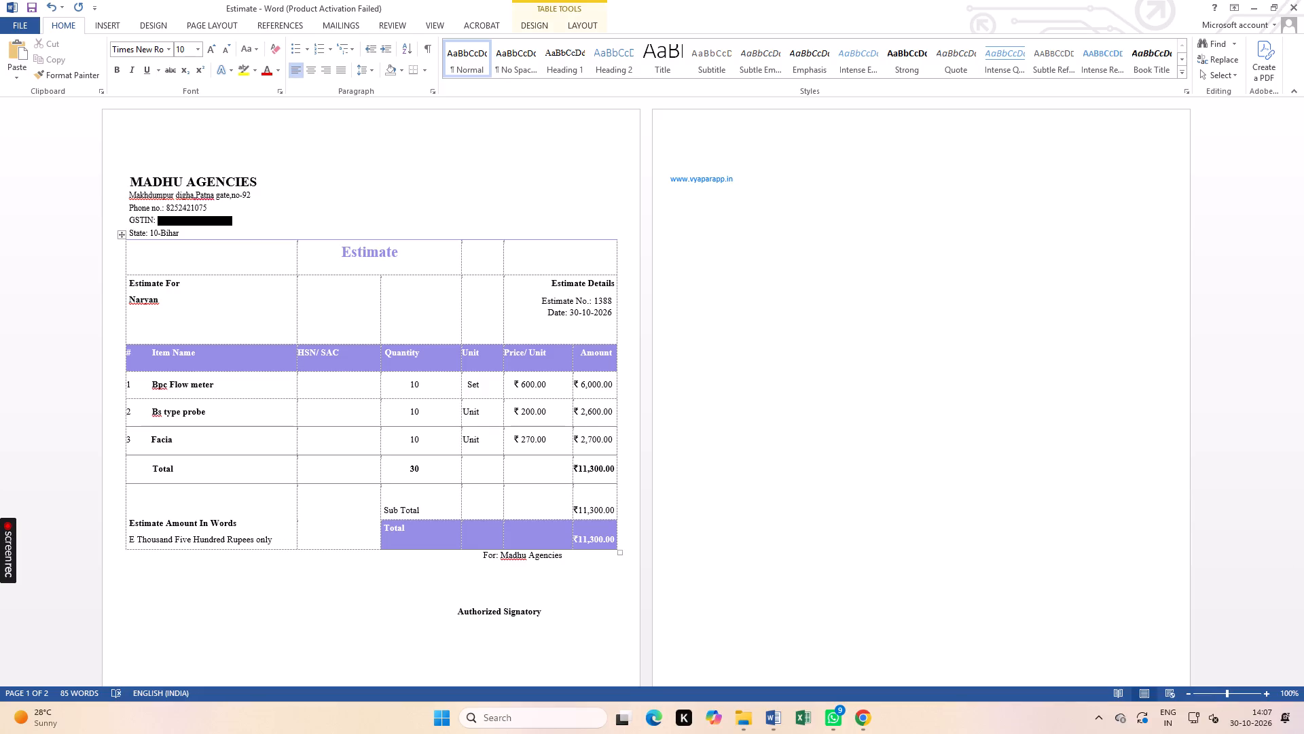
type("le")
type("ve")
key("n")
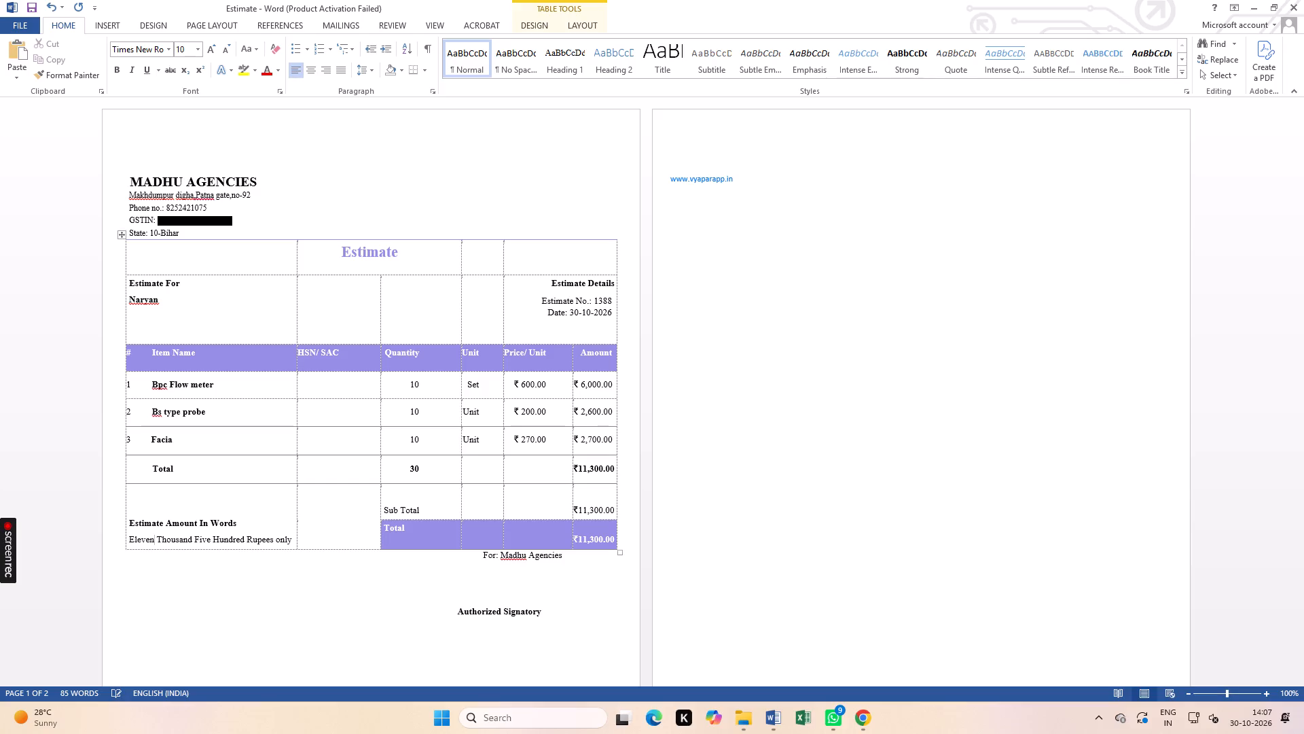
left_click(209, 543)
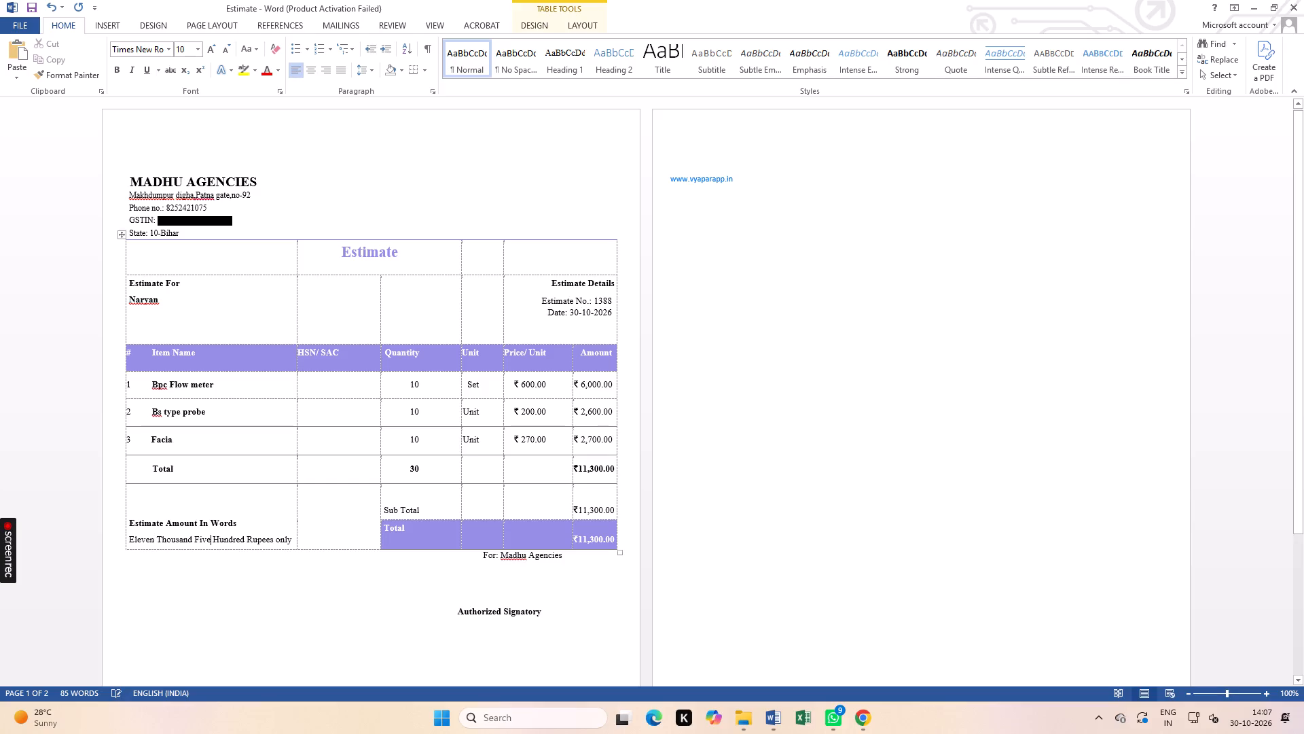
key("BackSpace")
key("BackSpace")
key("BackSpace")
key("BackSpace")
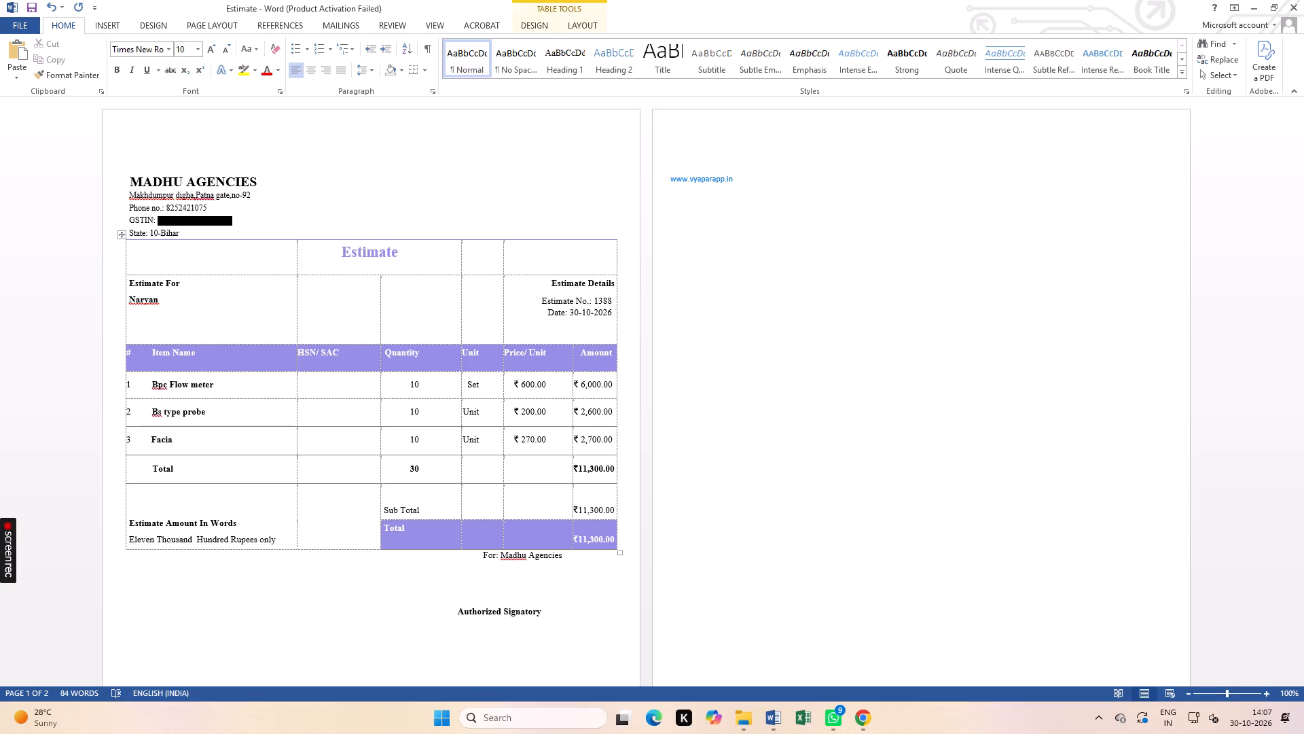
type("hree")
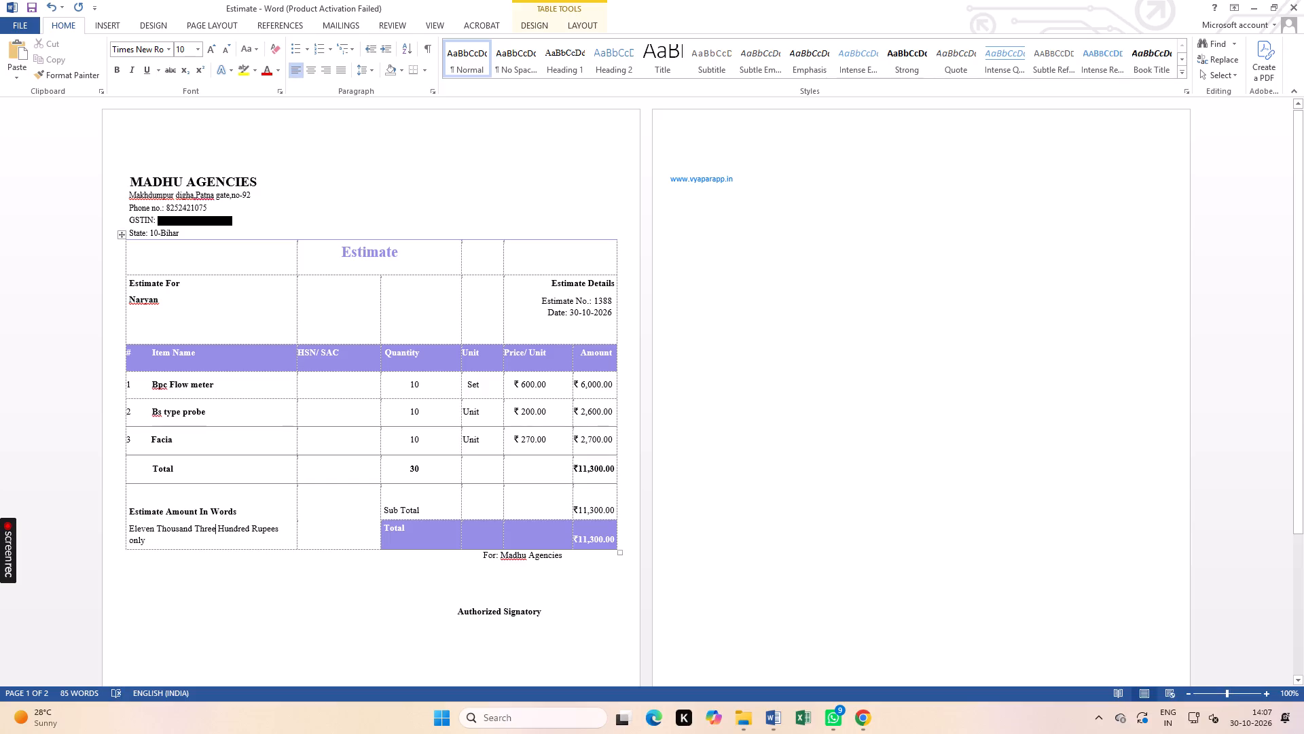
left_click(287, 611)
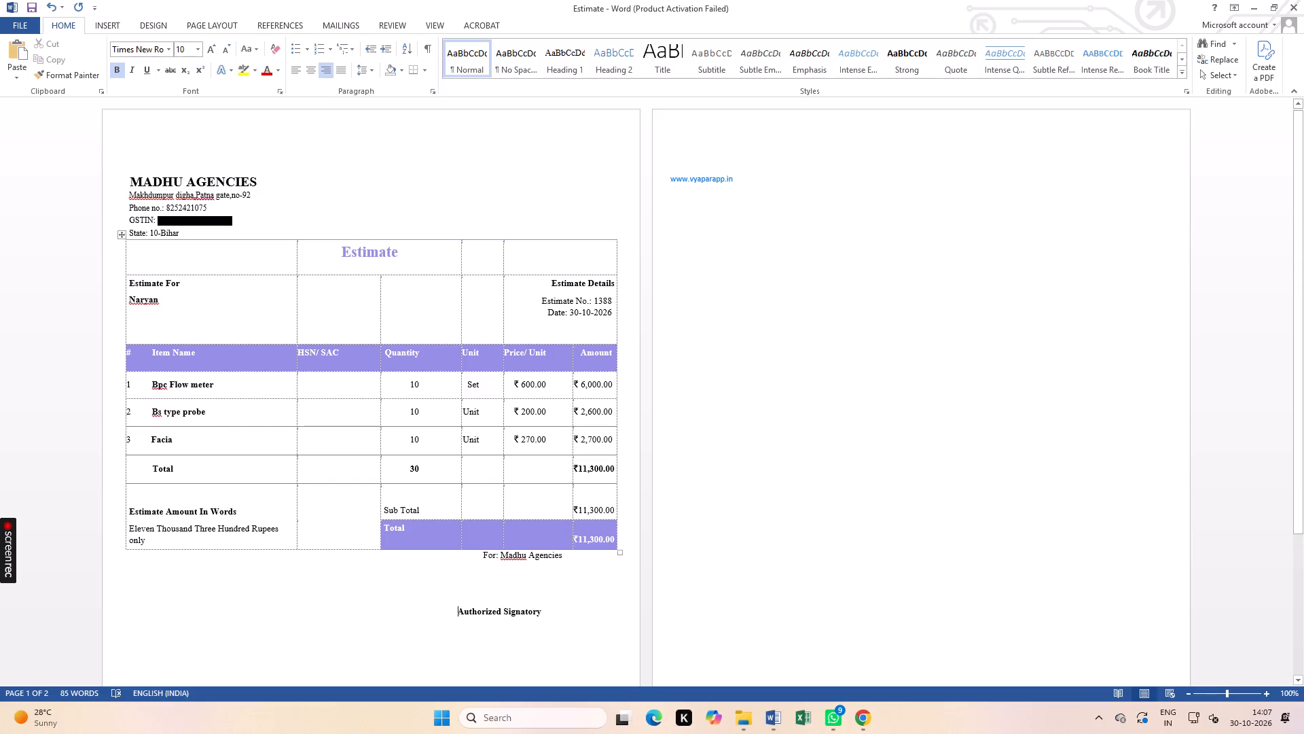
Add the letter a to the customer's first name under Estimate For and append the customer's surname.
left_click(179, 304)
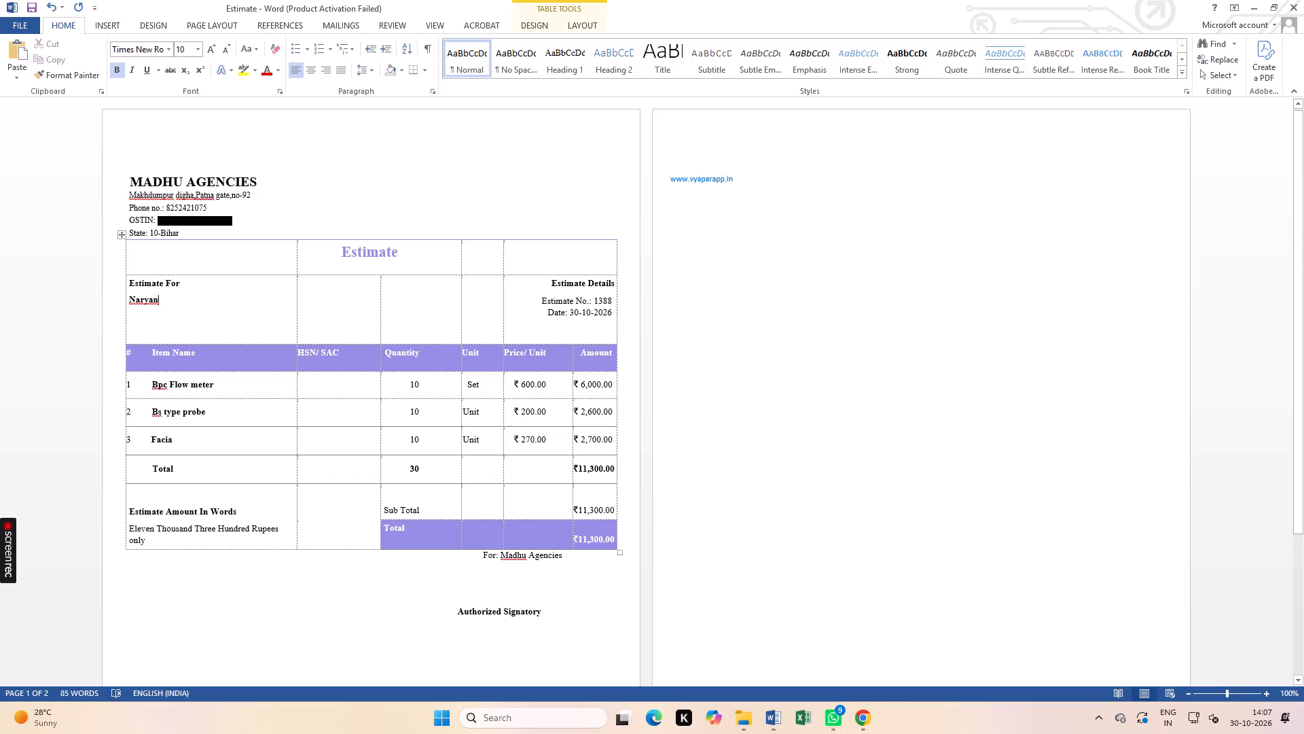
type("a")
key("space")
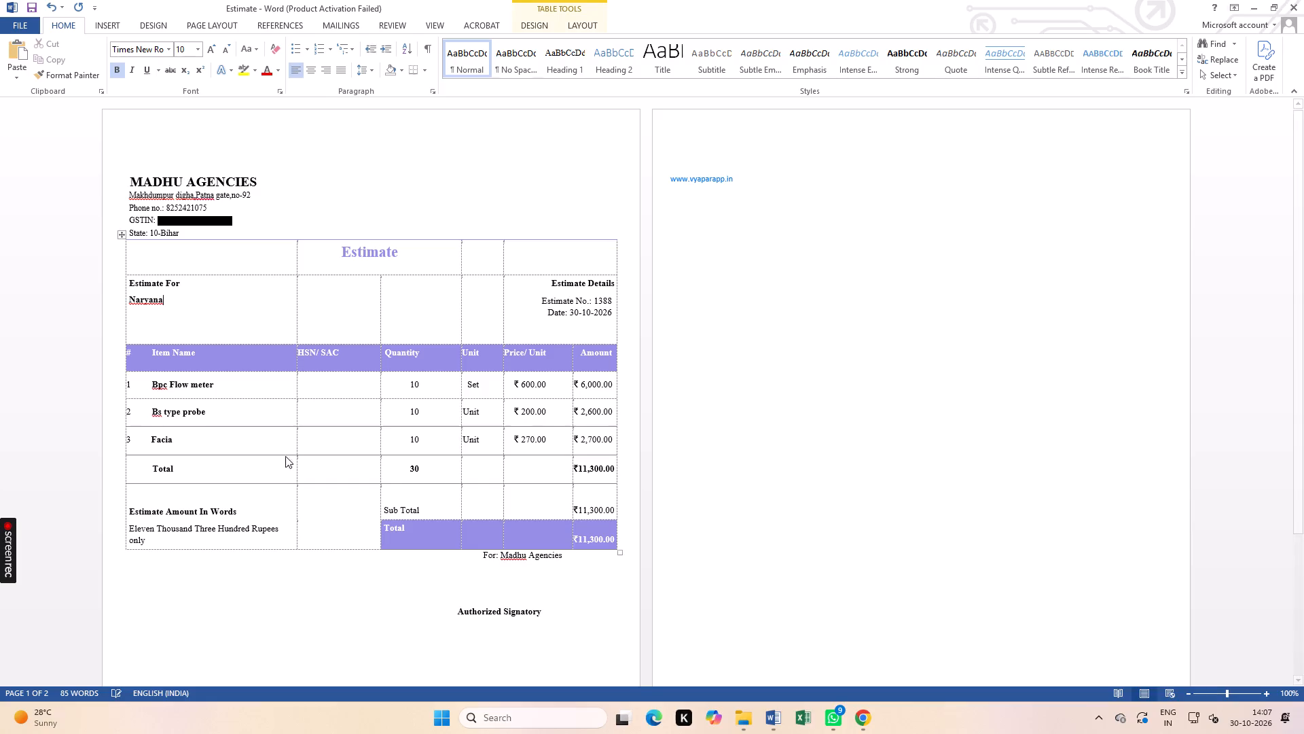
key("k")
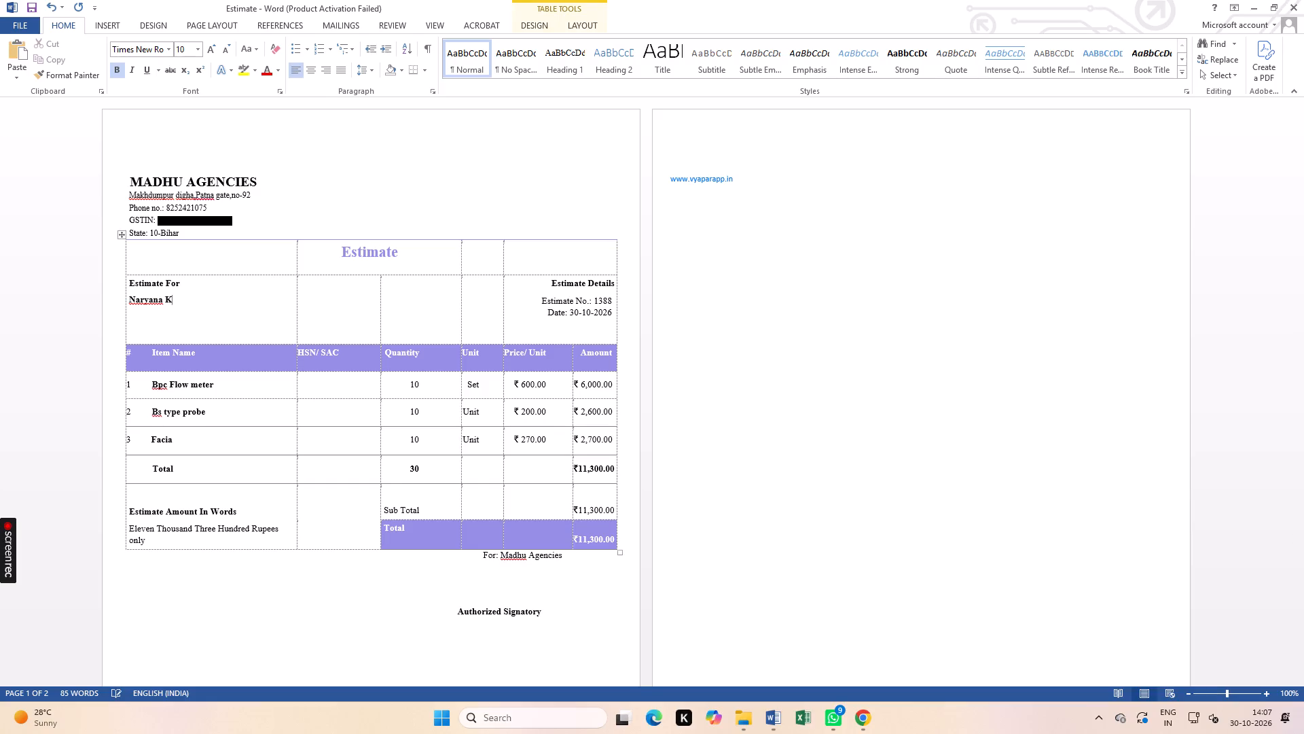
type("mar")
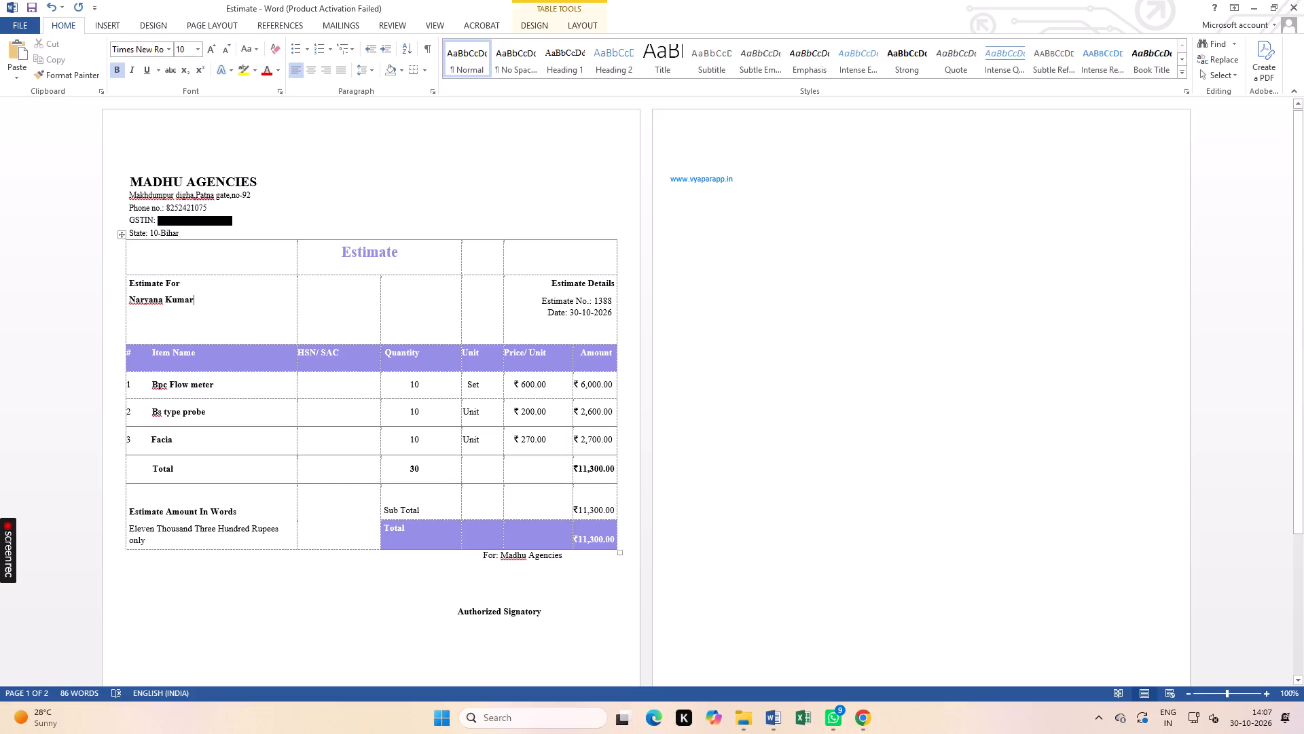
left_click(805, 381)
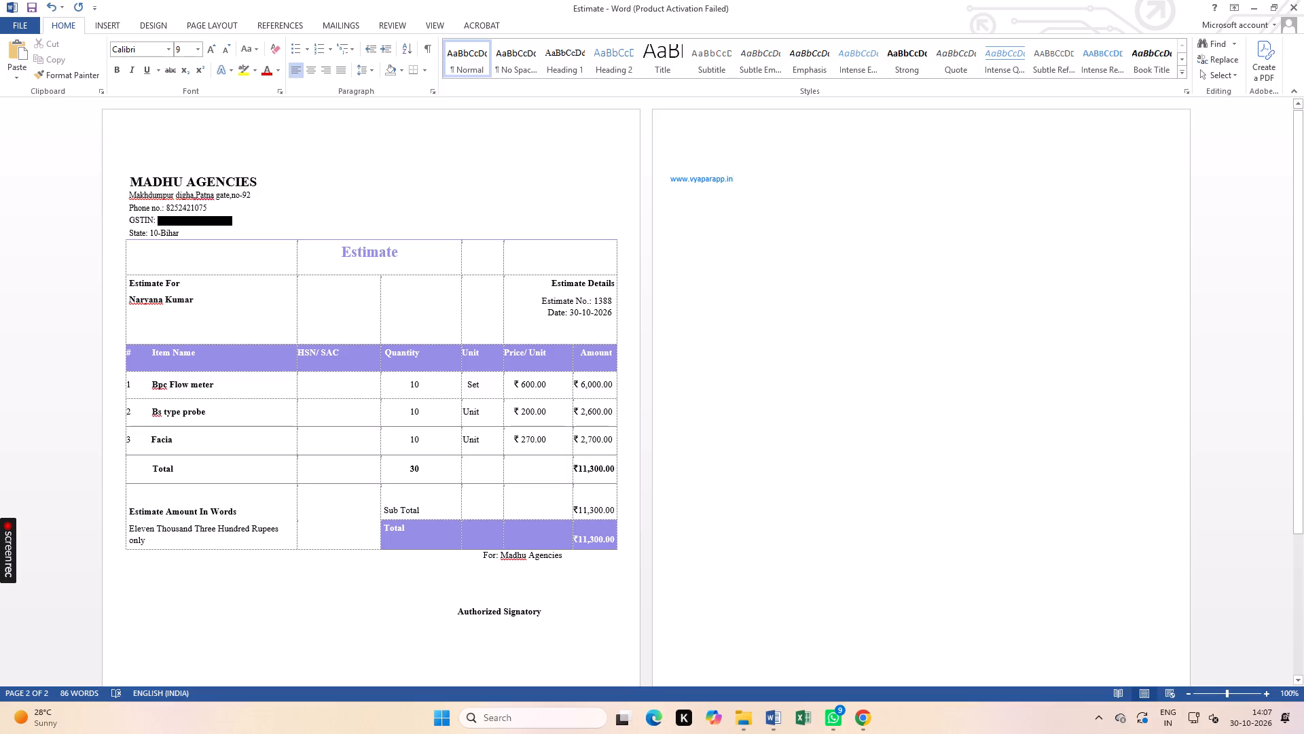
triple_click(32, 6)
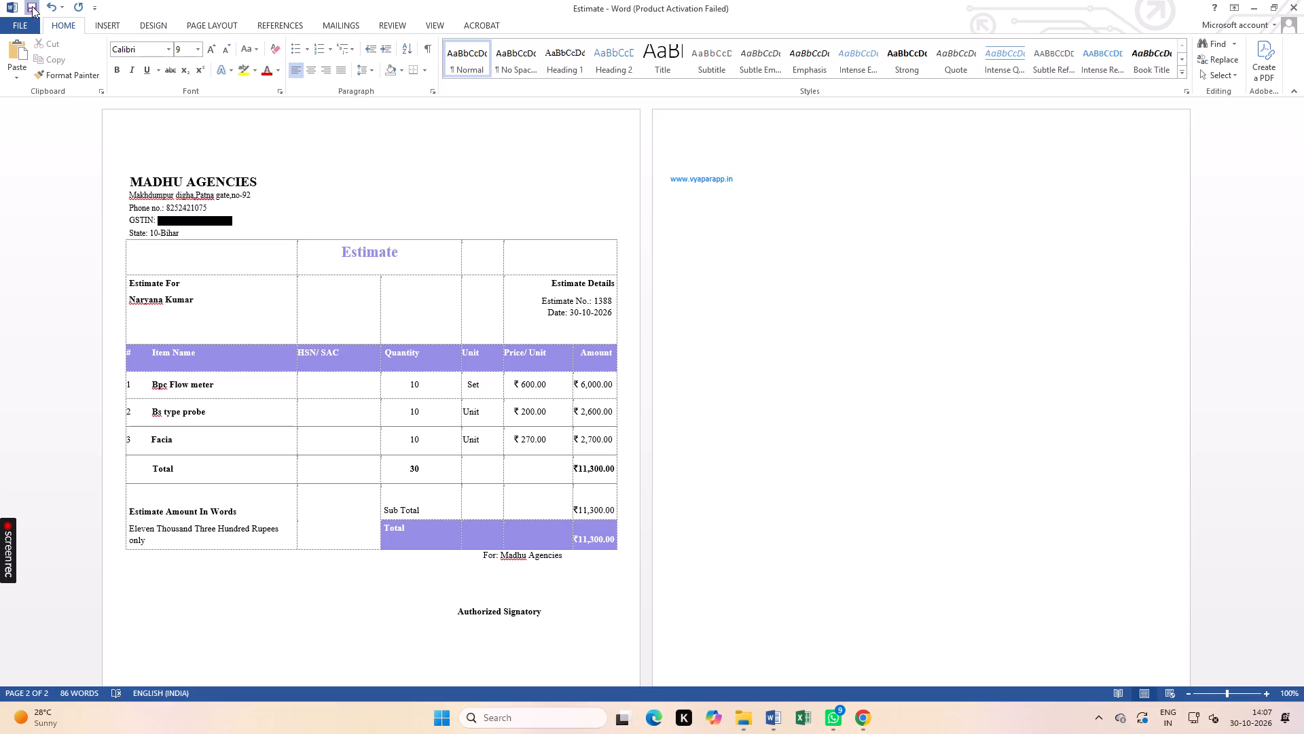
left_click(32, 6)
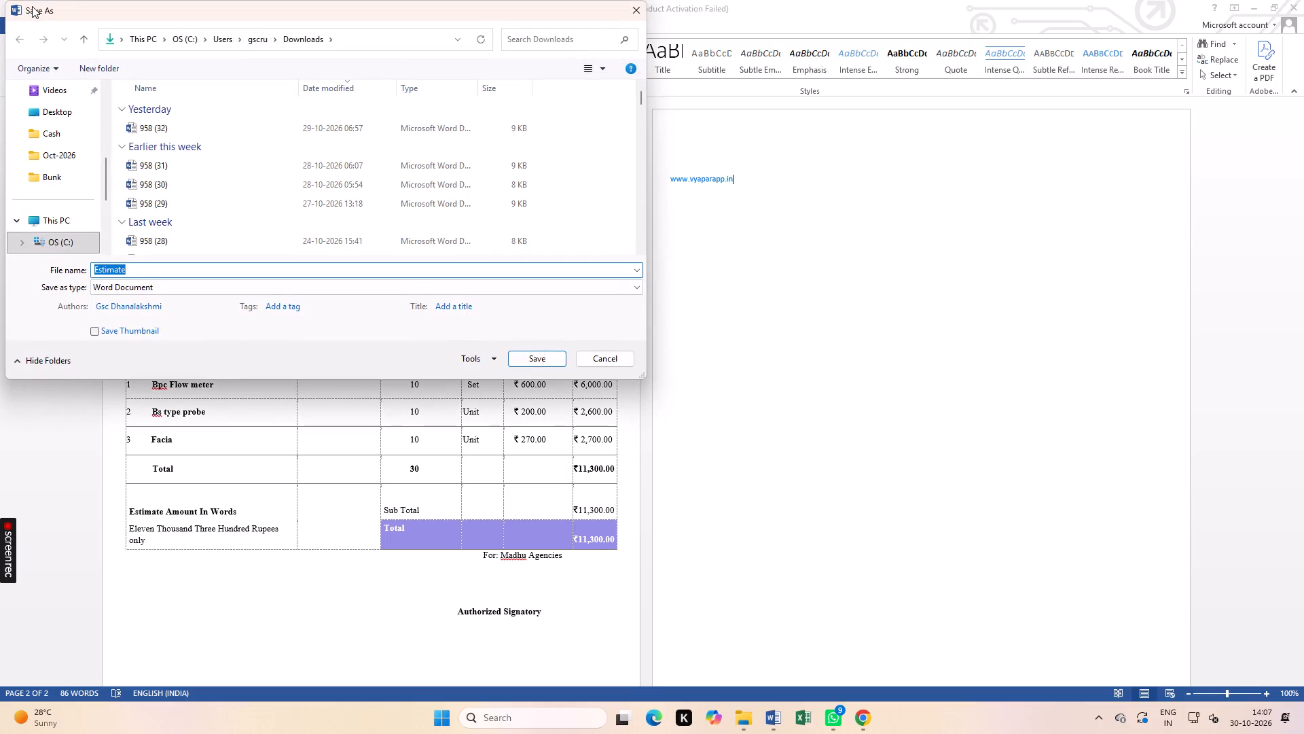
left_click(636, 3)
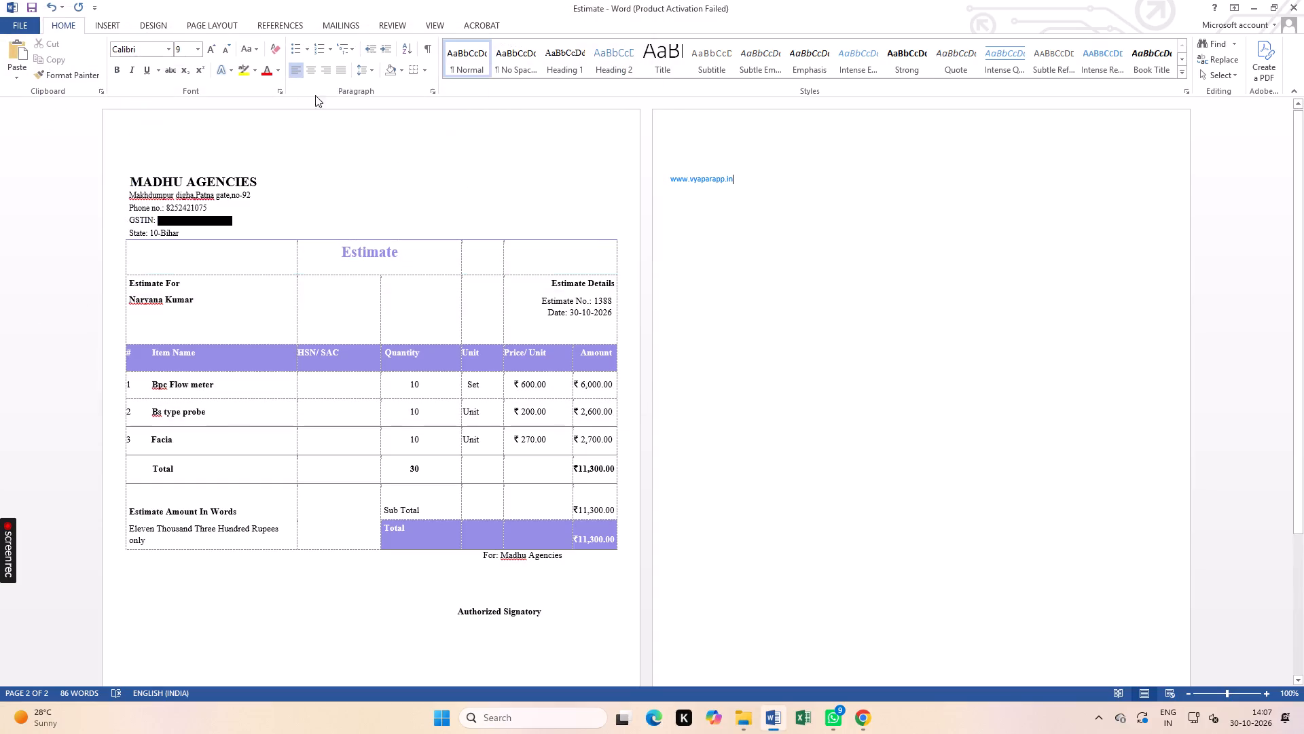
Start saving the Estimate as a Word document and browse the folders and drives for a save location.
left_click(29, 3)
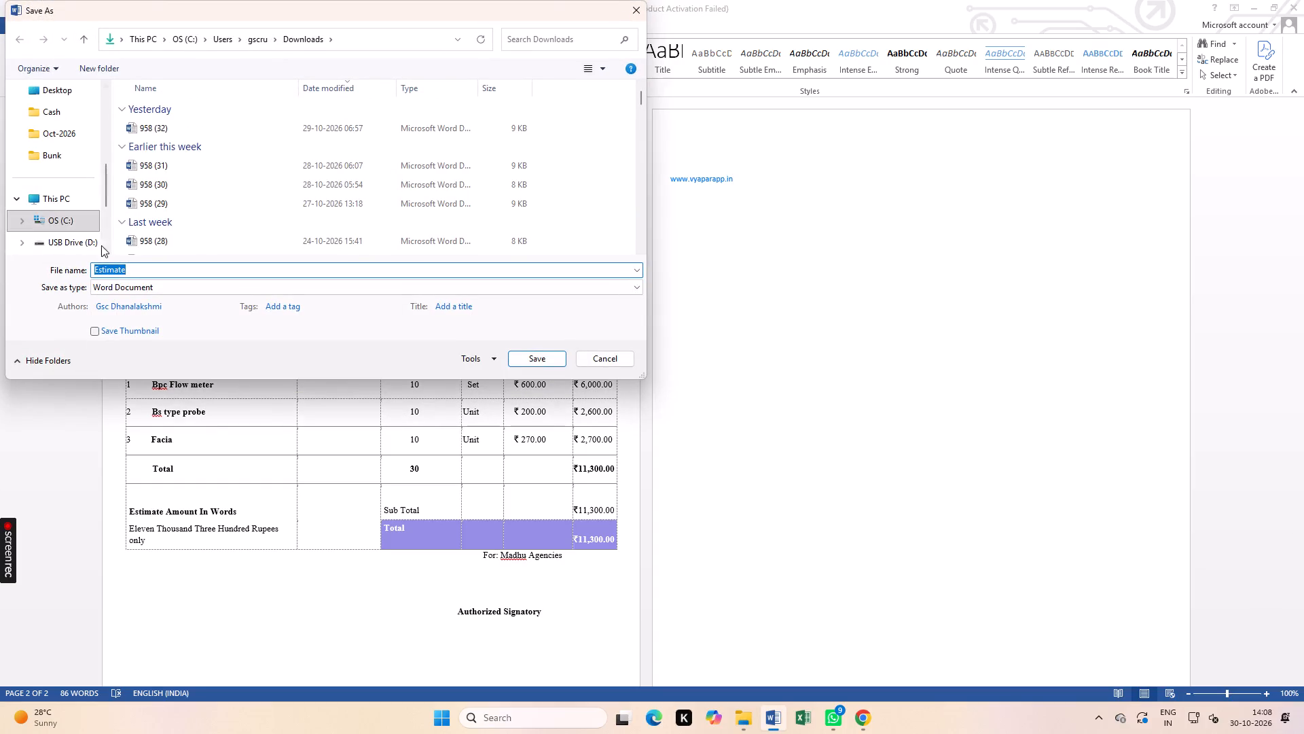
scroll(34, 214, "up", 7)
scroll(50, 215, "down", 2)
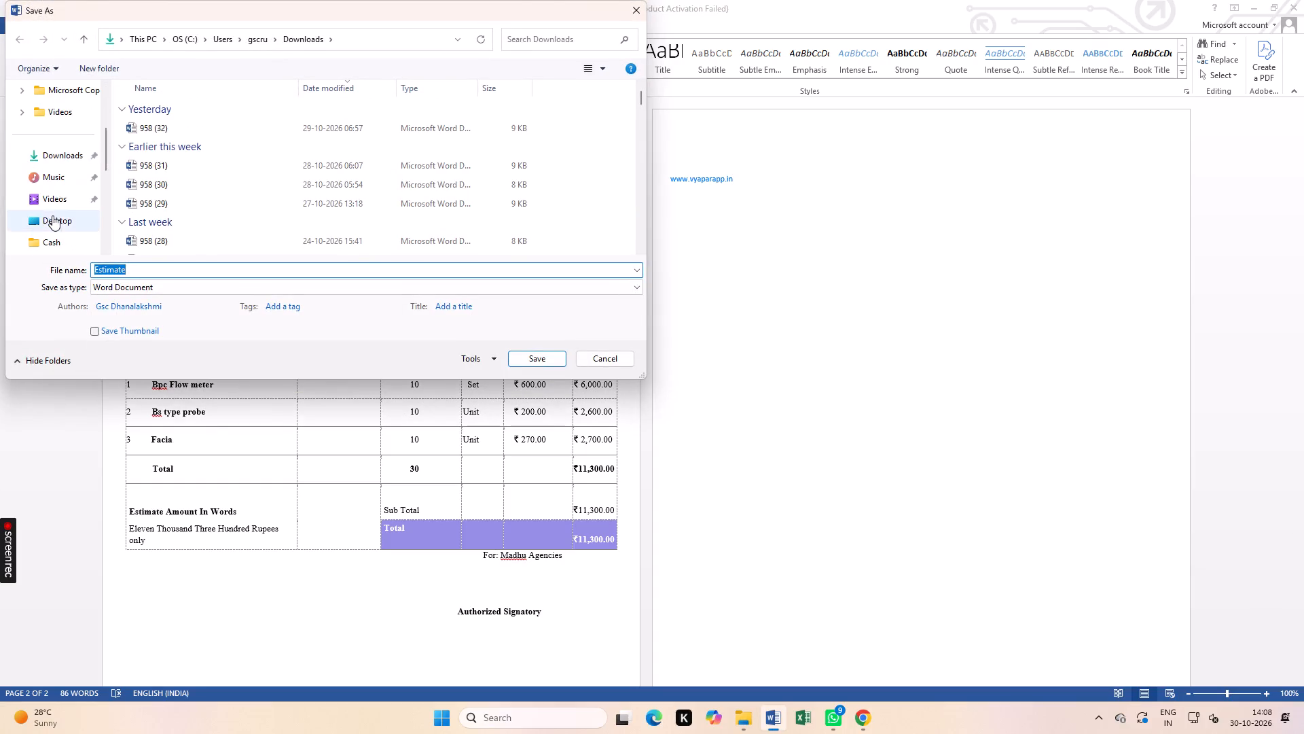
scroll(60, 192, "down", 2)
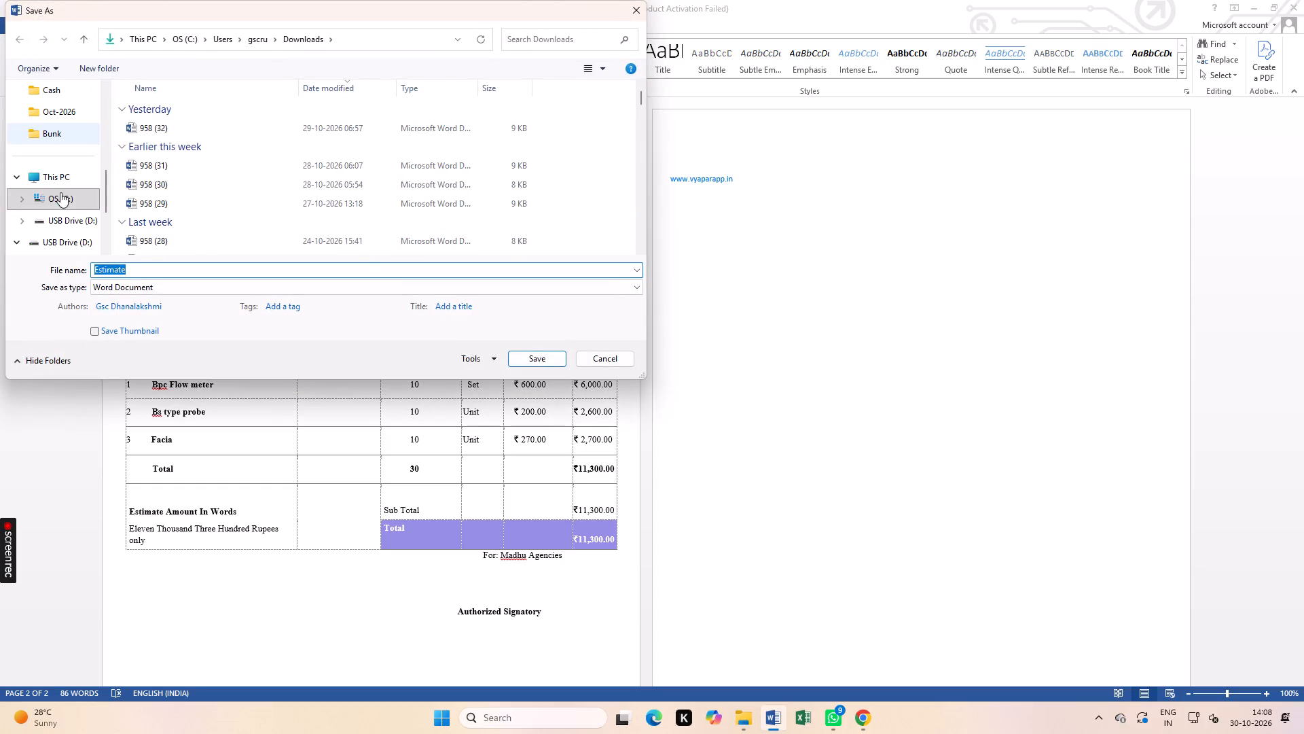
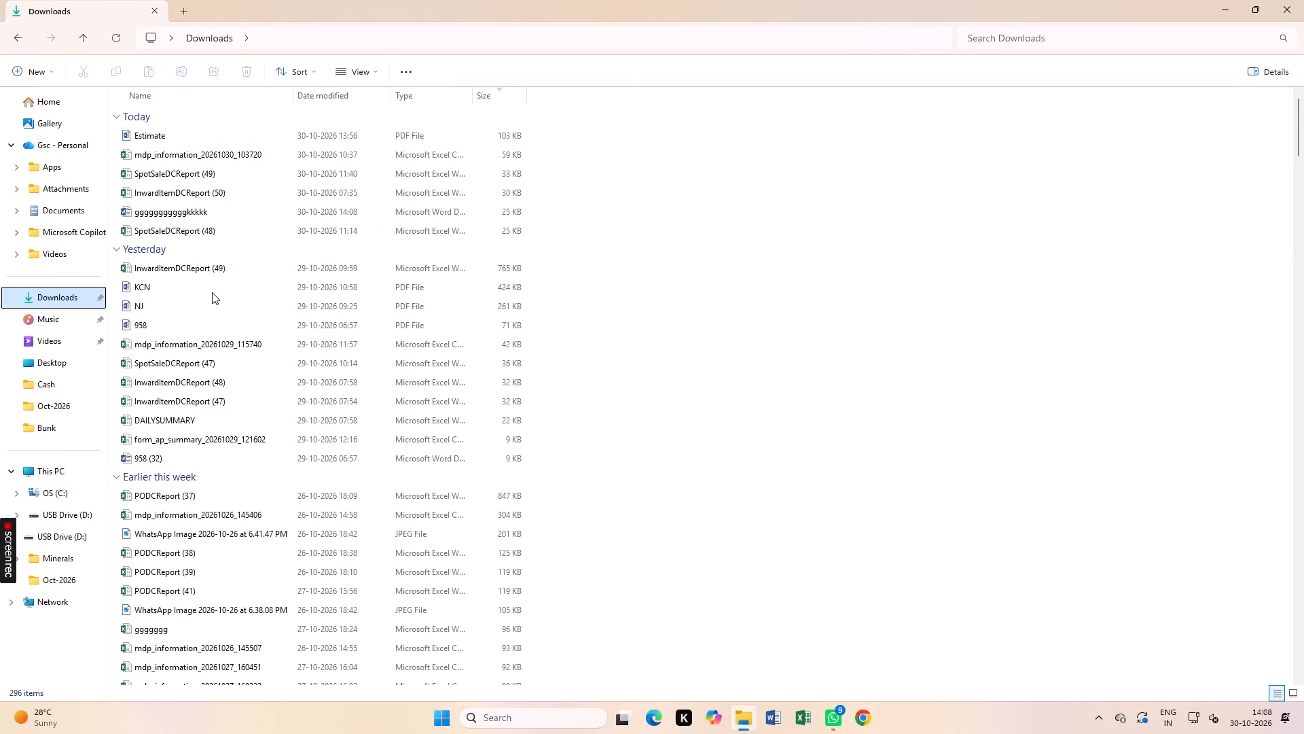
Open the saved Estimate Word document gggggggggggkkkkk from Downloads to check it, and close it.
double_click(190, 211)
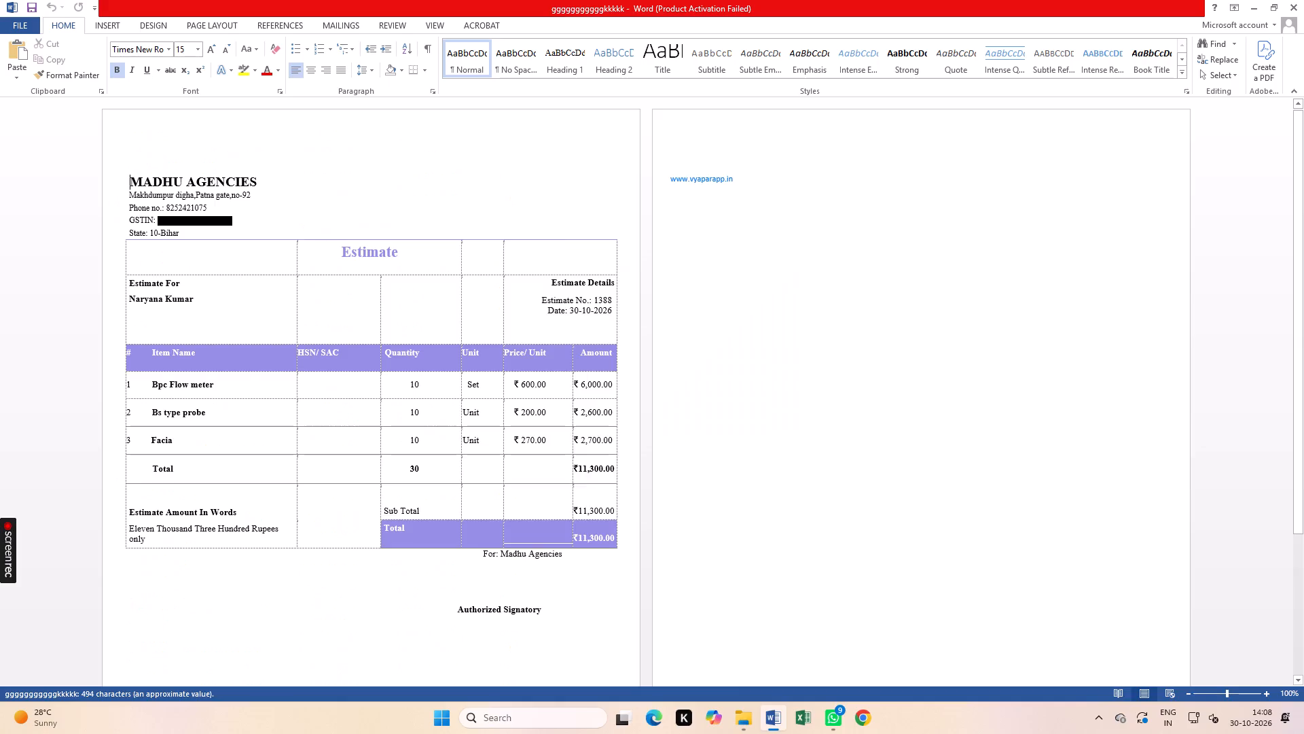
left_click(936, 410)
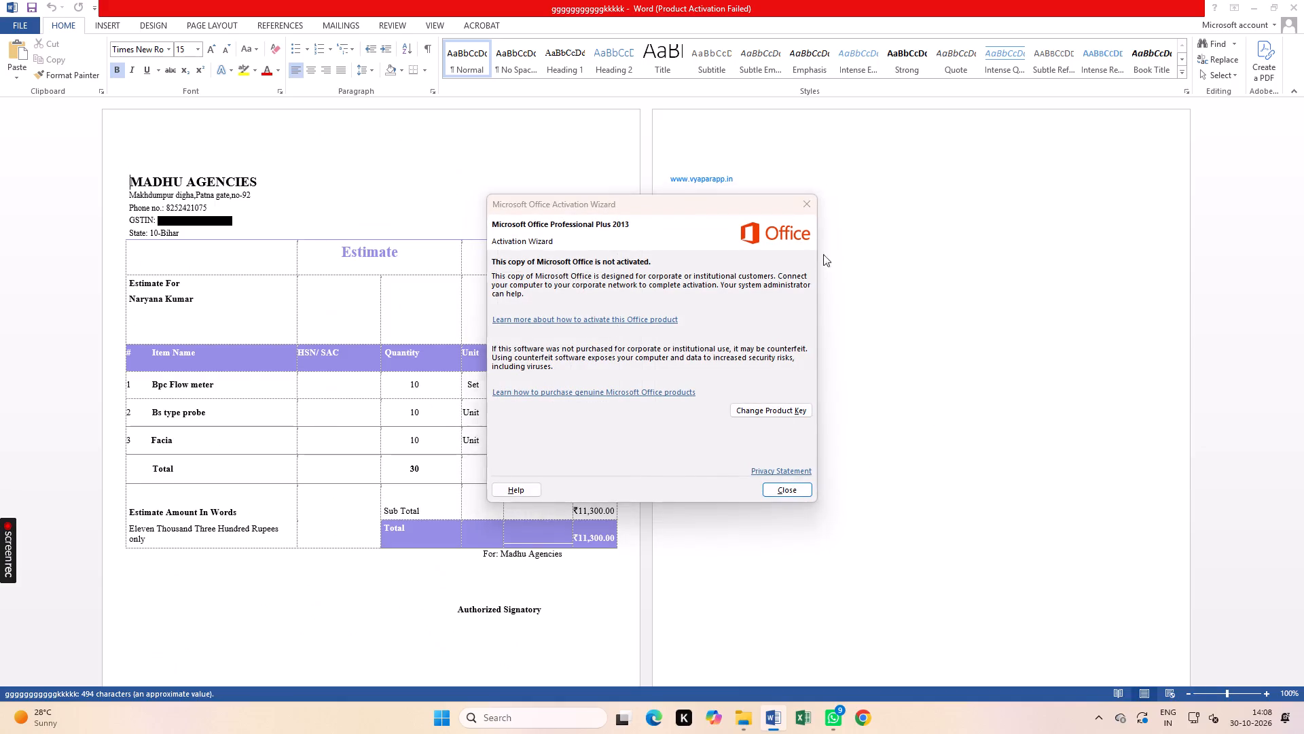
left_click(808, 205)
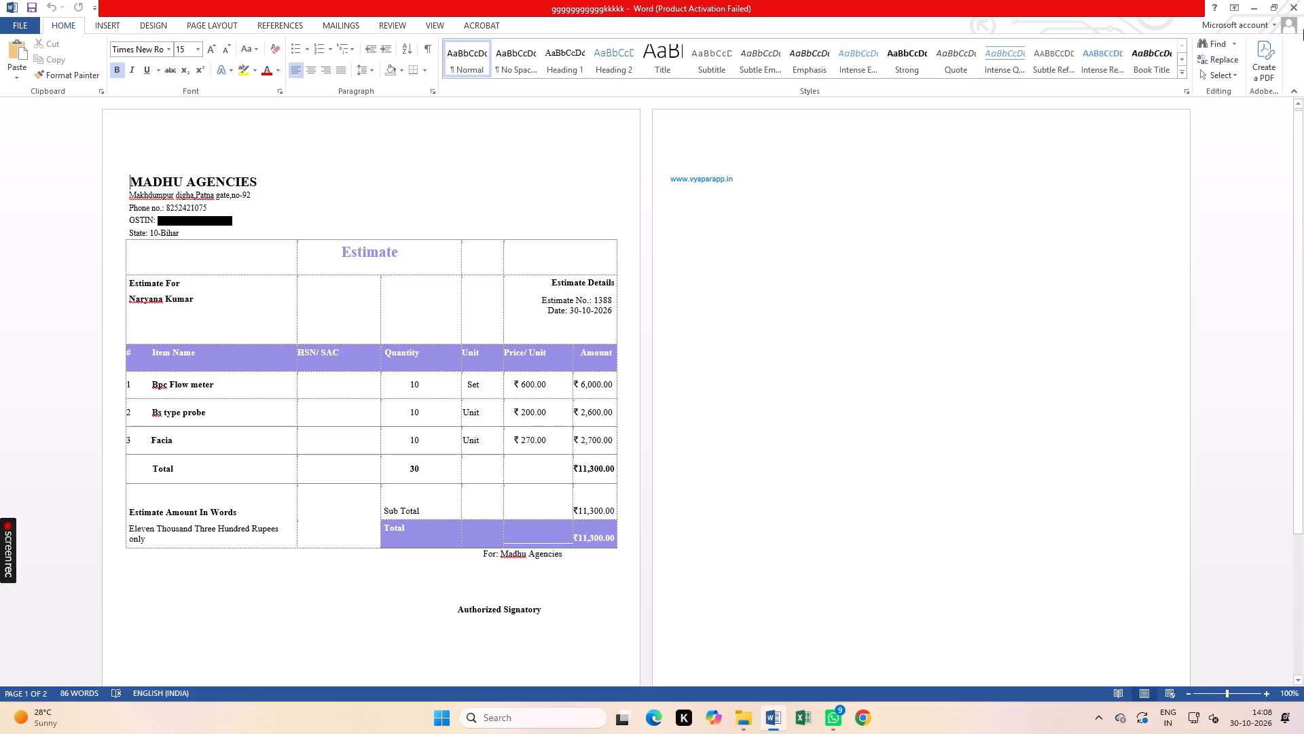
left_click(1299, 2)
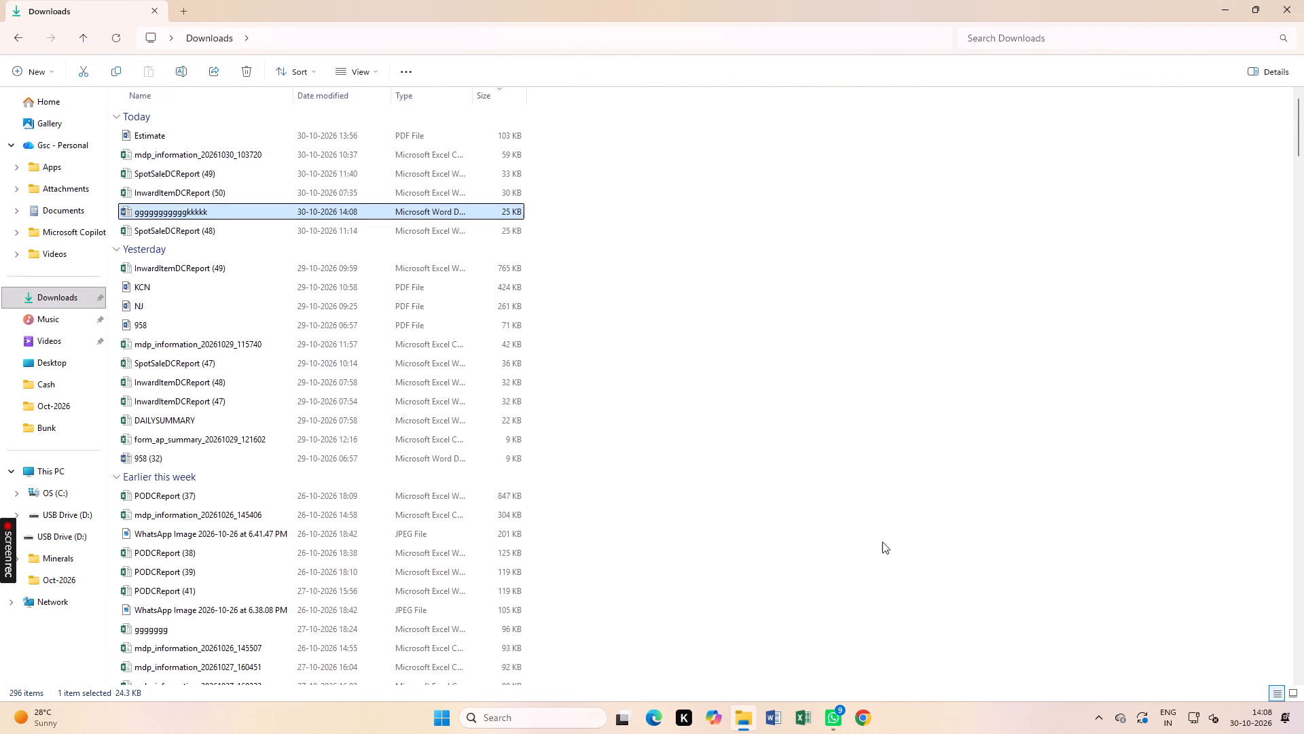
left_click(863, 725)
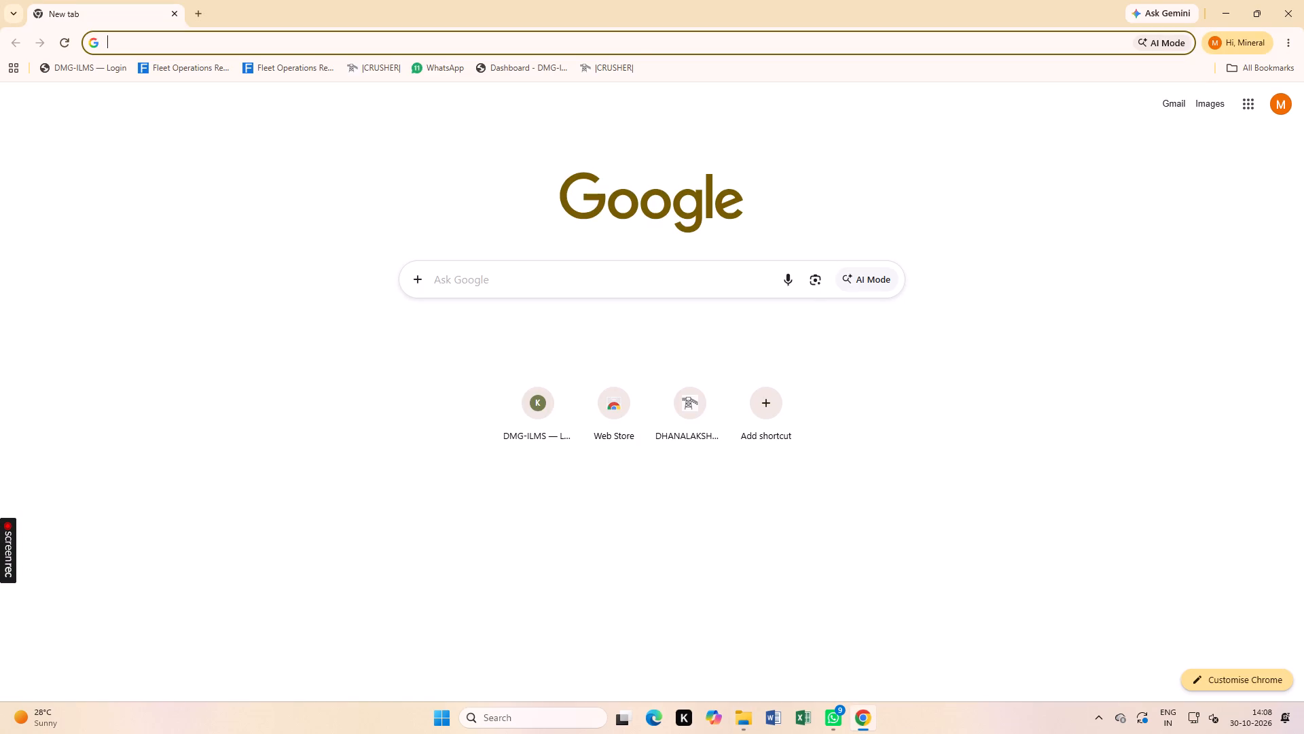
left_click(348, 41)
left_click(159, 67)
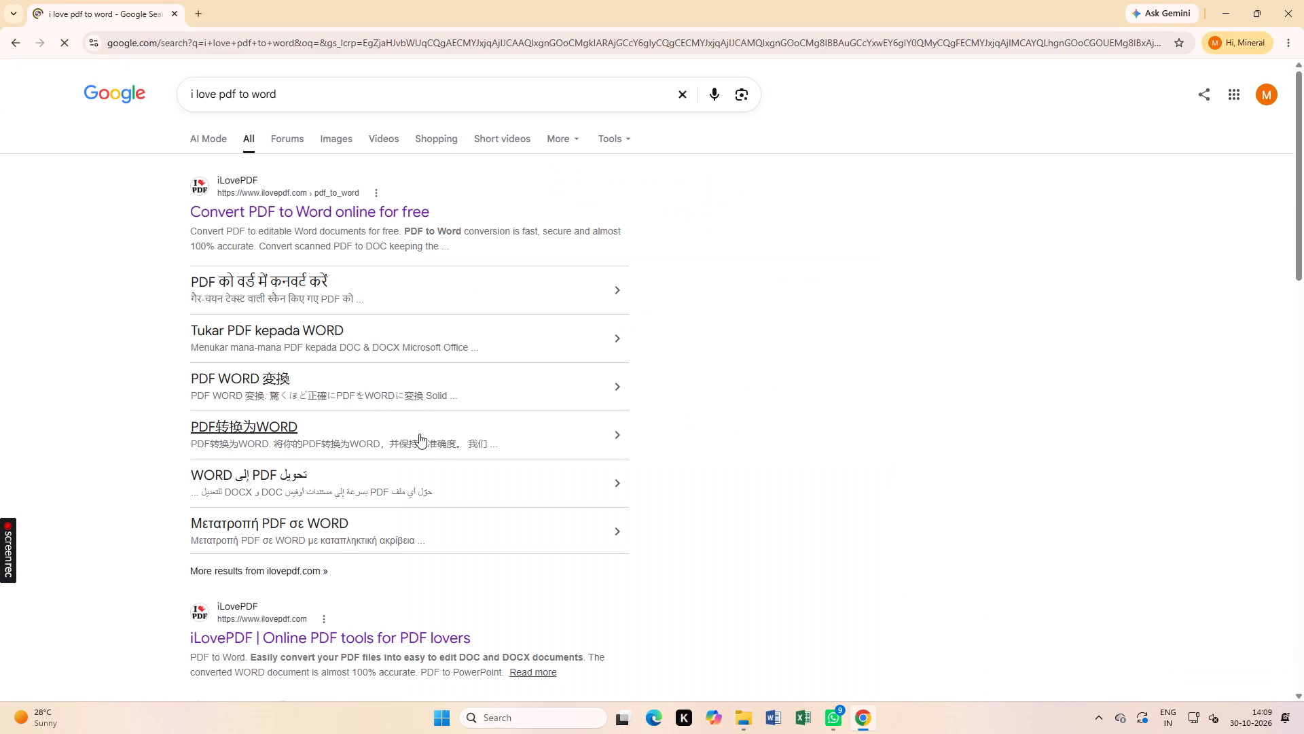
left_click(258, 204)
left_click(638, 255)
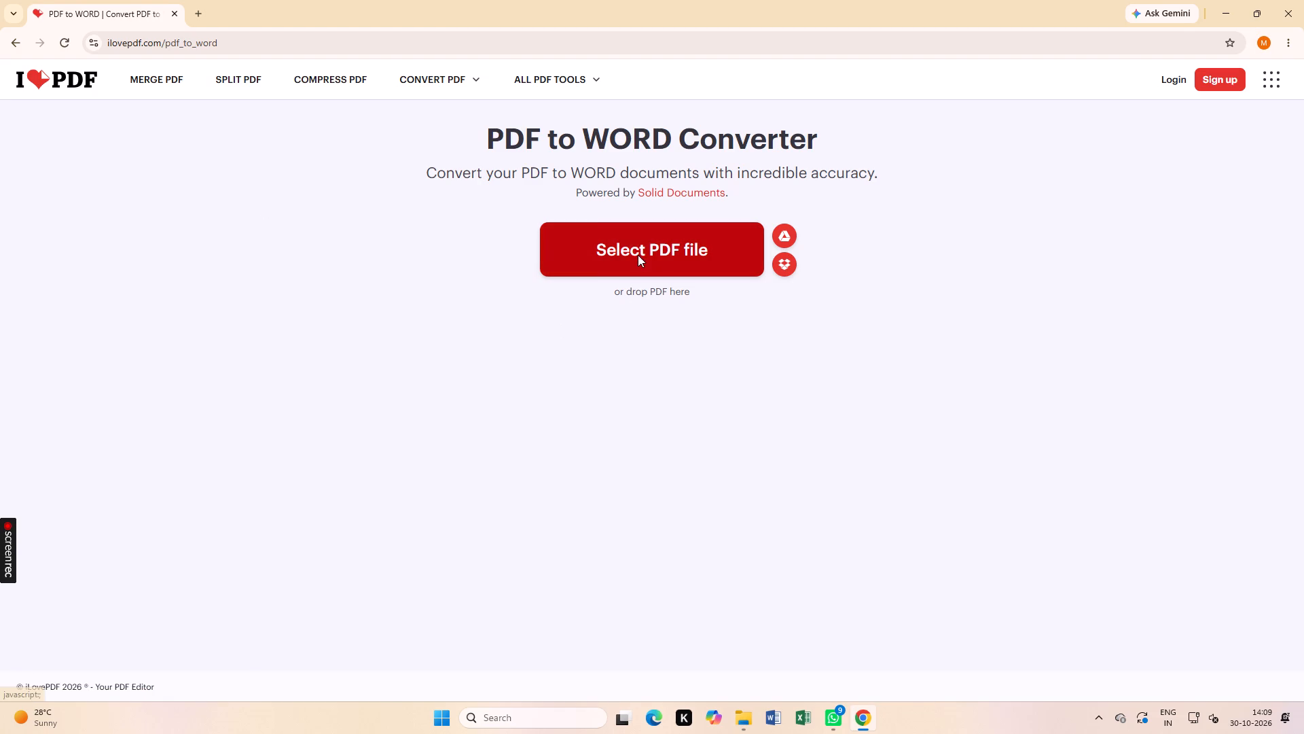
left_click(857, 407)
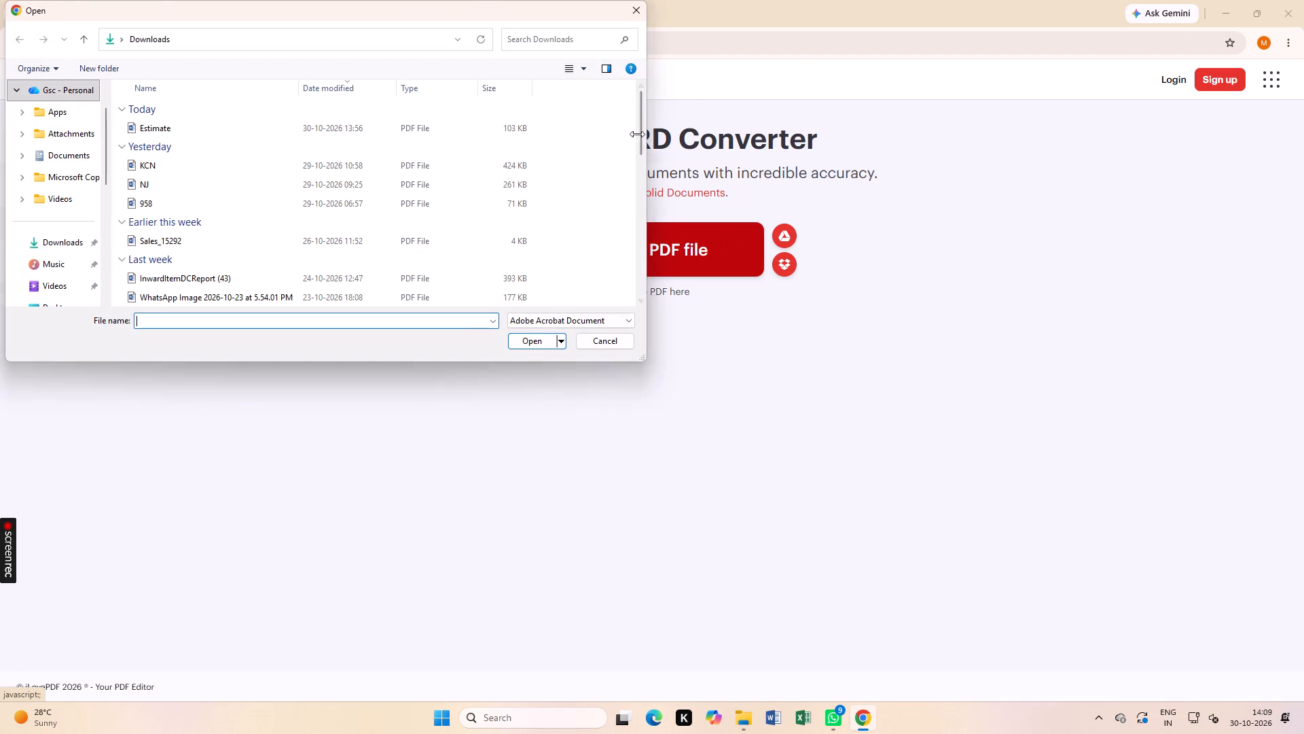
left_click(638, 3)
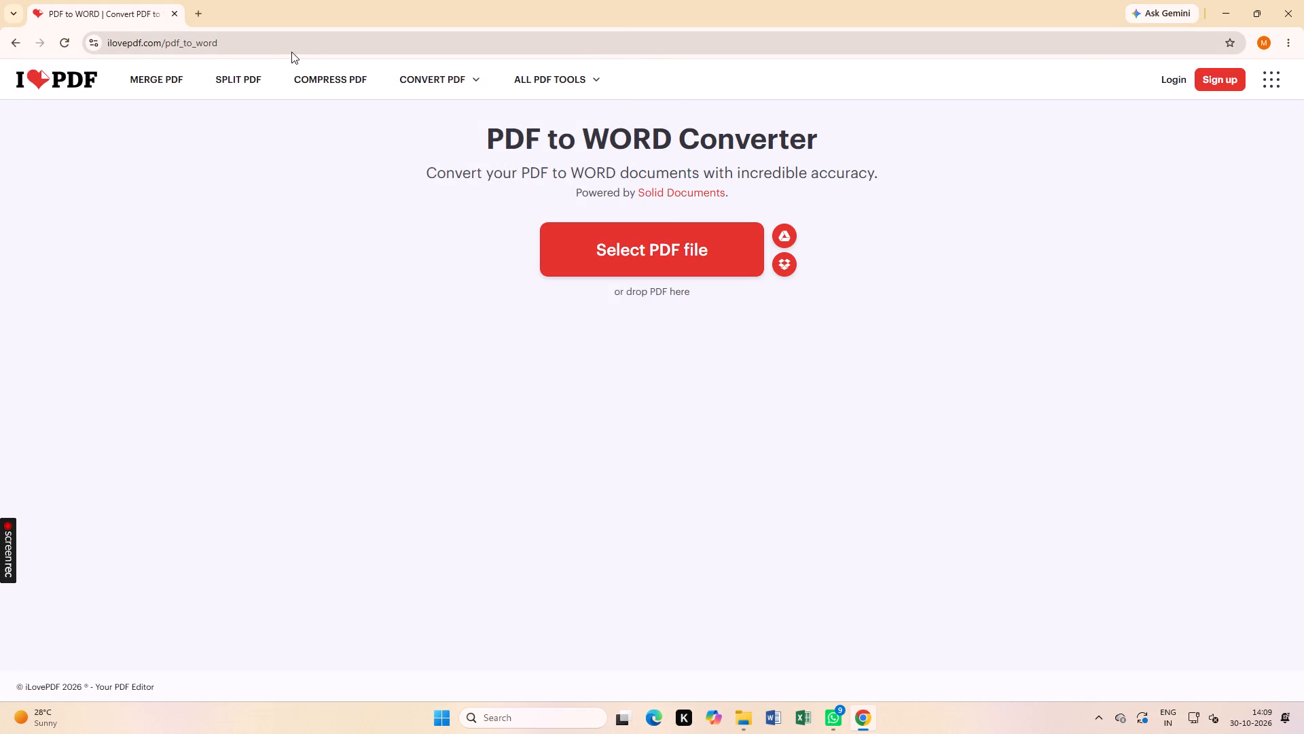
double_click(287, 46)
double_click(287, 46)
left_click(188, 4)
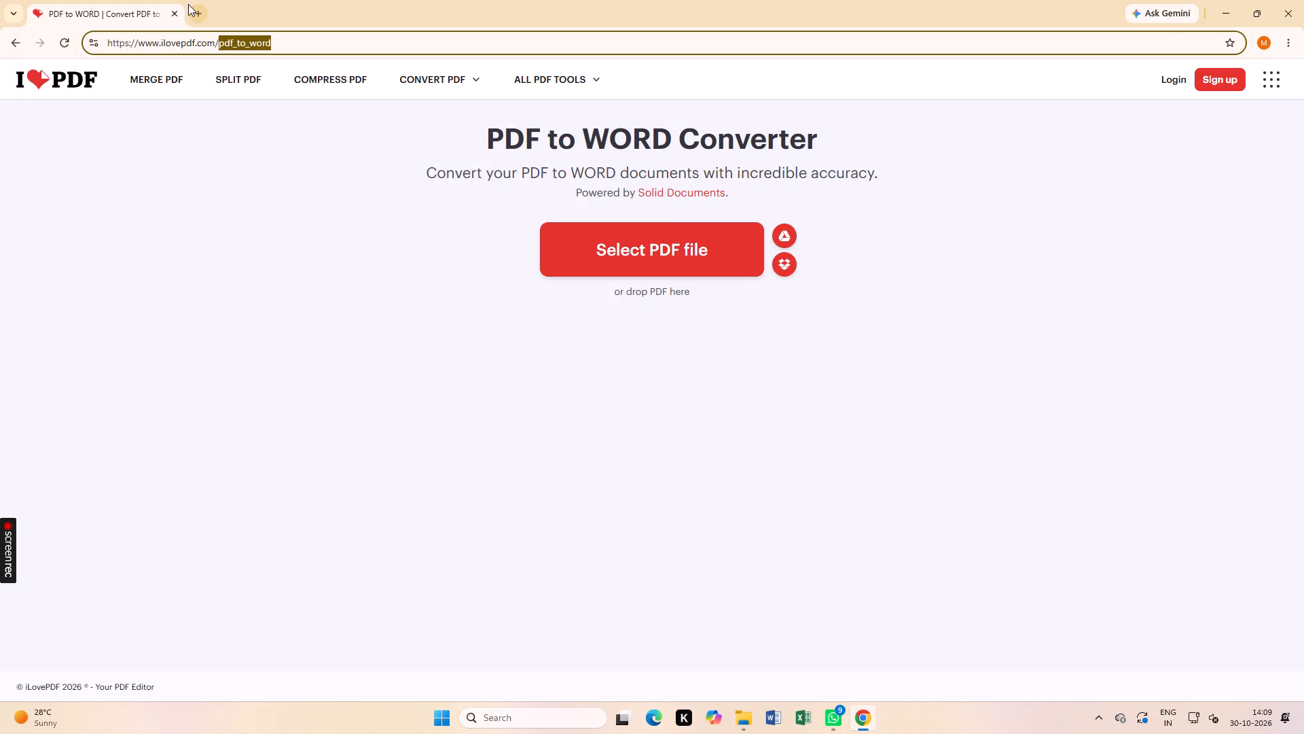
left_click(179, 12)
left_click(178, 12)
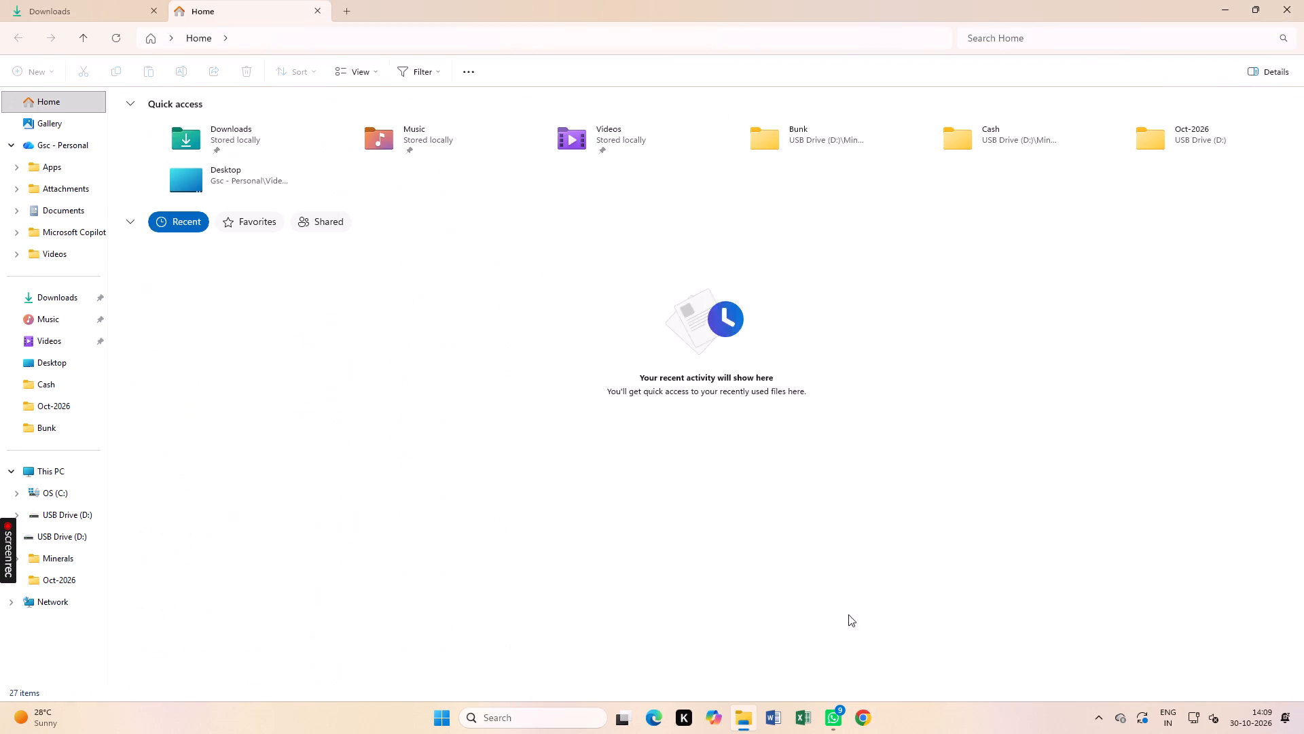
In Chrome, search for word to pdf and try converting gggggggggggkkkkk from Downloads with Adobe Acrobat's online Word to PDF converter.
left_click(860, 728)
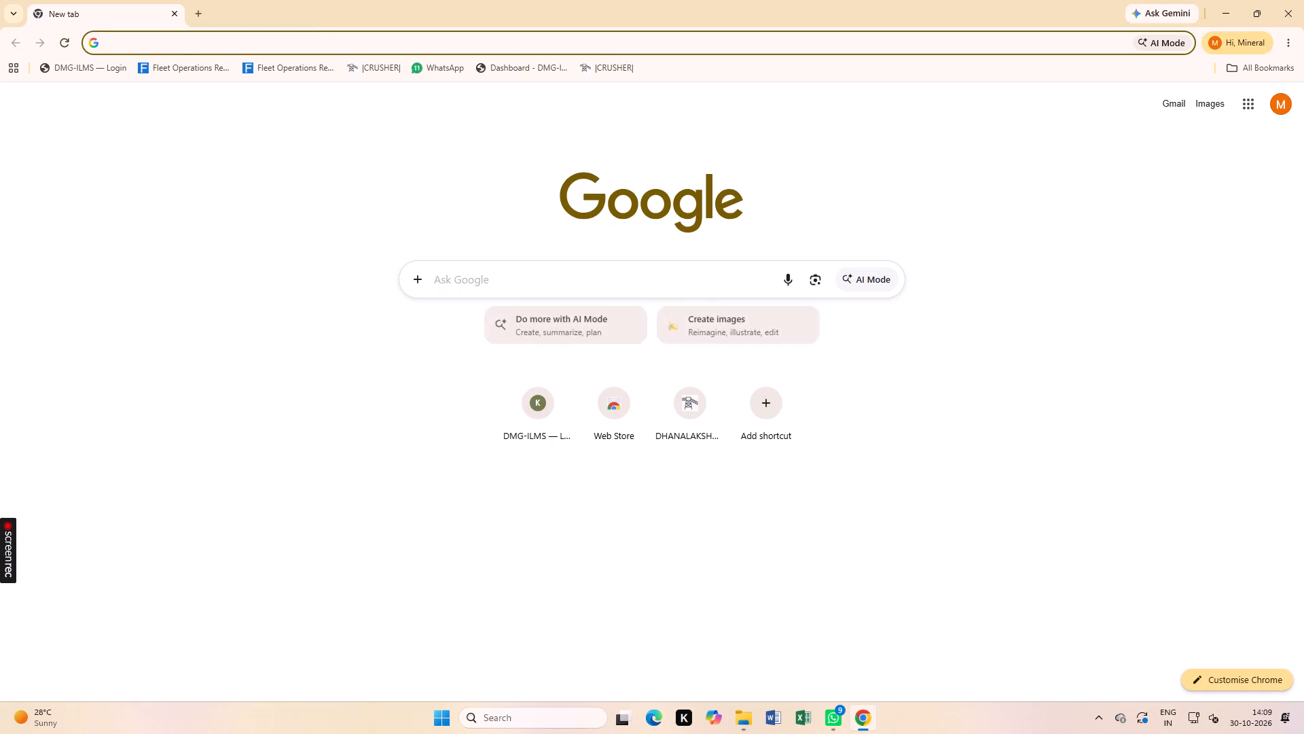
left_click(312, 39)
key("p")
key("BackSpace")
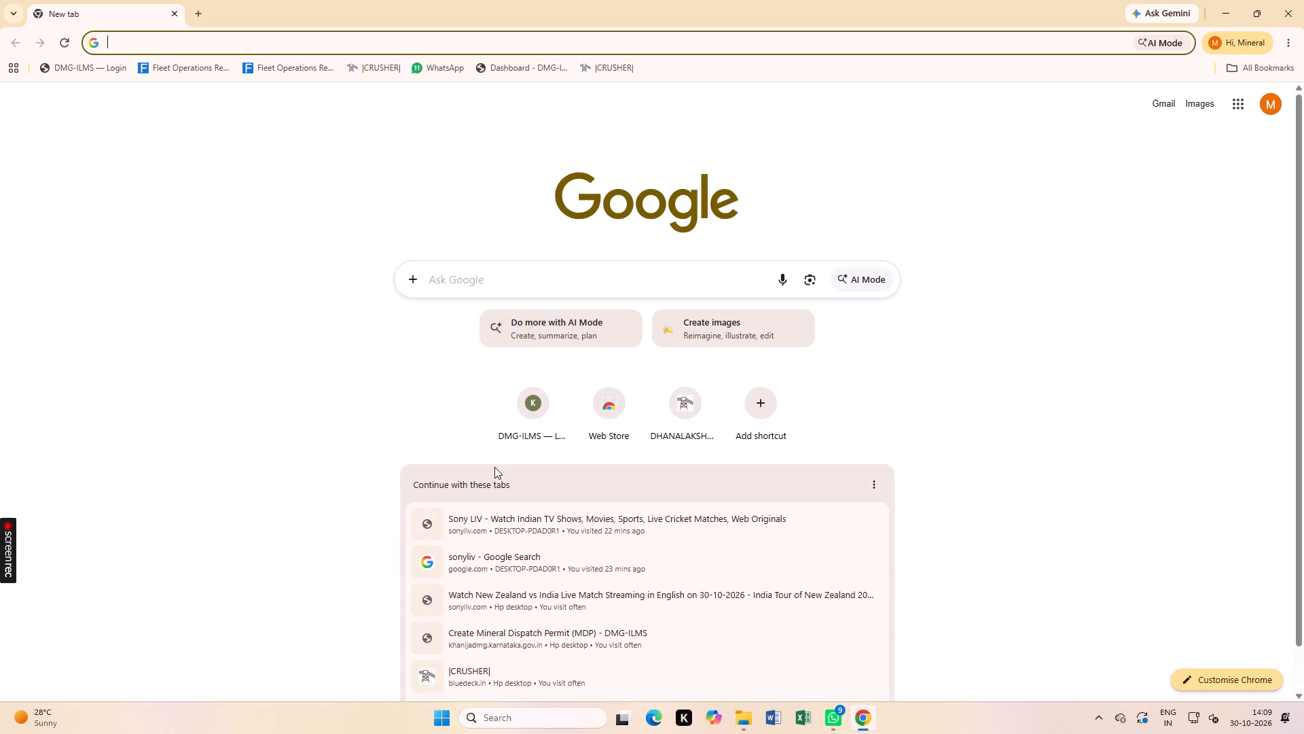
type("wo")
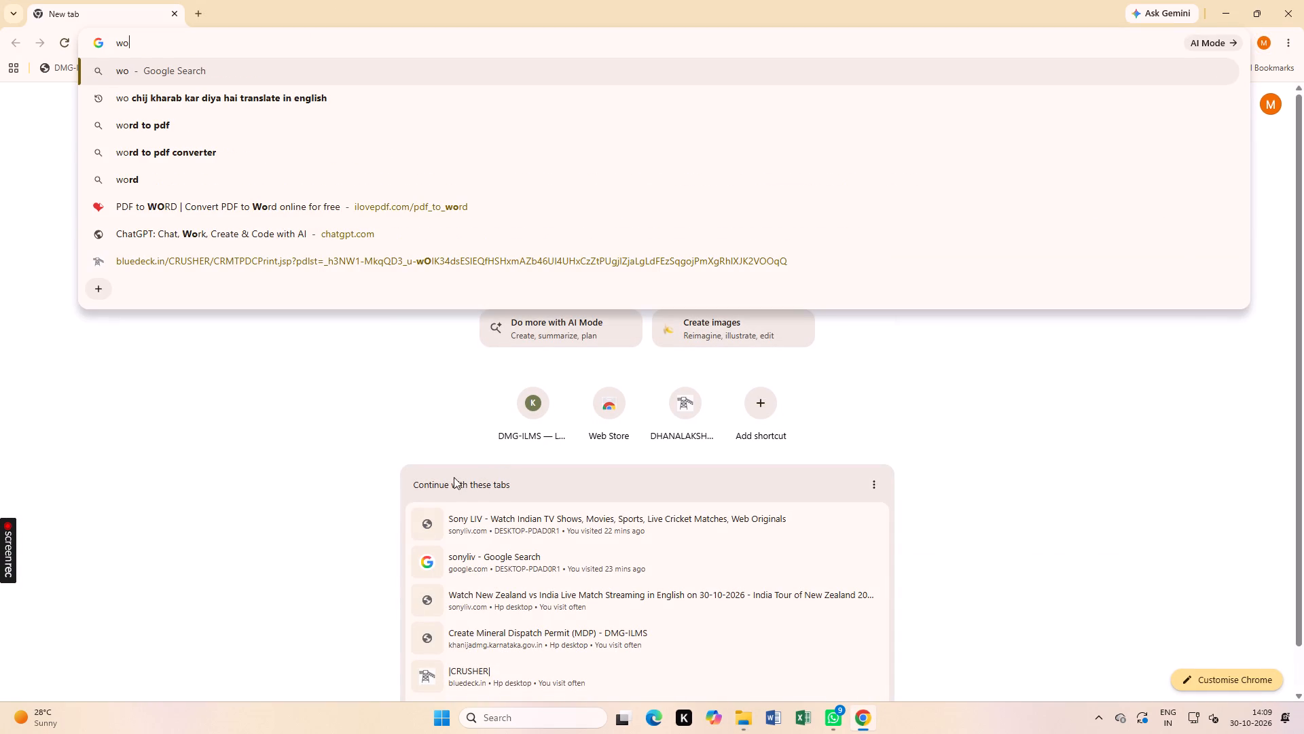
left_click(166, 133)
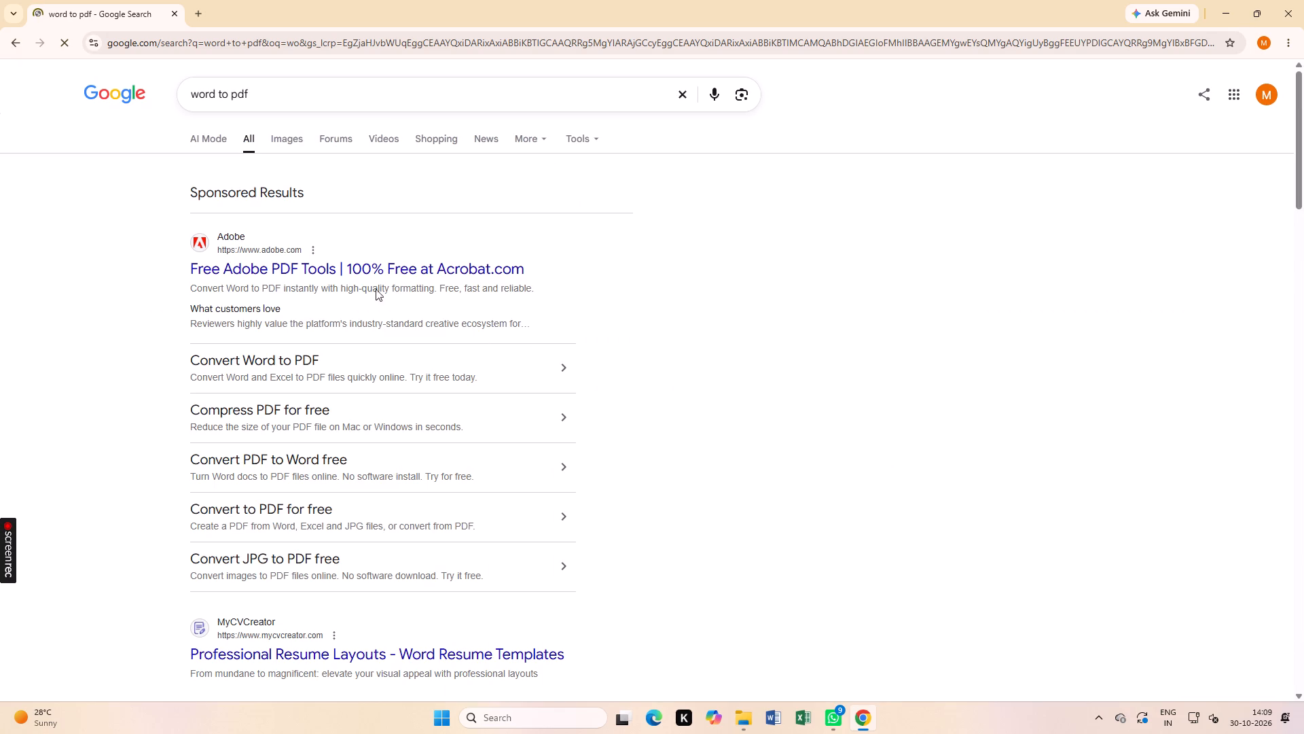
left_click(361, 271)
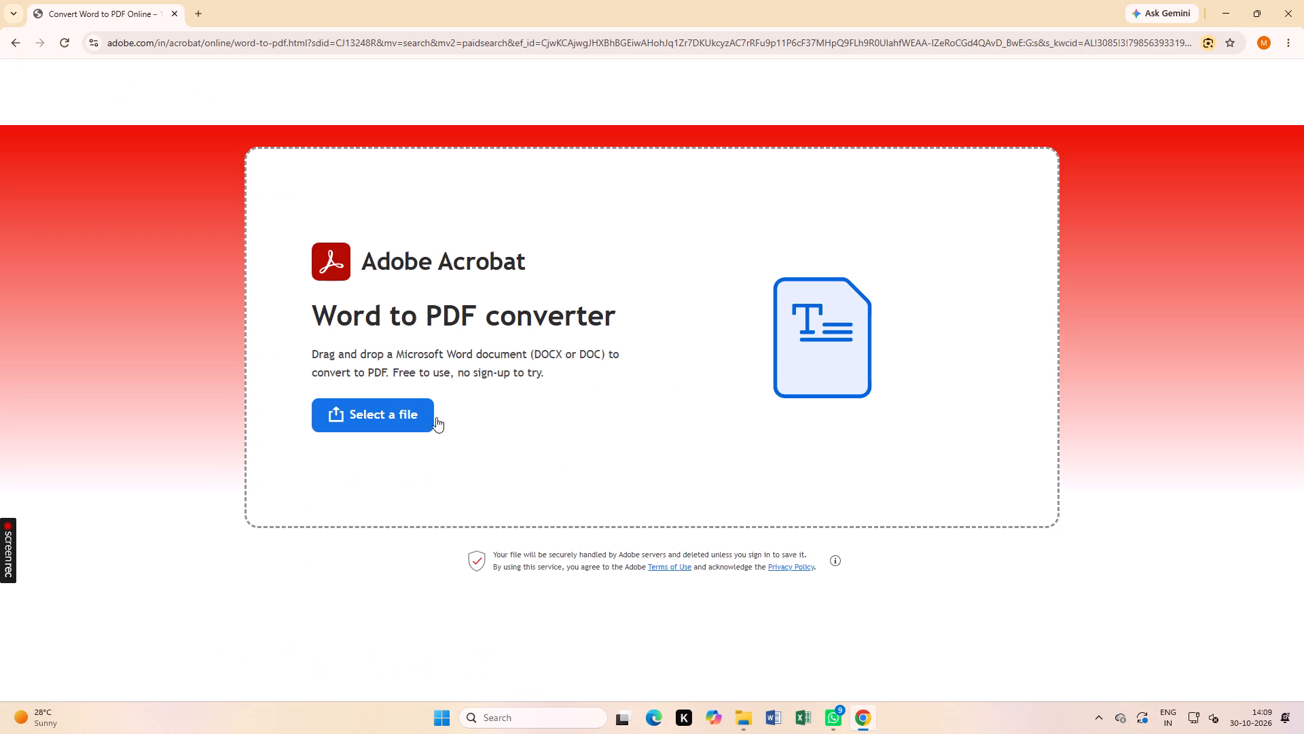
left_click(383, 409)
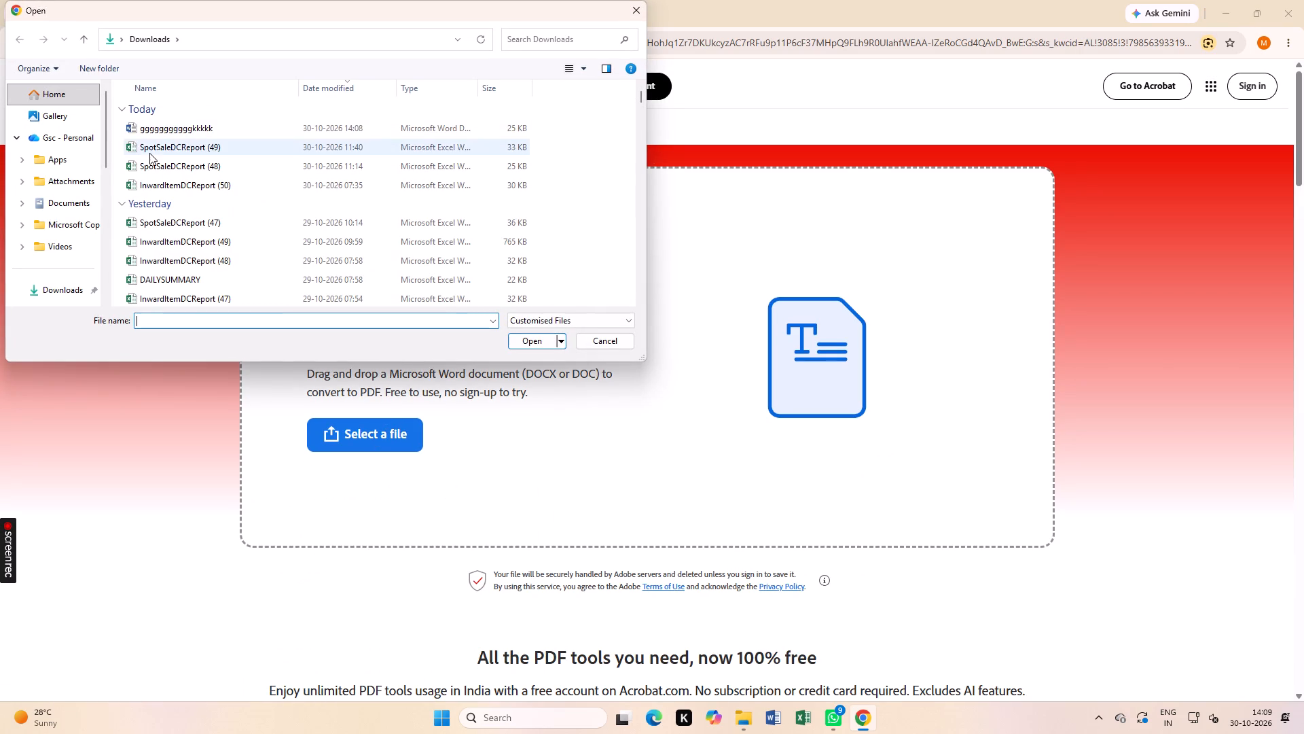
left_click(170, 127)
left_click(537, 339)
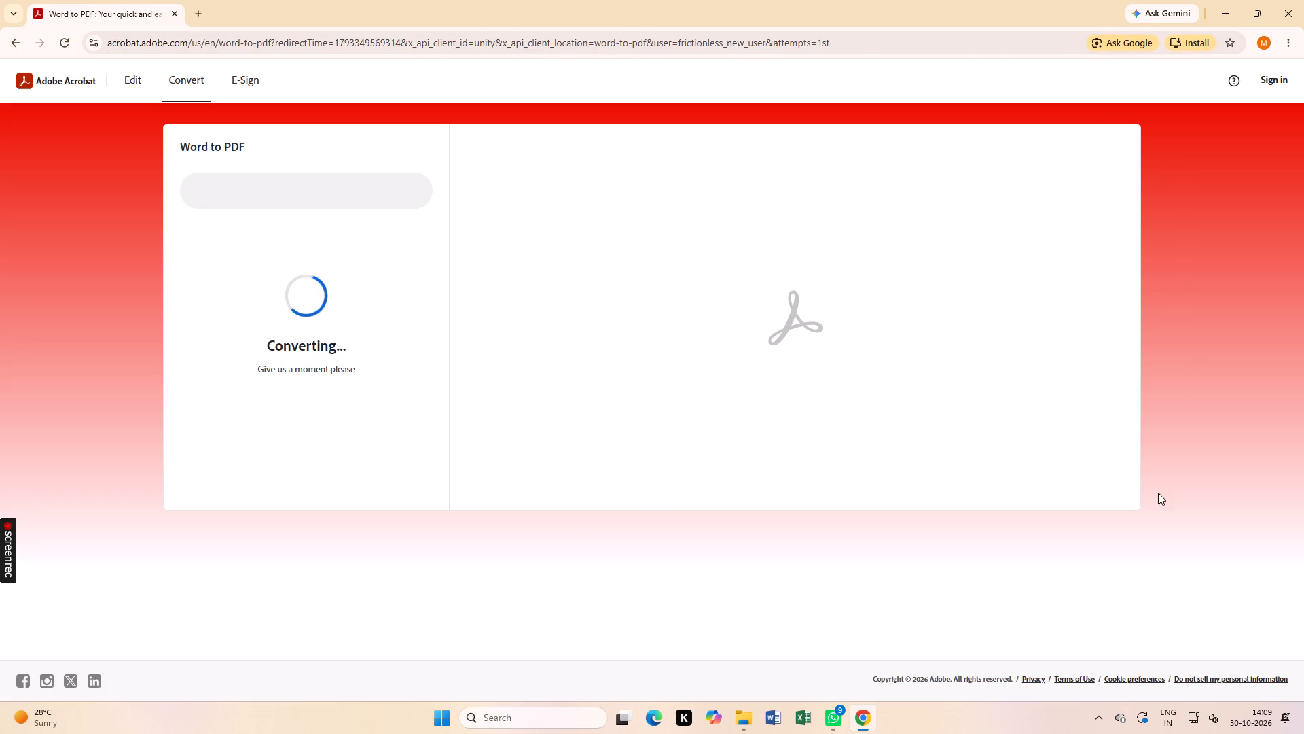
Convert the gggggggggggkkkkk Word document from Downloads to PDF with iLovePDF in a separate browser tab and download the PDF.
left_click(195, 12)
left_click(187, 41)
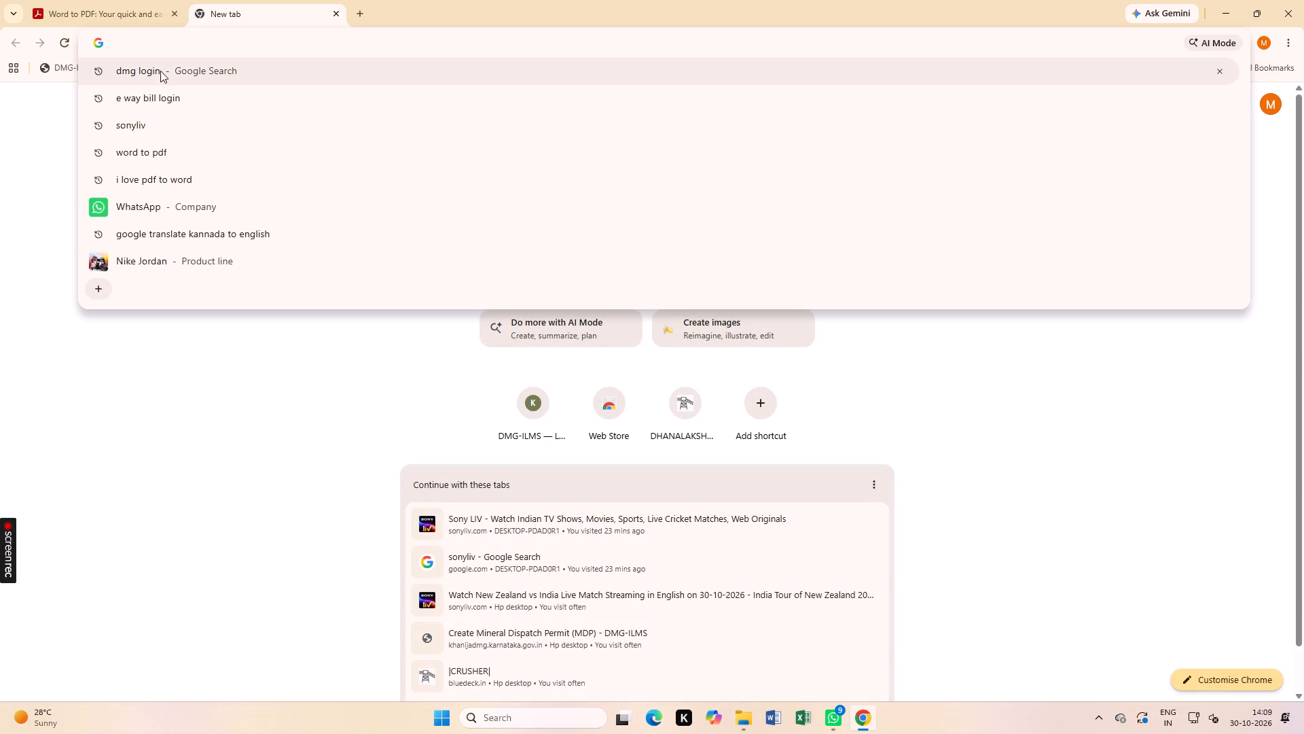
left_click(156, 147)
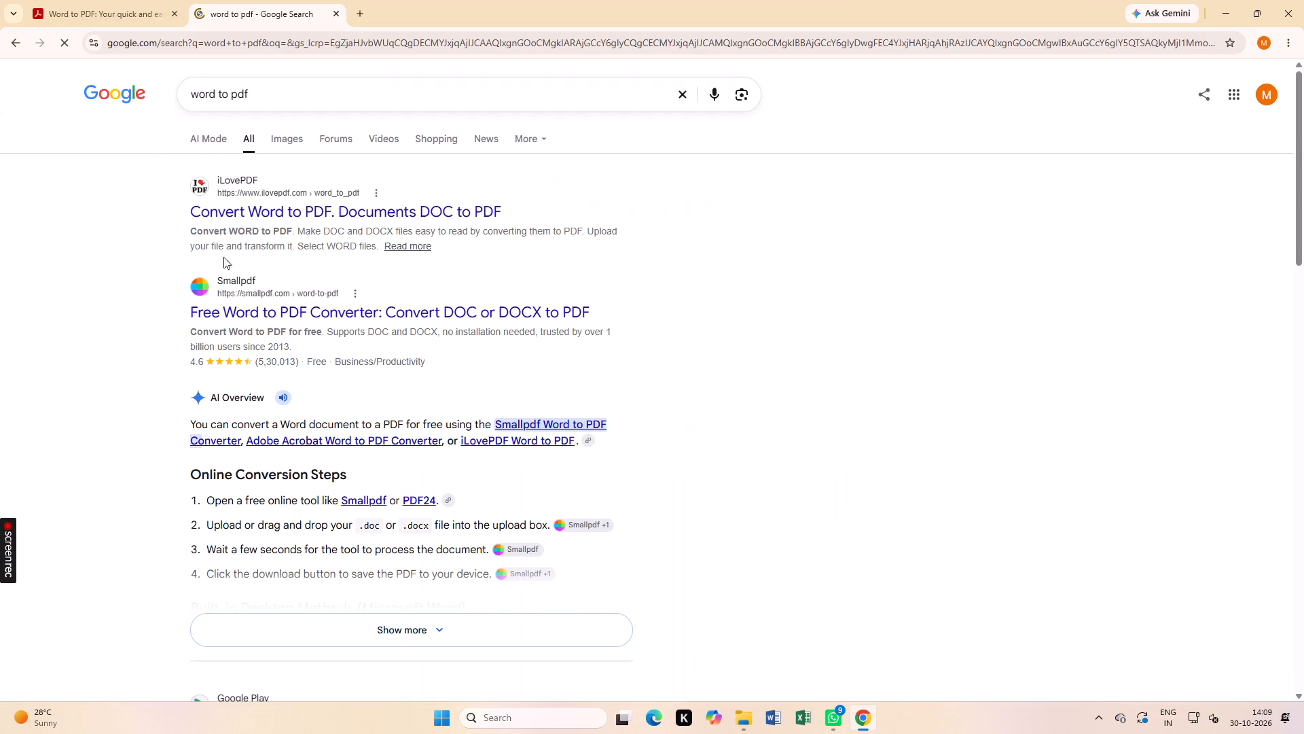
left_click(253, 212)
left_click(557, 235)
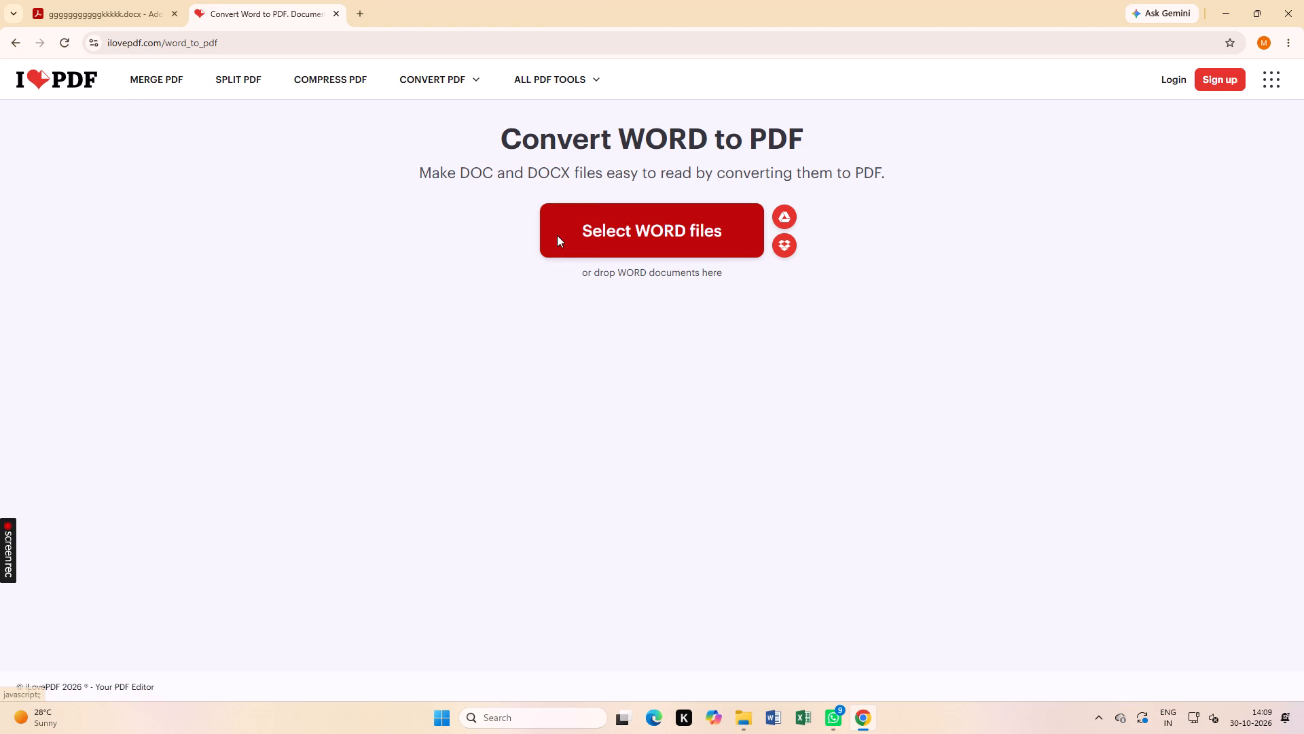
left_click(173, 130)
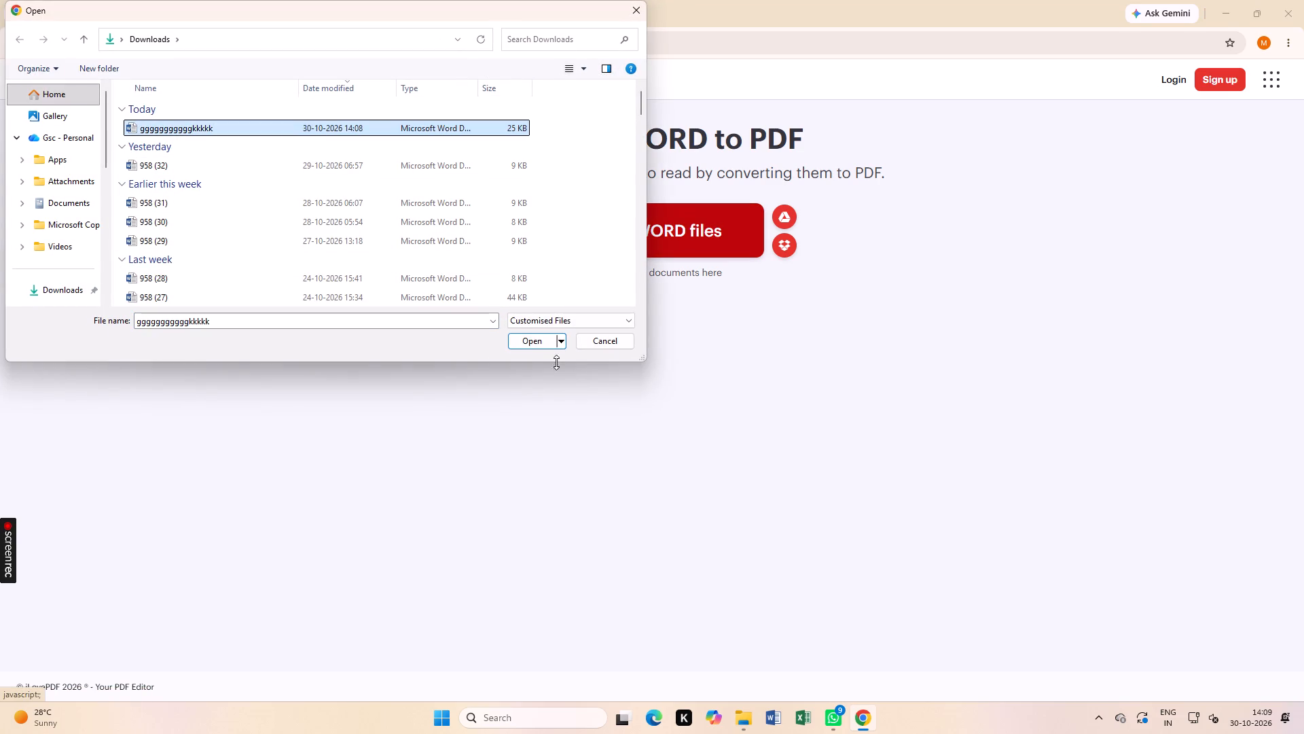
left_click(528, 337)
left_click(1117, 656)
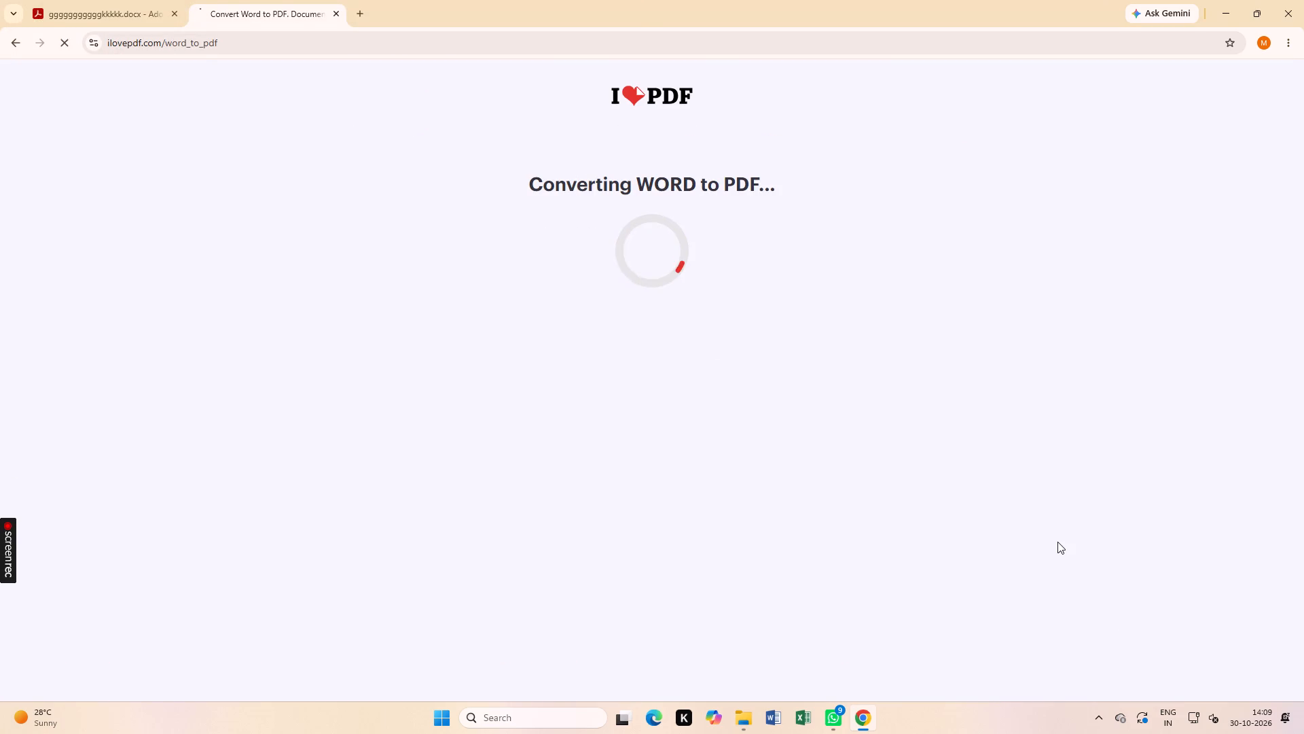
left_click(687, 190)
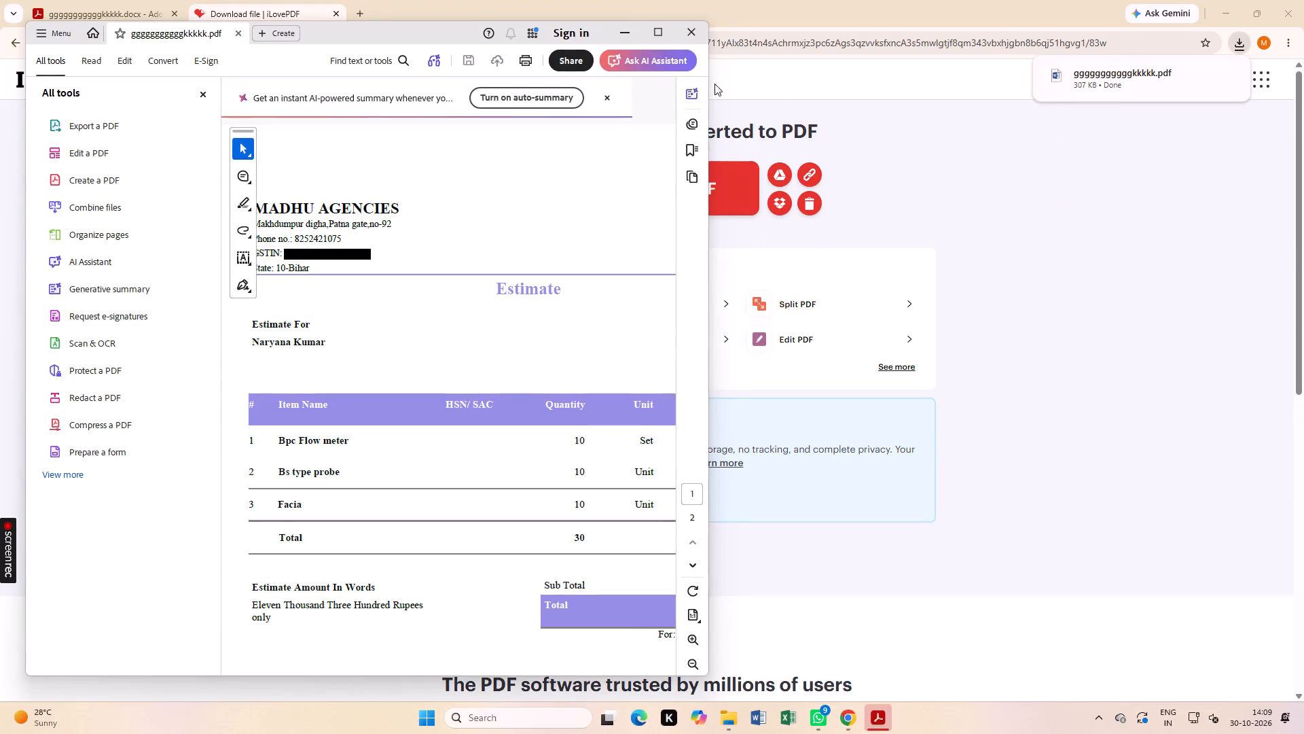
left_click(691, 35)
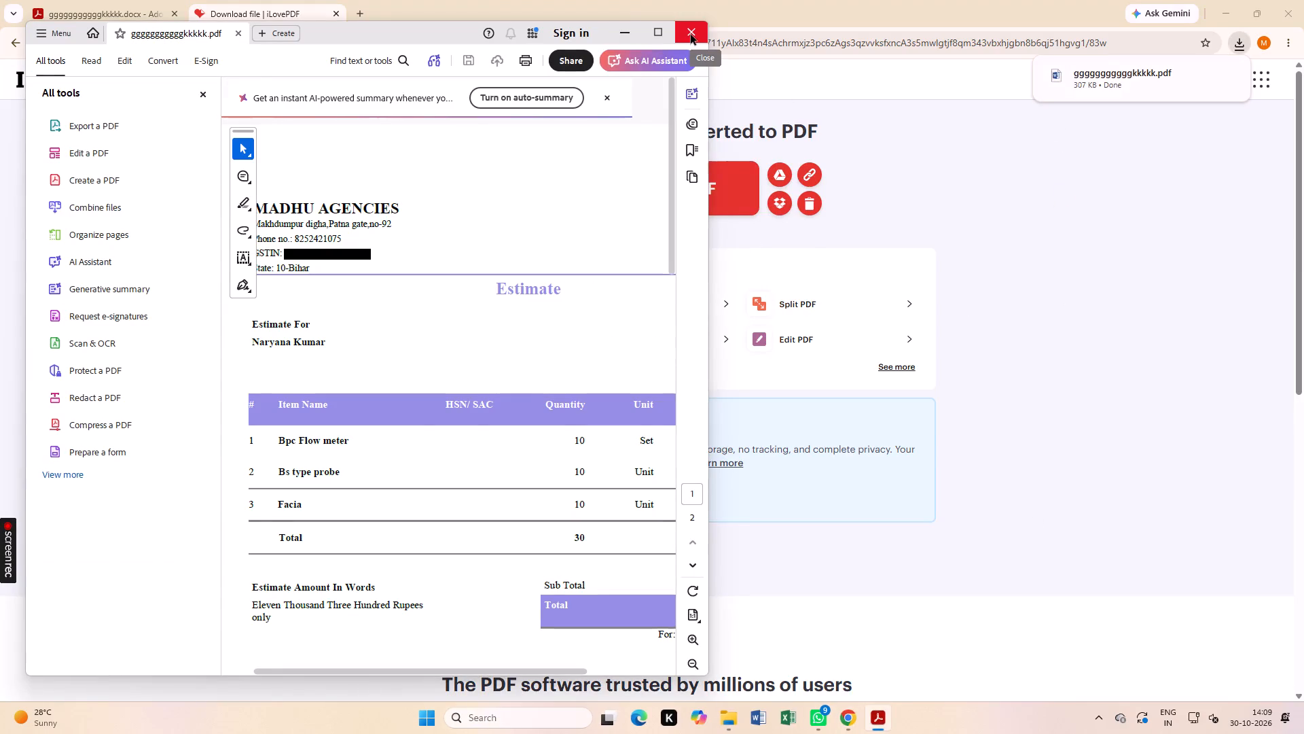
left_click(691, 35)
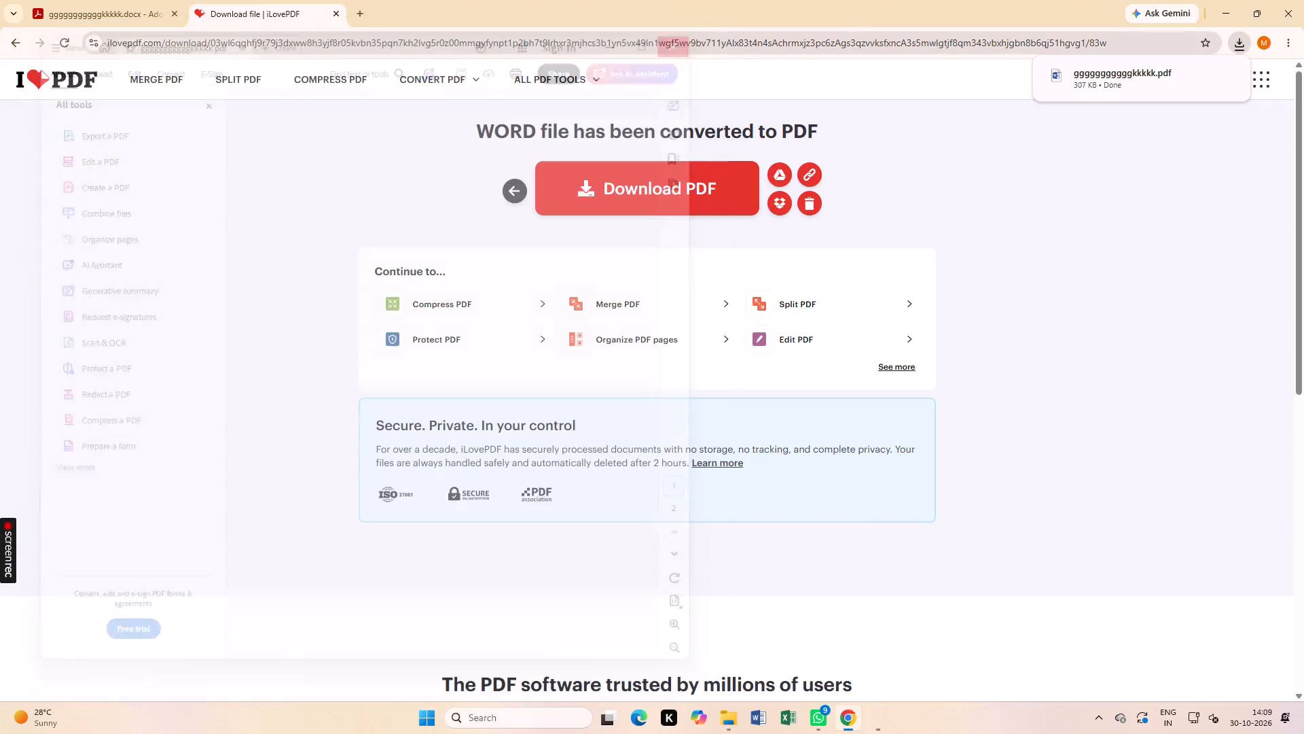
Open the converted gggggggggggkkkkk PDF from Downloads in Word with editing enabled, review the Estimate's layout on both pages, and close it.
left_click(755, 721)
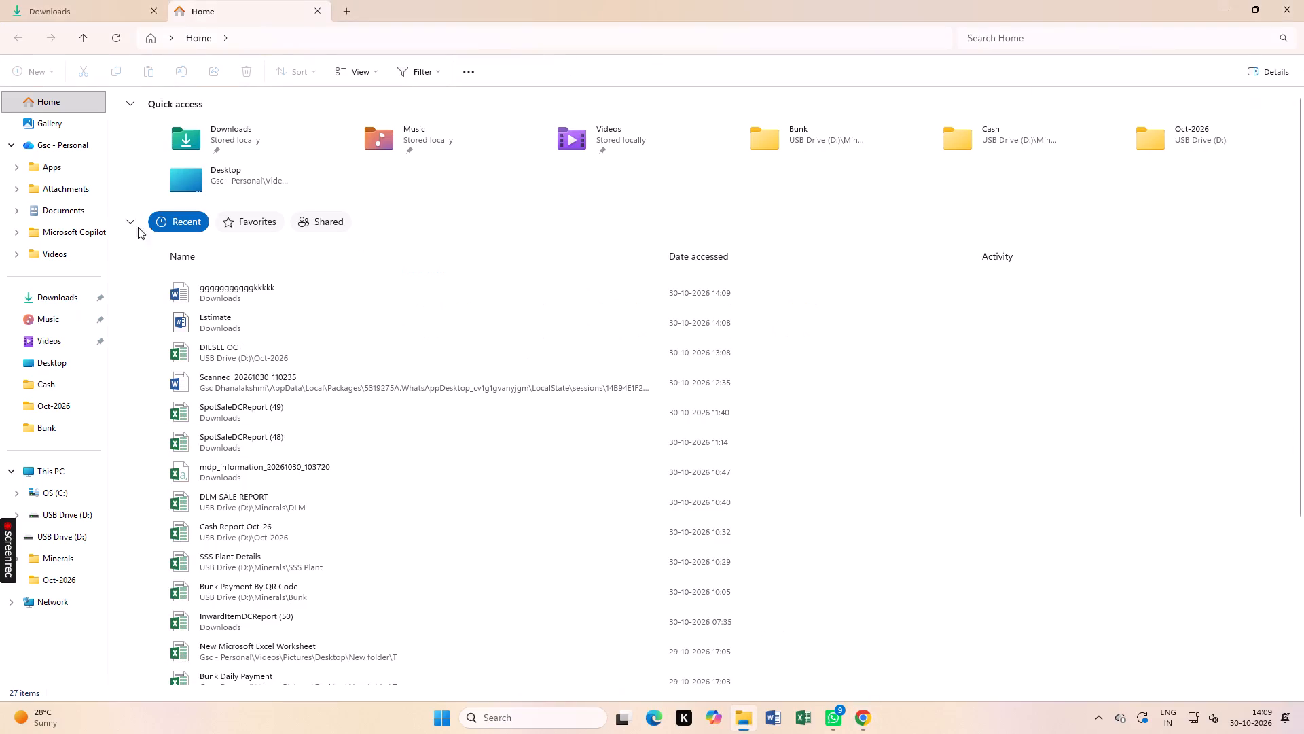
left_click(67, 368)
left_click(62, 304)
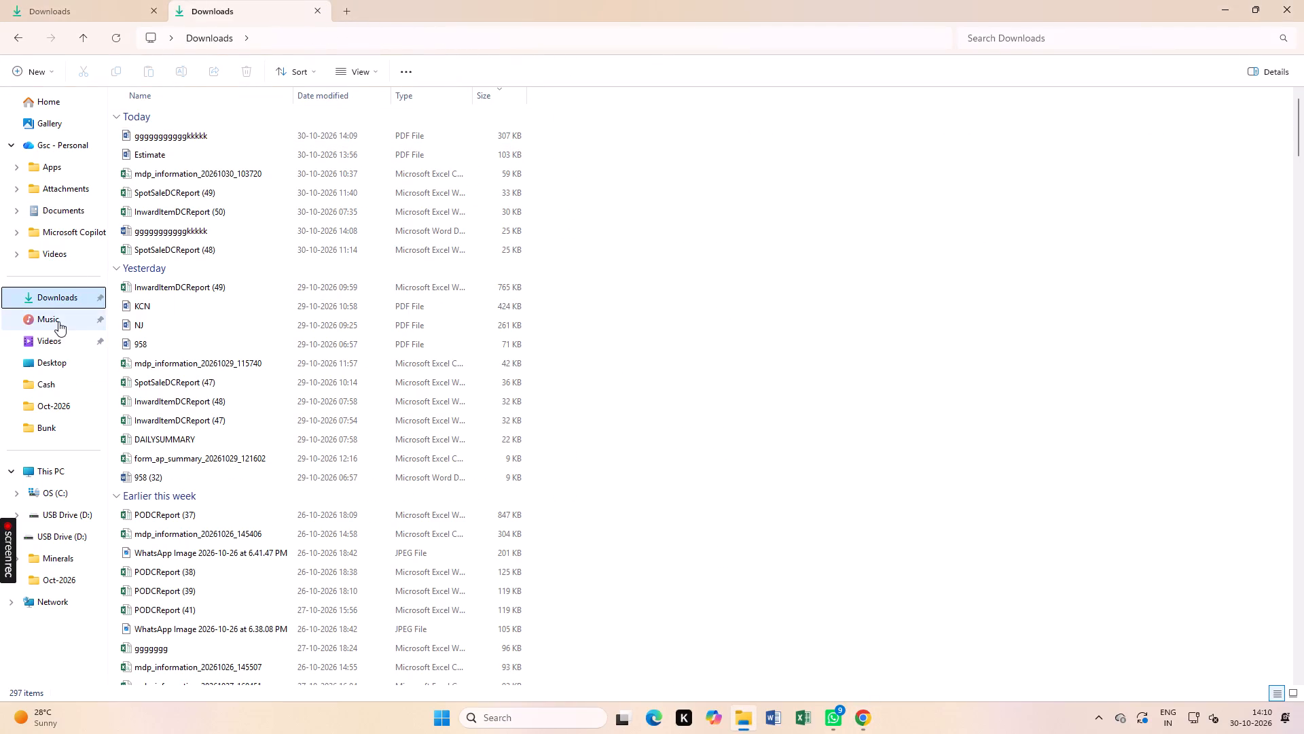
double_click(195, 135)
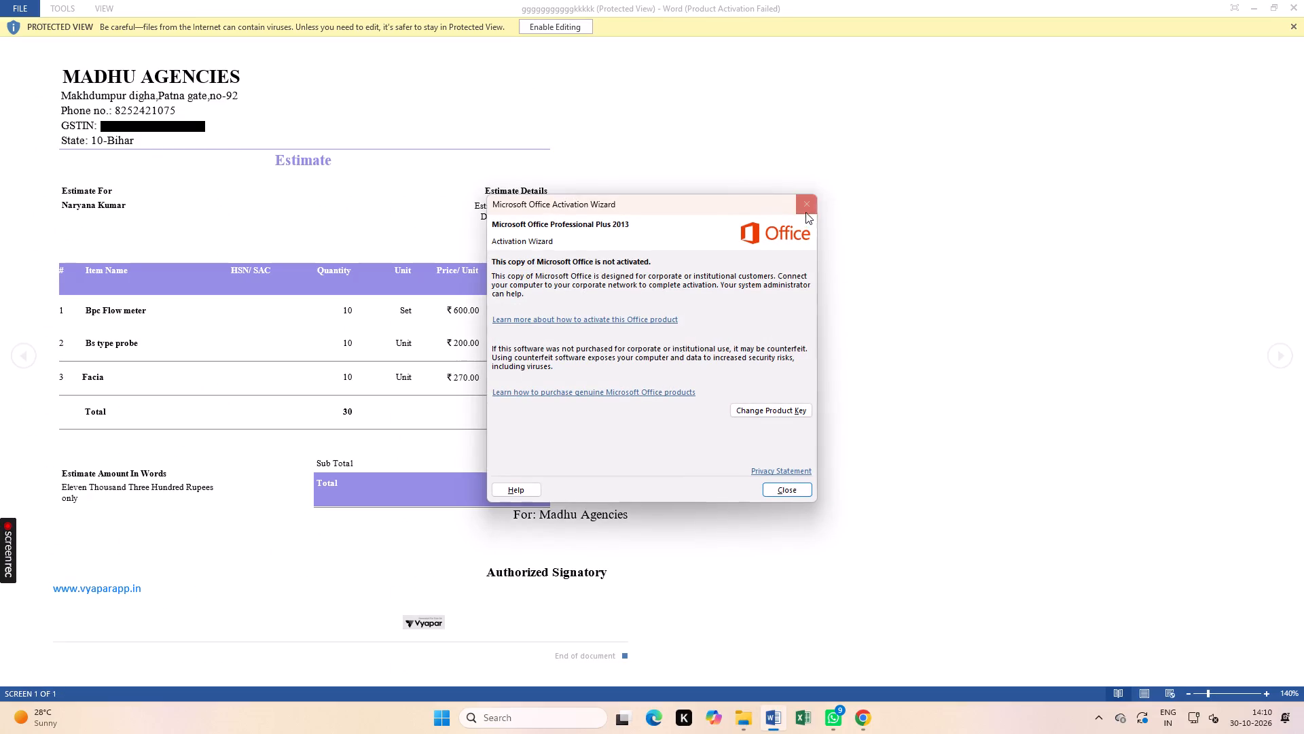
left_click(805, 212)
left_click(556, 22)
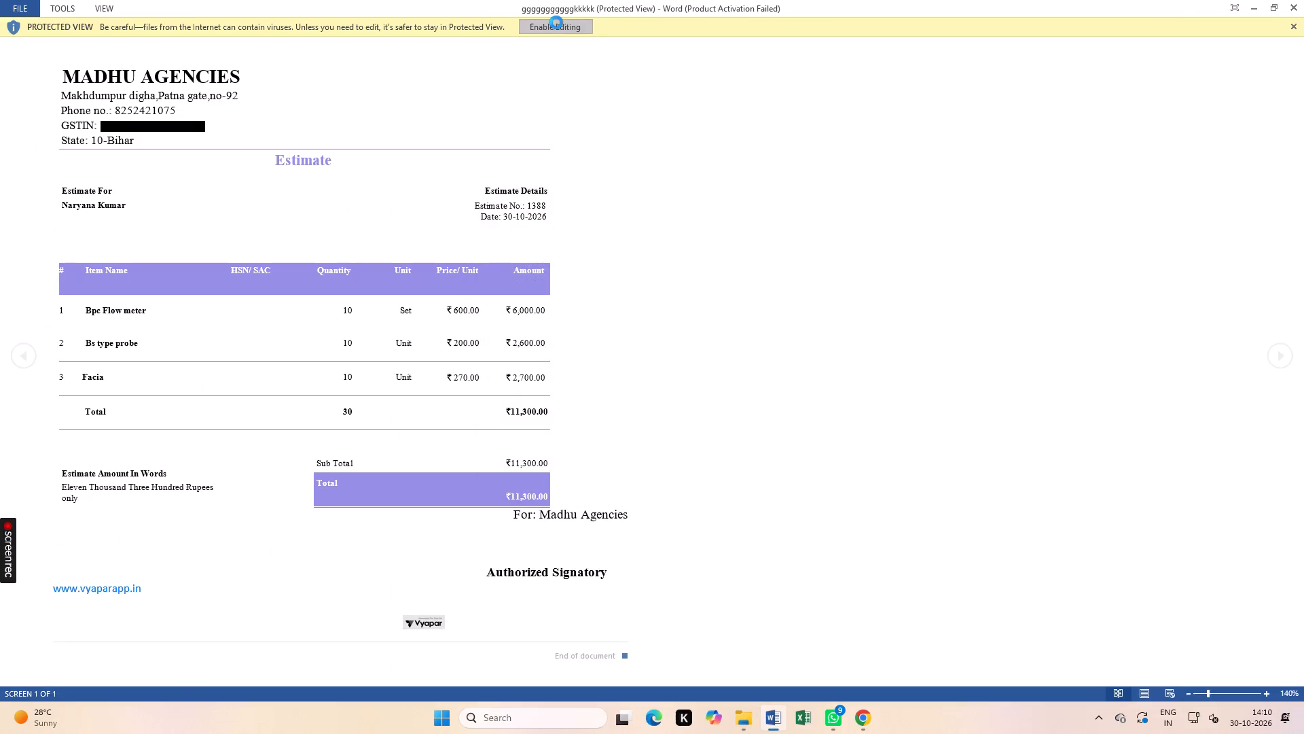
scroll(554, 253, "down", 2)
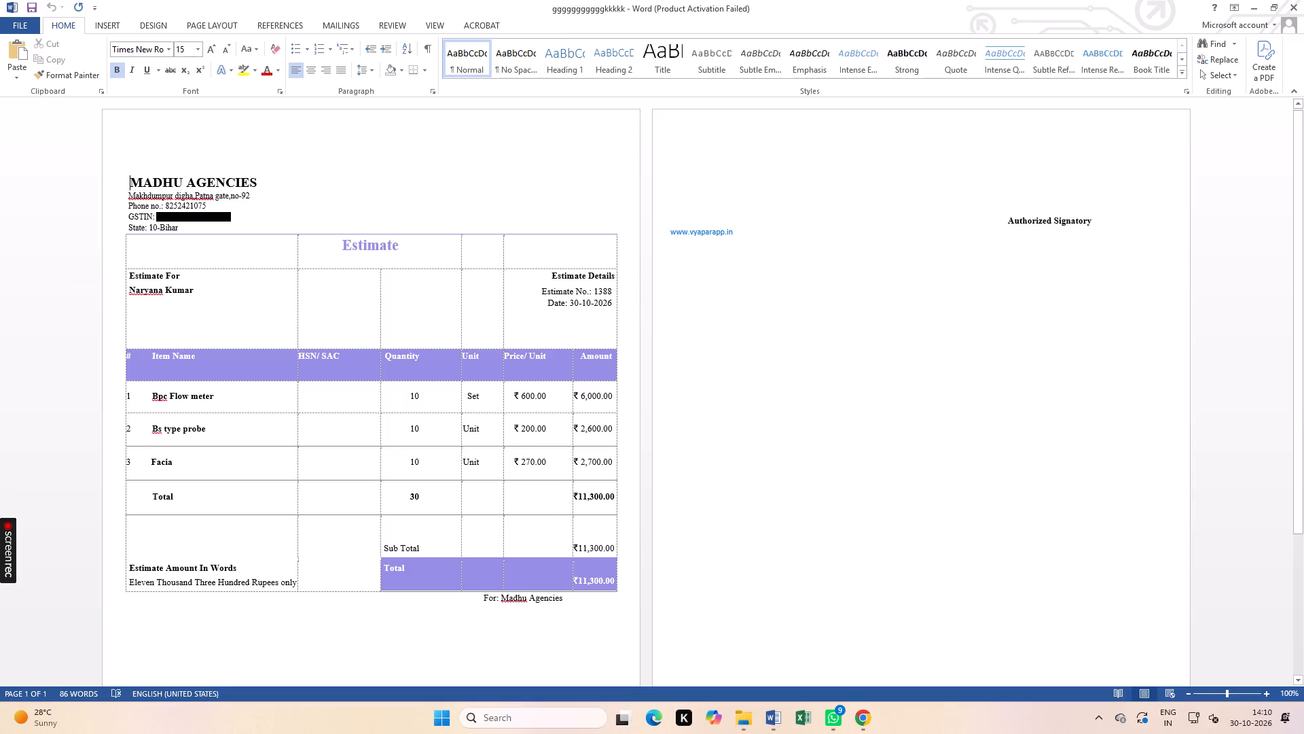
scroll(554, 253, "down", 10)
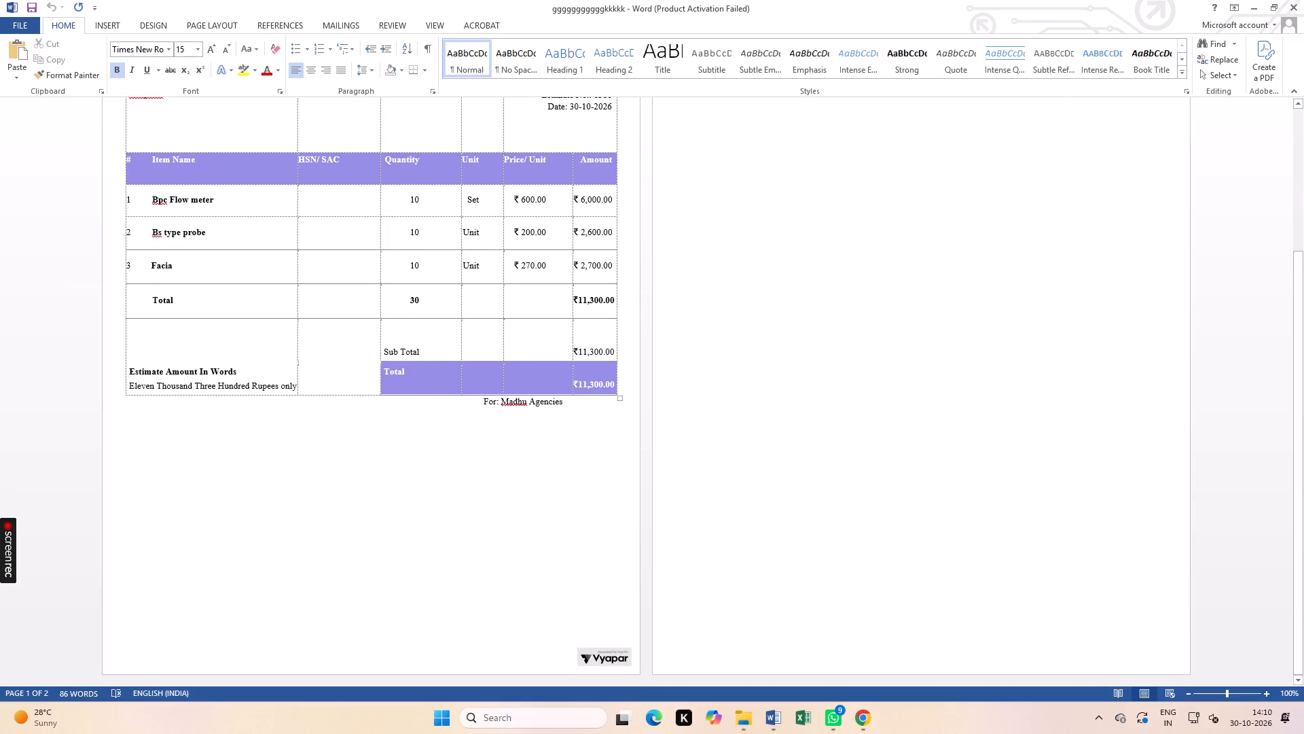
scroll(581, 506, "up", 9)
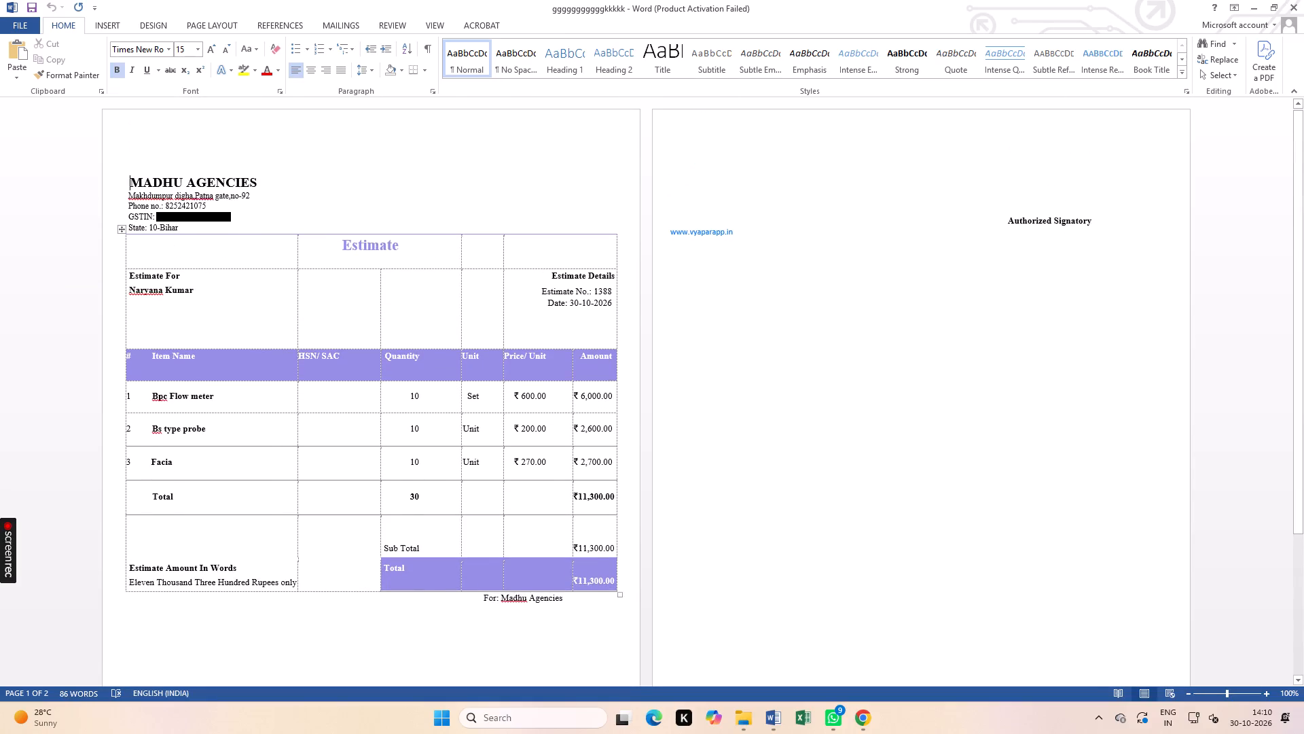
left_click(1301, 0)
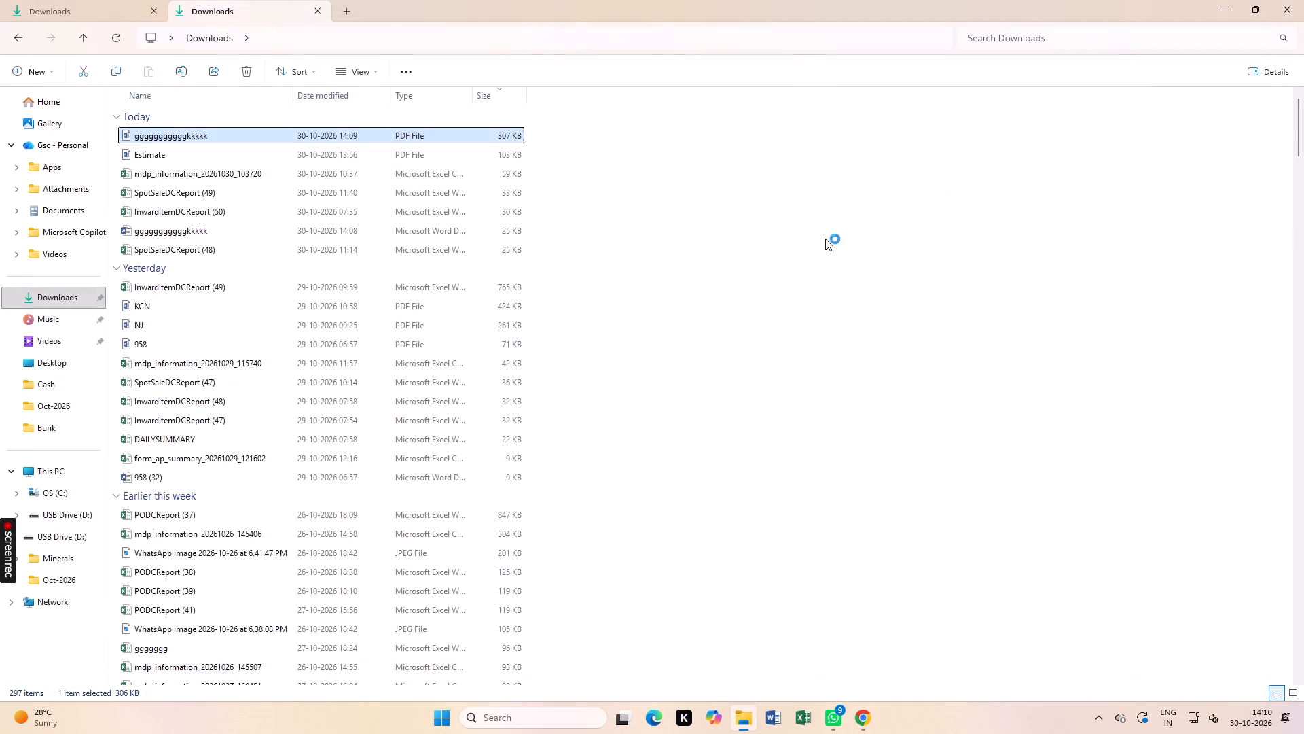
Open the downloaded gggggggggggkkkkk PDF in Chrome and print all its pages to a PDF file named Bill in Downloads.
left_click(1303, 7)
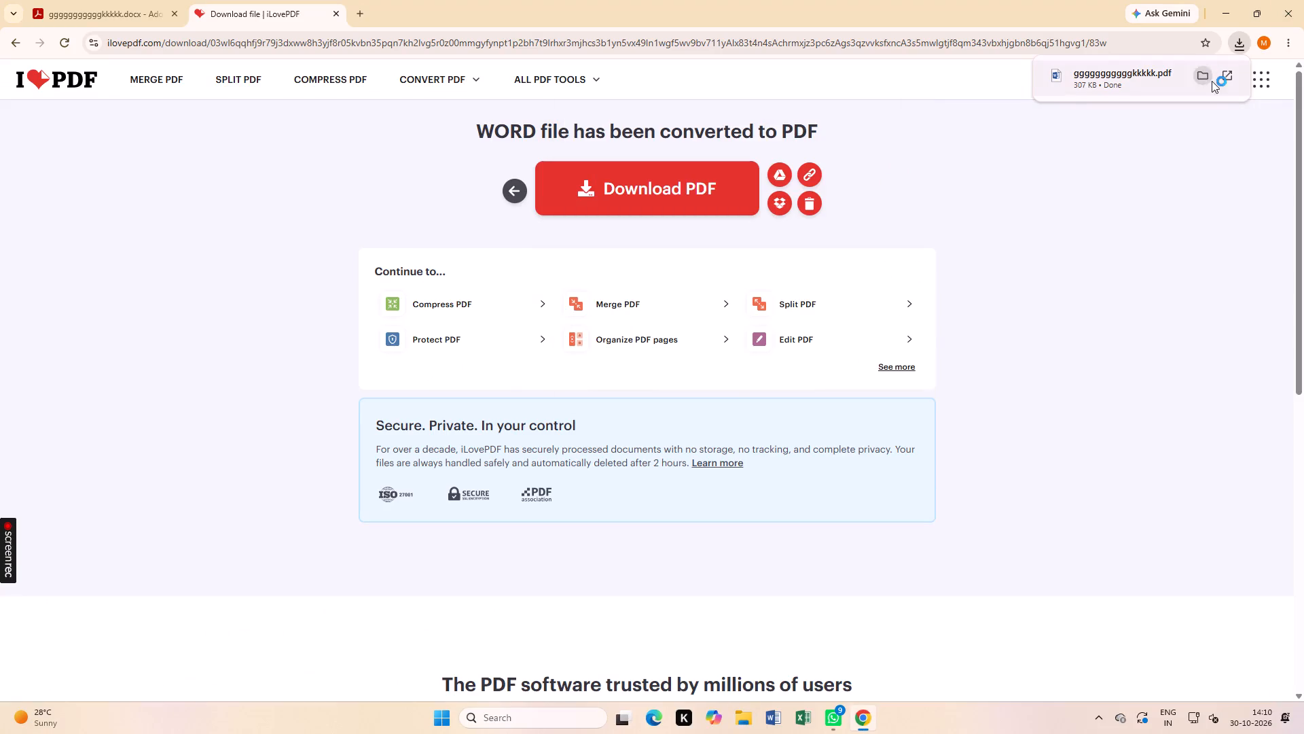
left_click(1228, 75)
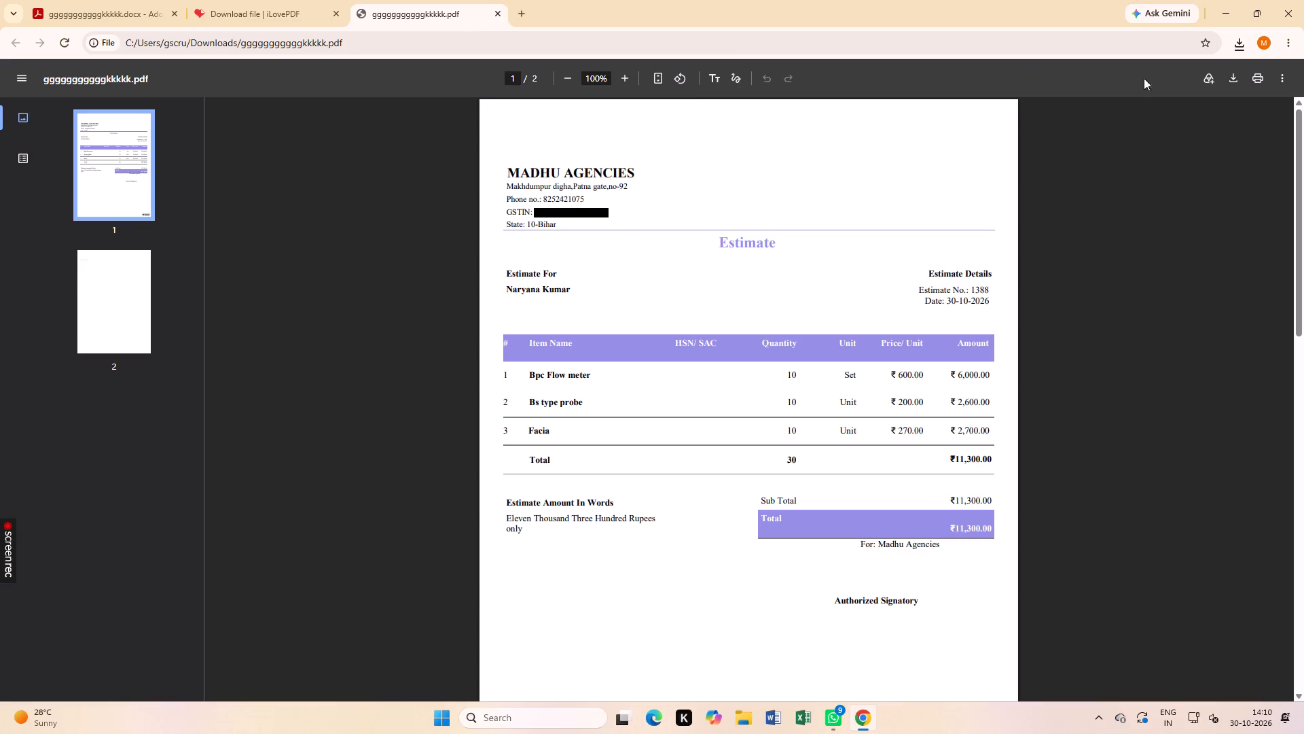
left_click(1264, 82)
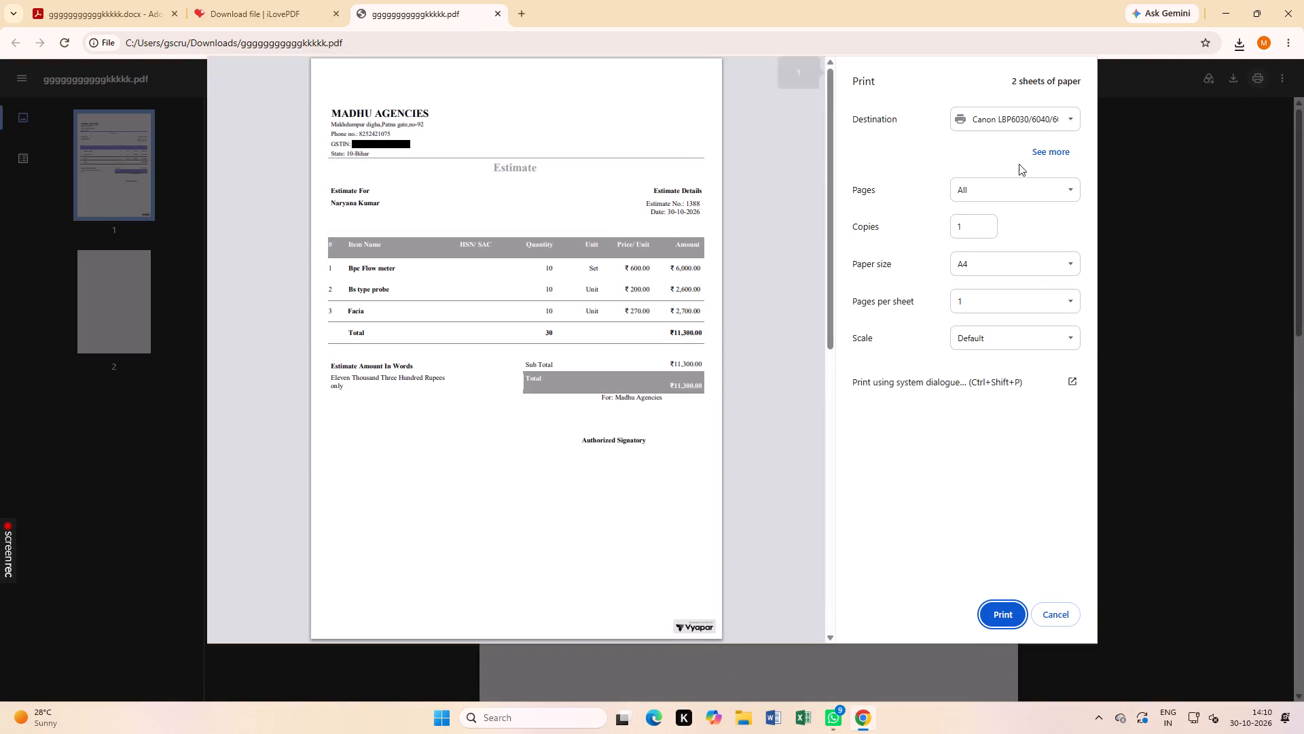
left_click(1017, 122)
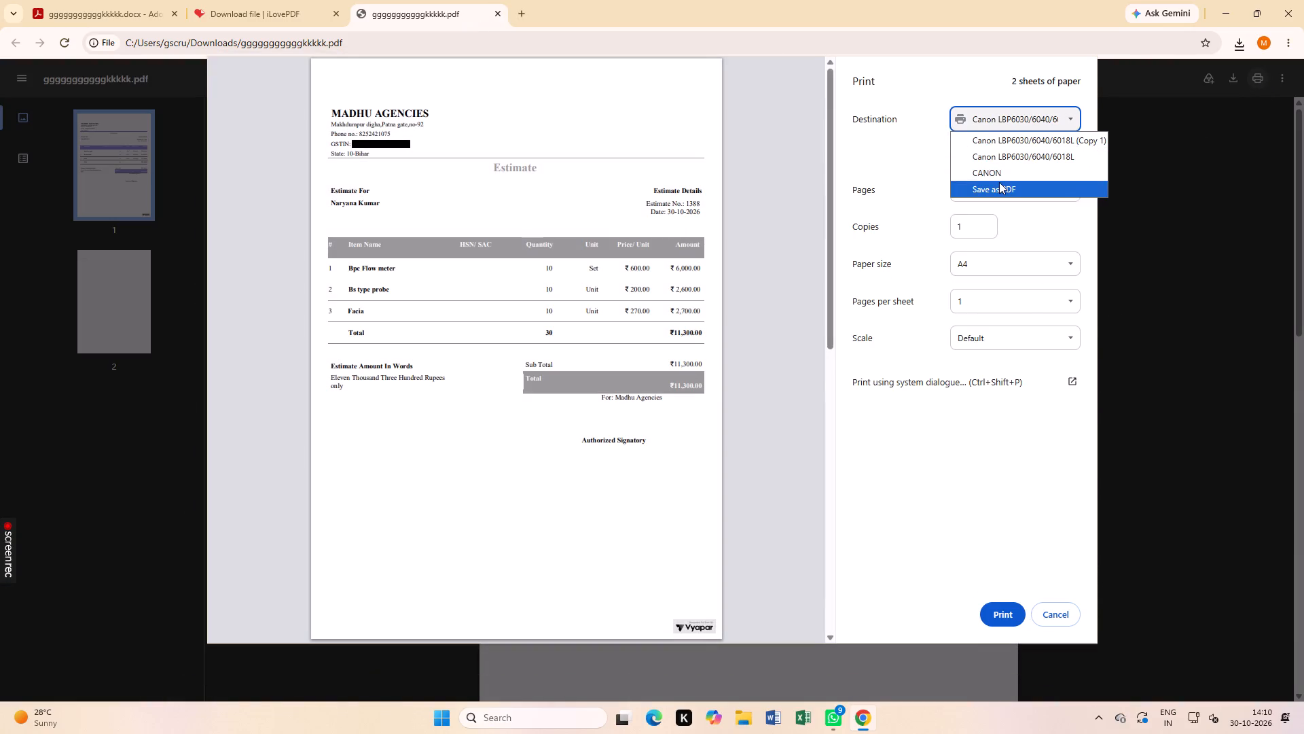
left_click(999, 182)
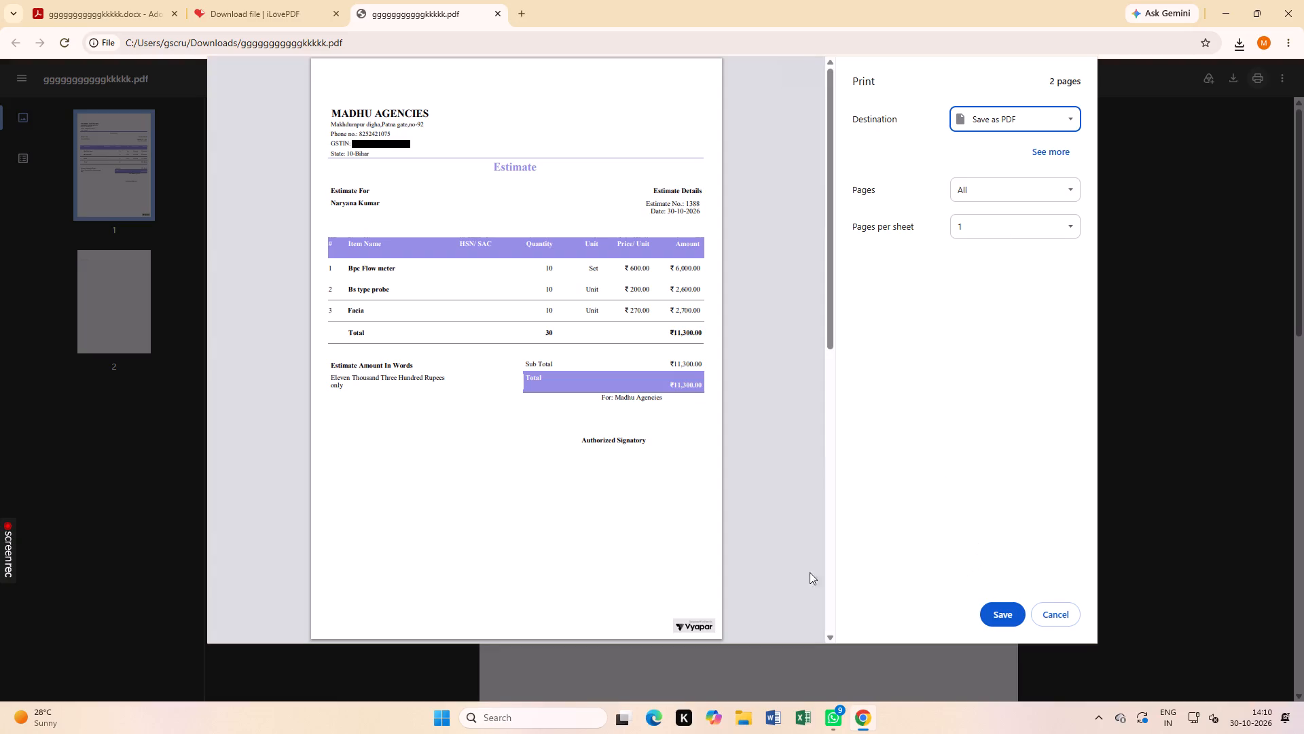
left_click(988, 616)
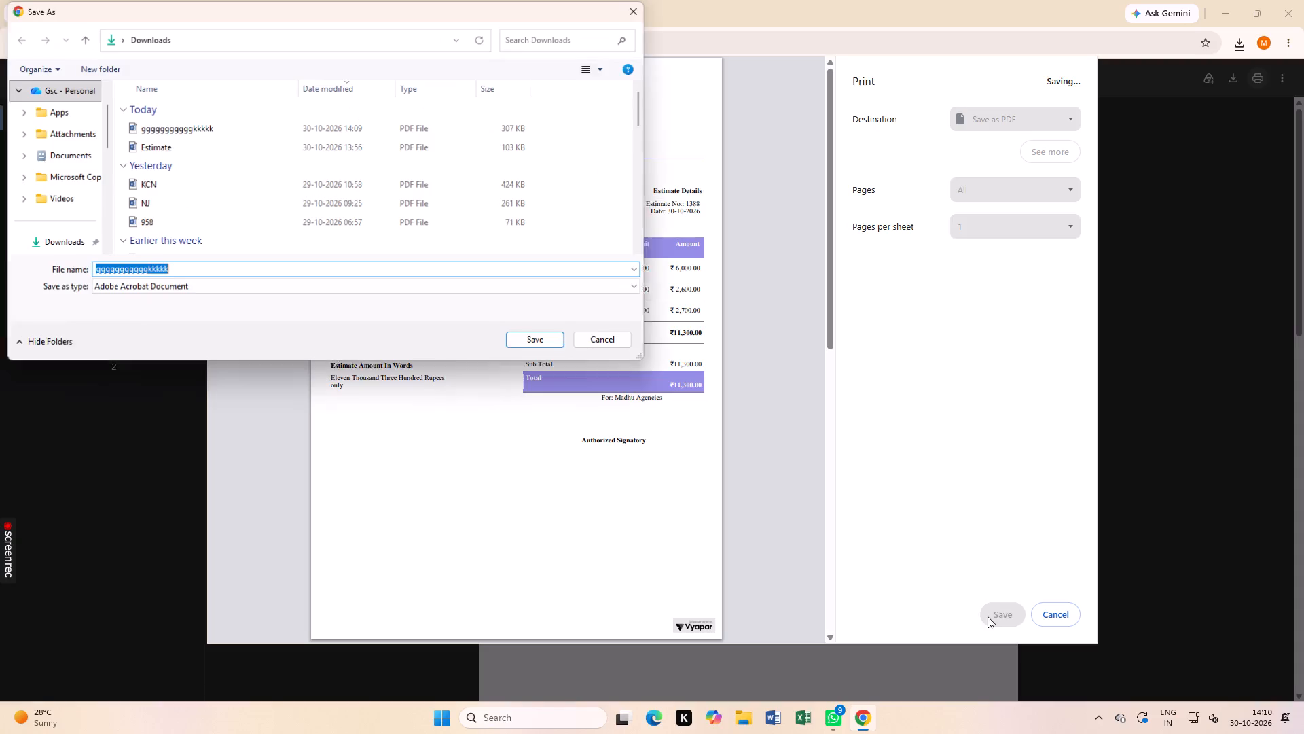
key("BackSpace")
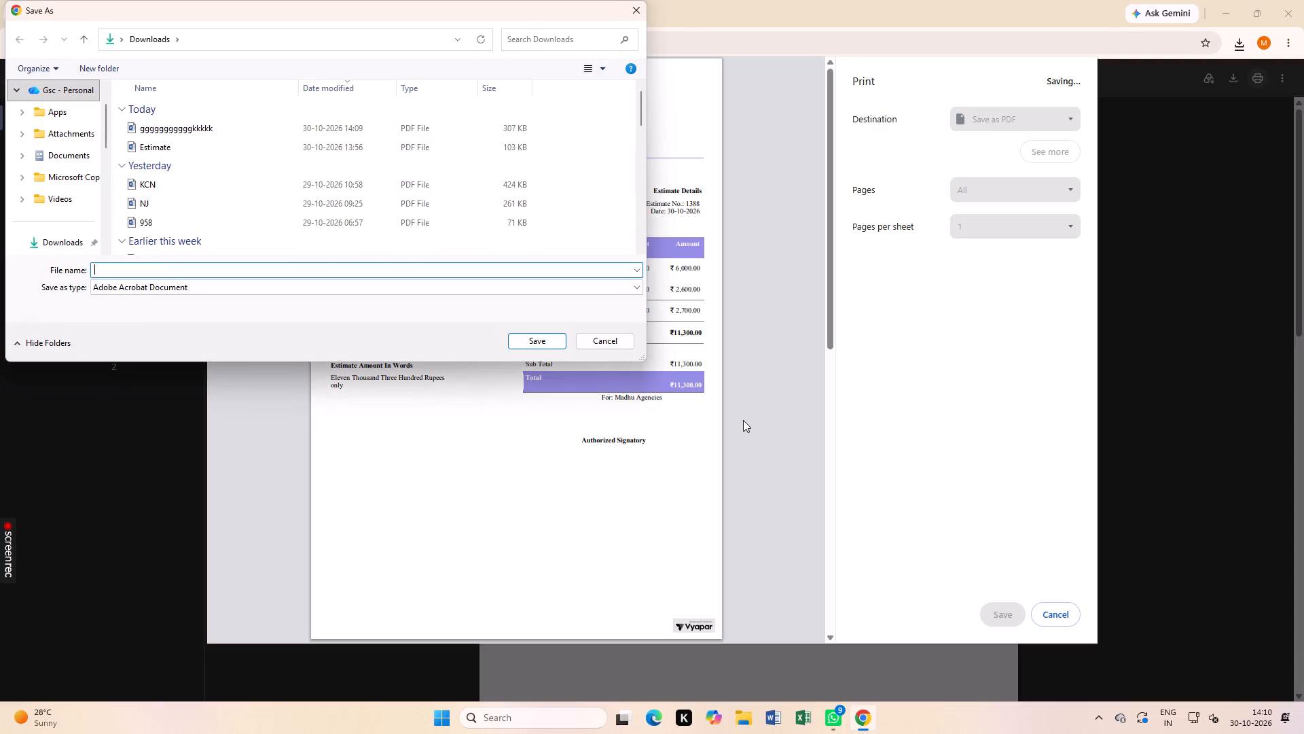
type("pd")
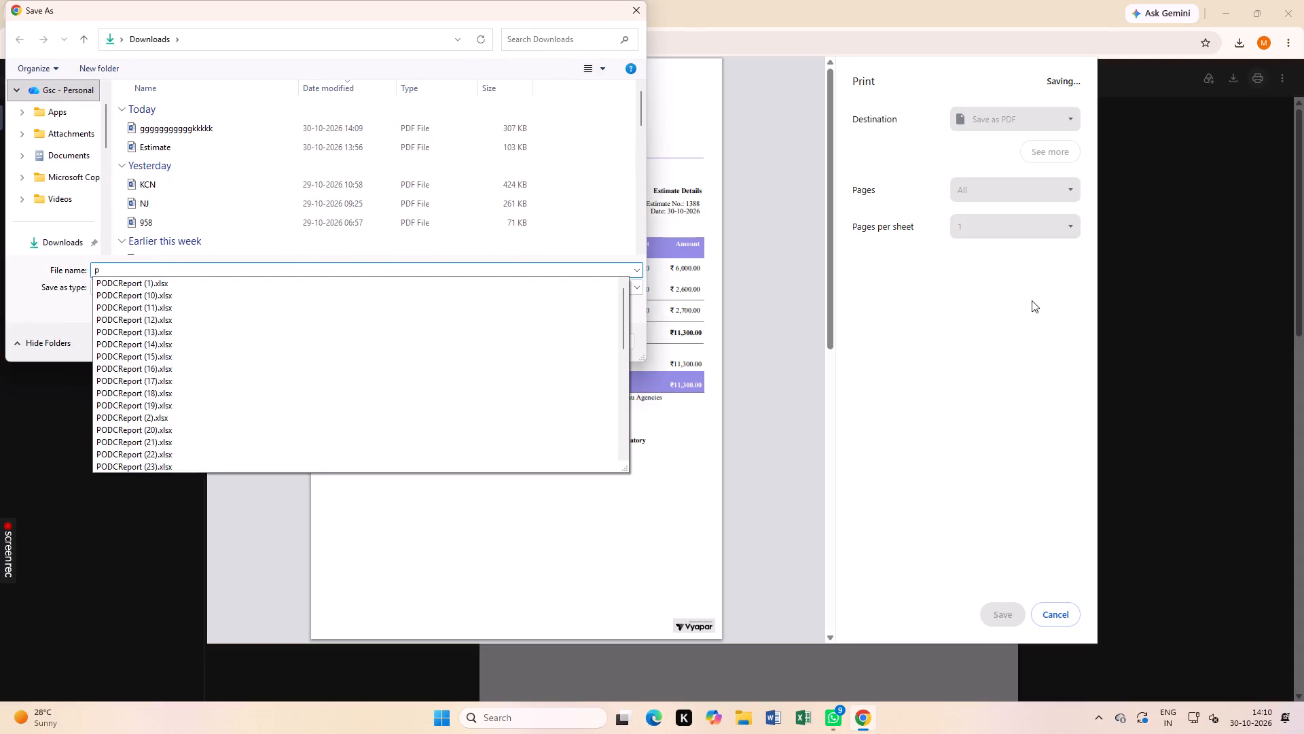
key("BackSpace")
key("BackSpace")
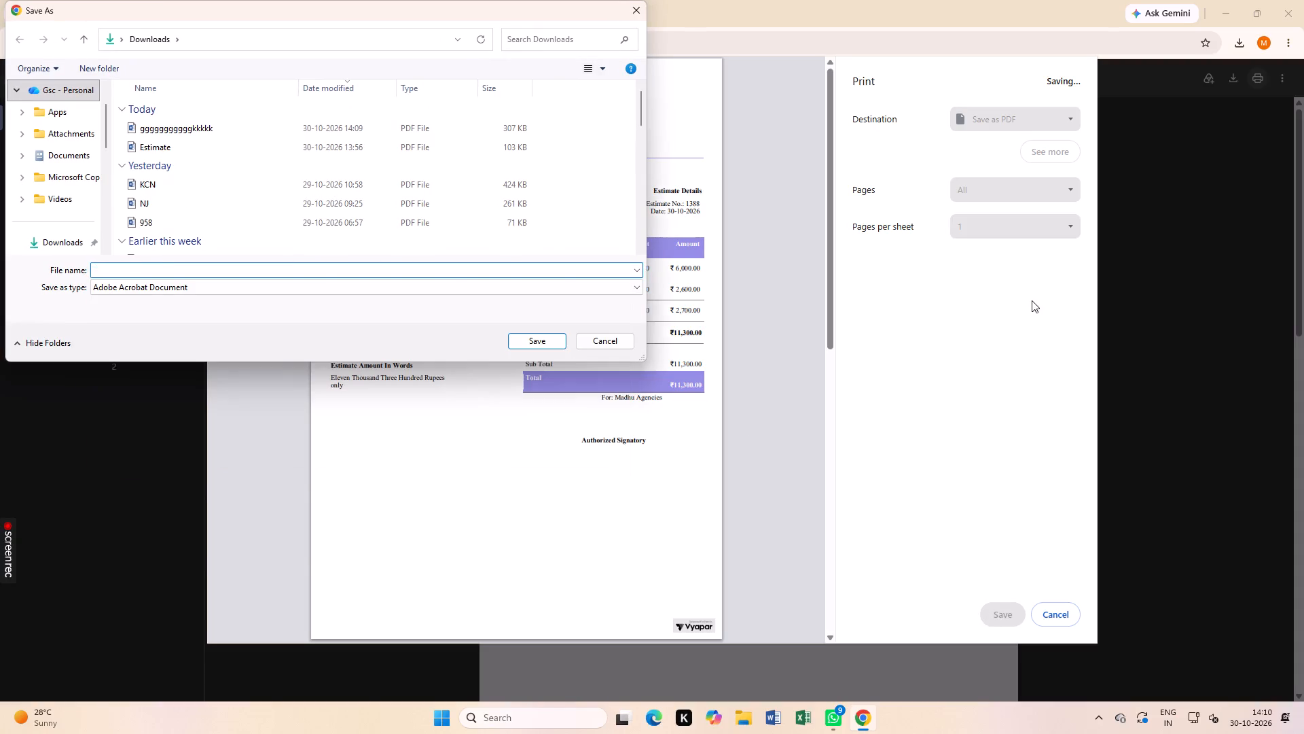
type("ill")
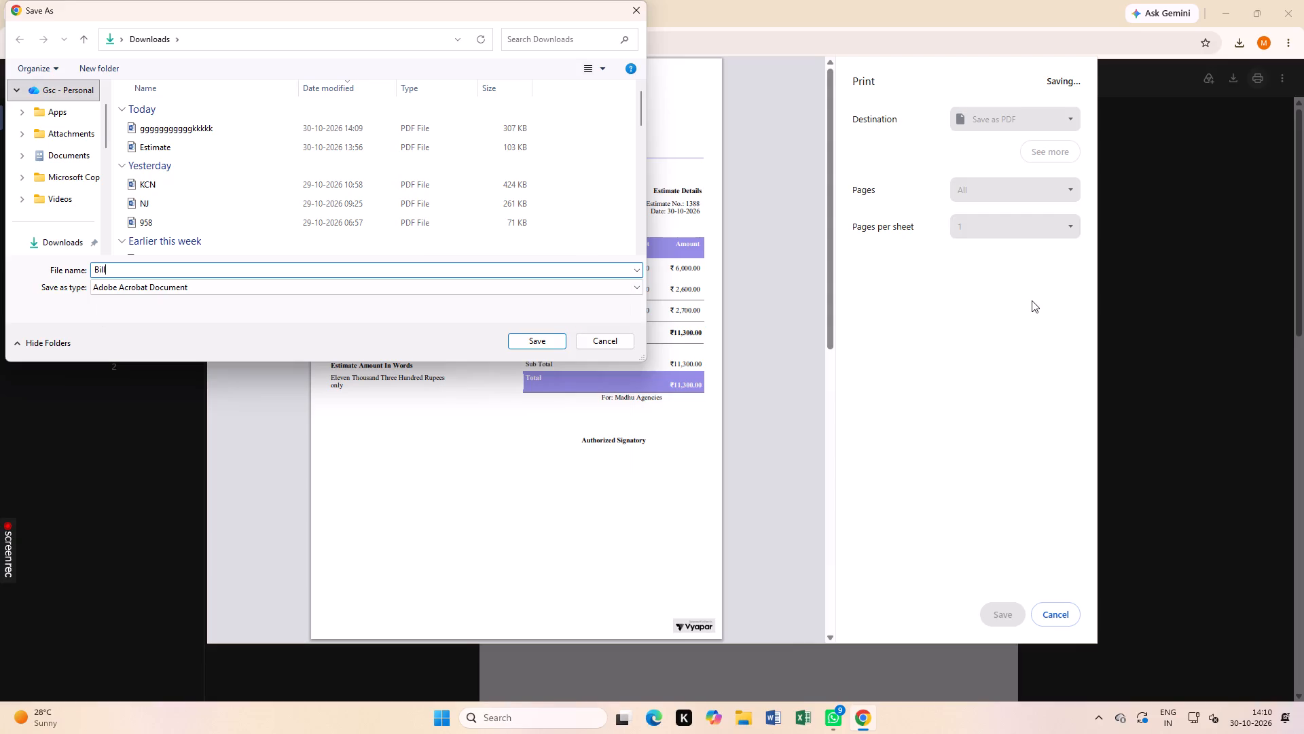
left_click(57, 237)
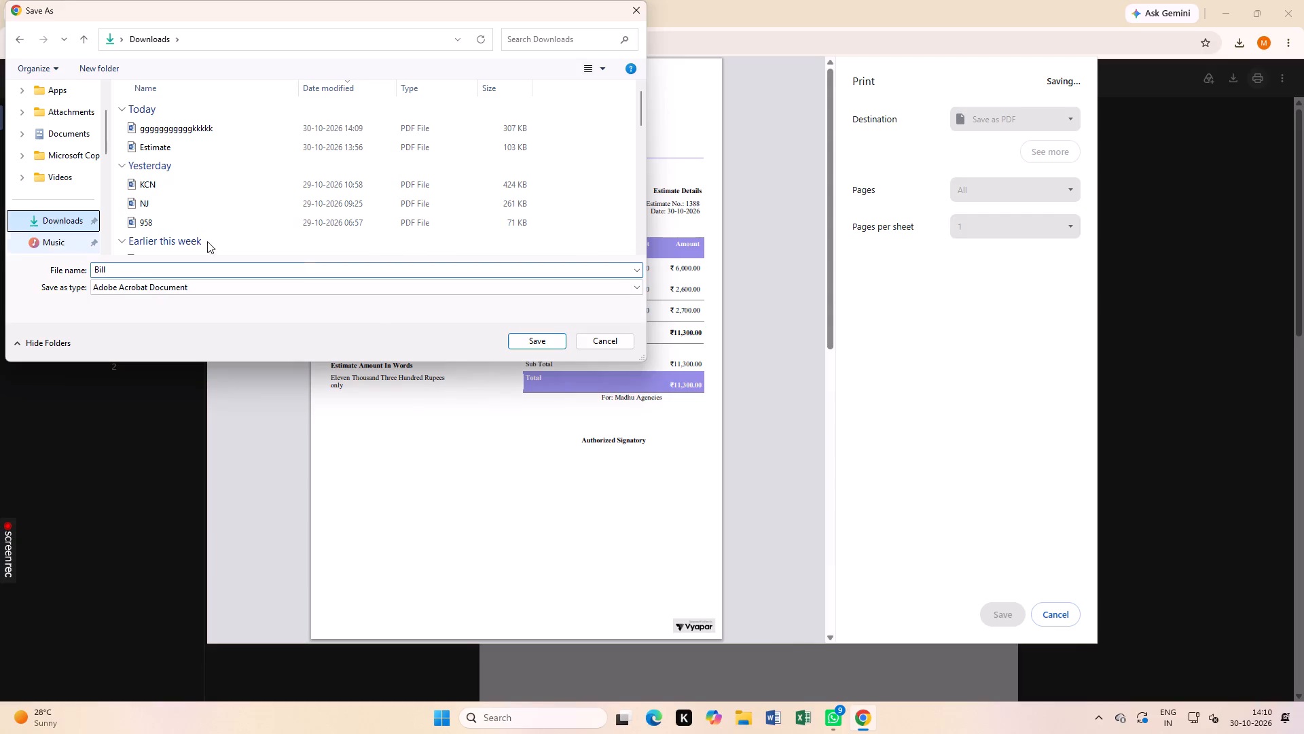
left_click(547, 345)
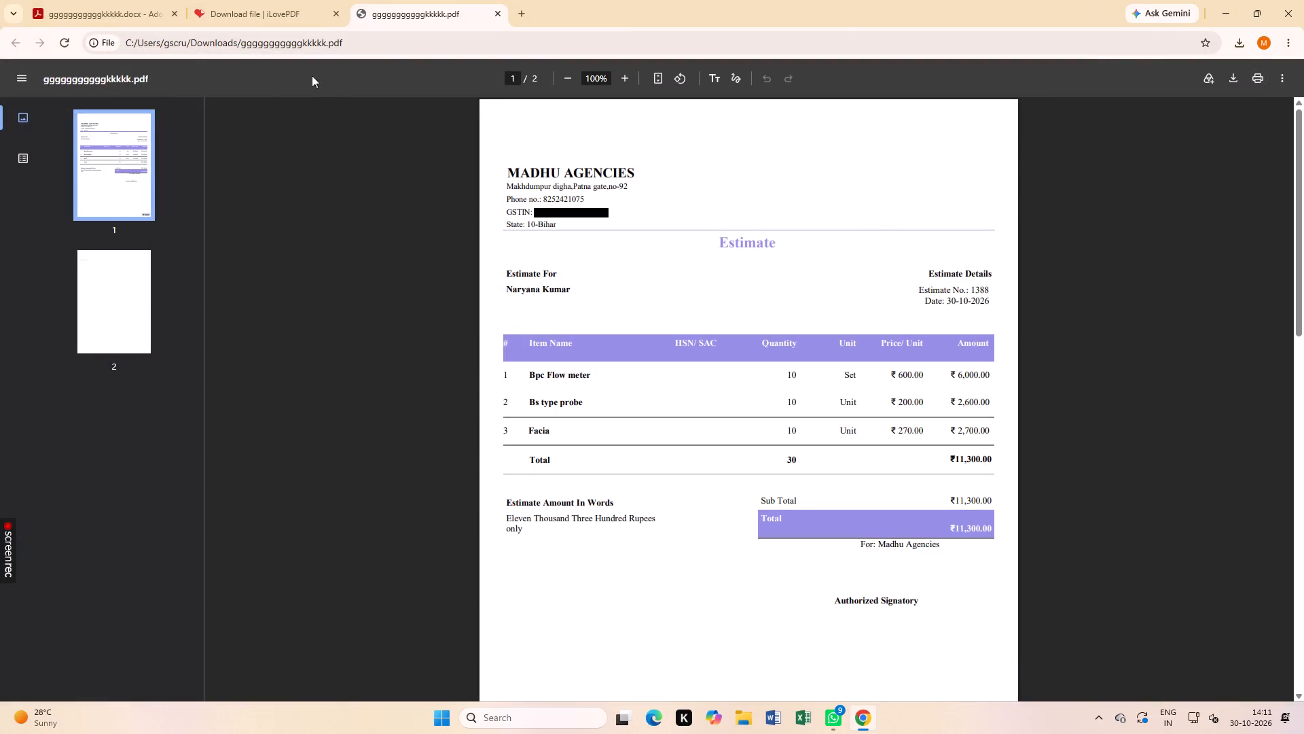
Close the iLovePDF browser tab, check the Downloads folder from Chrome's recent downloads, and close the folder window.
left_click(337, 9)
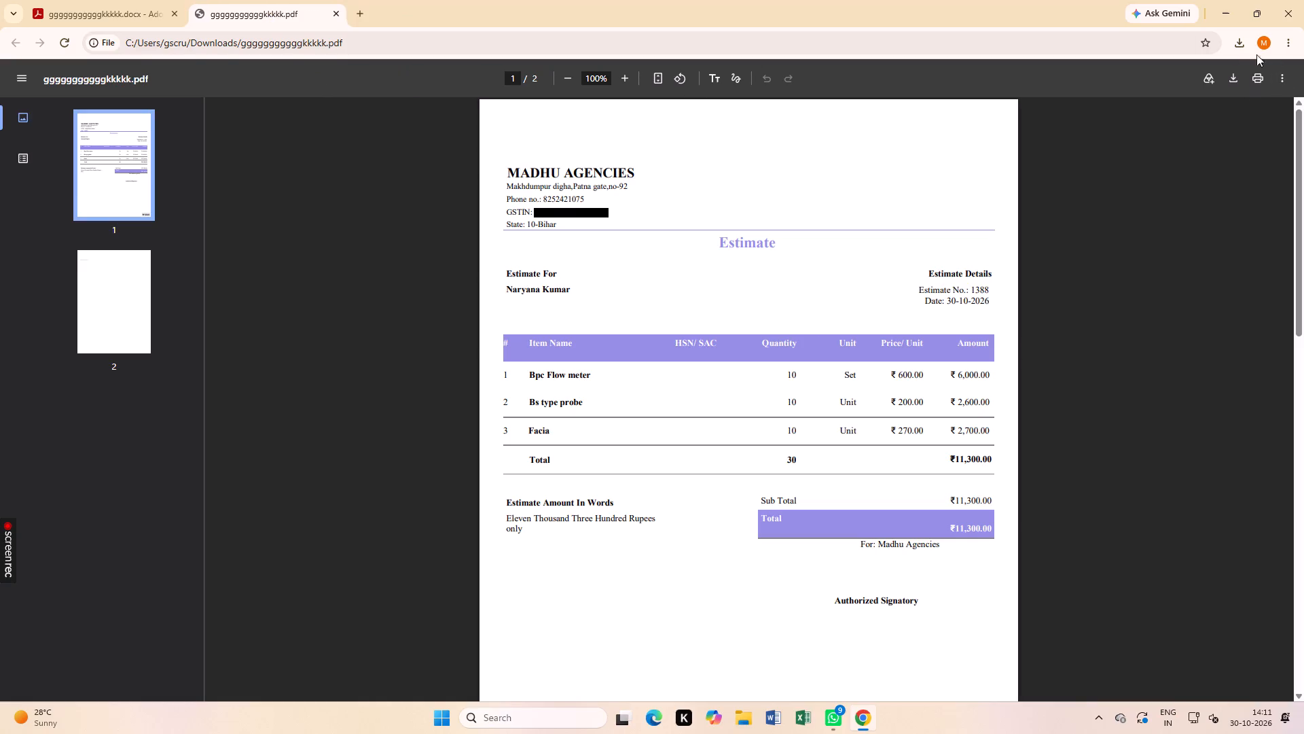
left_click(1246, 39)
left_click(1203, 99)
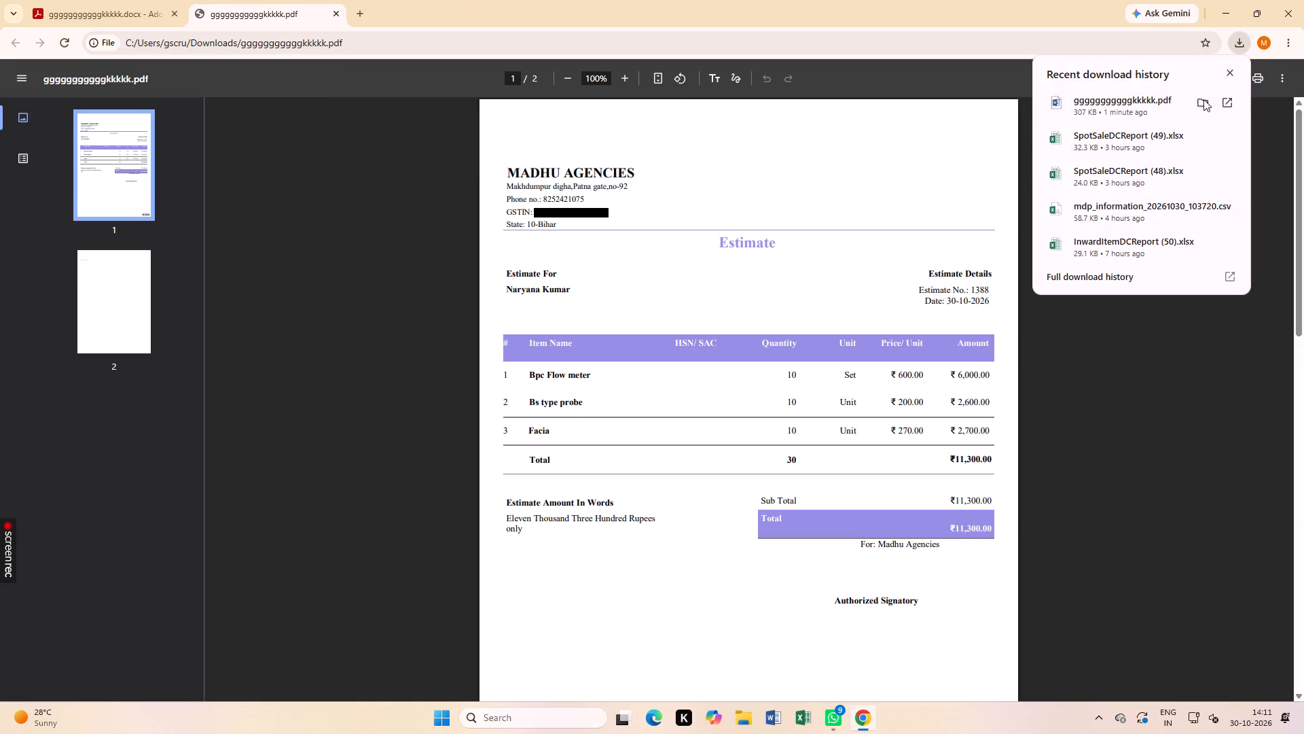
left_click(1303, 25)
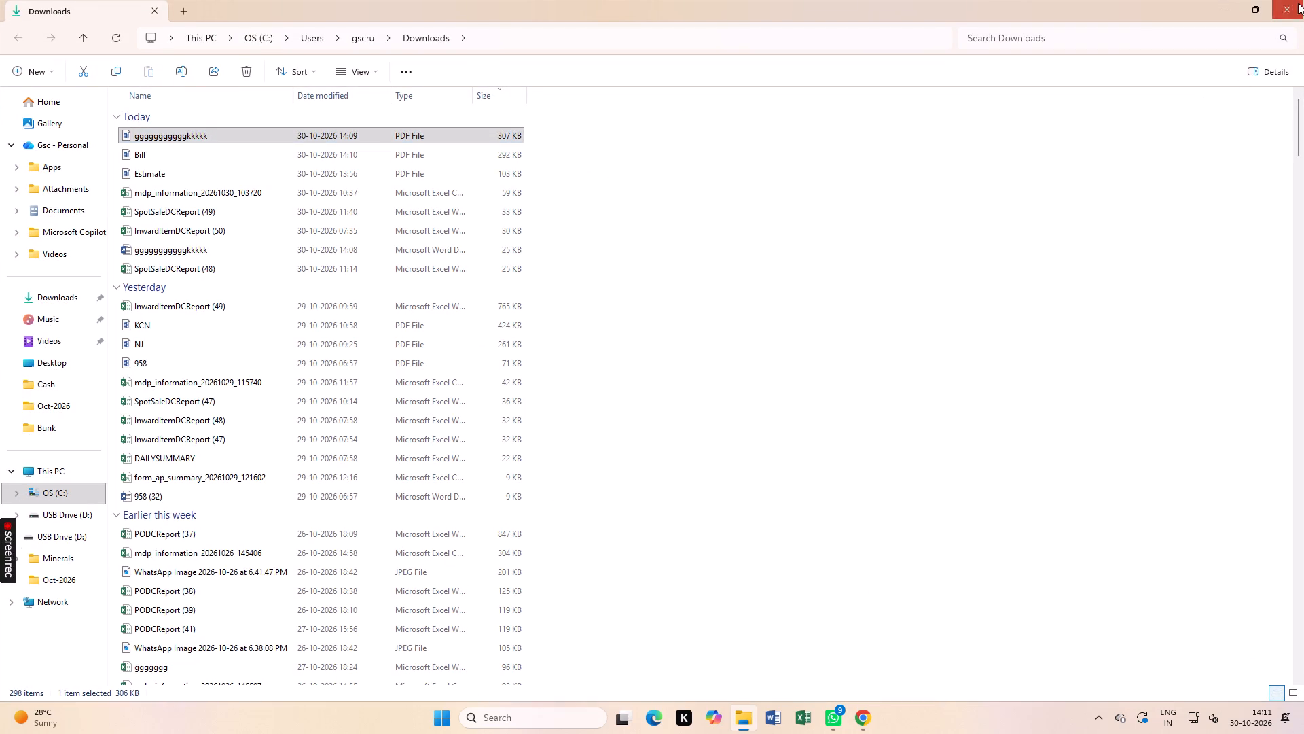
left_click(1298, 3)
Reopen the gggggggggggkkkkk PDF from Chrome's recent downloads in another tab and look at the viewer's additional options.
left_click(1238, 43)
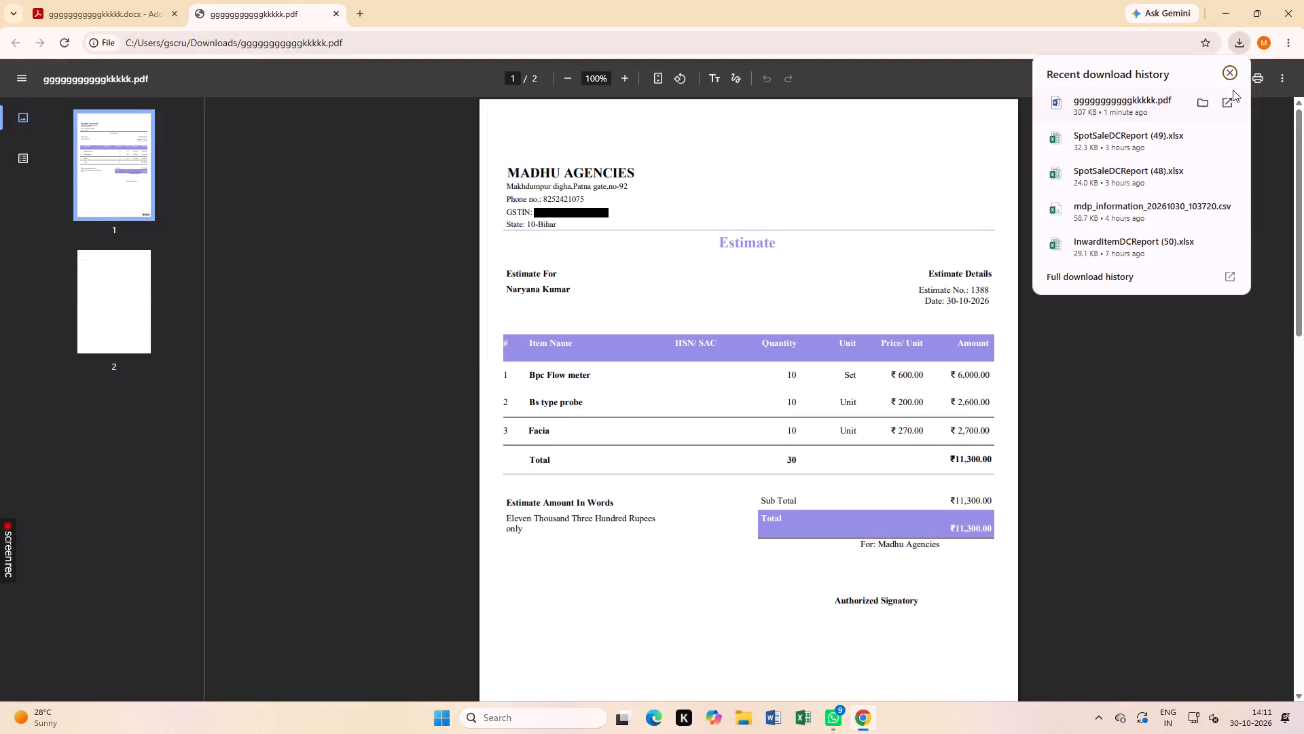
left_click(1226, 98)
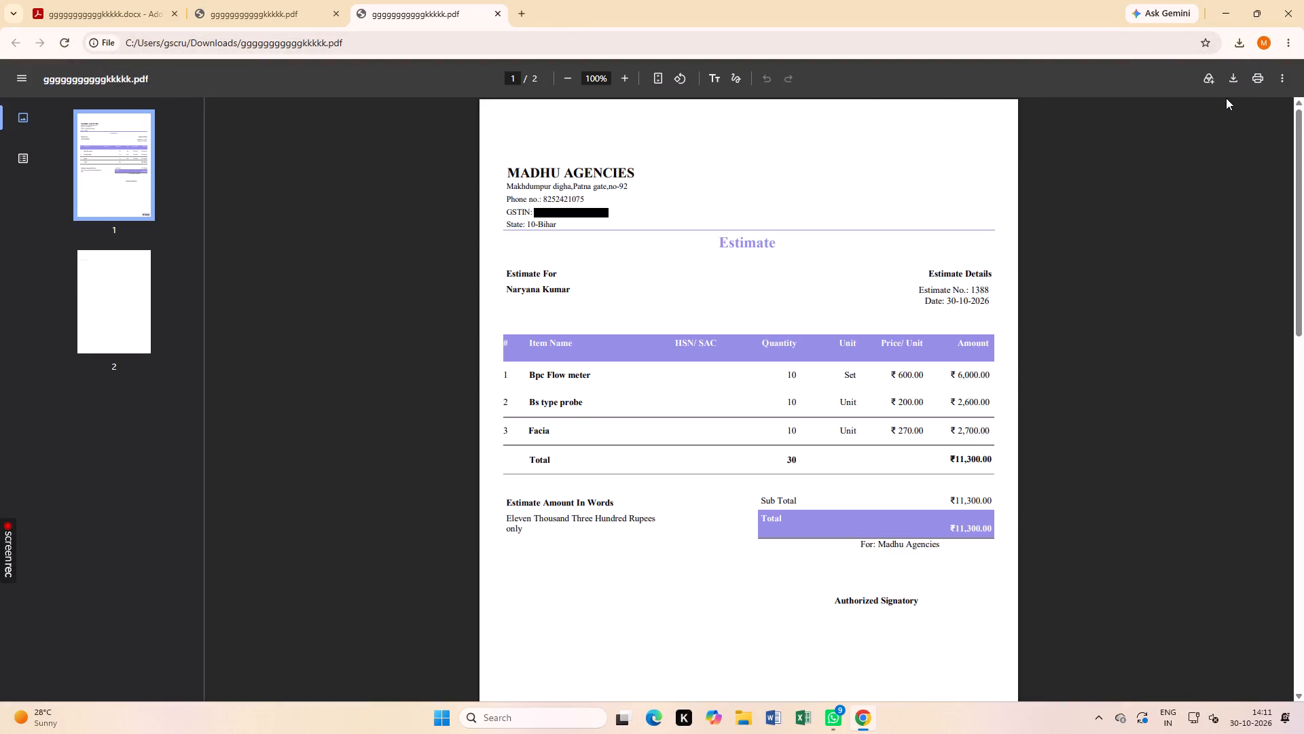
left_click(1291, 71)
left_click(1288, 77)
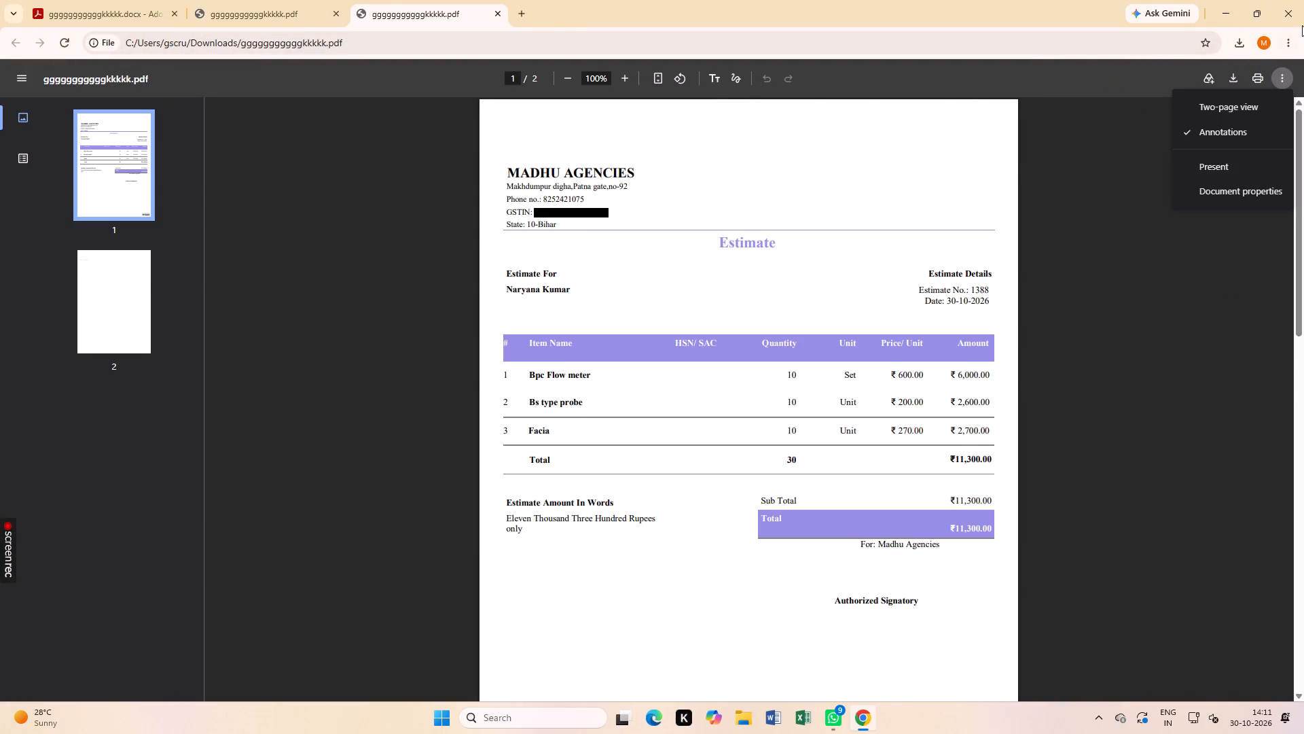
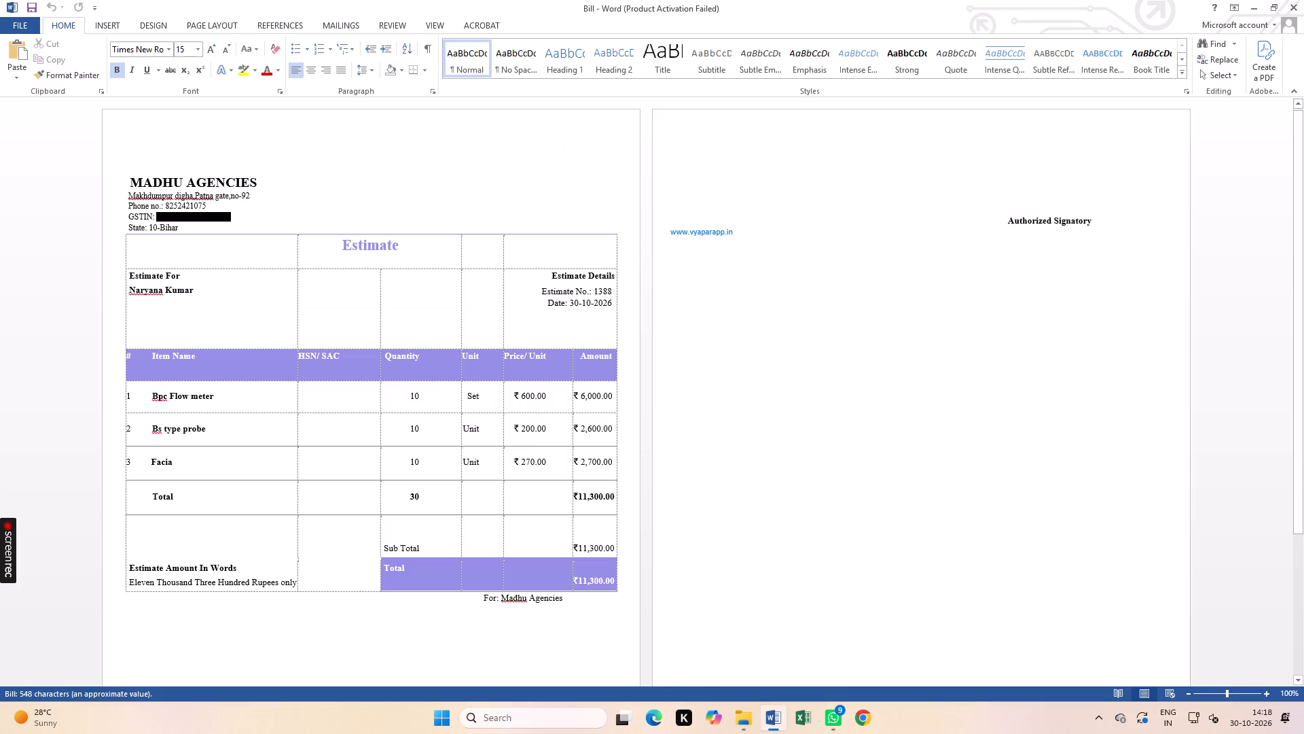
Close the Office activation notice and look over the Bill document's Estimate on both pages.
scroll(958, 422, "down", 2)
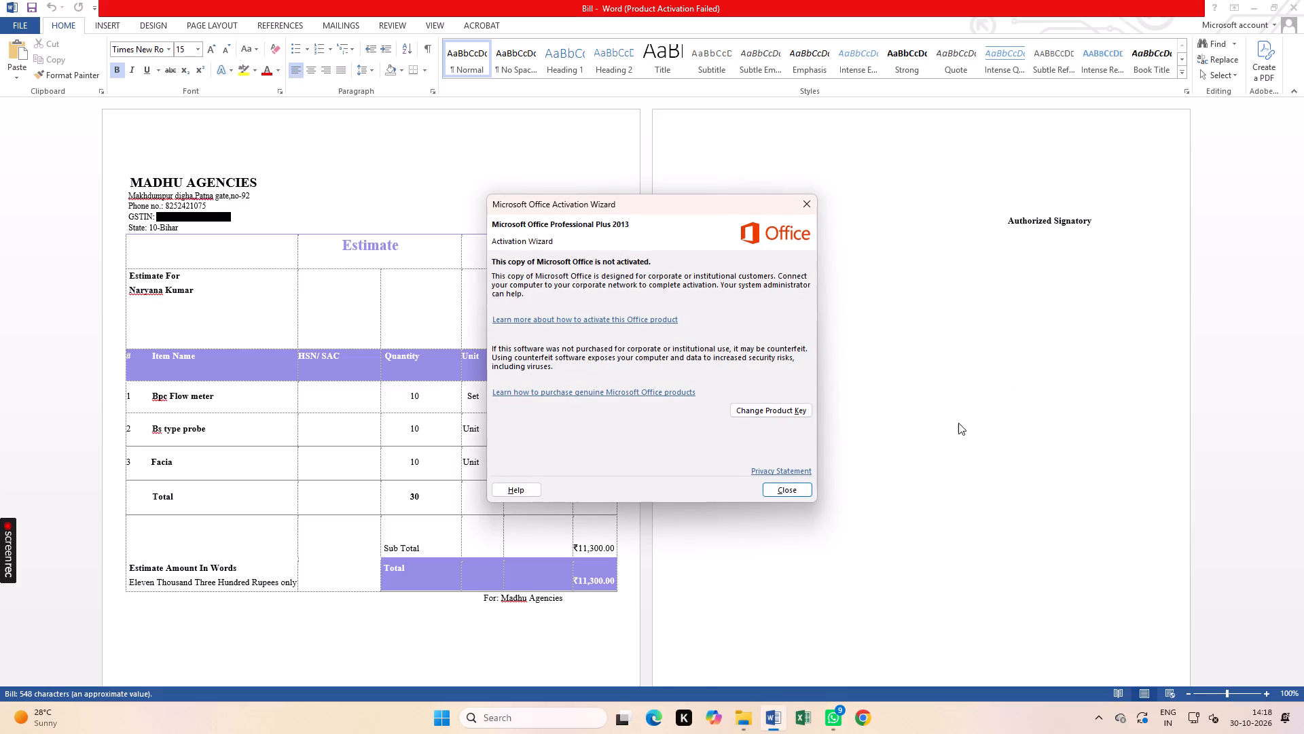
scroll(958, 423, "down", 1)
left_click(807, 207)
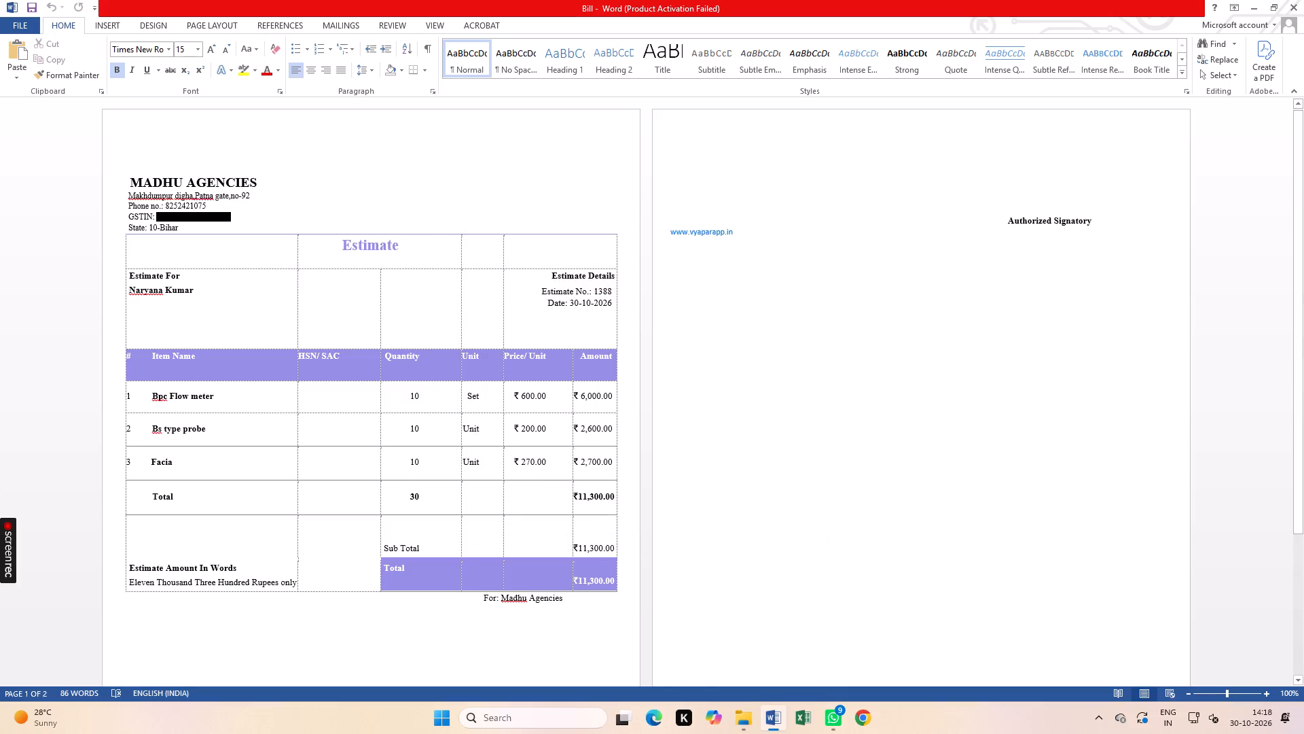
scroll(821, 275, "down", 11)
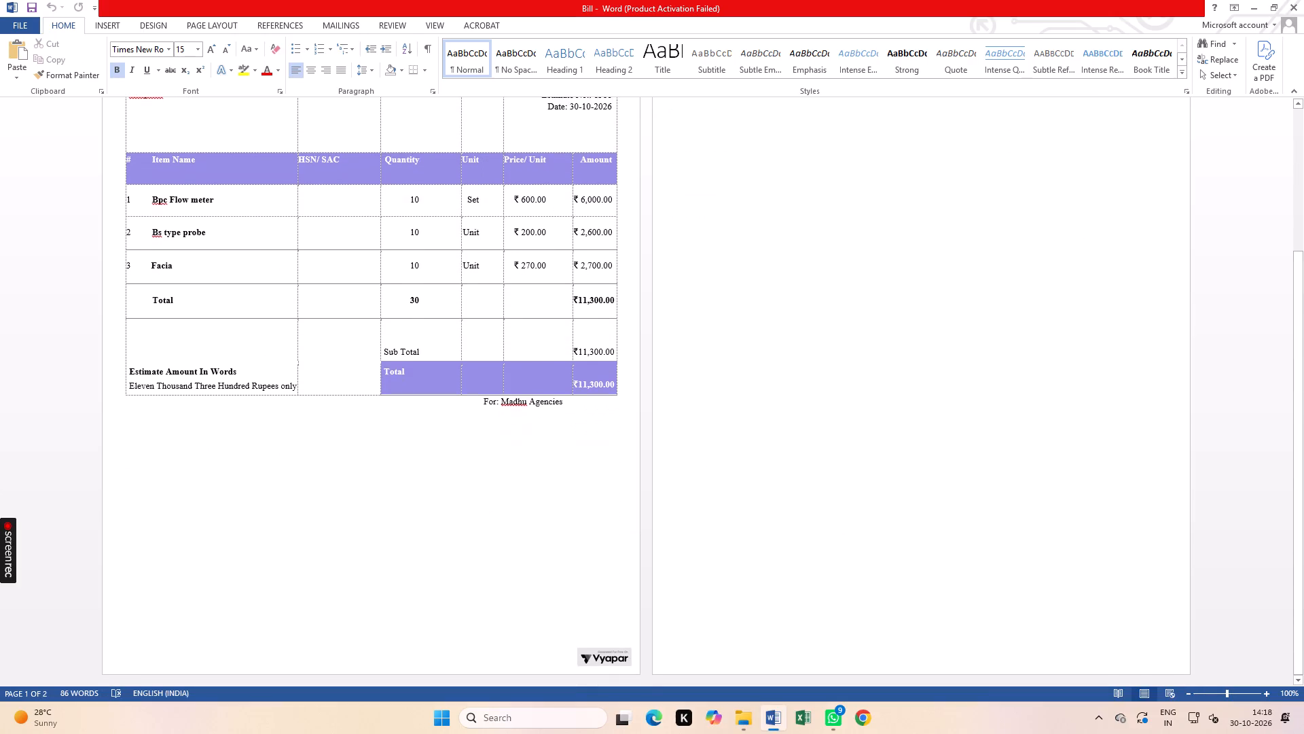
scroll(818, 275, "up", 5)
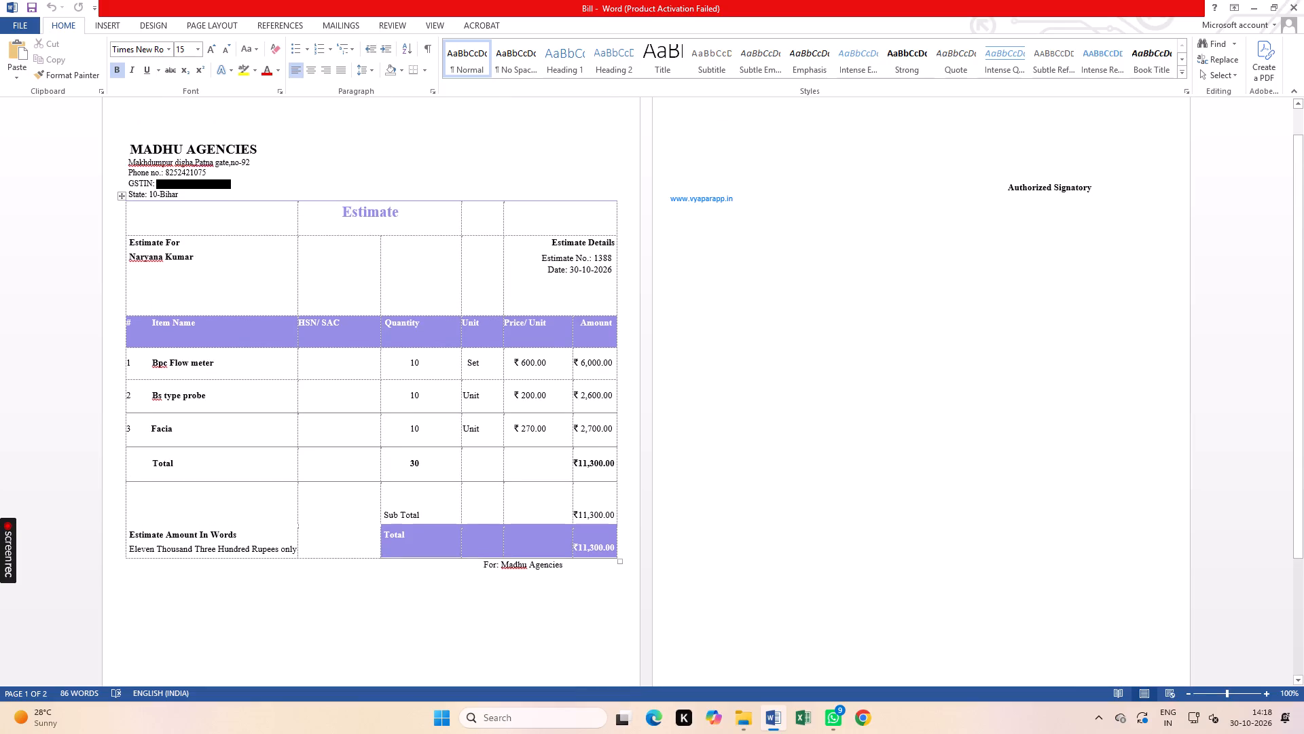
Replace two characters near the end of the GSTIN in the Madhu Agencies header.
left_click(188, 181)
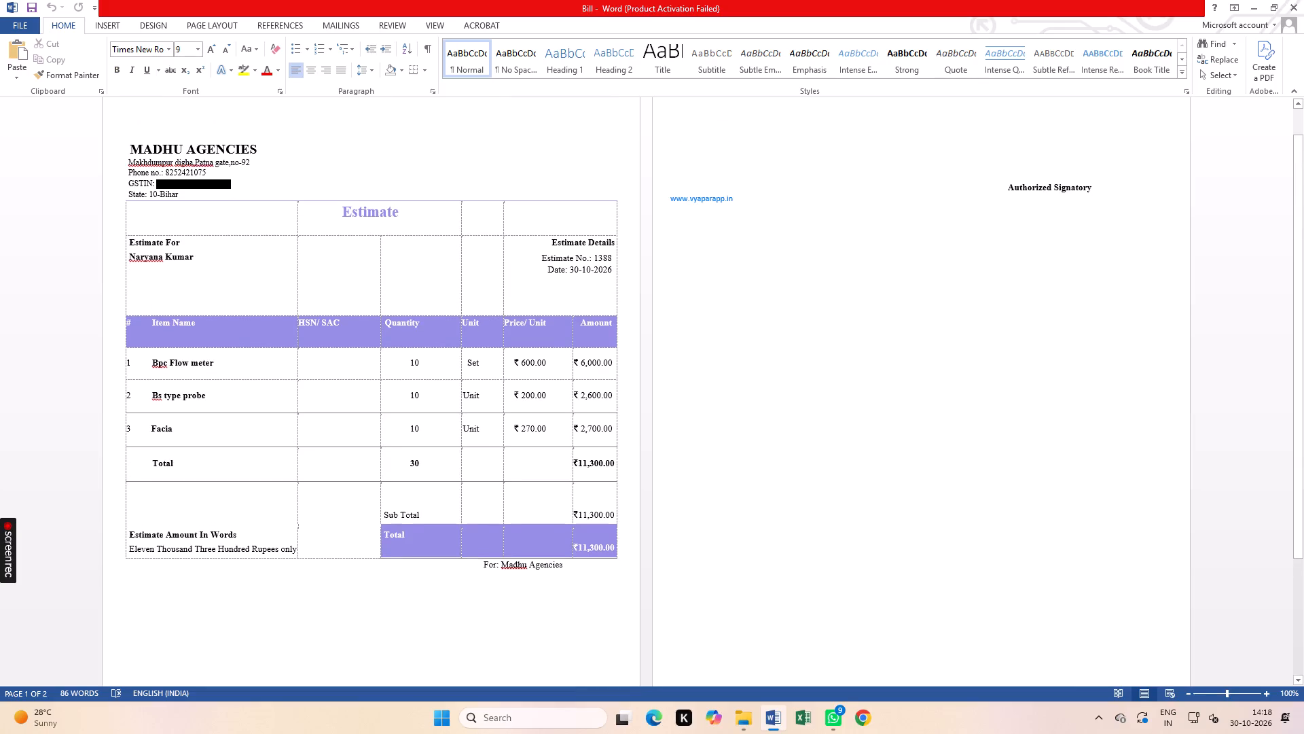
left_click(212, 181)
key("BackSpace")
key("BackSpace")
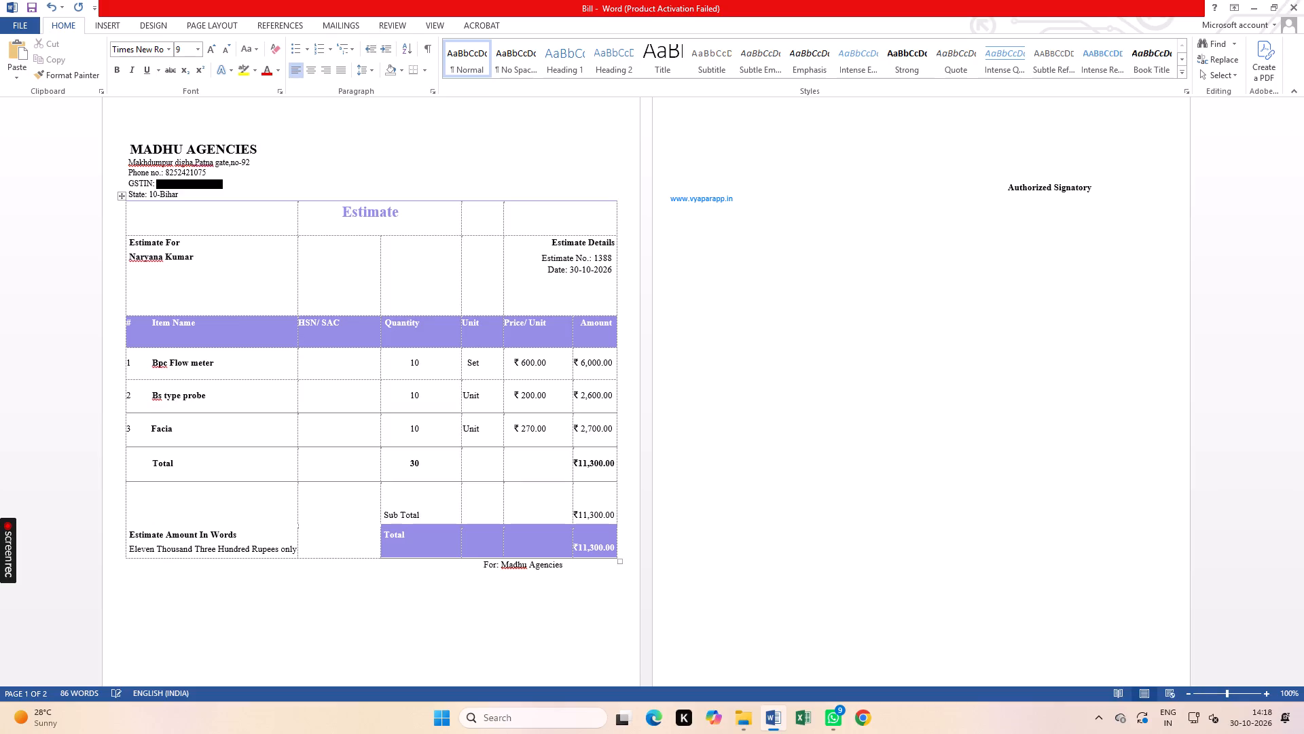
type("23")
key("BackSpace")
key("8")
left_click(844, 260)
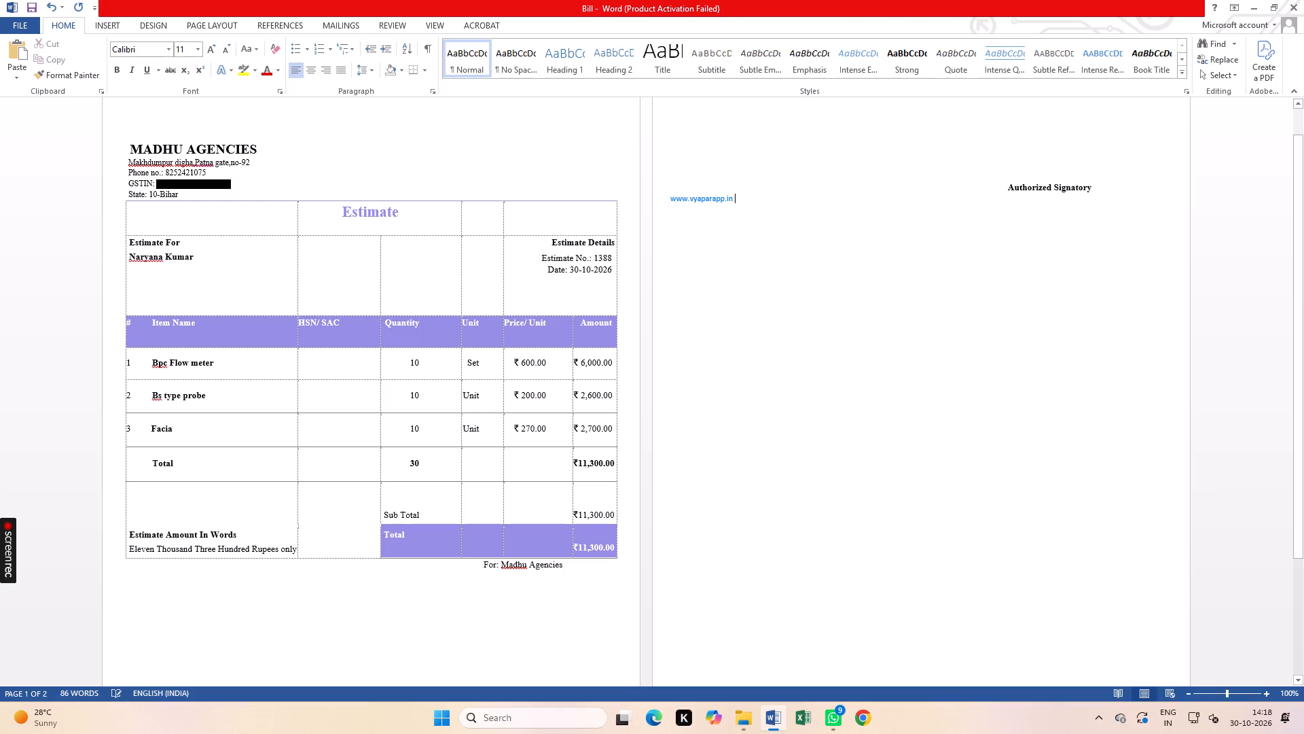
Start saving the document and look through the existing Word files in the Downloads folder.
double_click(32, 4)
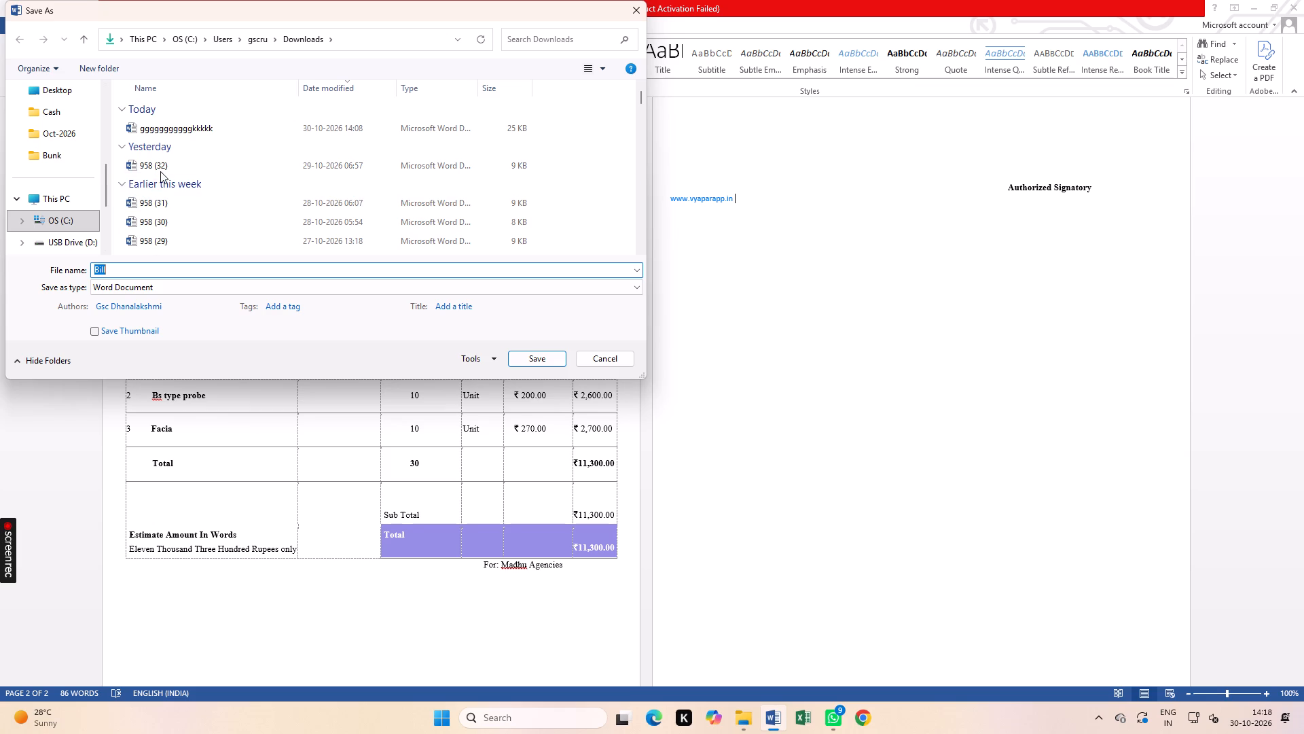
scroll(162, 186, "down", 2)
scroll(162, 186, "up", 4)
scroll(147, 181, "down", 8)
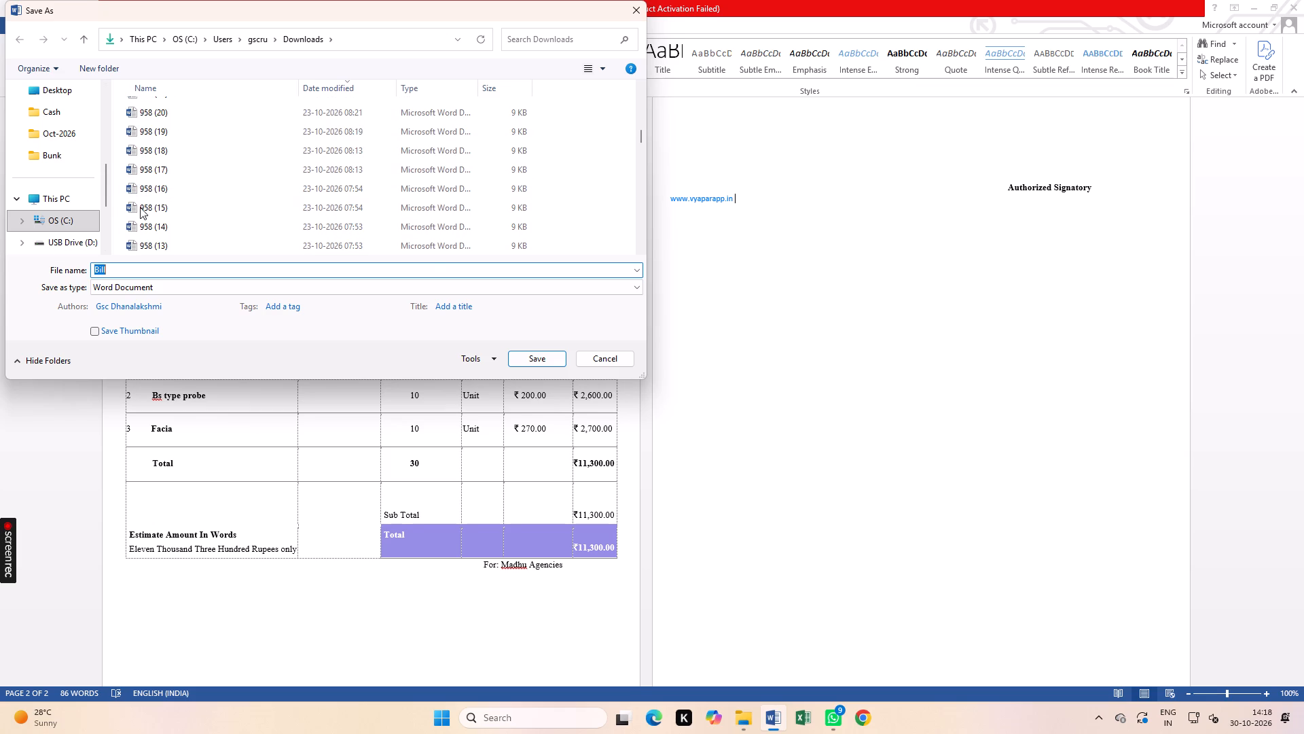
scroll(66, 245, "down", 2)
scroll(72, 167, "up", 3)
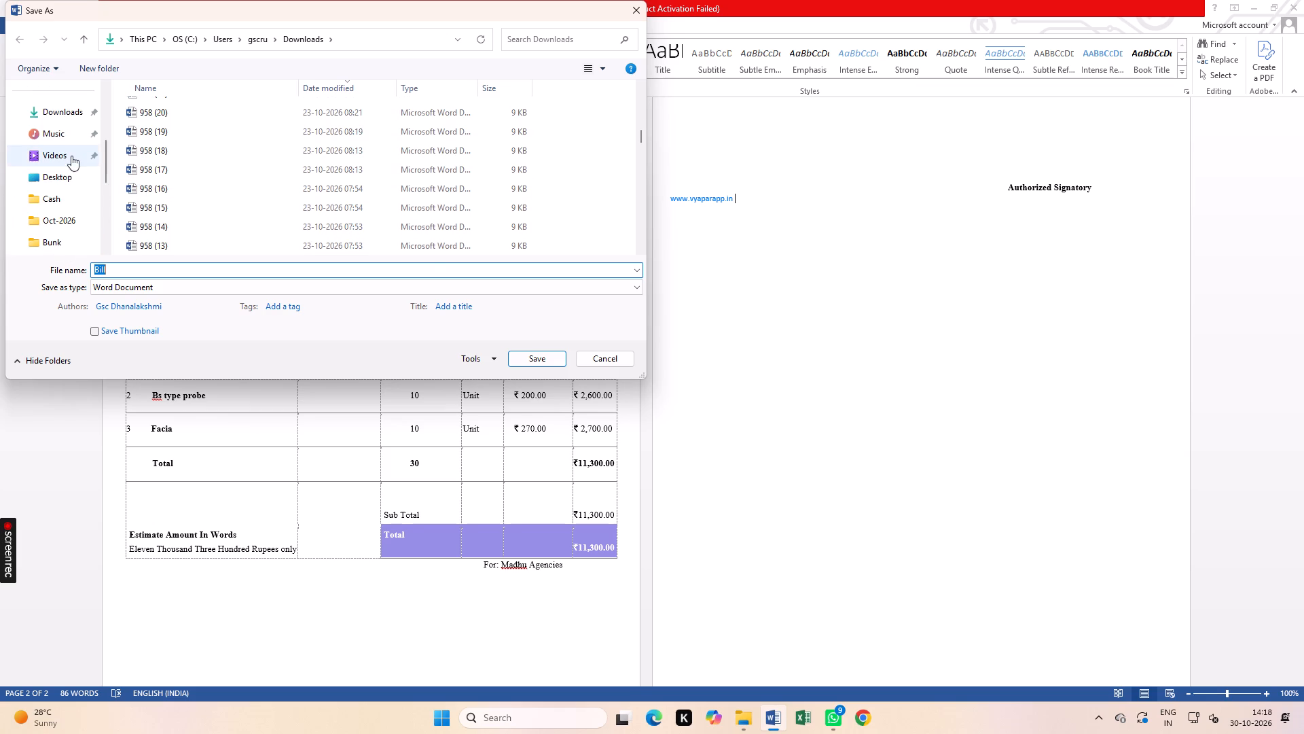
left_click(62, 122)
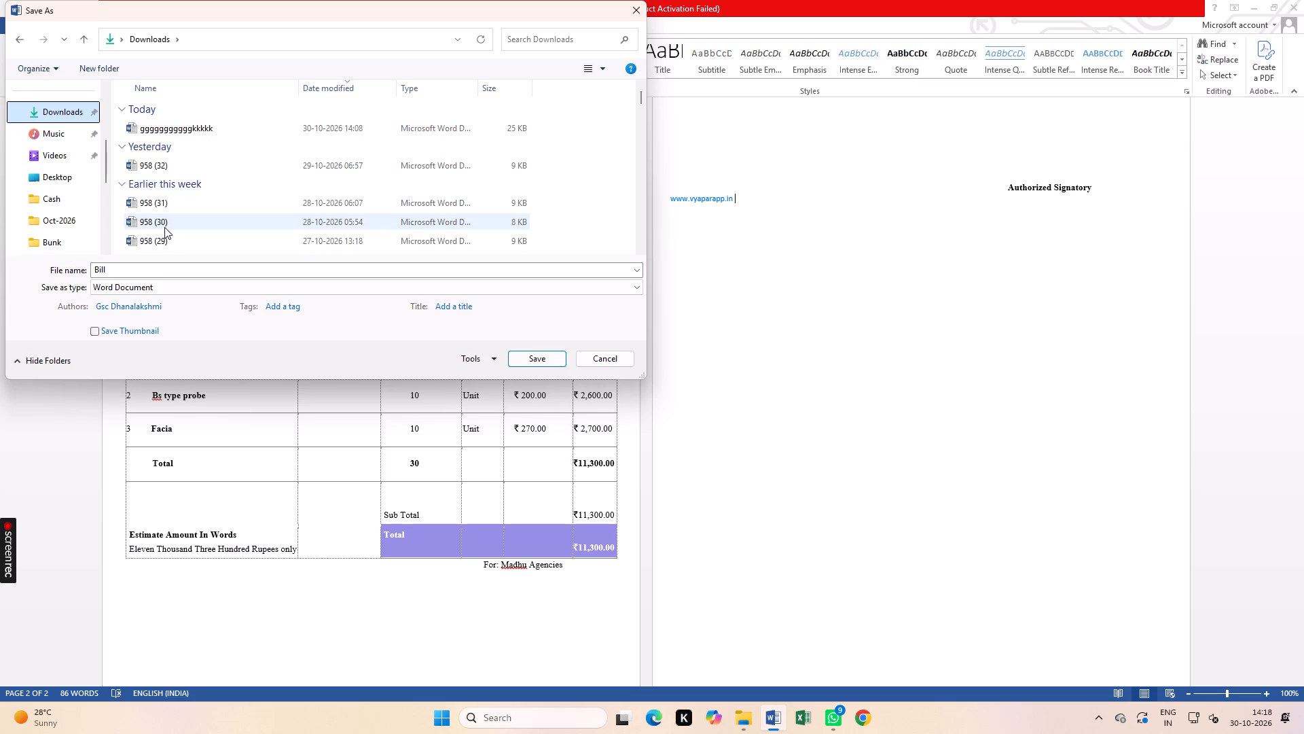
scroll(185, 196, "down", 4)
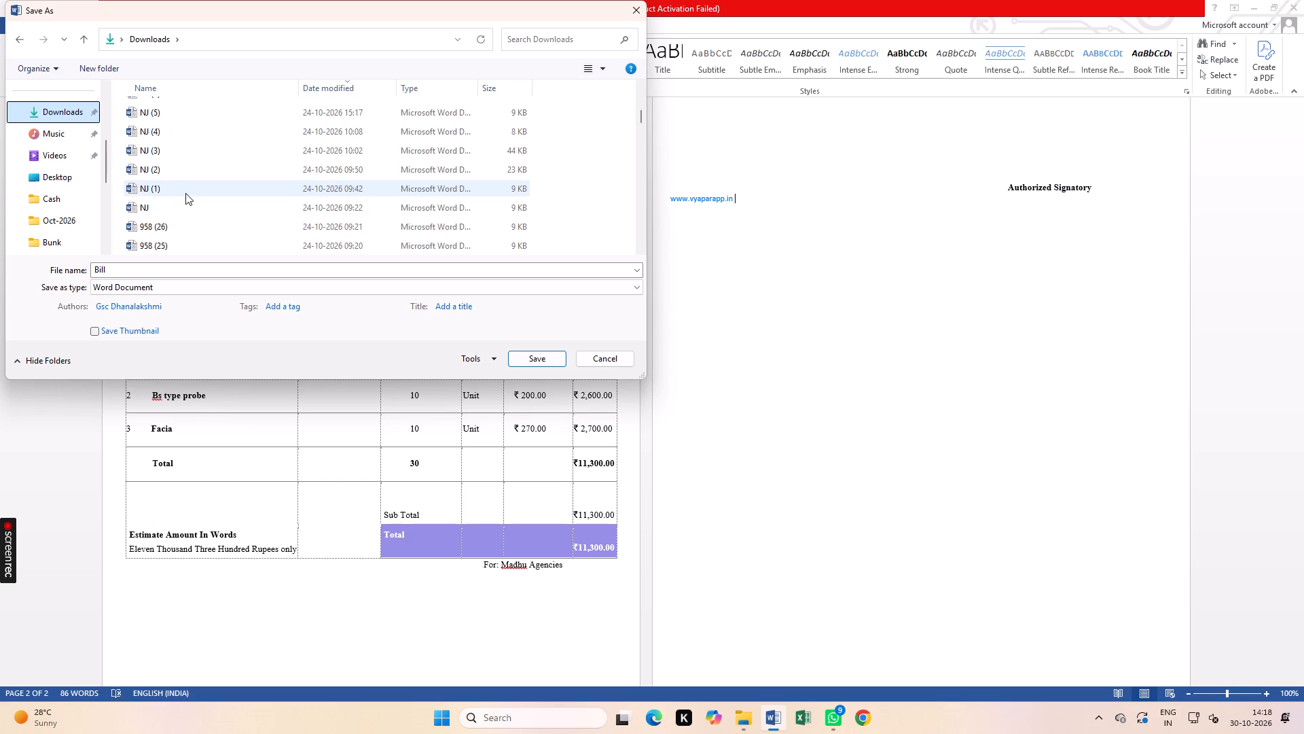
scroll(185, 193, "down", 7)
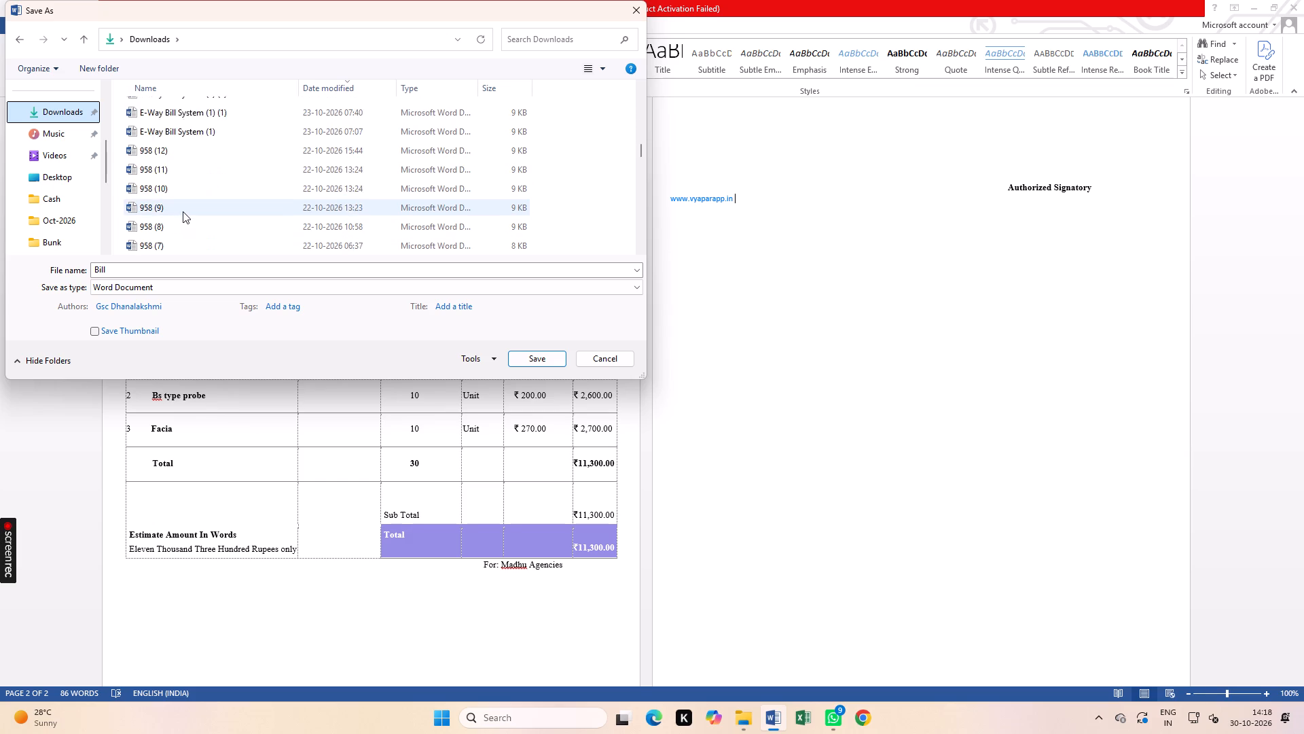
scroll(183, 211, "down", 7)
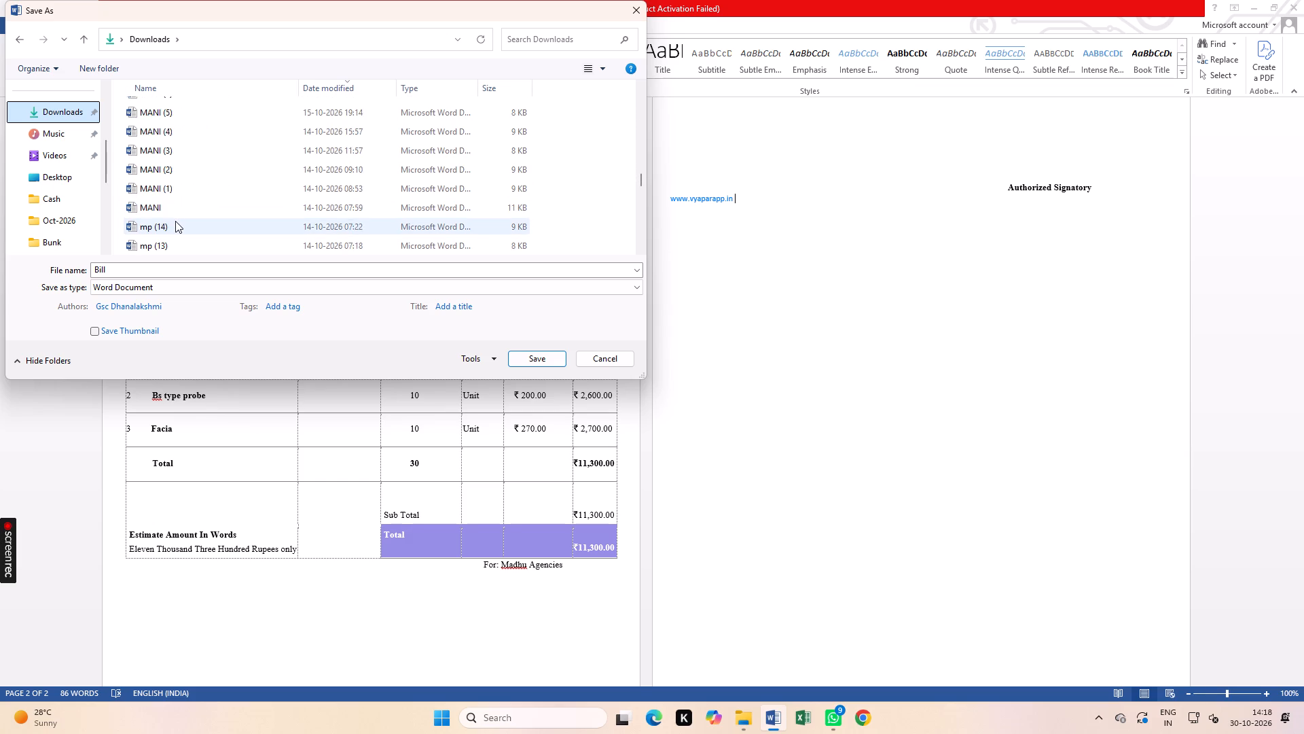
scroll(175, 221, "down", 2)
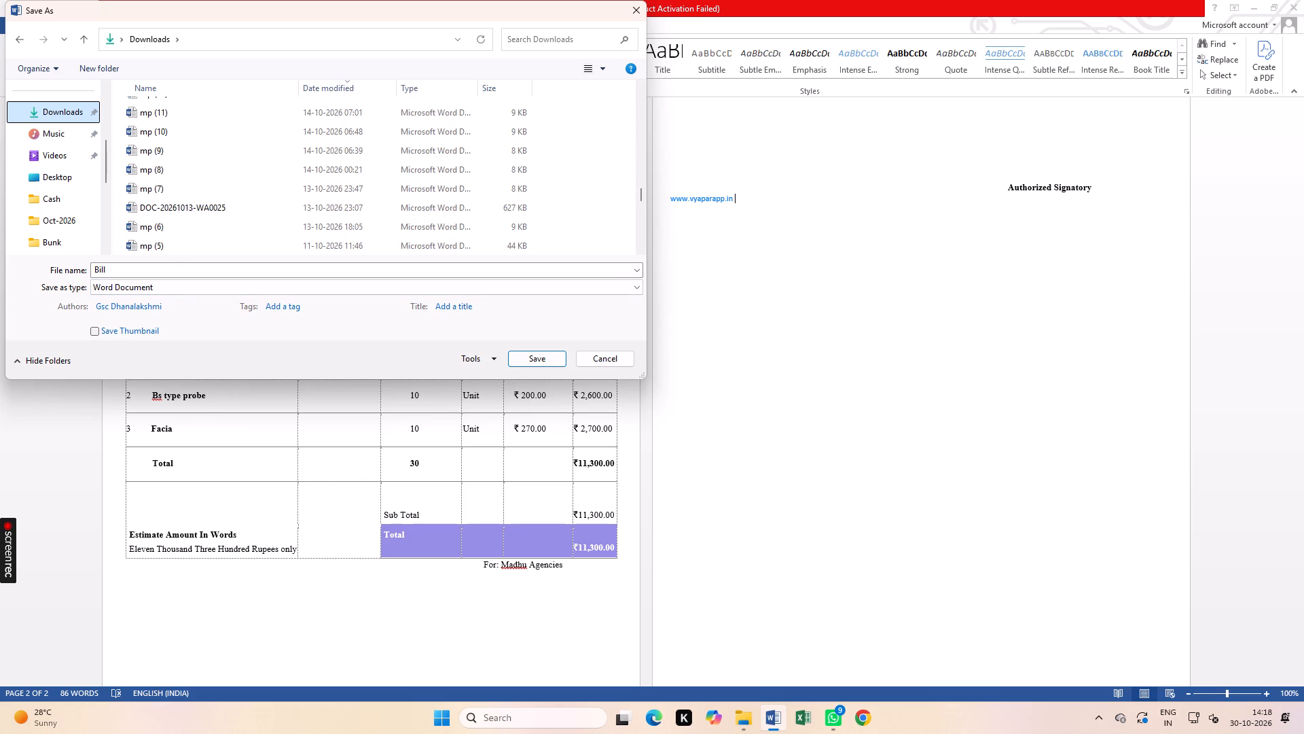
Save the document under the name M as a Word Document in Downloads.
key("BackSpace")
double_click(152, 275)
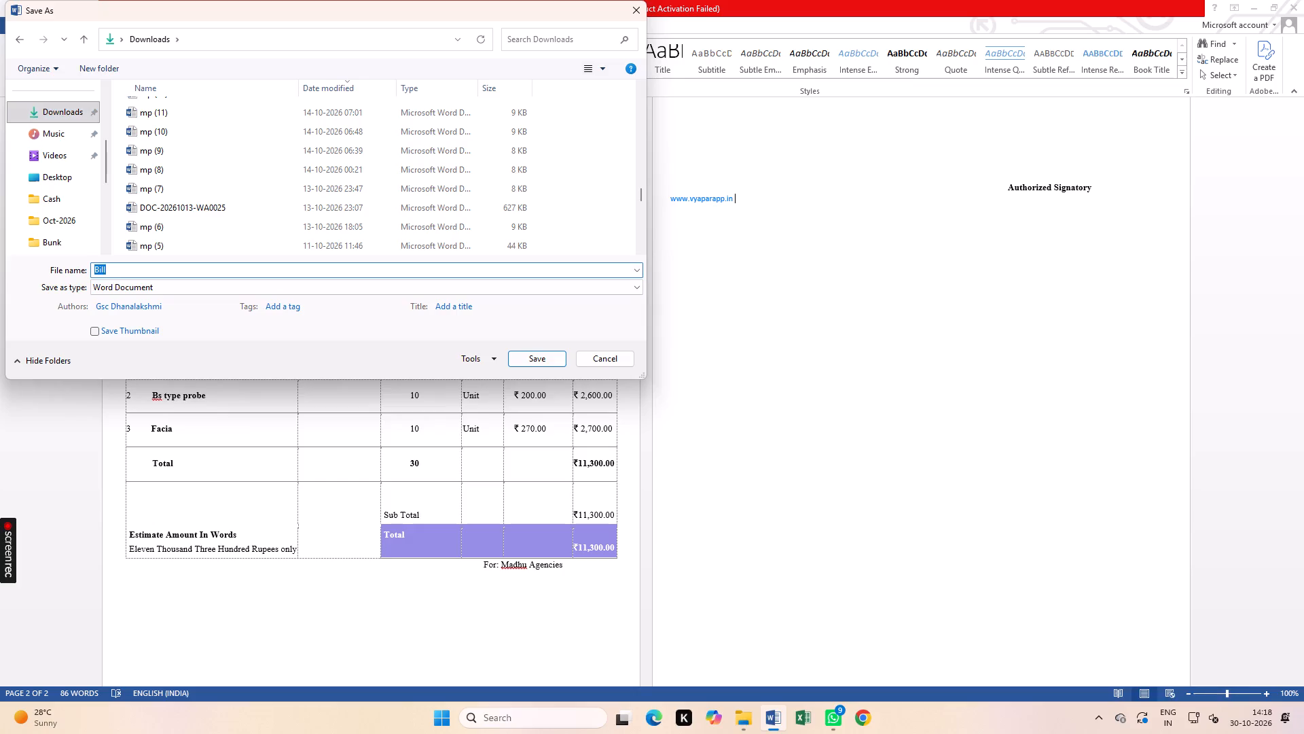
key("BackSpace")
key("m")
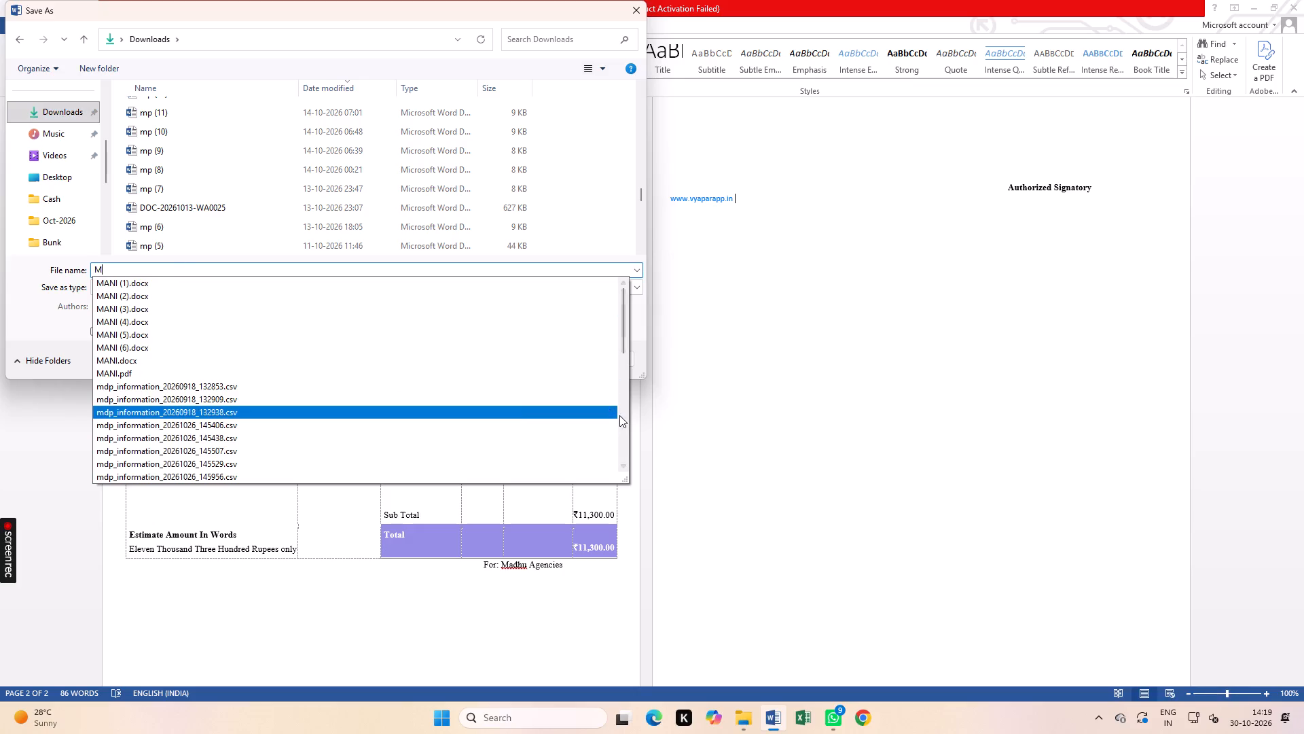
left_click(939, 436)
left_click(534, 362)
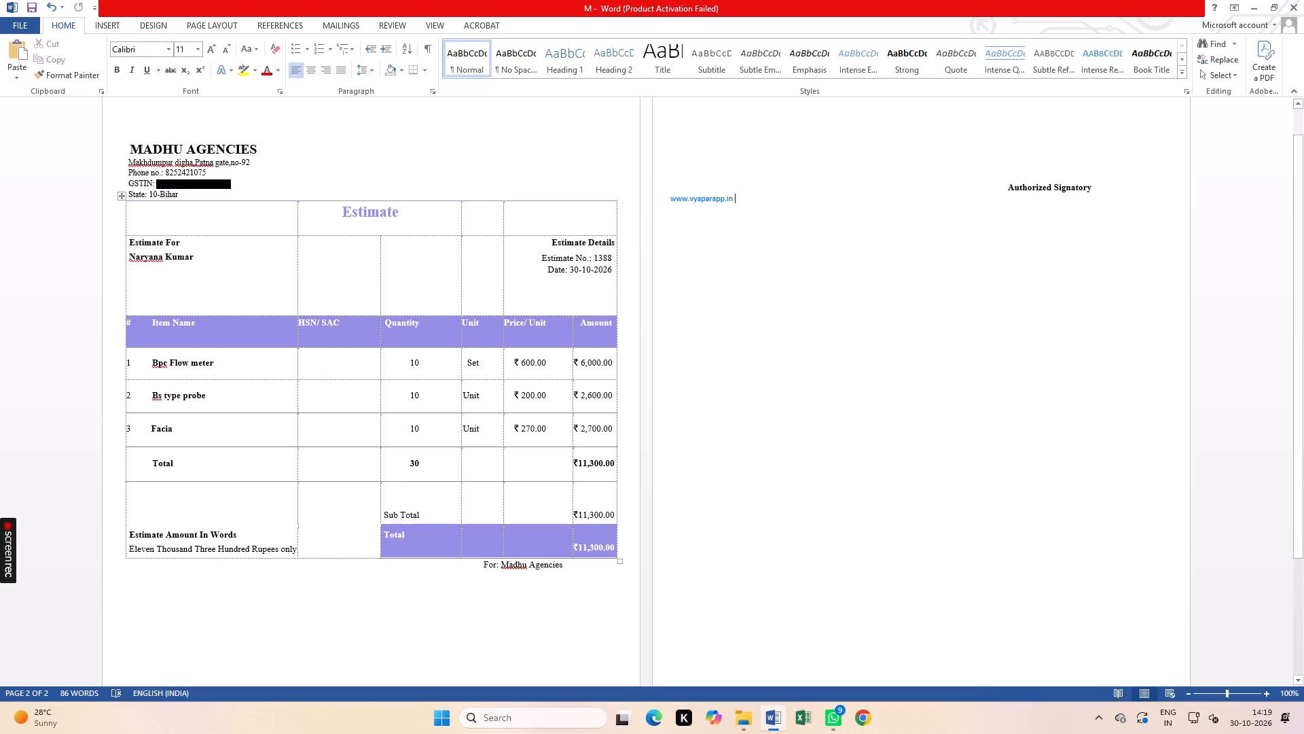
Close the saved M document to get back to the recent files in File Explorer.
left_click(1303, 7)
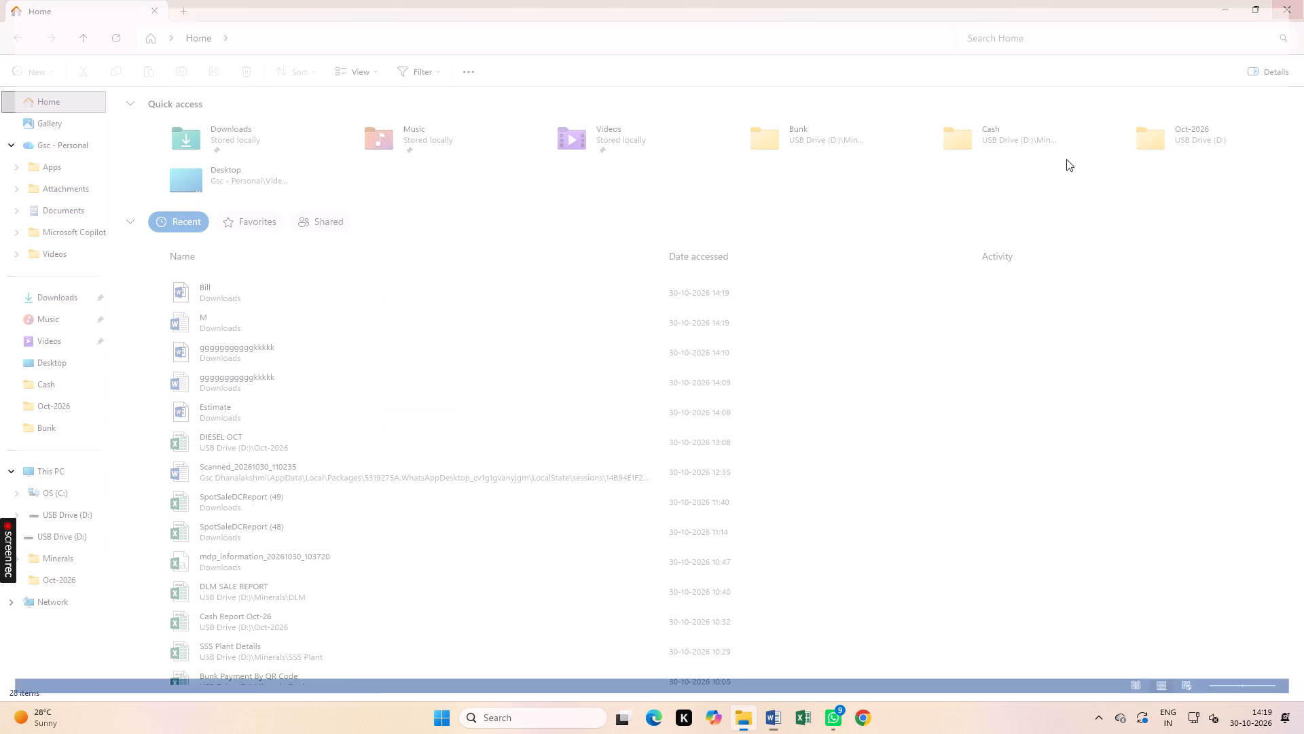
Start sharing the M Word document from the recent files list.
right_click(251, 318)
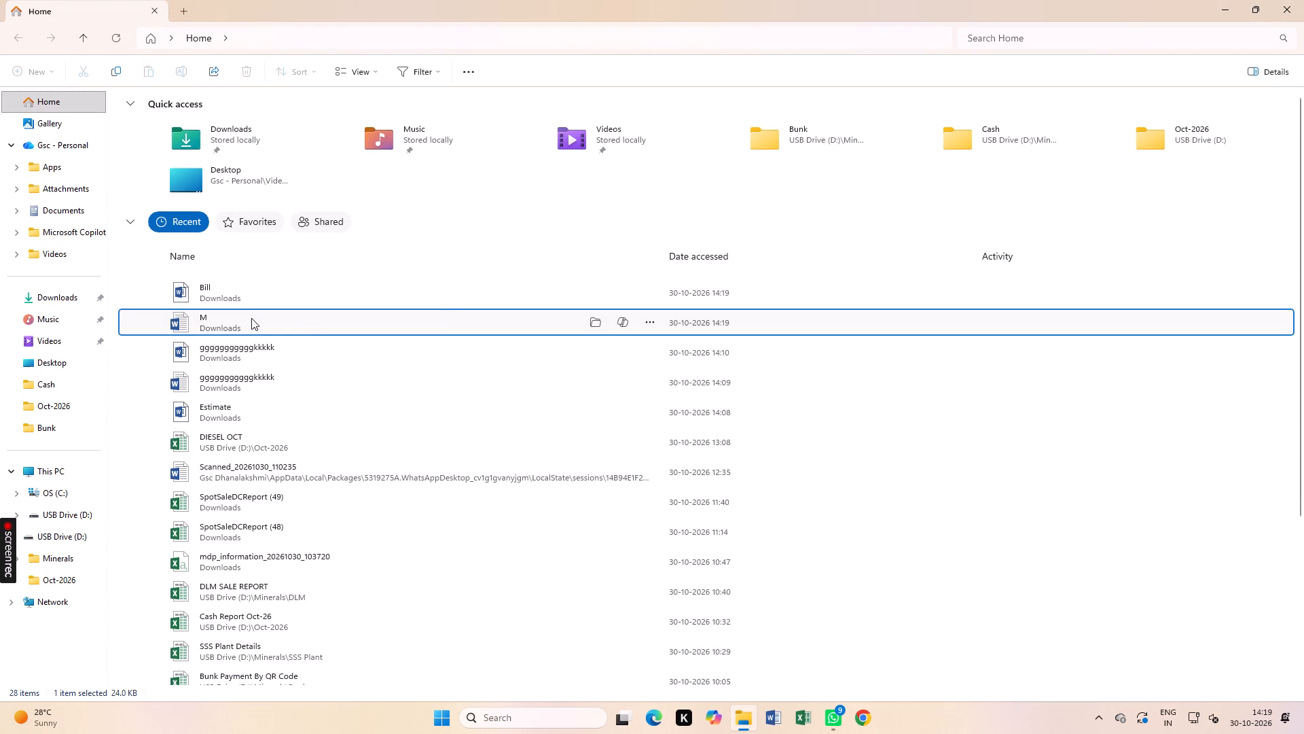
left_click(314, 241)
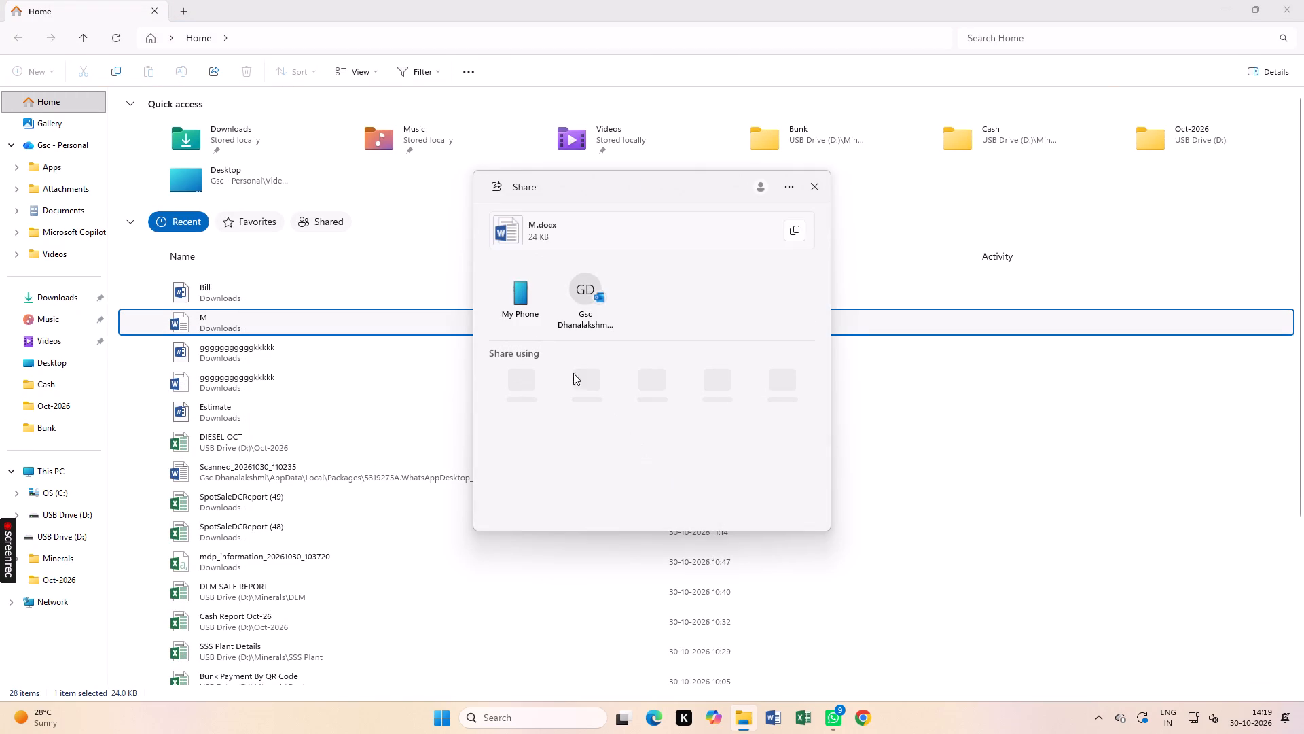
left_click(831, 177)
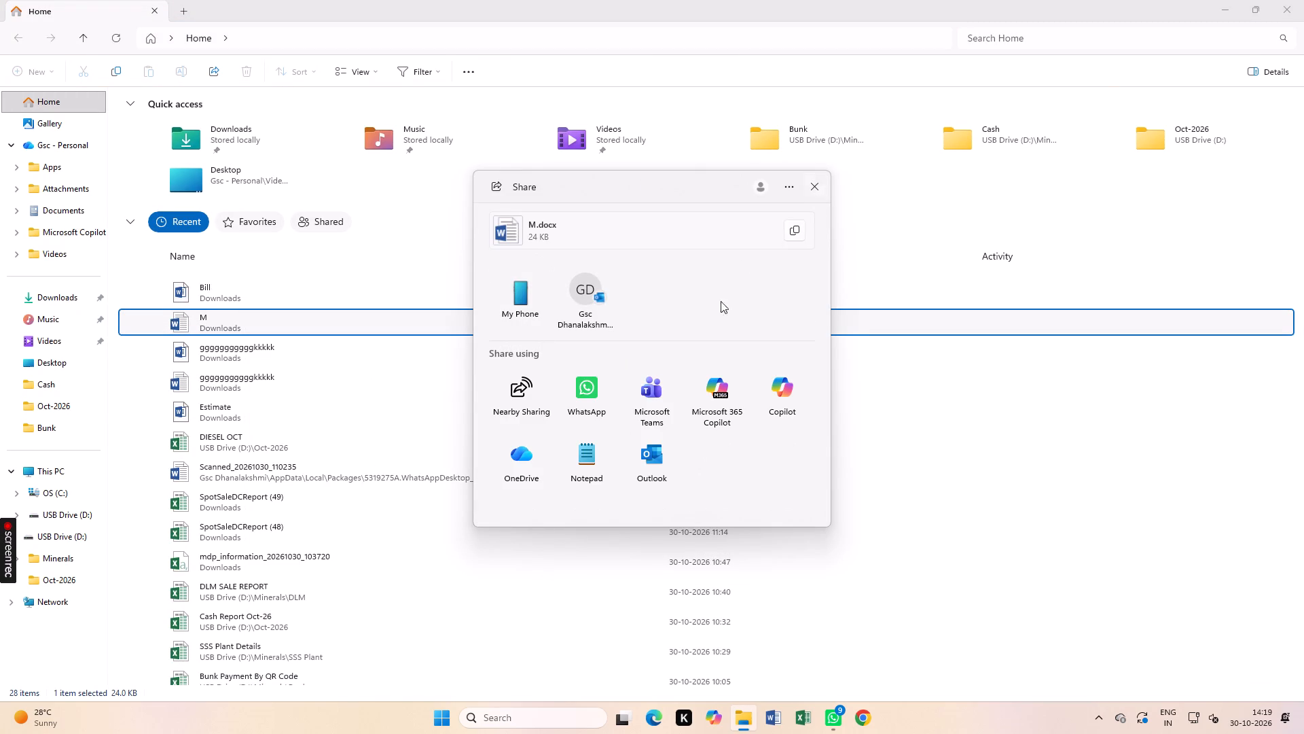
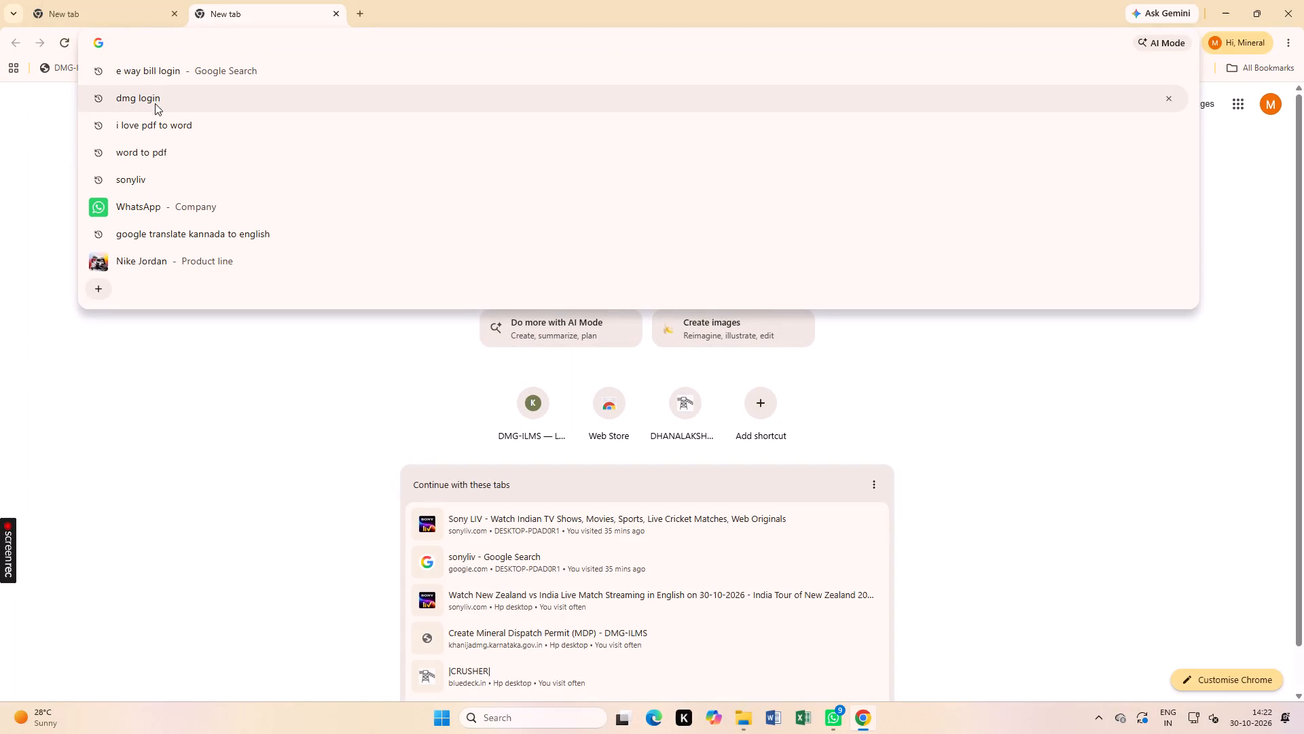
Search the web for "word to pdf" and open iLovePDF's Convert Word to PDF page.
left_click(167, 153)
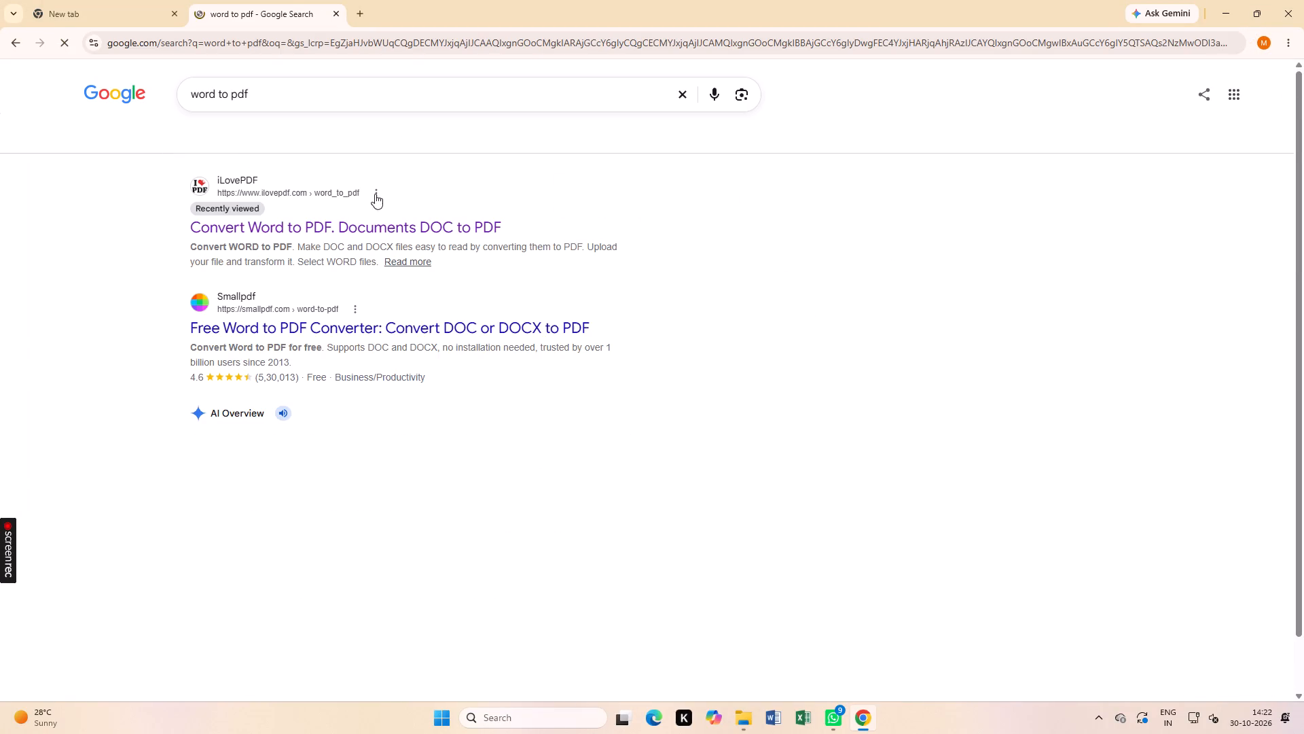
left_click(269, 231)
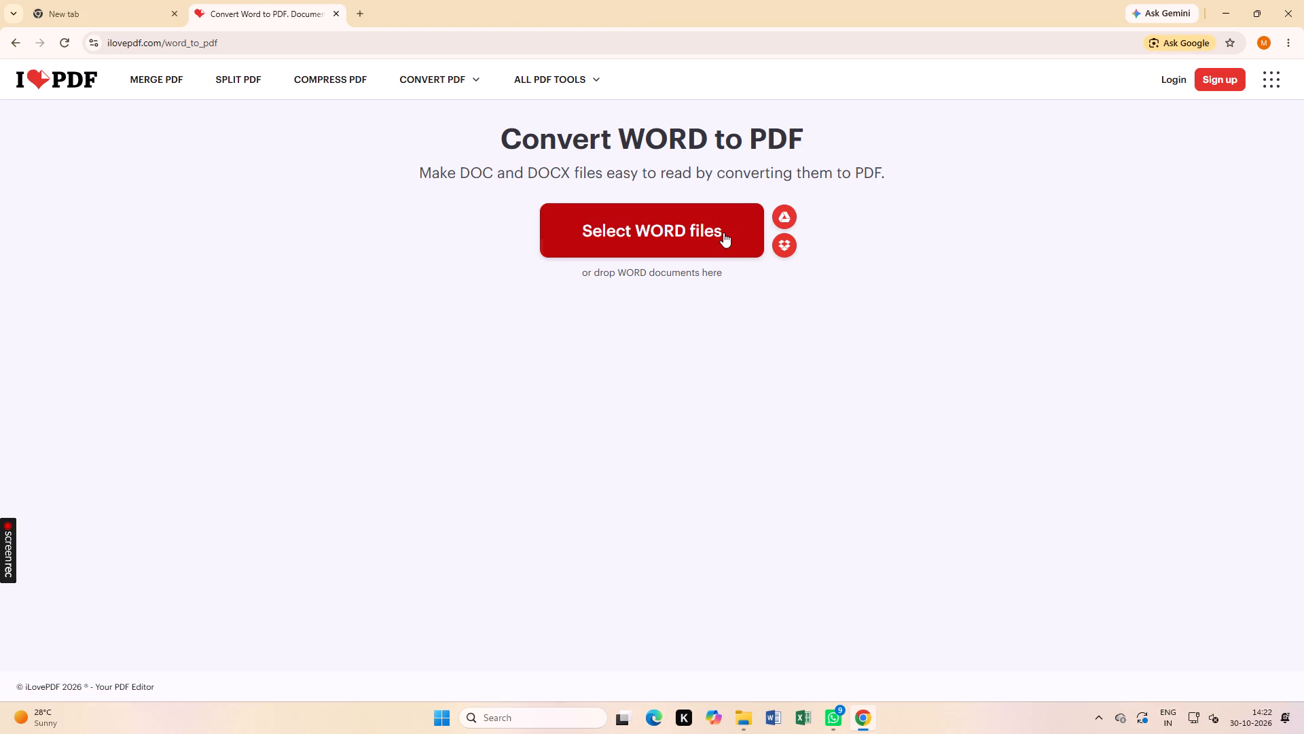
Start selecting a Word file from the Downloads folder for conversion to PDF.
left_click(723, 232)
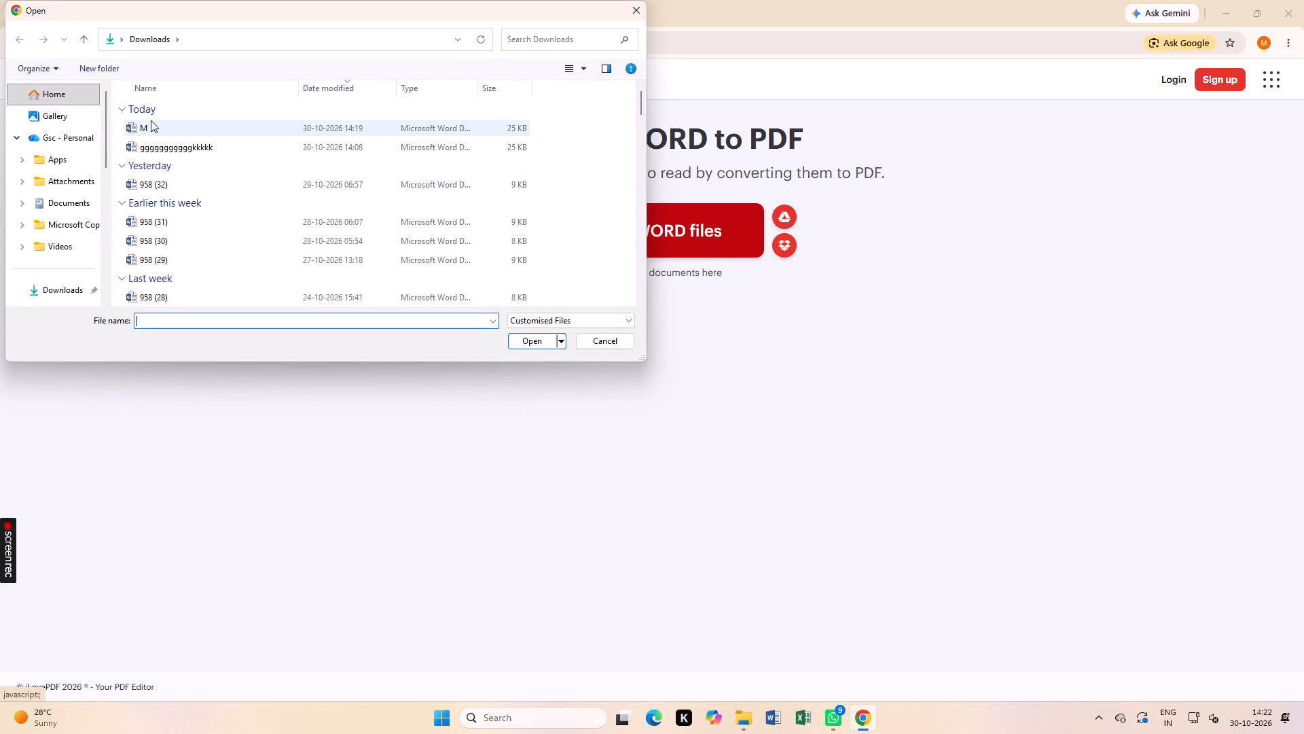
left_click(148, 130)
left_click(526, 336)
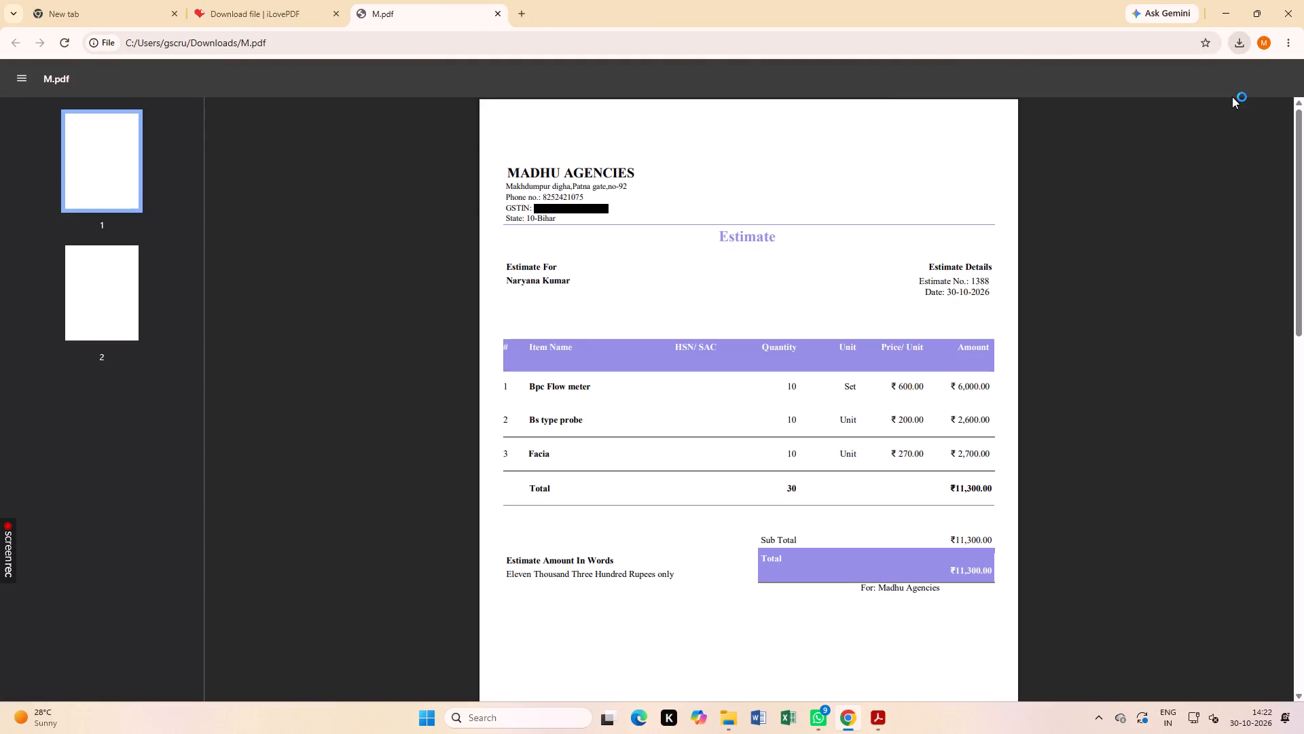
scroll(916, 392, "down", 6)
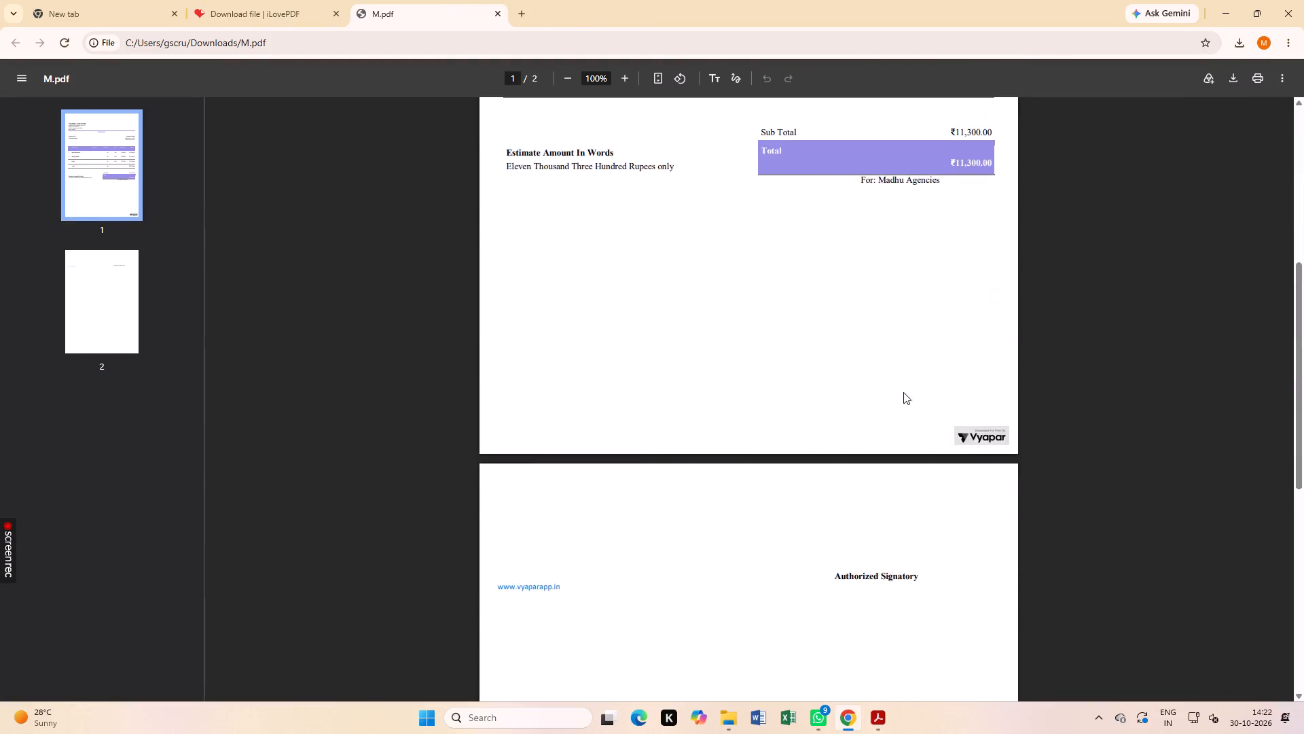
scroll(896, 398, "down", 5)
scroll(895, 399, "up", 9)
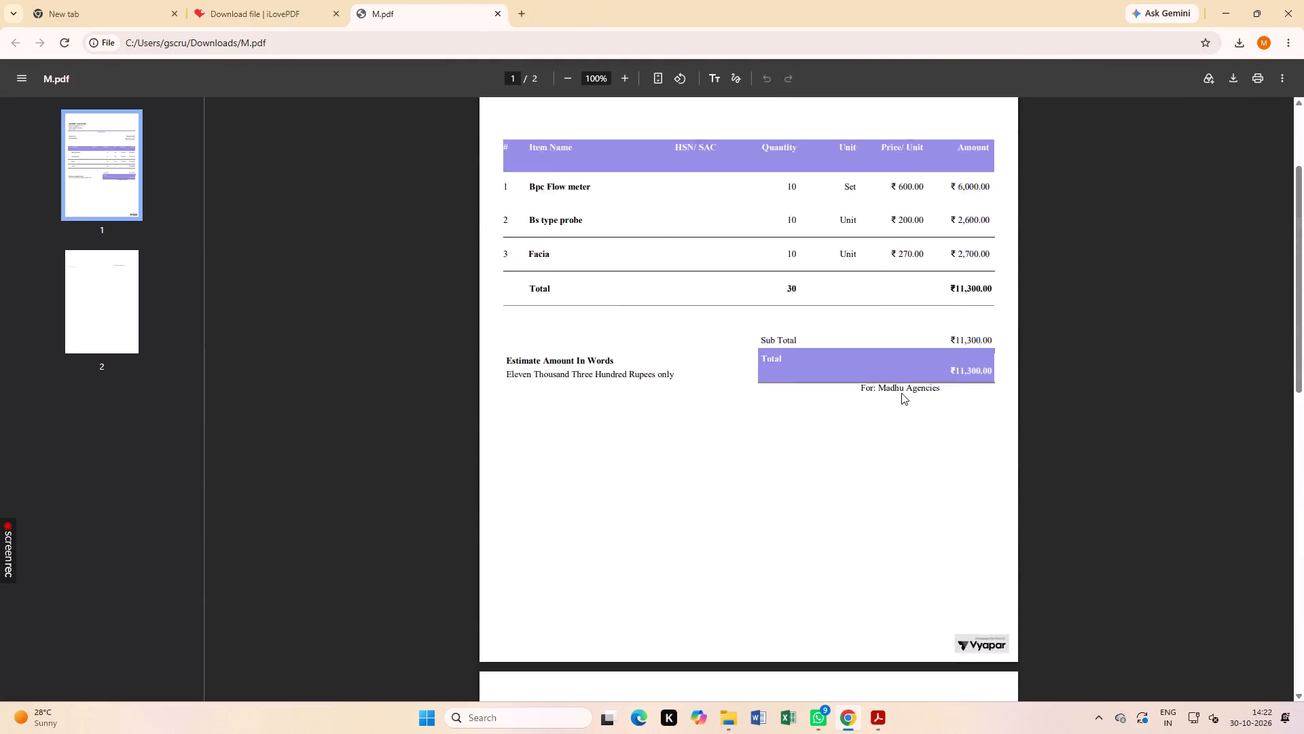
scroll(617, 338, "down", 5)
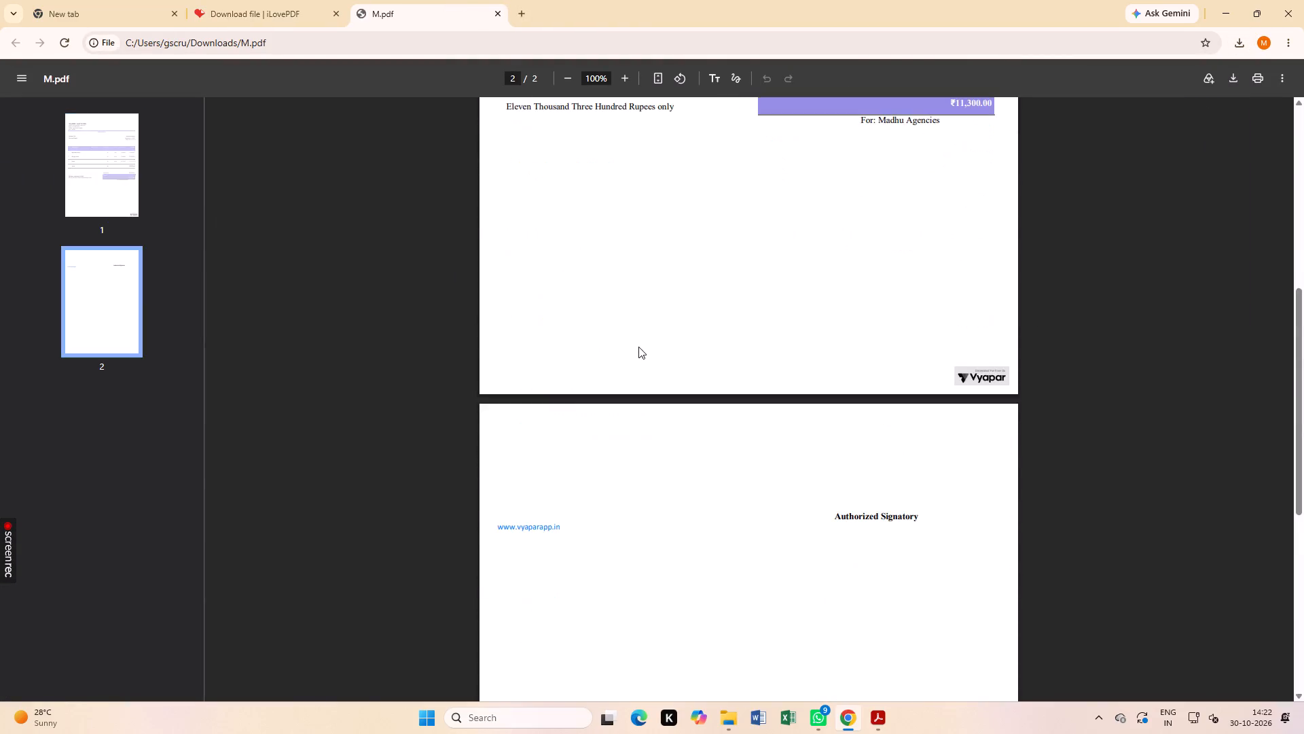
scroll(695, 354, "up", 5)
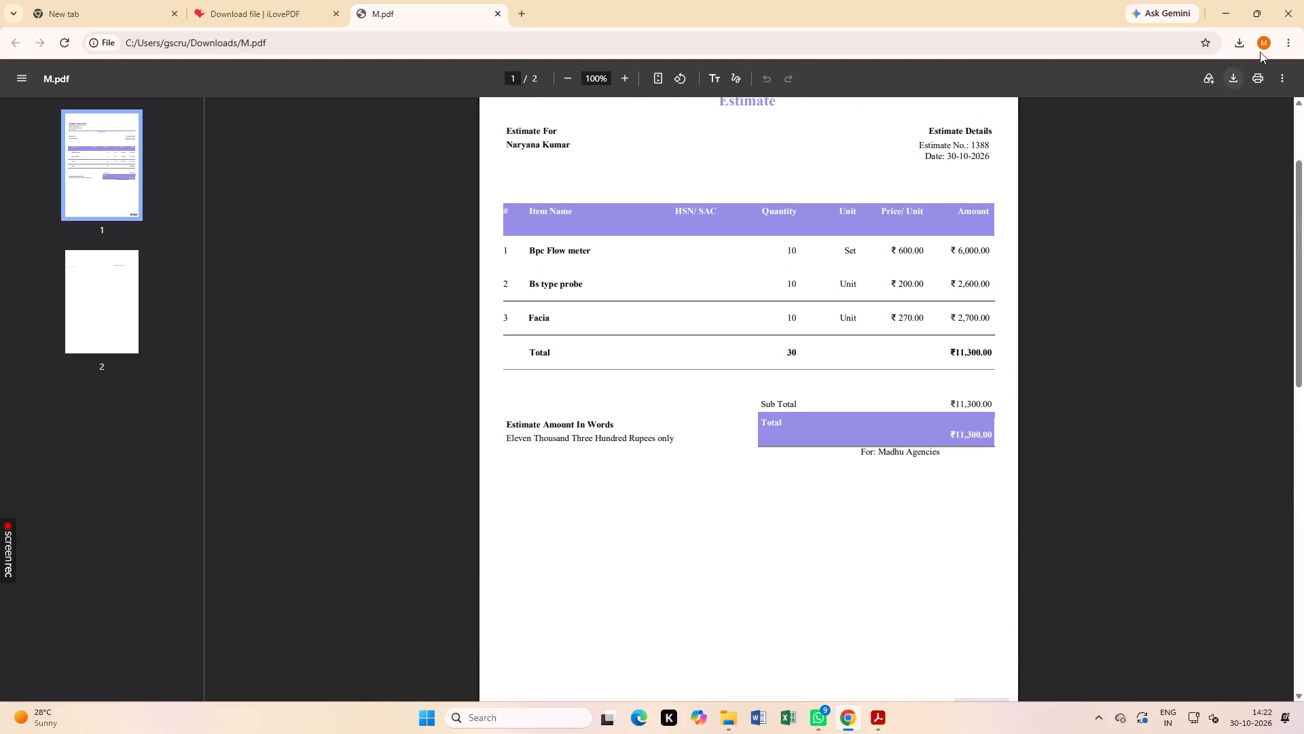
left_click(1290, 10)
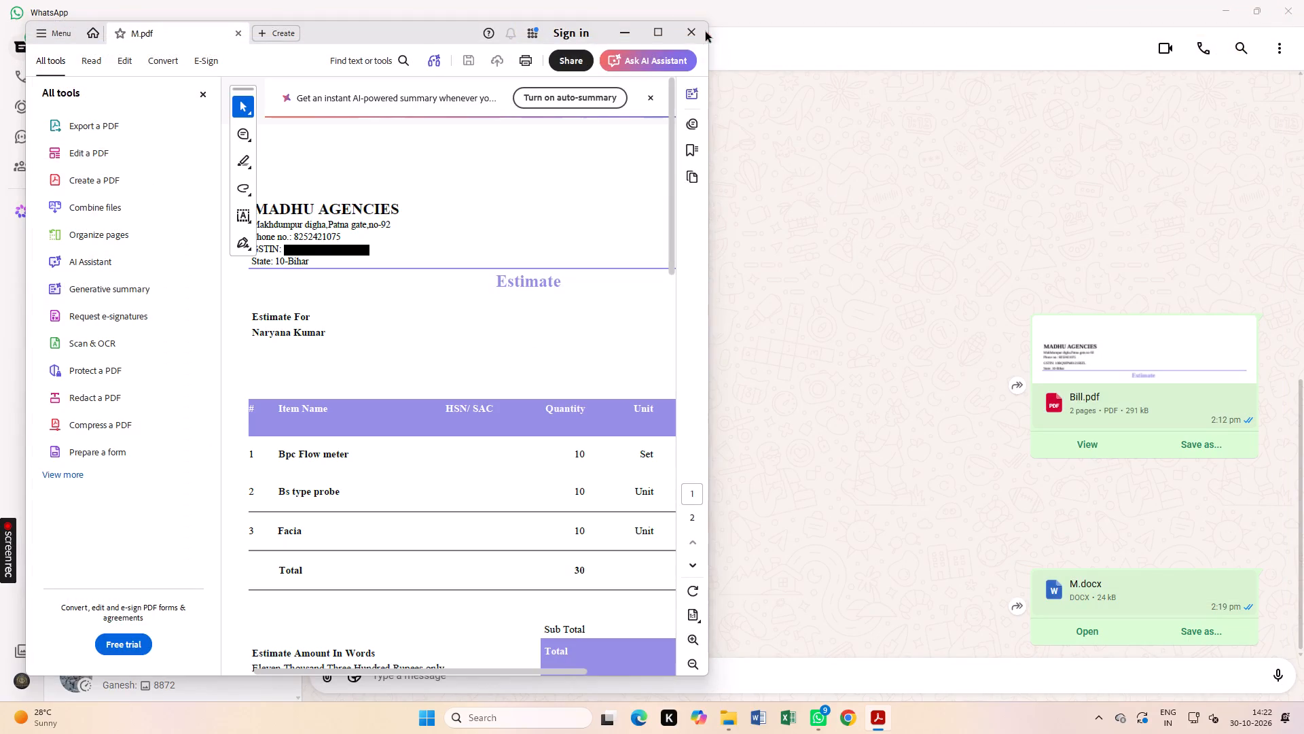
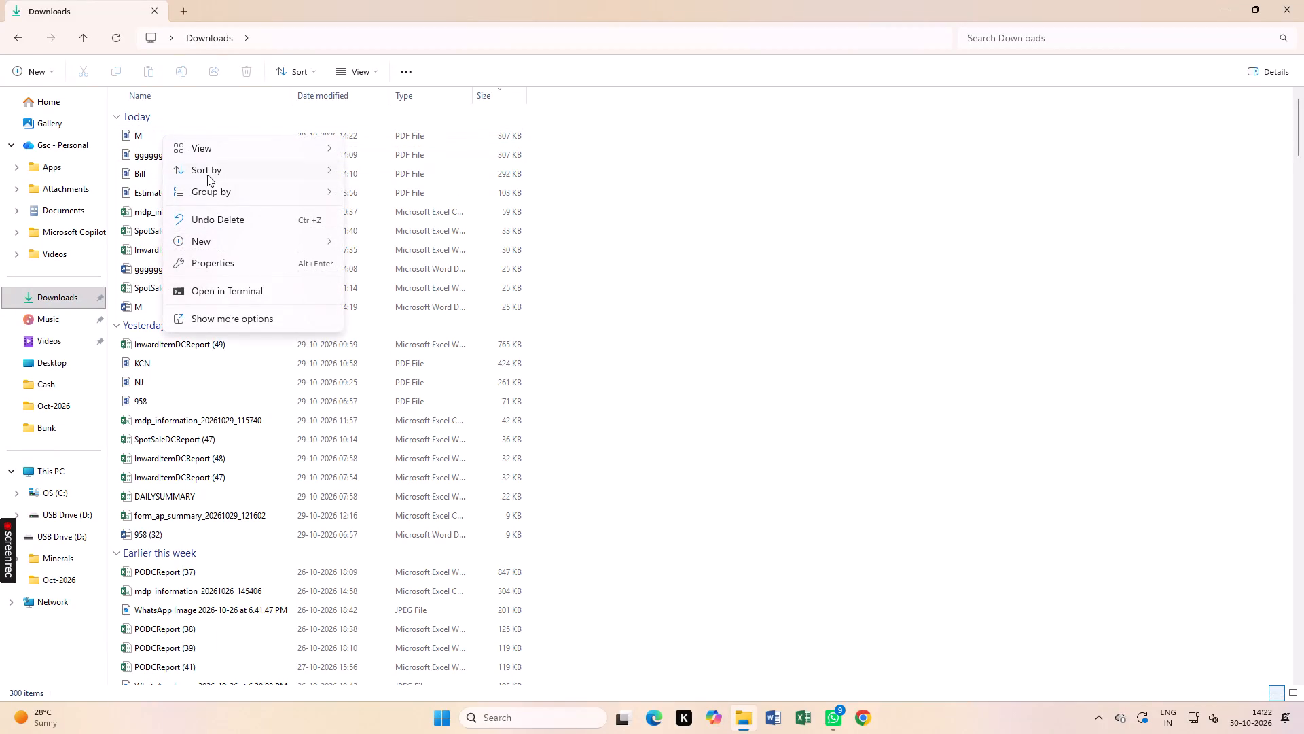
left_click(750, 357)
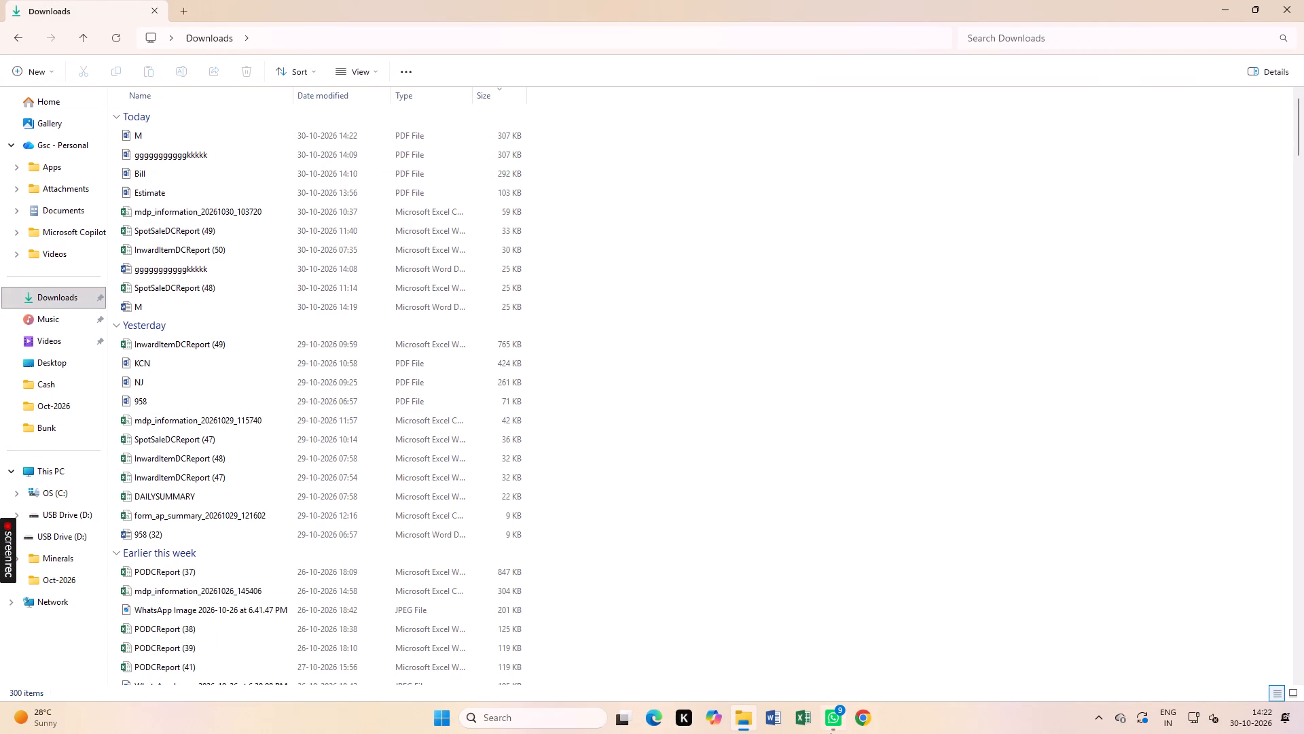
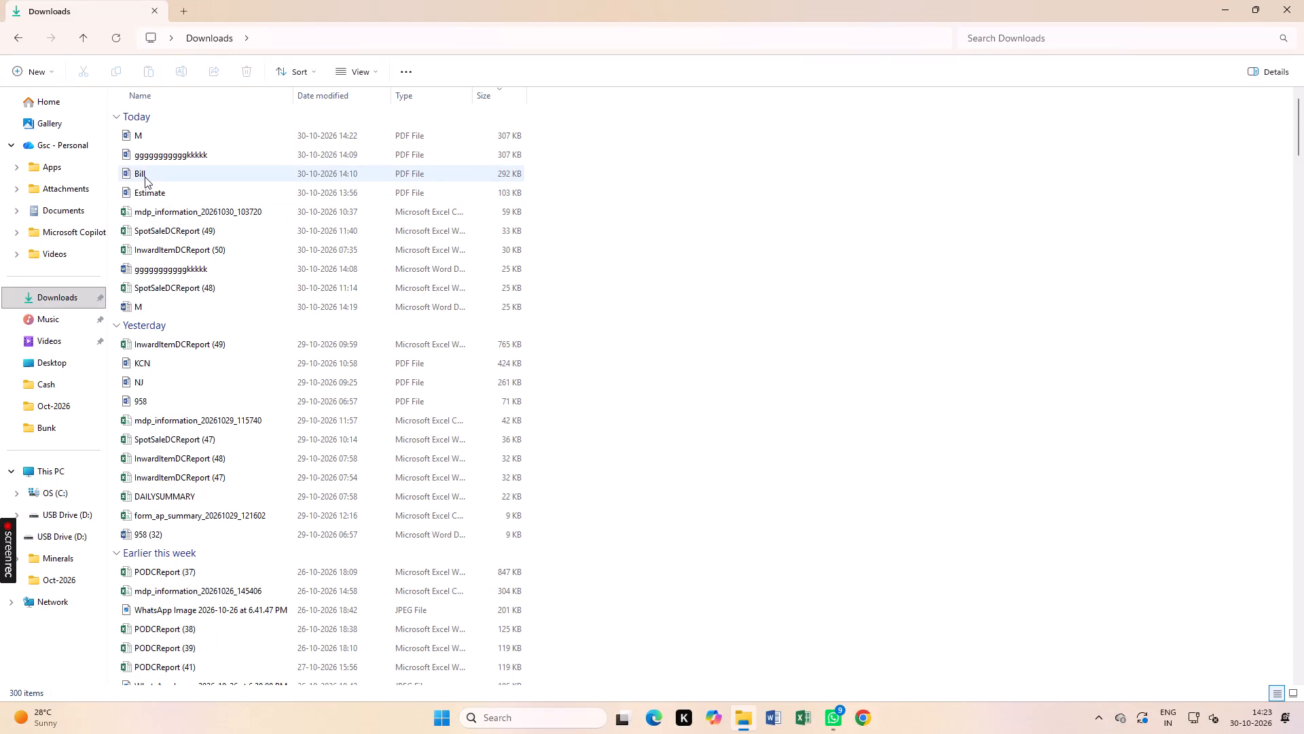
Open the Bill PDF from Downloads in Word and look over both pages of the estimate.
double_click(145, 177)
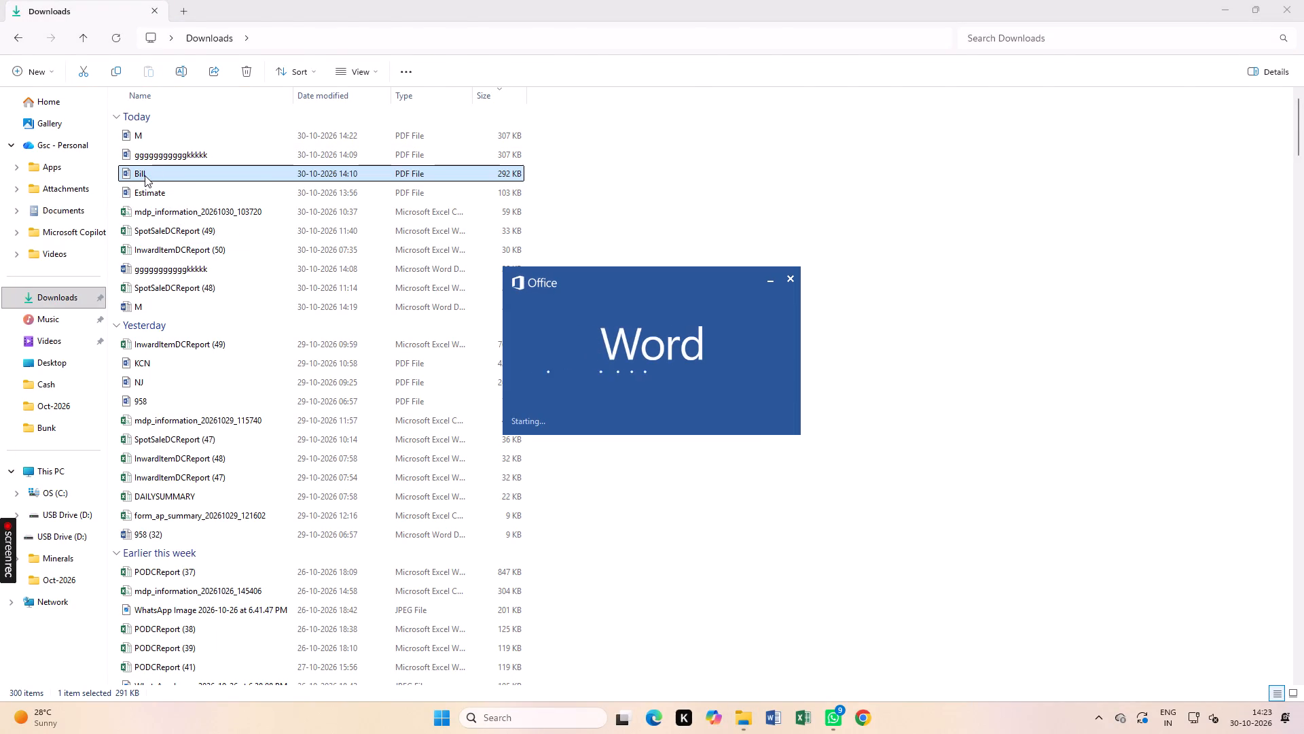
scroll(669, 412, "down", 4)
scroll(587, 440, "down", 9)
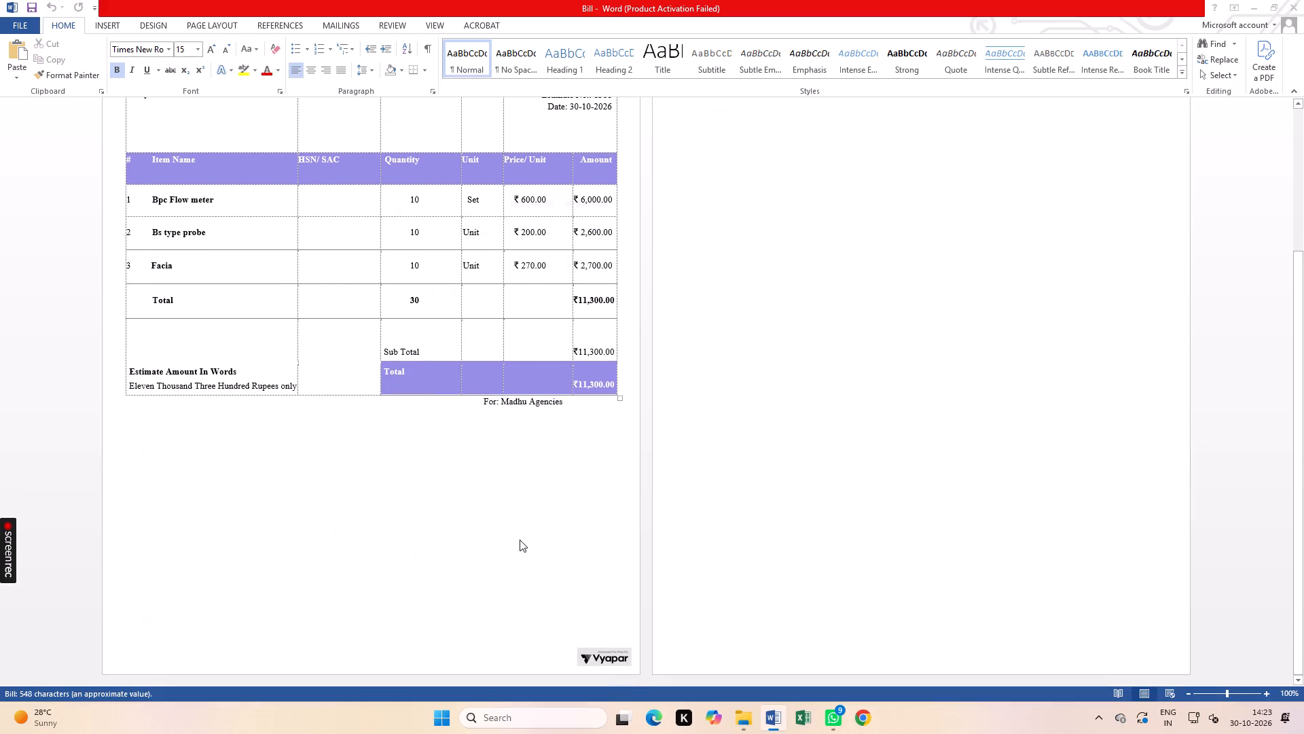
scroll(520, 540, "down", 7)
left_click(803, 197)
scroll(948, 305, "up", 6)
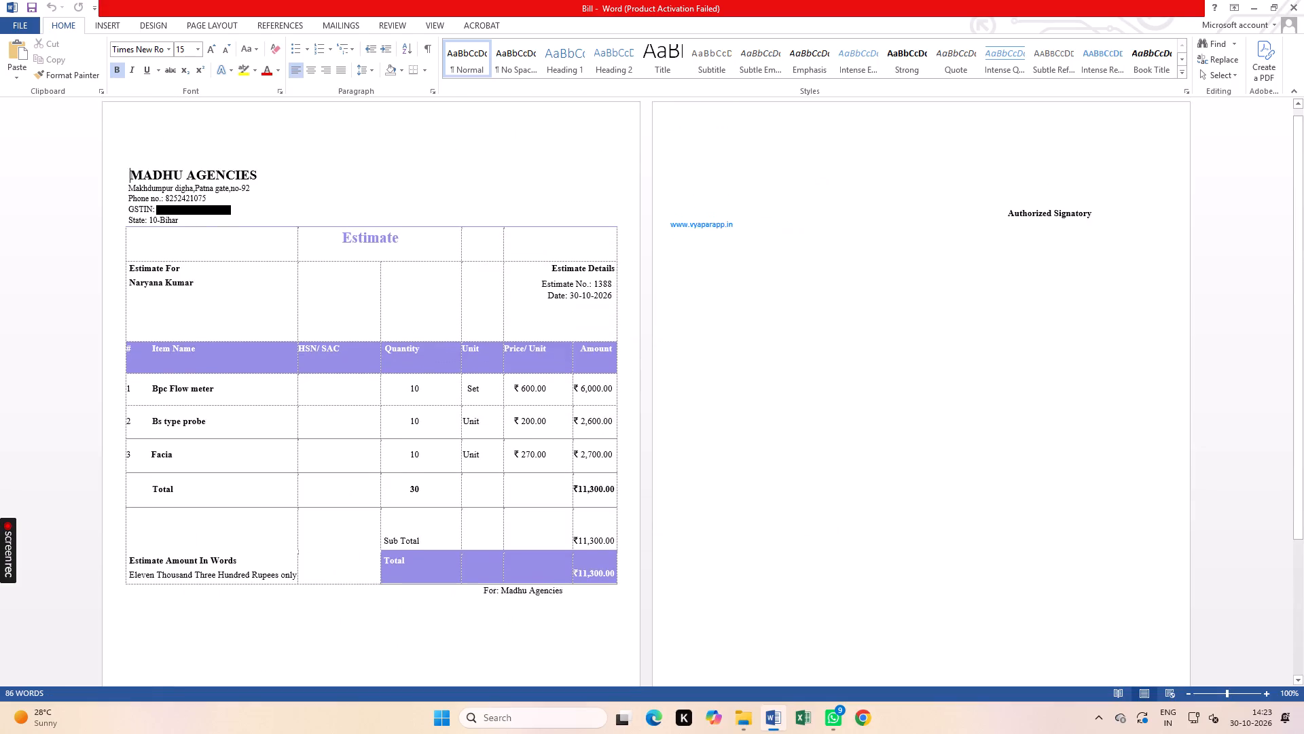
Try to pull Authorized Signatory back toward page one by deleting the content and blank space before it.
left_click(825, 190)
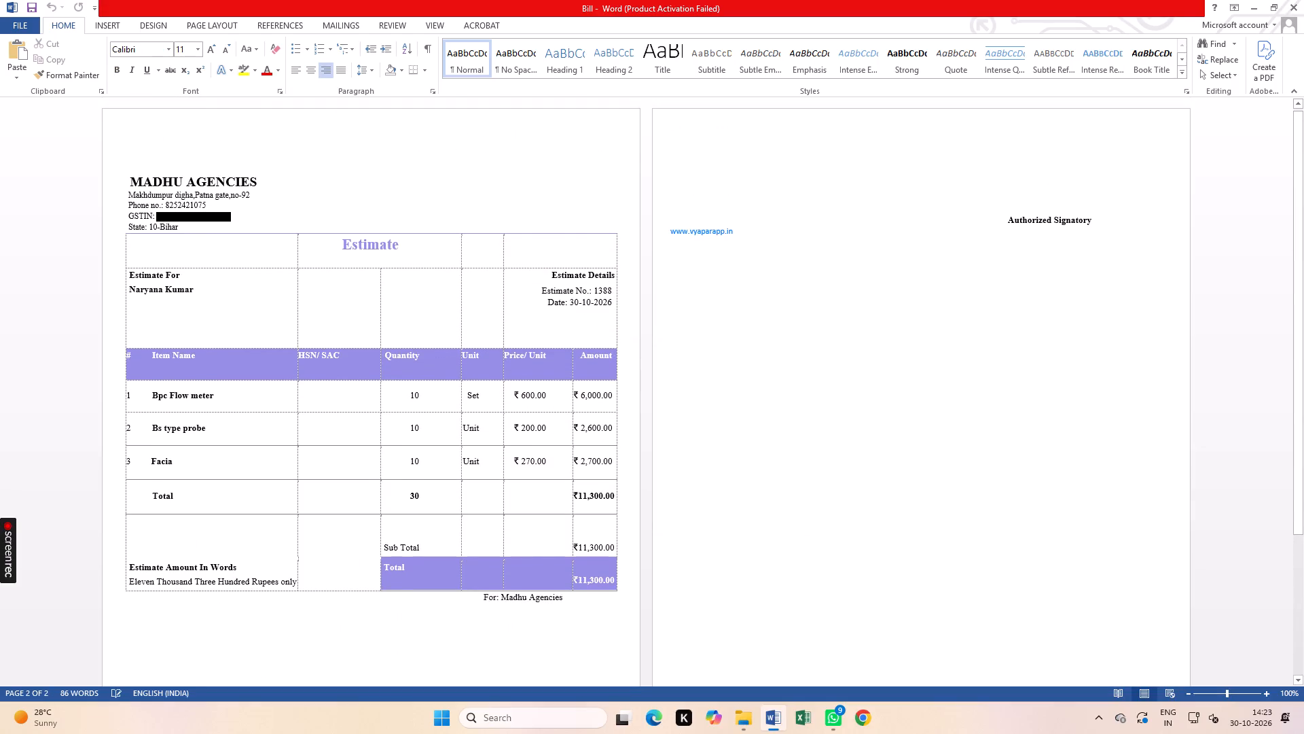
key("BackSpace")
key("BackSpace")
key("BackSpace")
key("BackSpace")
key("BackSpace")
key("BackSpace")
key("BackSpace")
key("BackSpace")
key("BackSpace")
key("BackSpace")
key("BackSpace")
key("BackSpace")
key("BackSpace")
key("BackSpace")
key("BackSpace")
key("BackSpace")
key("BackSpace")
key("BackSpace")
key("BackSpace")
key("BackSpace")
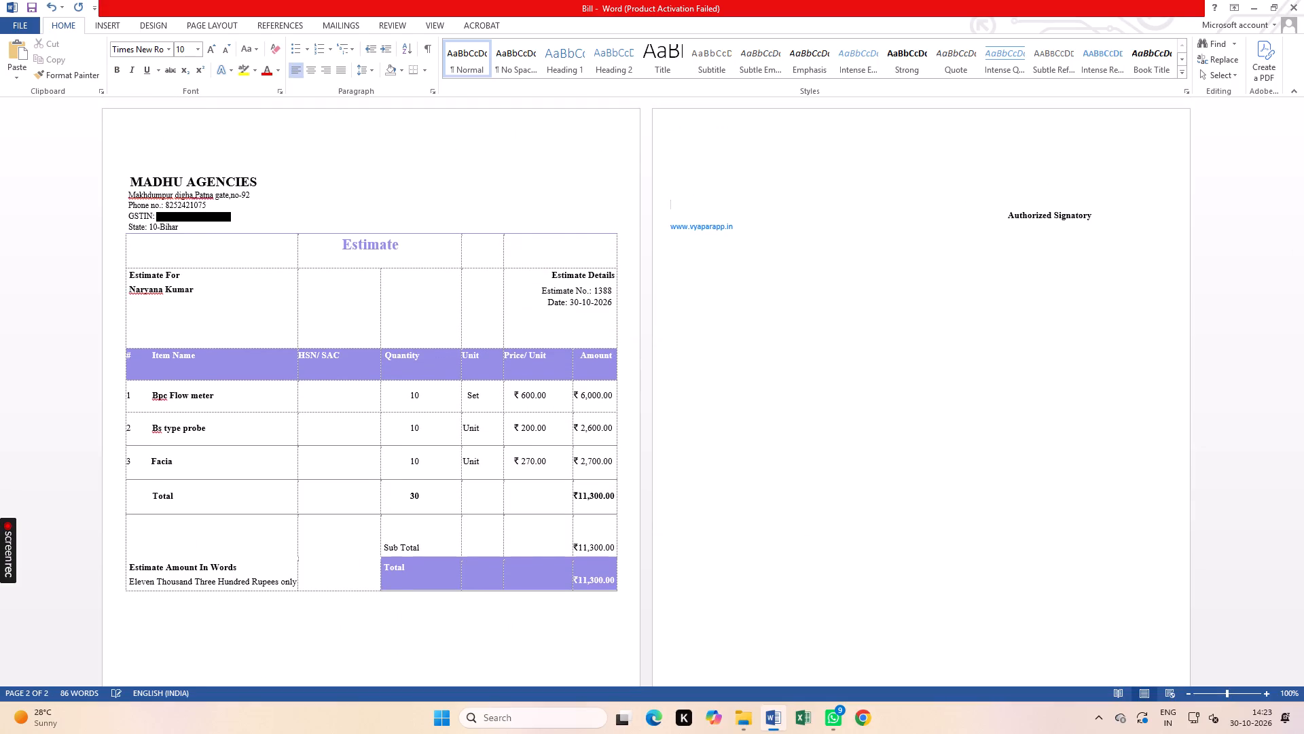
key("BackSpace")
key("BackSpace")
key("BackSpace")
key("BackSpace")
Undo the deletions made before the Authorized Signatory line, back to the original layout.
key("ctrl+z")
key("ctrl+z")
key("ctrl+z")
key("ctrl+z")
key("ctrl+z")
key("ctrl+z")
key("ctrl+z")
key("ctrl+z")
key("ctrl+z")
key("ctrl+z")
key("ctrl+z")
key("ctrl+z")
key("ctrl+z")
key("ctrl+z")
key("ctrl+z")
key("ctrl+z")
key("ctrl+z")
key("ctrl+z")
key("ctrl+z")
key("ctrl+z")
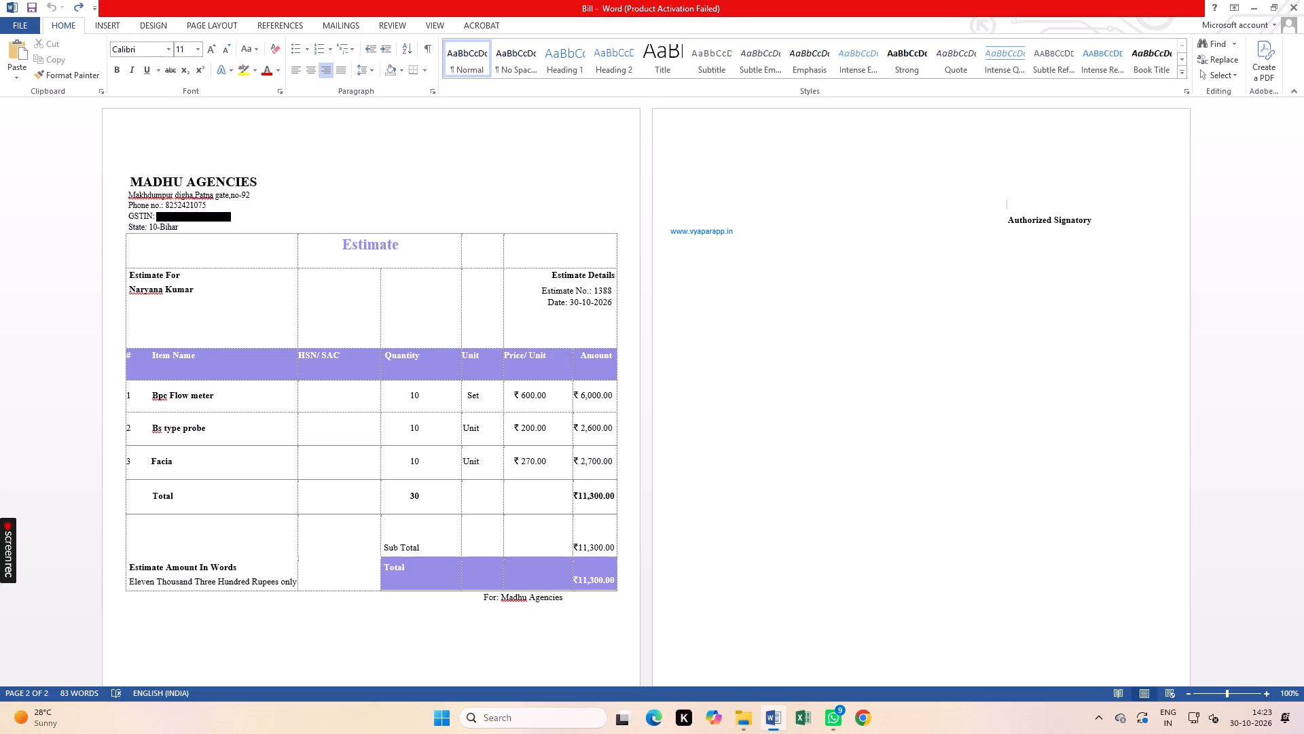
left_click(789, 292)
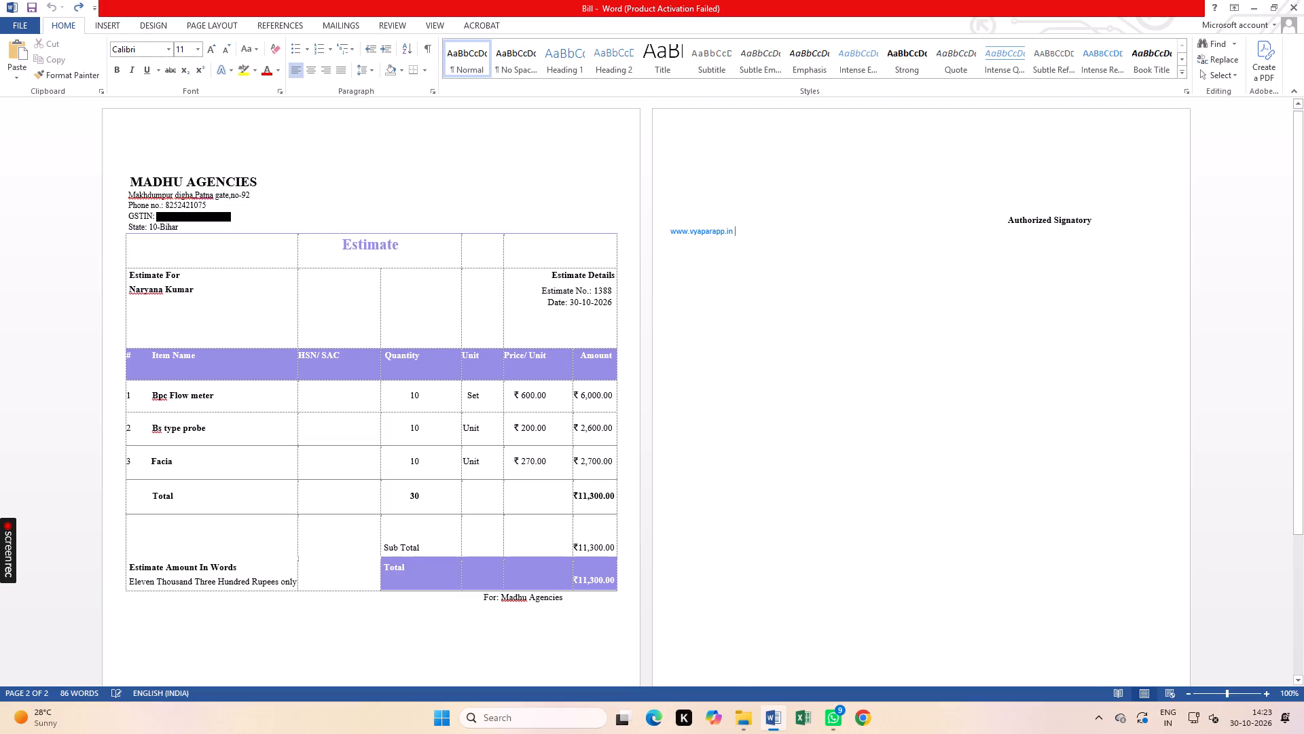
key("BackSpace")
key("BackSpace")
key("BackSpace")
key("BackSpace")
key("BackSpace")
key("BackSpace")
key("BackSpace")
key("BackSpace")
key("BackSpace")
key("BackSpace")
key("BackSpace")
key("BackSpace")
key("BackSpace")
key("BackSpace")
key("BackSpace")
key("BackSpace")
key("BackSpace")
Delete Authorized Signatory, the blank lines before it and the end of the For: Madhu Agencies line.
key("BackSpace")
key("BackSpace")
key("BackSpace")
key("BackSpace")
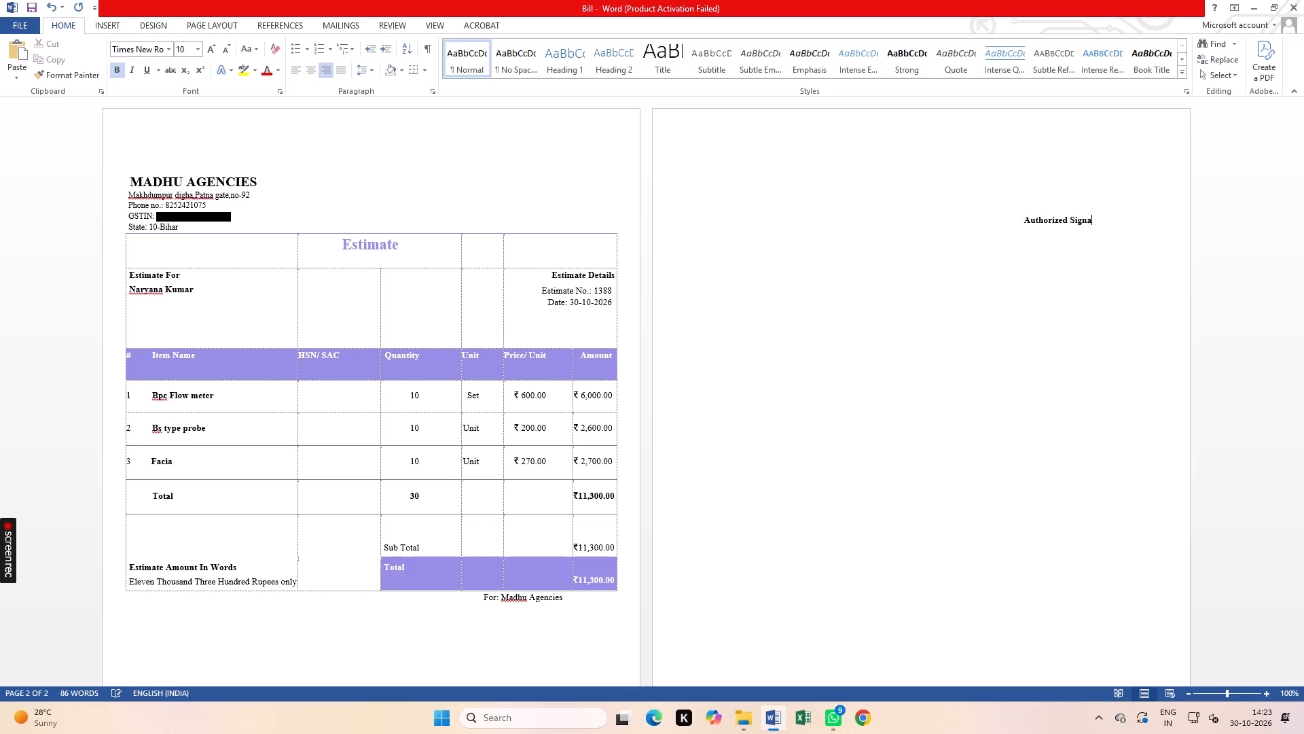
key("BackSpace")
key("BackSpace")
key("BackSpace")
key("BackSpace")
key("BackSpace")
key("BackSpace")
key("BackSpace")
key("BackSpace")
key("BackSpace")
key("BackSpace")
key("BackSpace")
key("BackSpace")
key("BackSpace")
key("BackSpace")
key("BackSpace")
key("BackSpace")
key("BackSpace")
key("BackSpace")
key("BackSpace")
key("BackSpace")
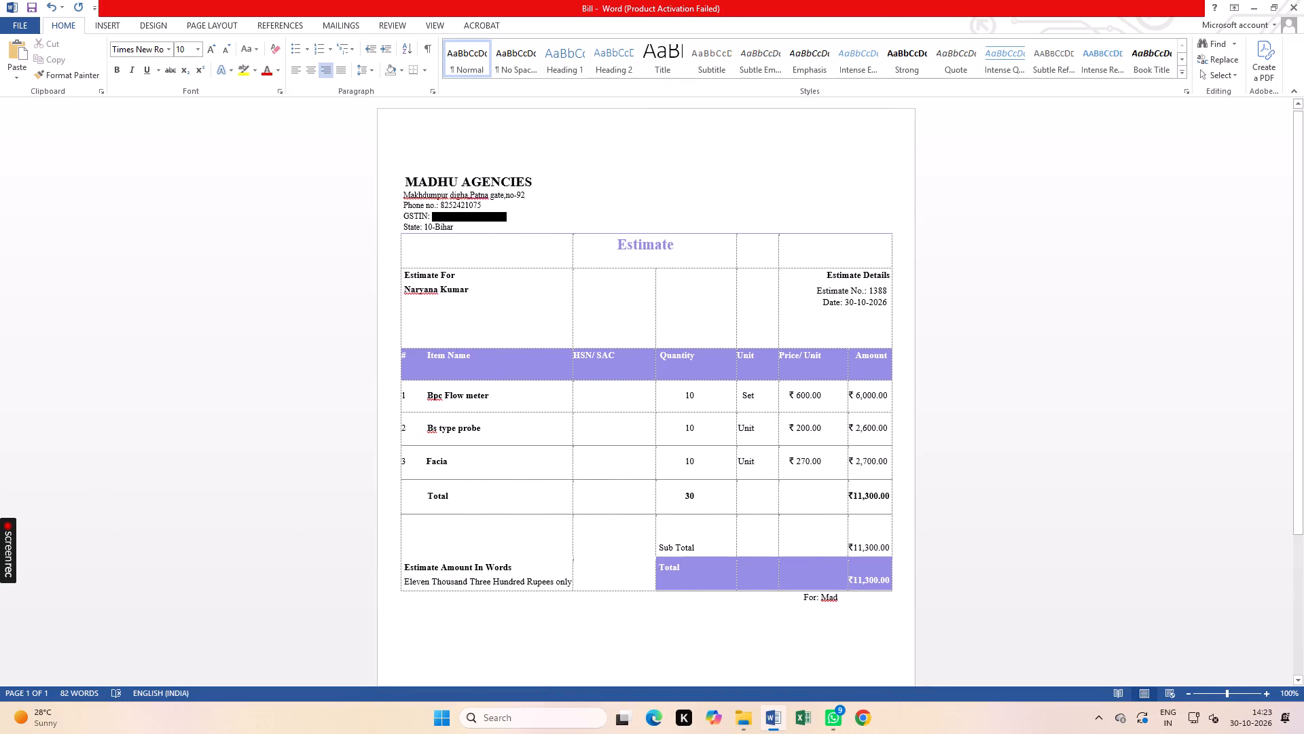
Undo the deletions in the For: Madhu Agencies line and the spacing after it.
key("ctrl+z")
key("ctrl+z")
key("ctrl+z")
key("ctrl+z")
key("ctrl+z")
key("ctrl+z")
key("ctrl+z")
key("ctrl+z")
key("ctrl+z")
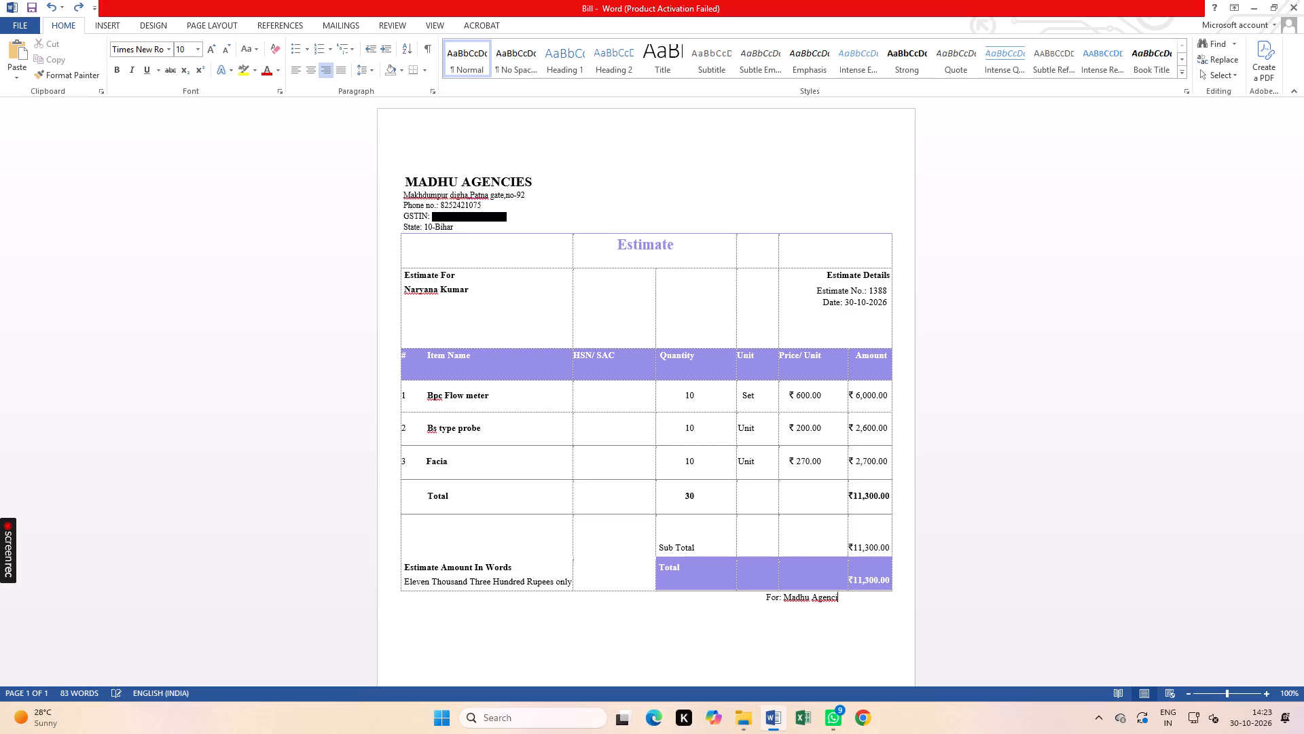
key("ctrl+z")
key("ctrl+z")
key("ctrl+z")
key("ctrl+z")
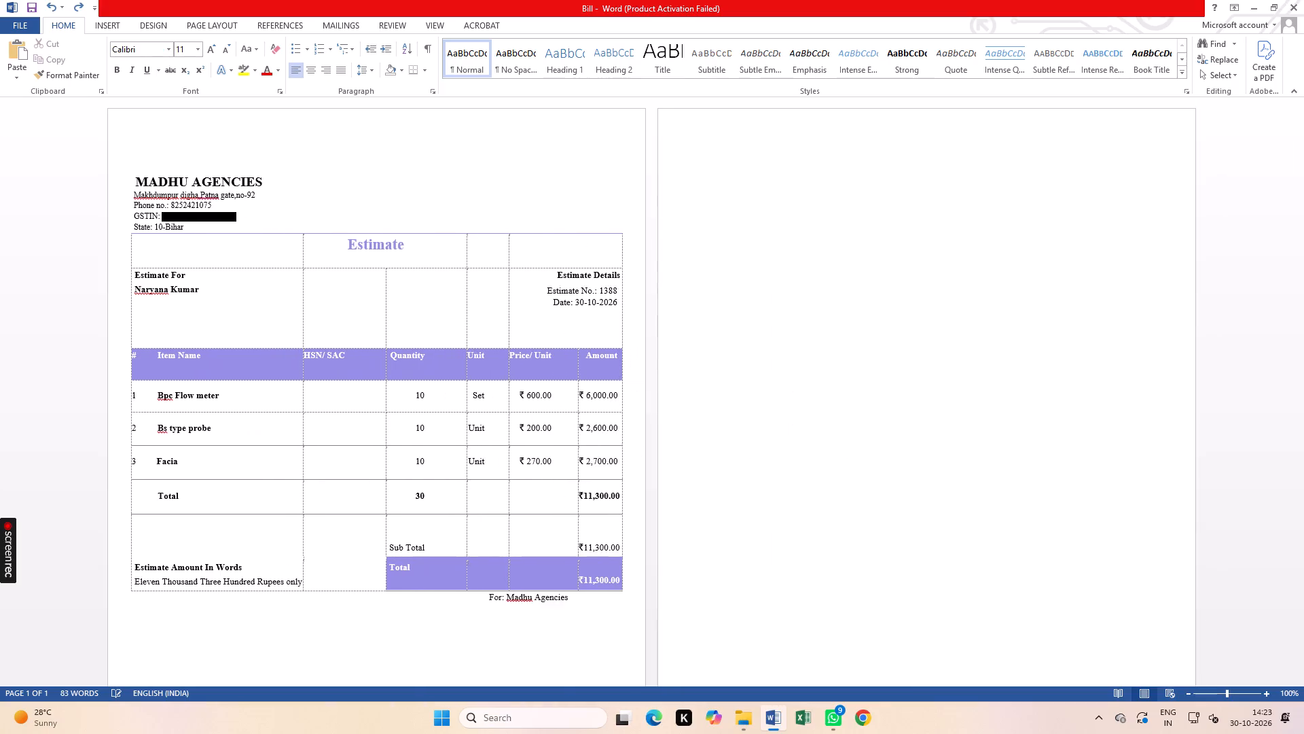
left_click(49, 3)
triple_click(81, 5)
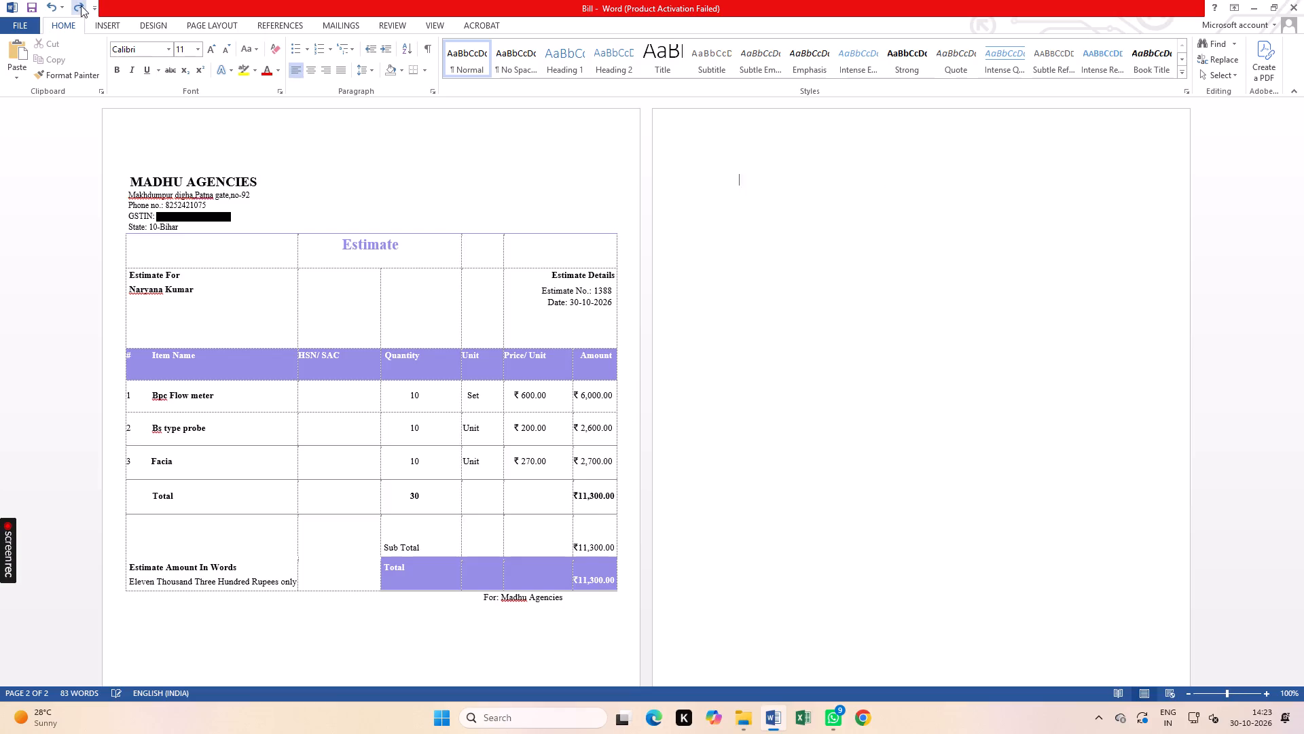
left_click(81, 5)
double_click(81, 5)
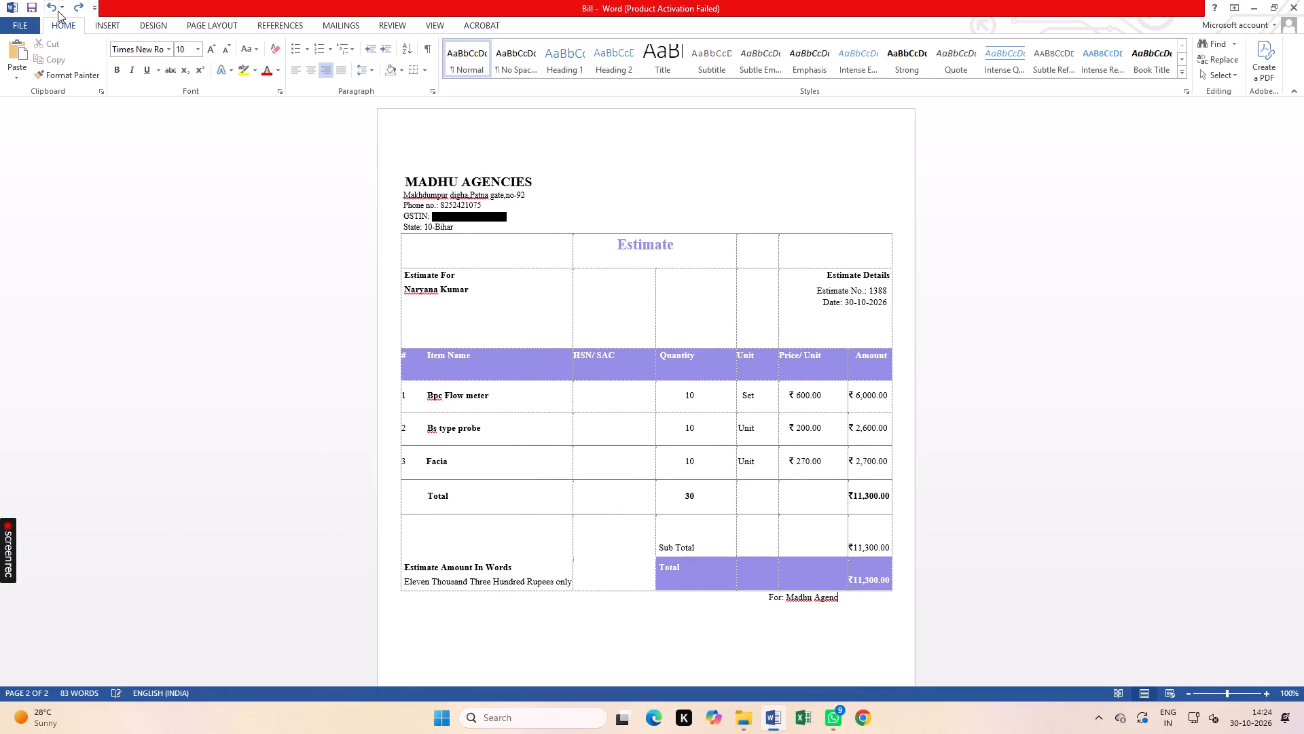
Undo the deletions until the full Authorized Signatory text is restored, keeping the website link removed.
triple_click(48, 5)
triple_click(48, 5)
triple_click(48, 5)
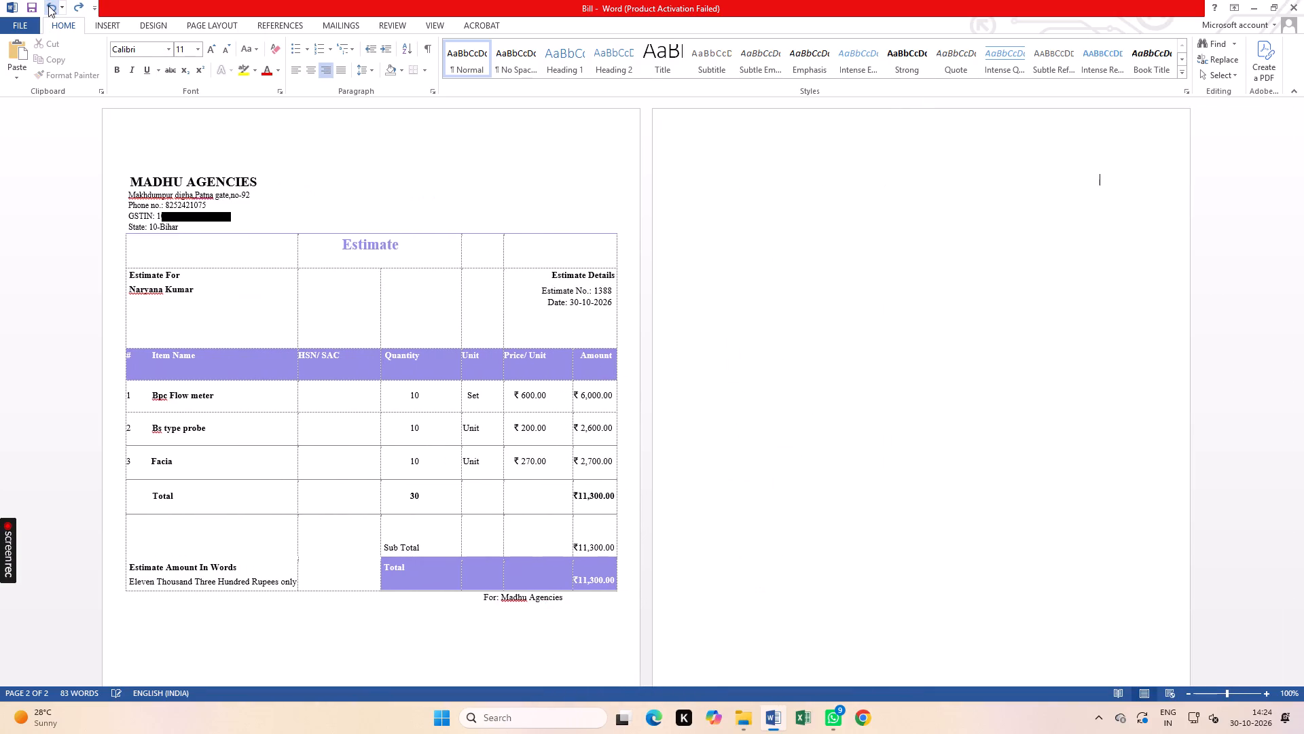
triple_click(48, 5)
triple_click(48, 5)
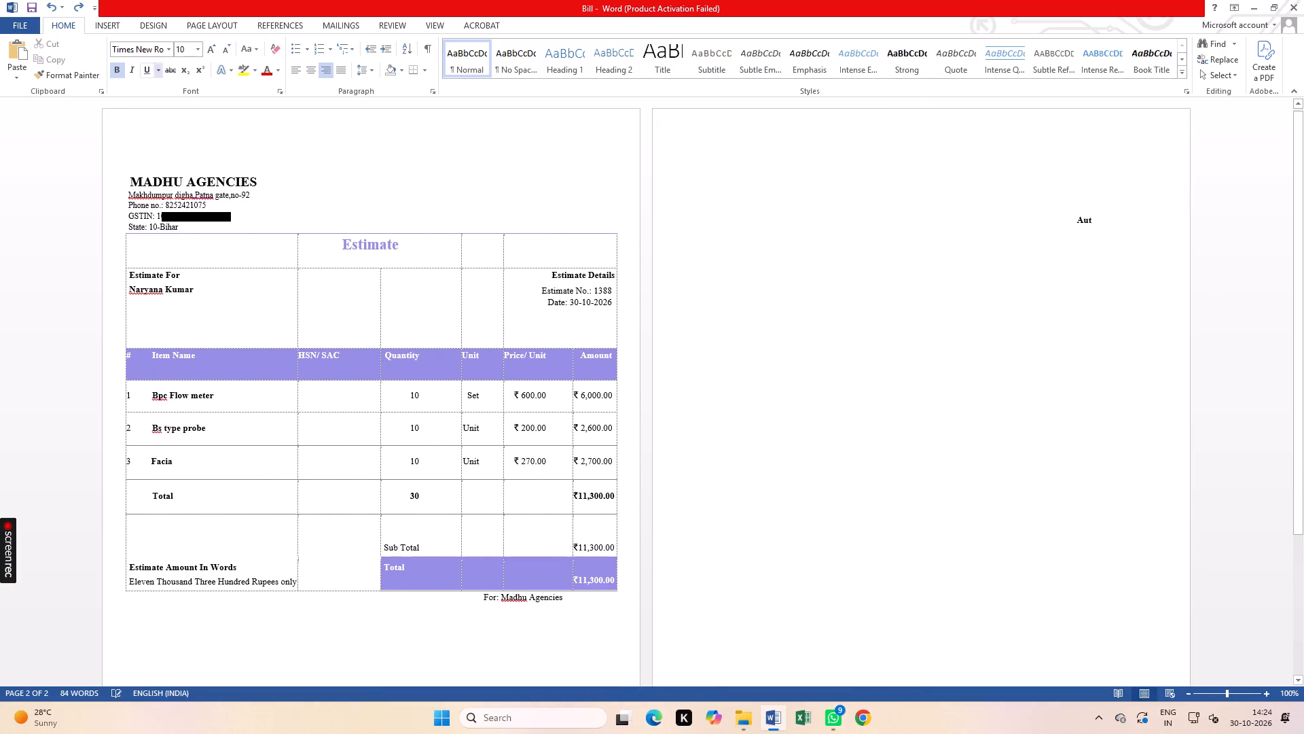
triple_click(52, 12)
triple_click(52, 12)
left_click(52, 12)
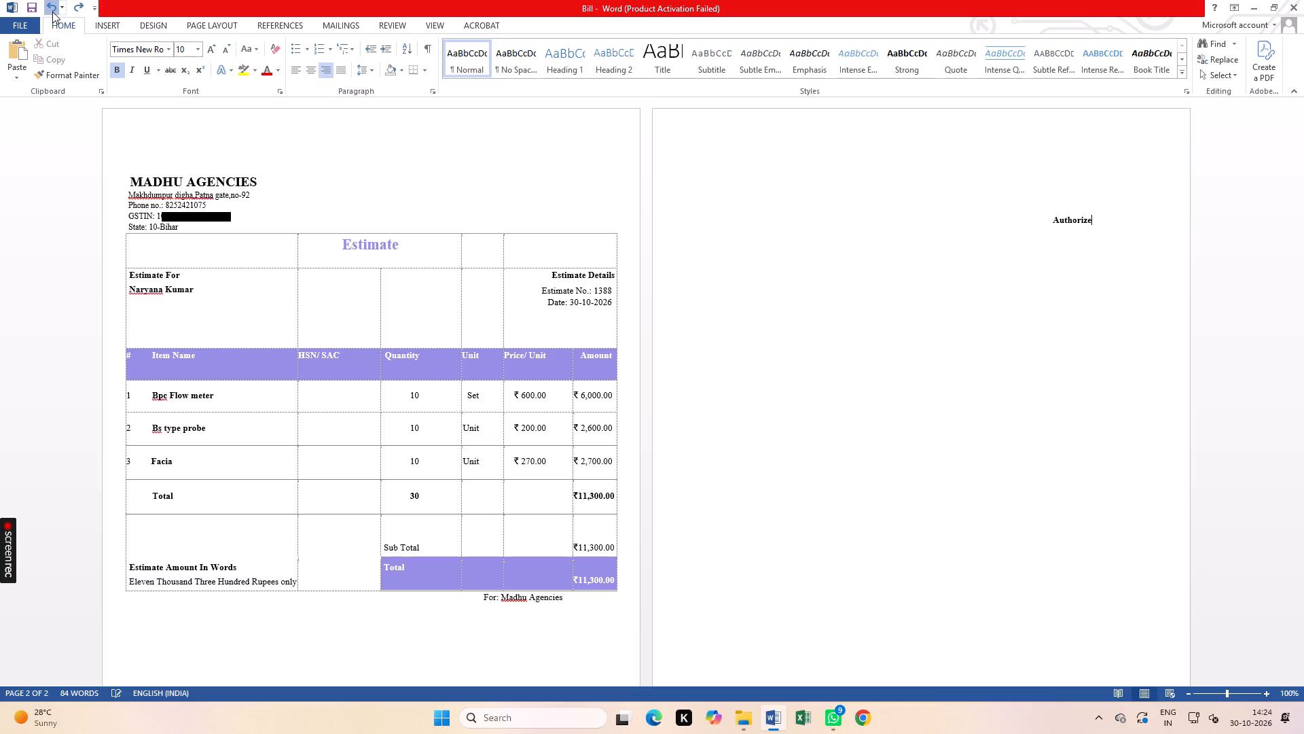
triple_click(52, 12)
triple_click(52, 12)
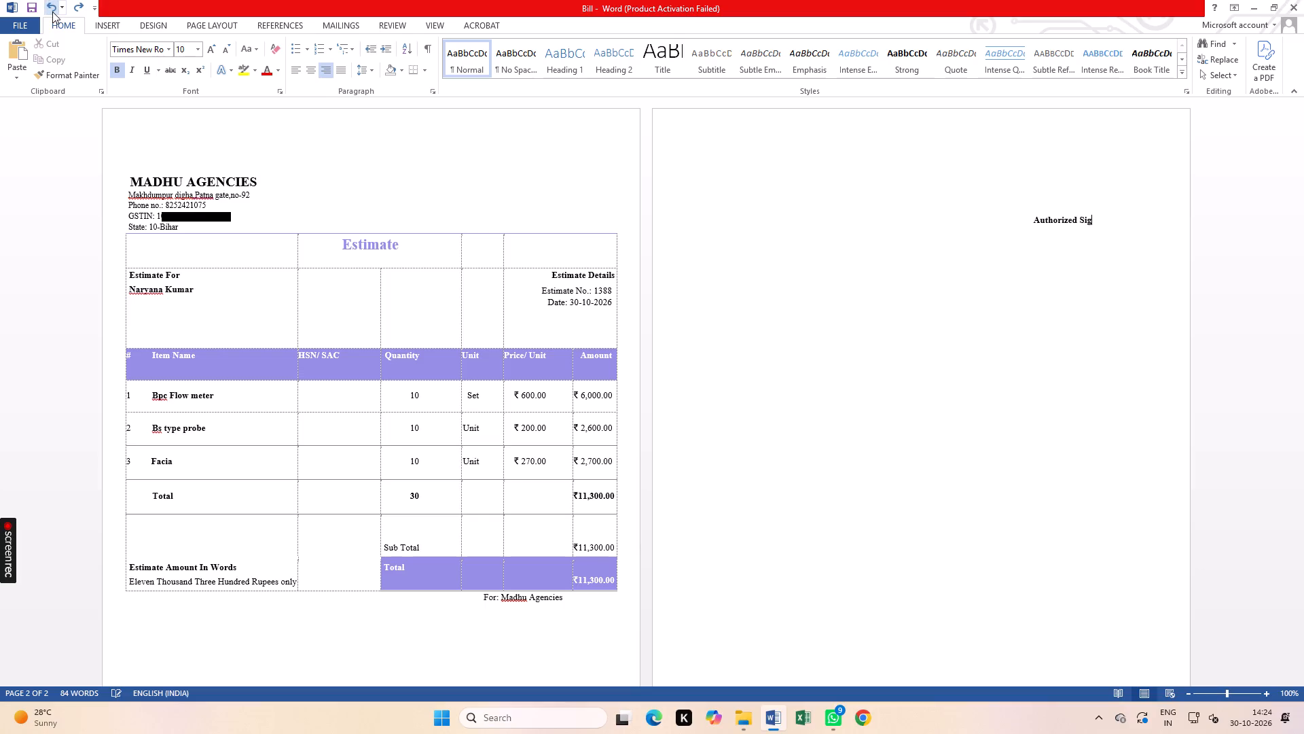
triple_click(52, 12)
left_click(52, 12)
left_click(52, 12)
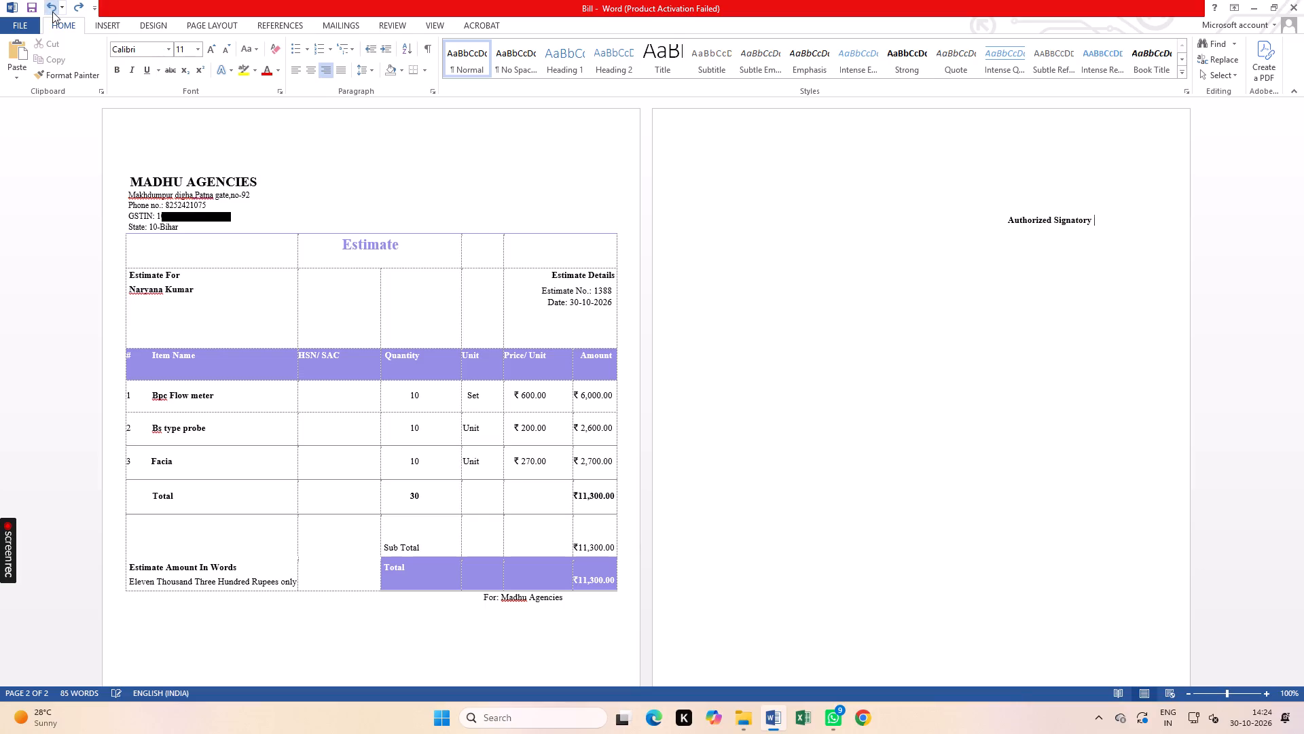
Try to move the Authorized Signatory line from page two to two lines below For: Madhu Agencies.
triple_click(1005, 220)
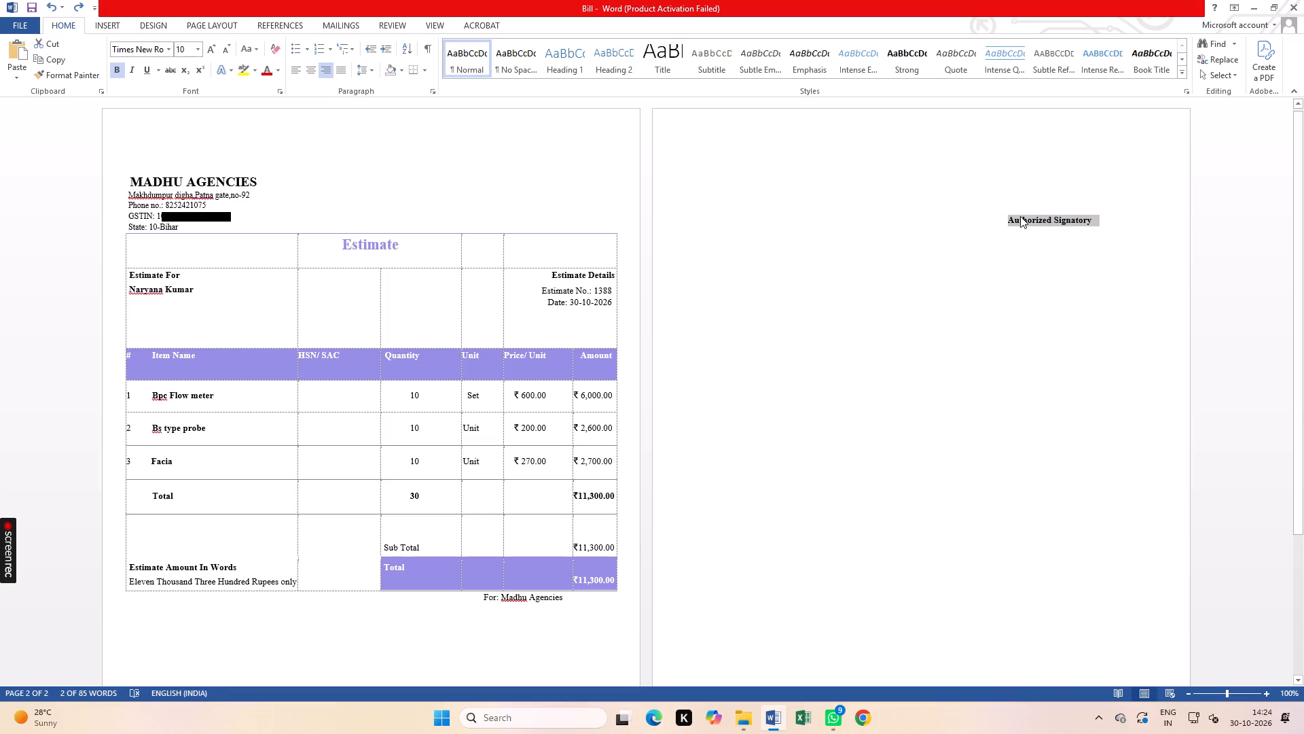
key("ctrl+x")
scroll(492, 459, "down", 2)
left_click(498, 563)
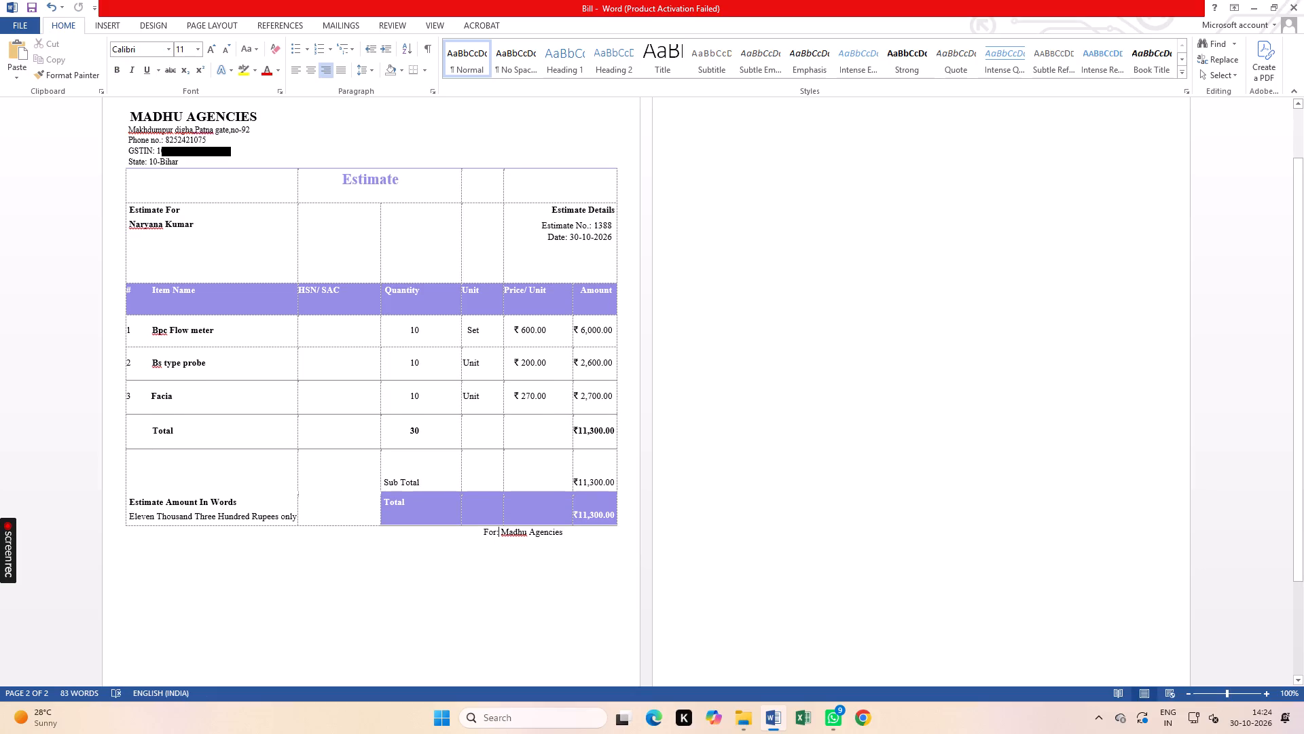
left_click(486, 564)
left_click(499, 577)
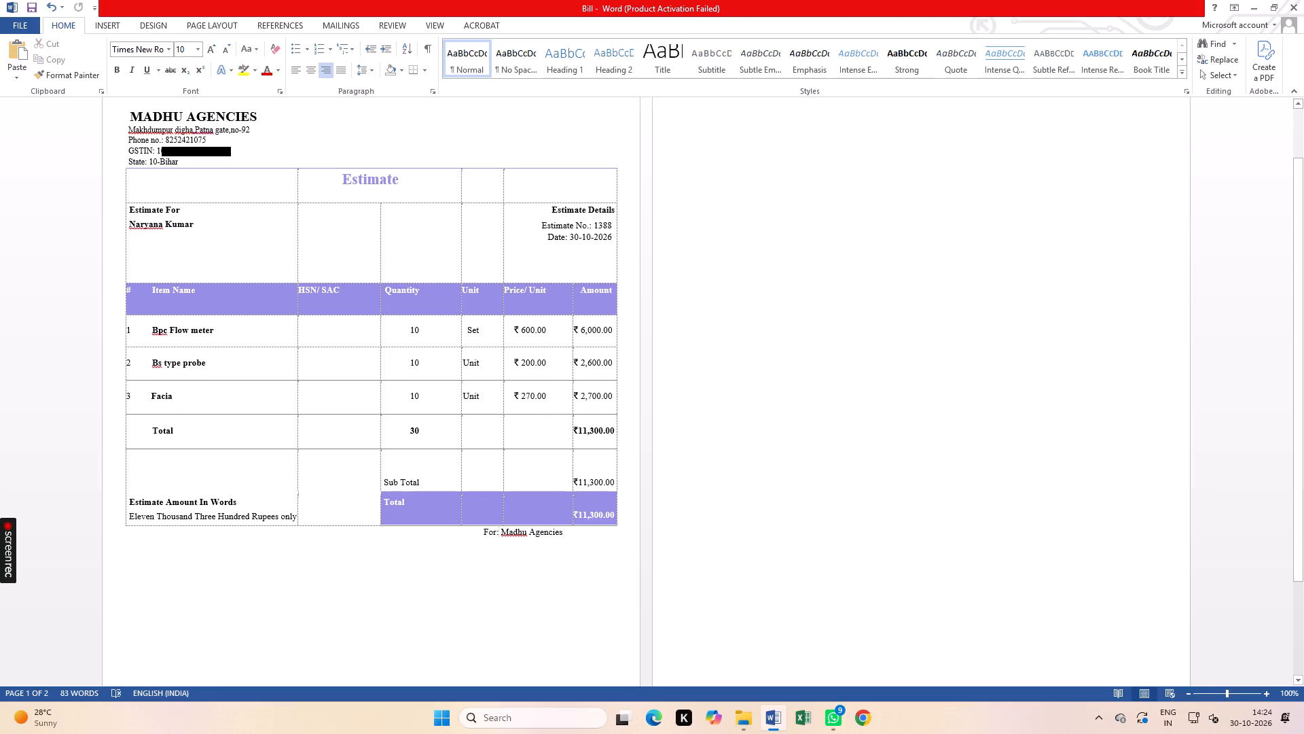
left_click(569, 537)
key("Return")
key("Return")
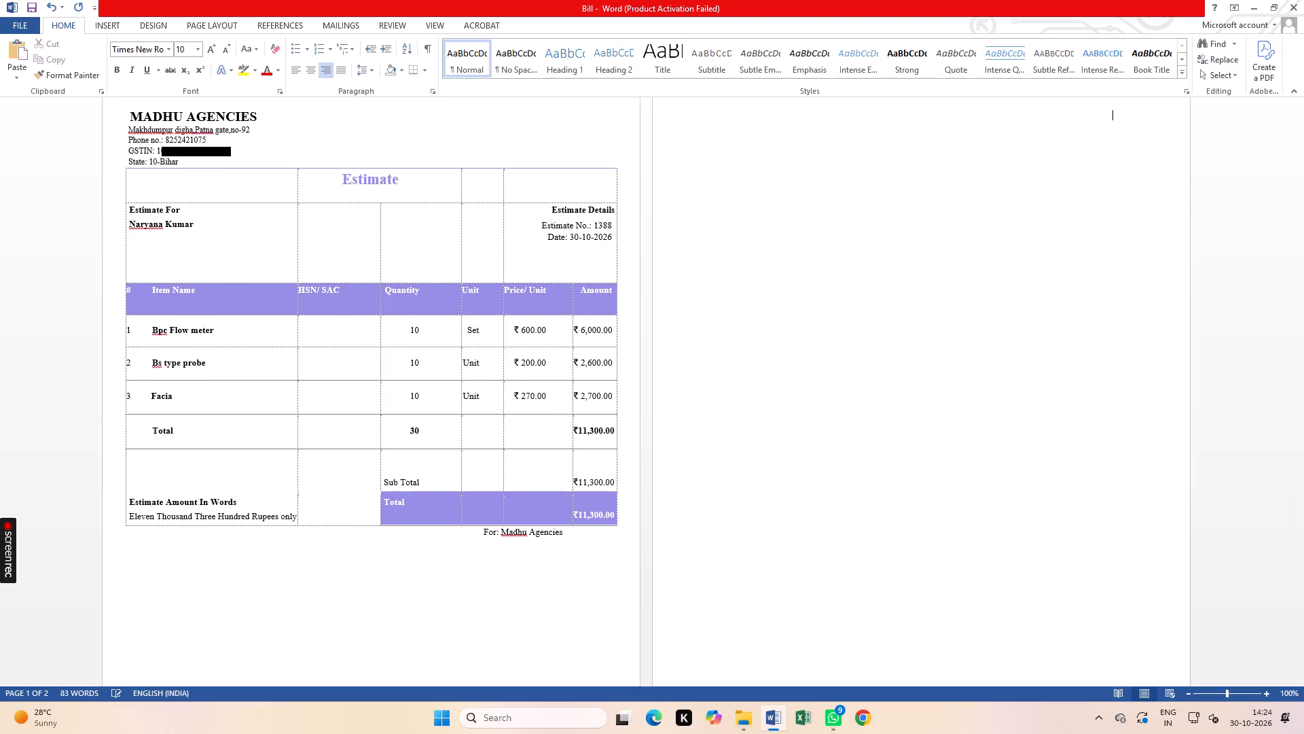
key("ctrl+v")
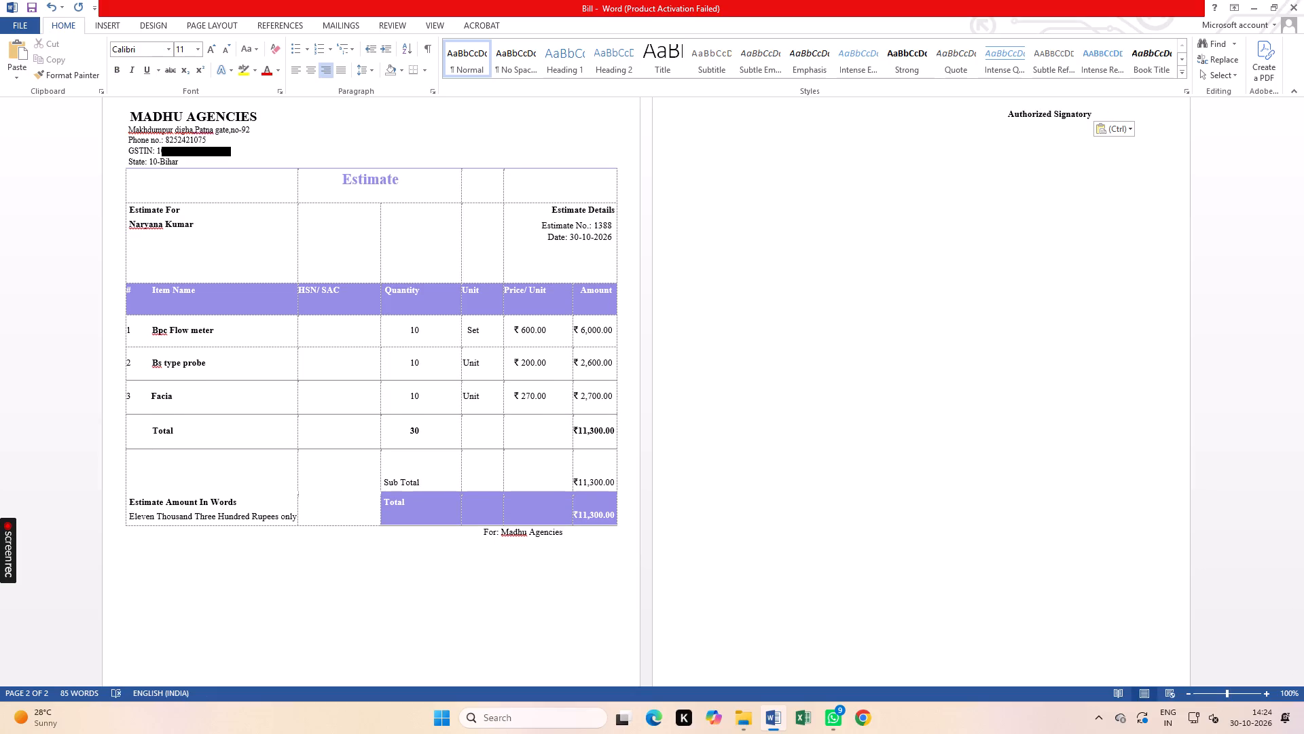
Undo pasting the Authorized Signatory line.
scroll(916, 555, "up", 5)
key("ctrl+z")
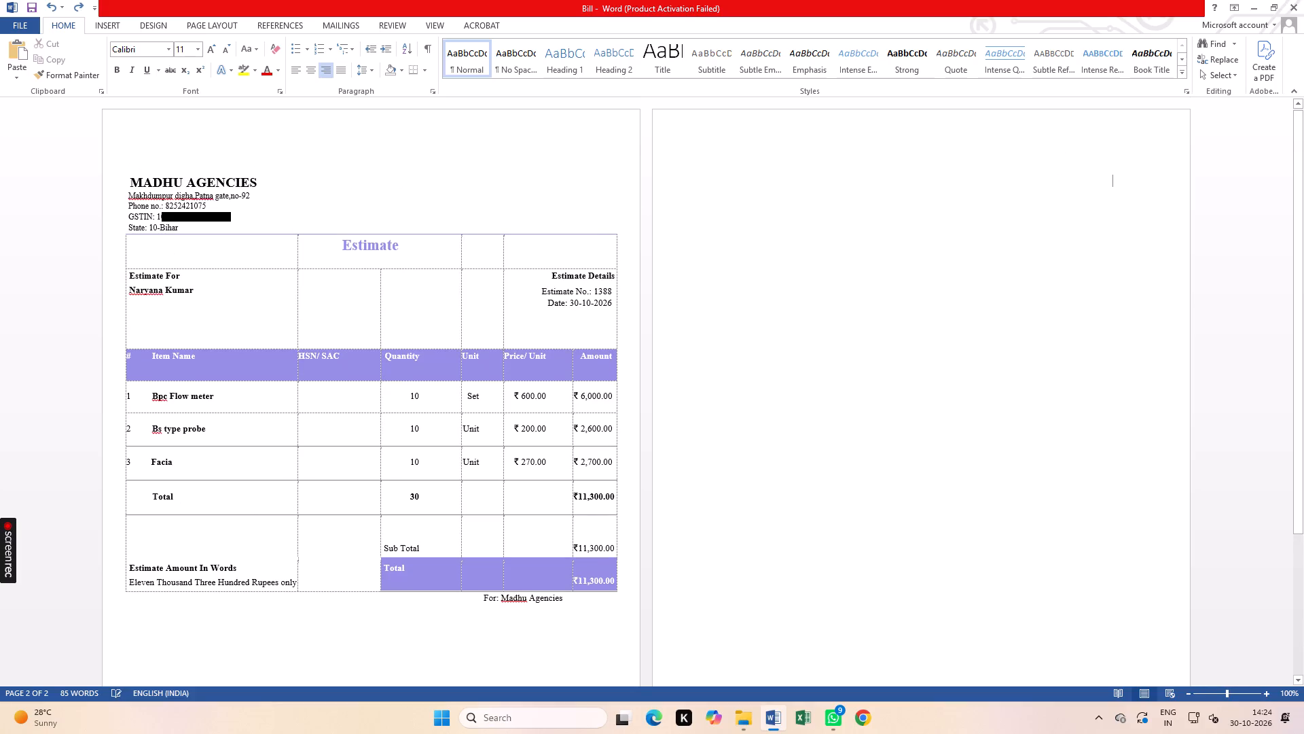
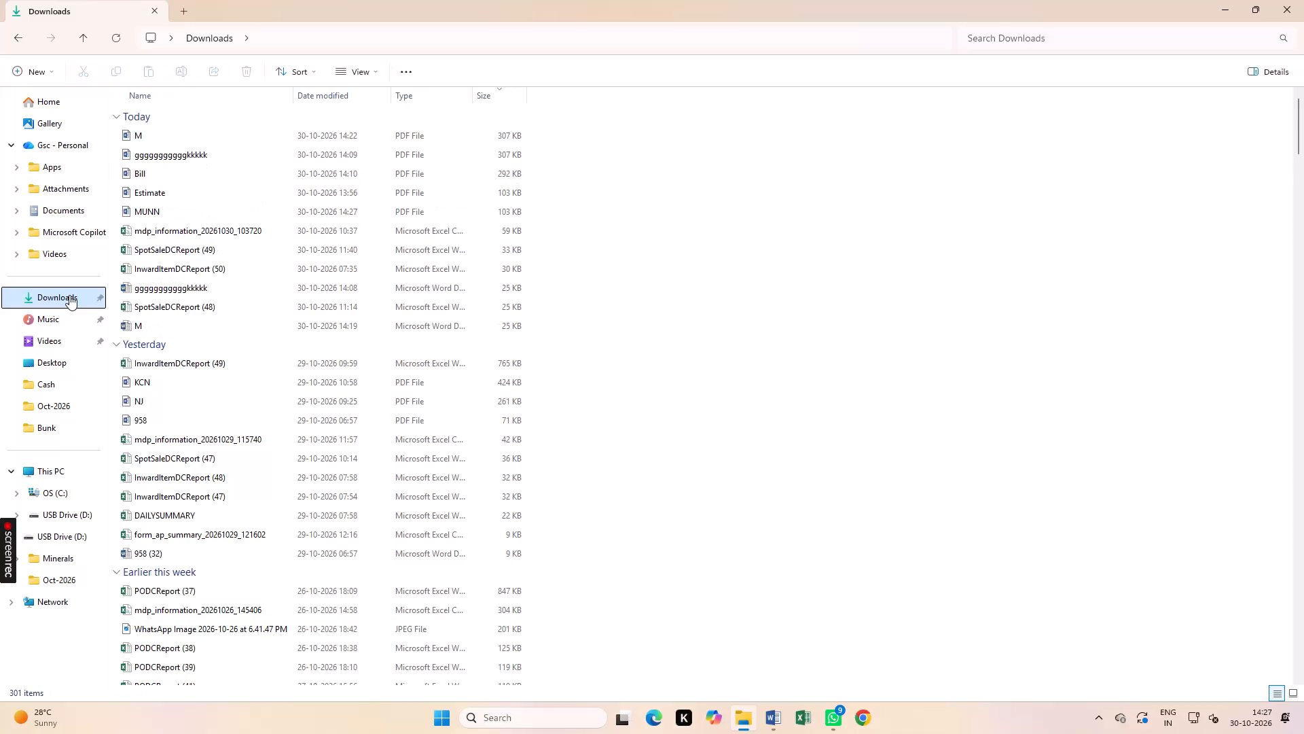
Open the MUNN PDF from Downloads in Word and enable editing.
double_click(175, 209)
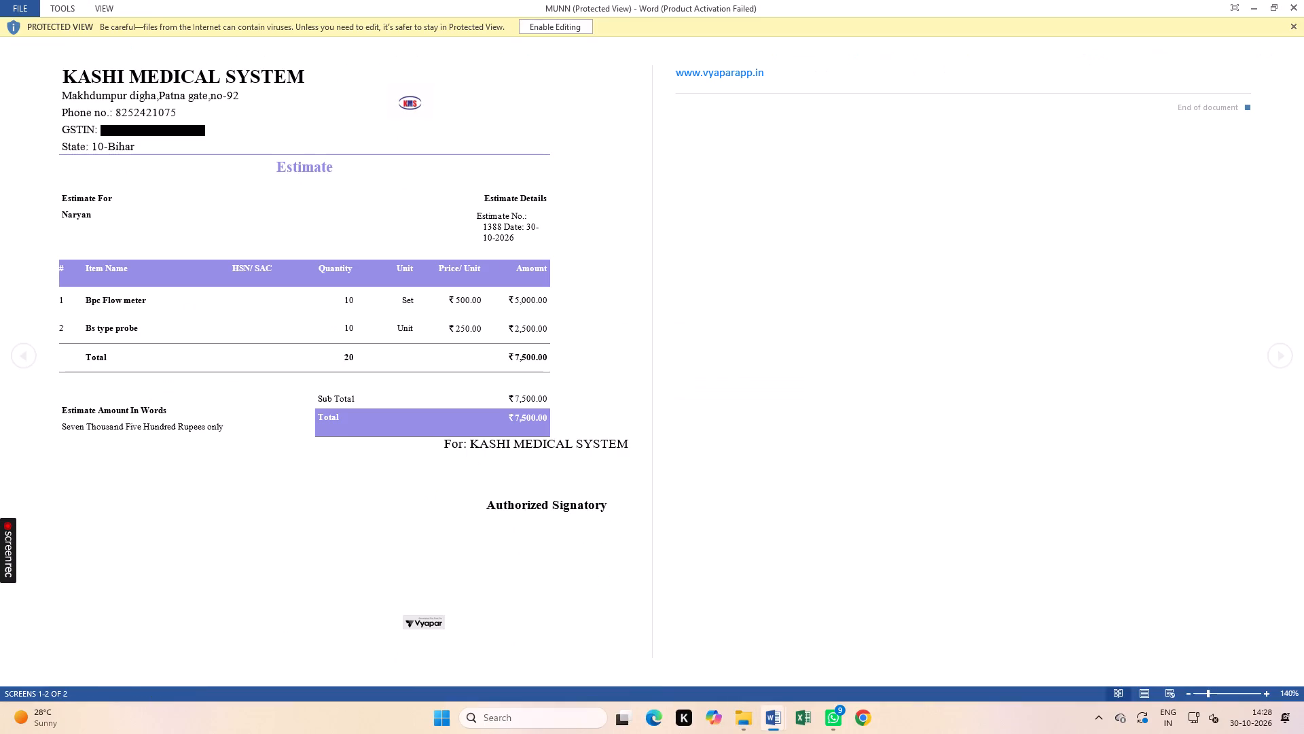
left_click(541, 31)
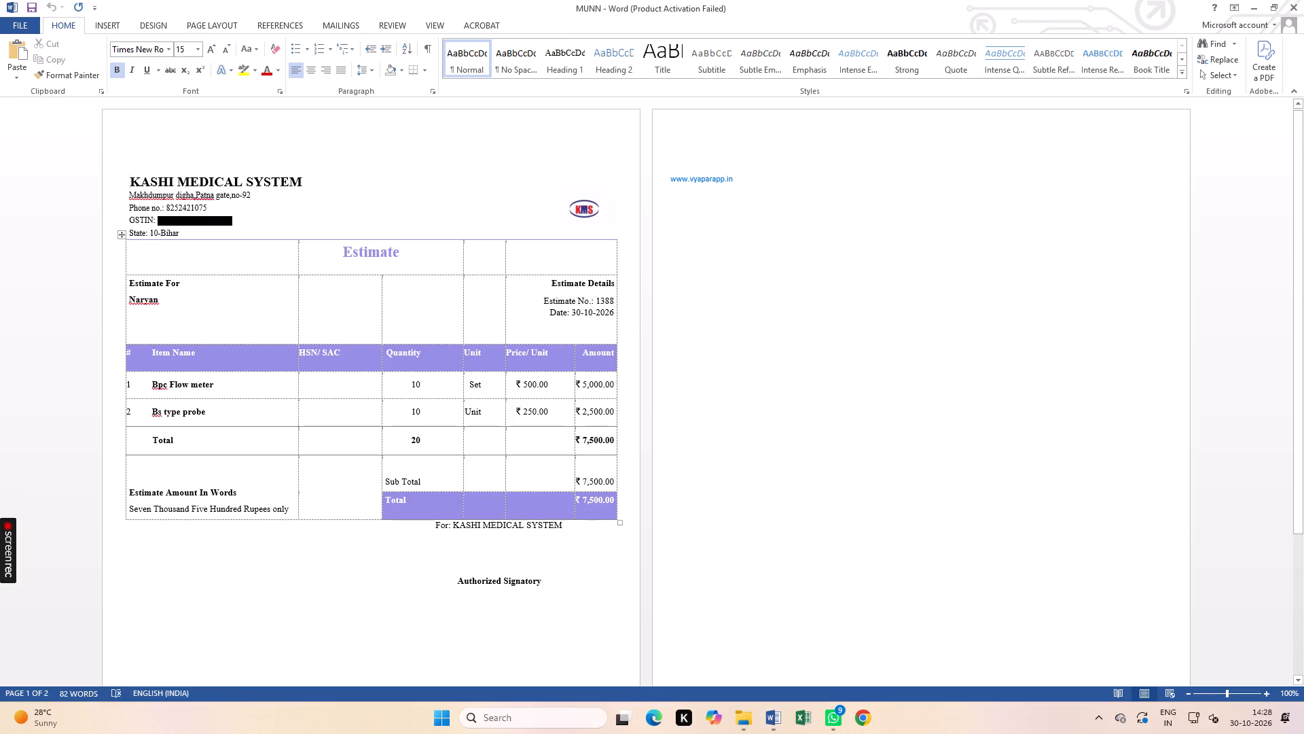
Replace the last character of the GSTIN in the Kashi Medical System estimate's header.
scroll(730, 415, "down", 2)
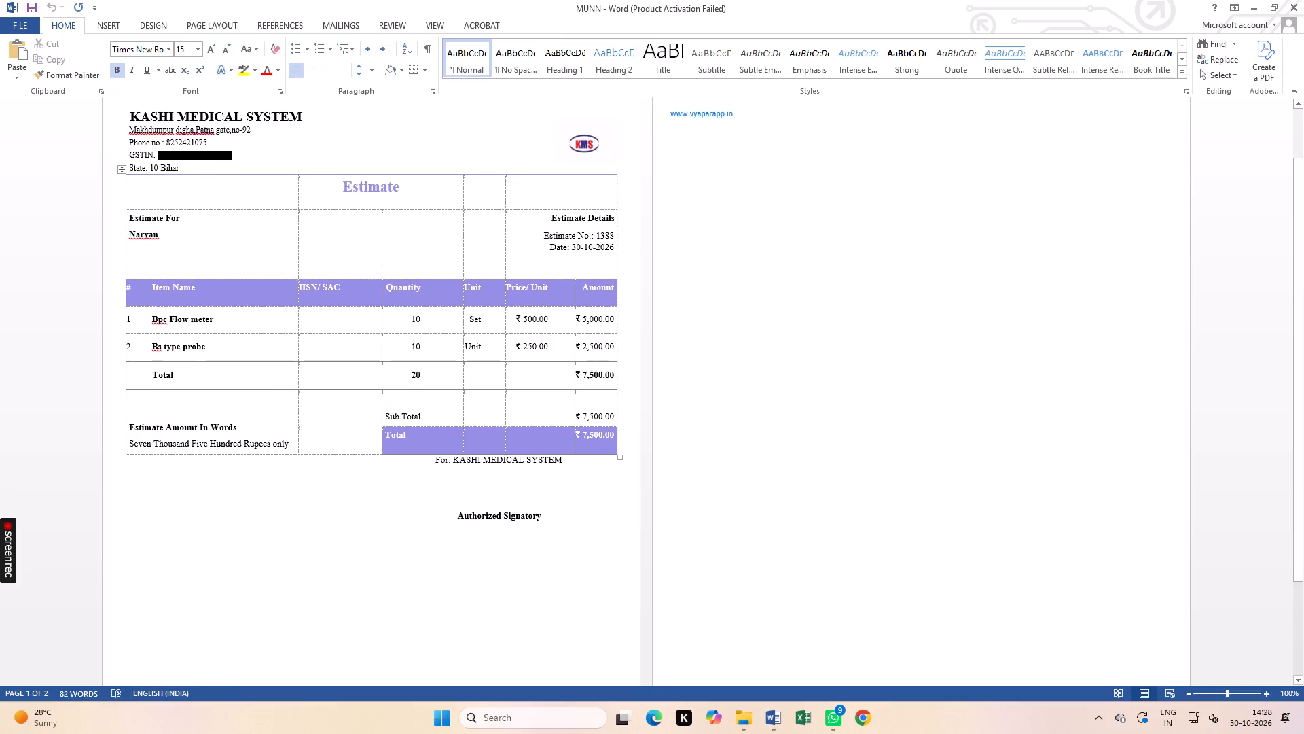
left_click(210, 154)
key("BackSpace")
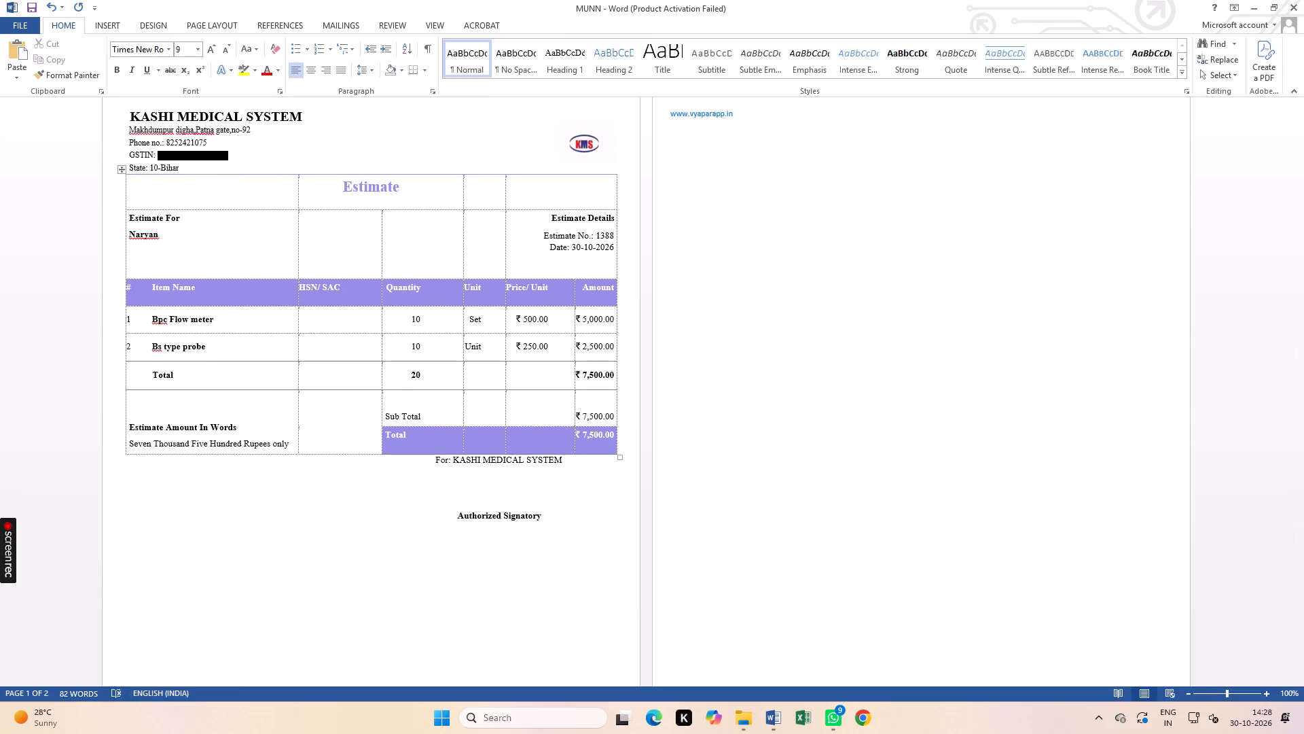
key("4")
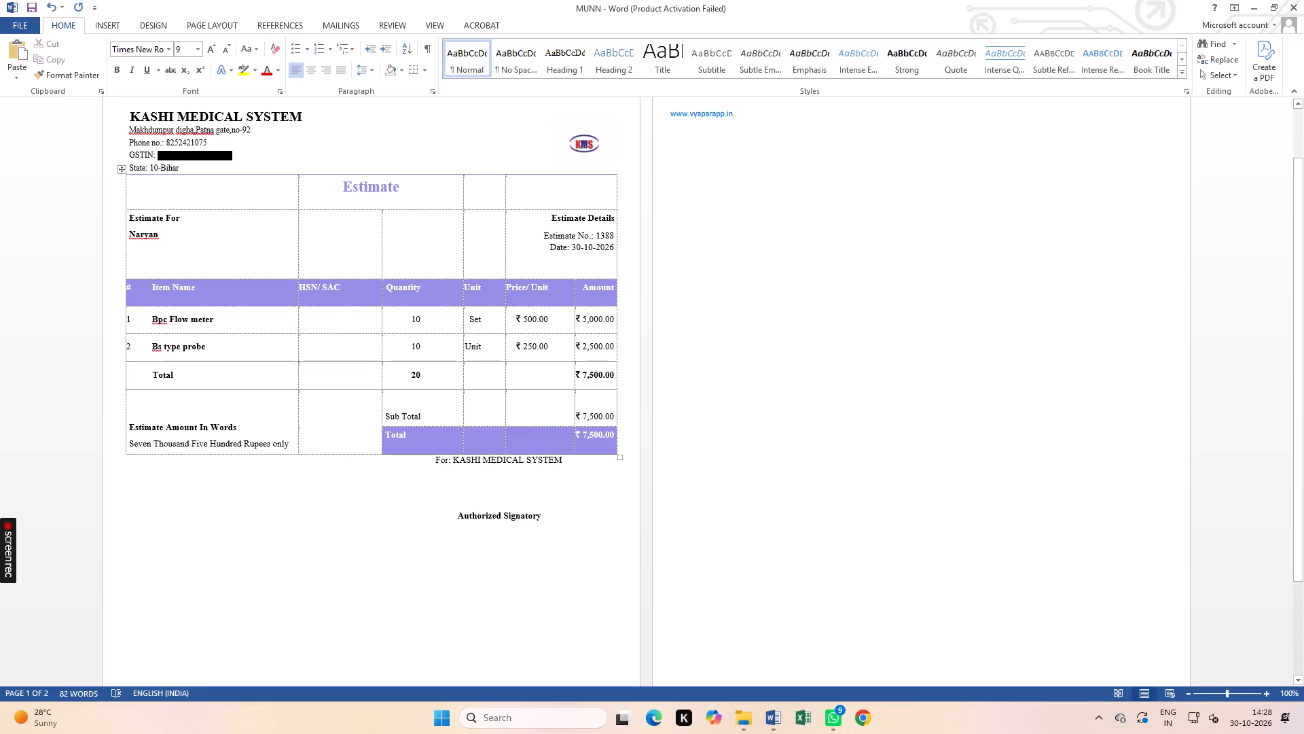
Save the Kashi Medical System estimate as a Word document named MUNNA in the Downloads folder and close it.
left_click(31, 6)
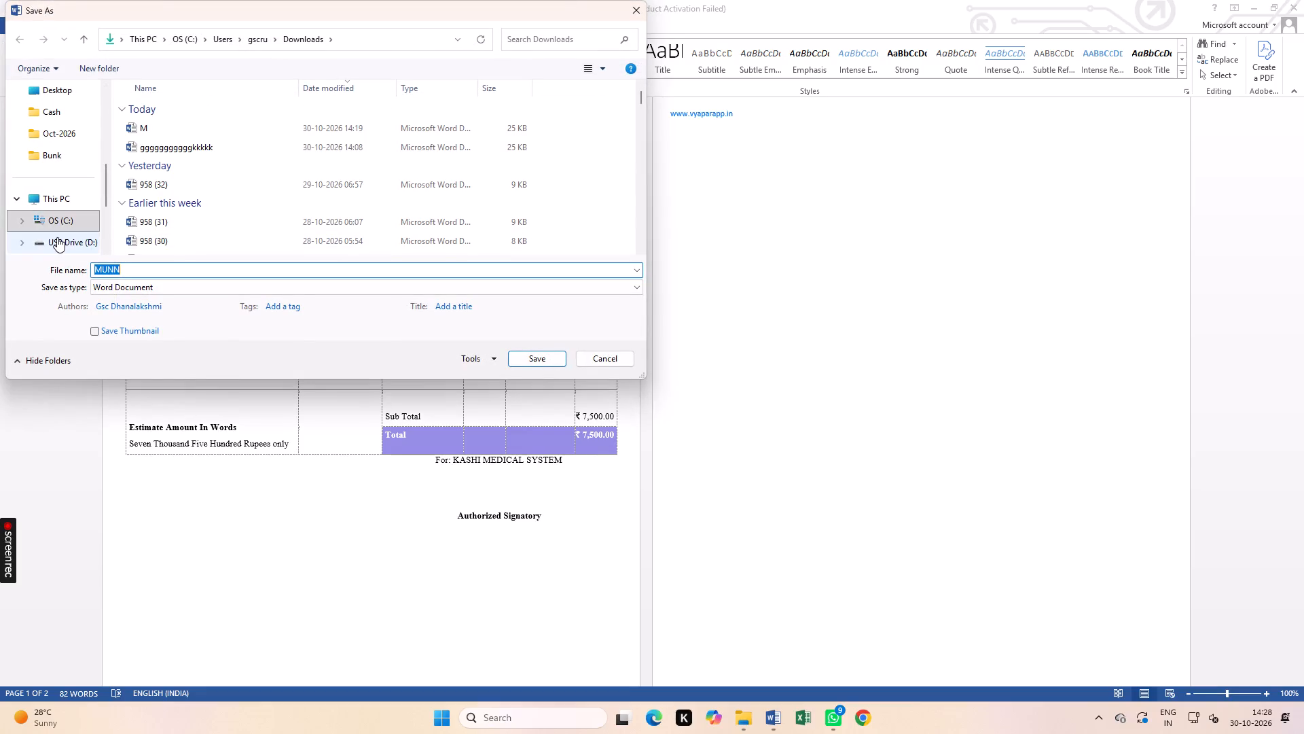
left_click(161, 268)
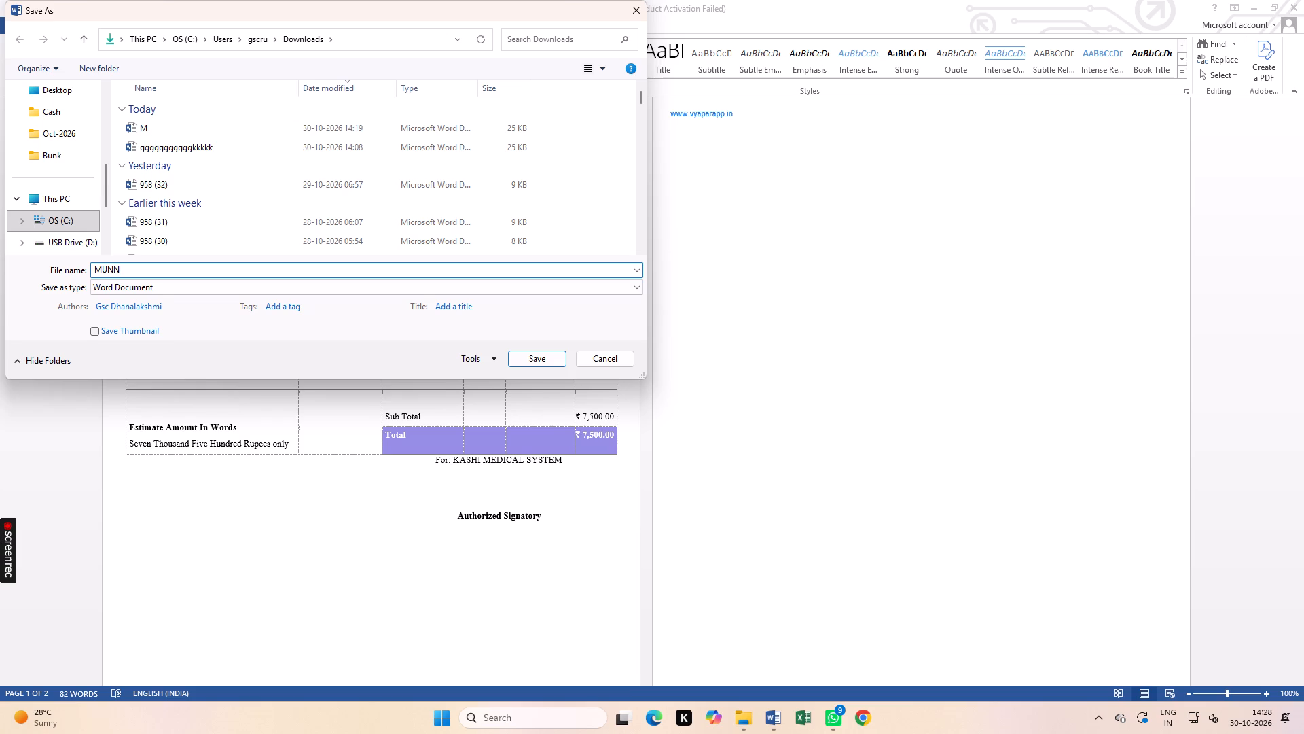
key("a")
scroll(73, 260, "down", 2)
scroll(57, 262, "up", 6)
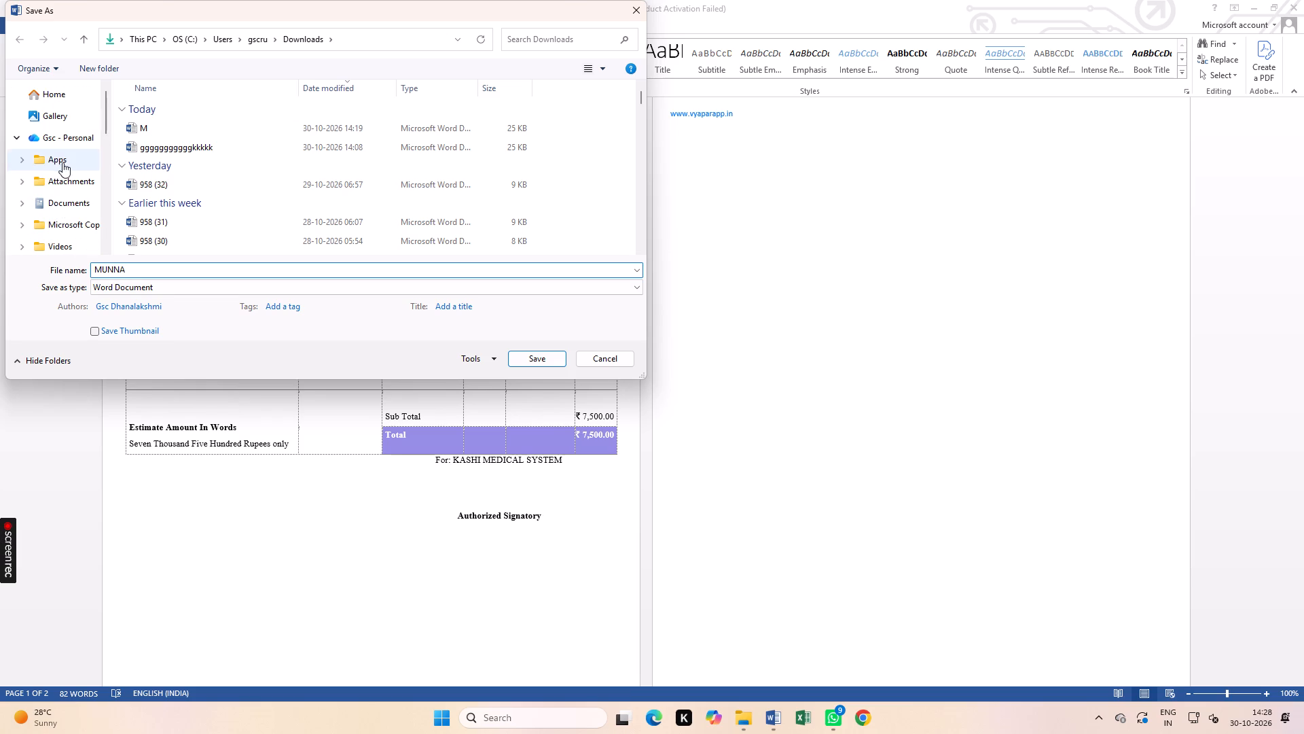
scroll(64, 183, "up", 4)
scroll(64, 190, "down", 3)
scroll(69, 162, "up", 2)
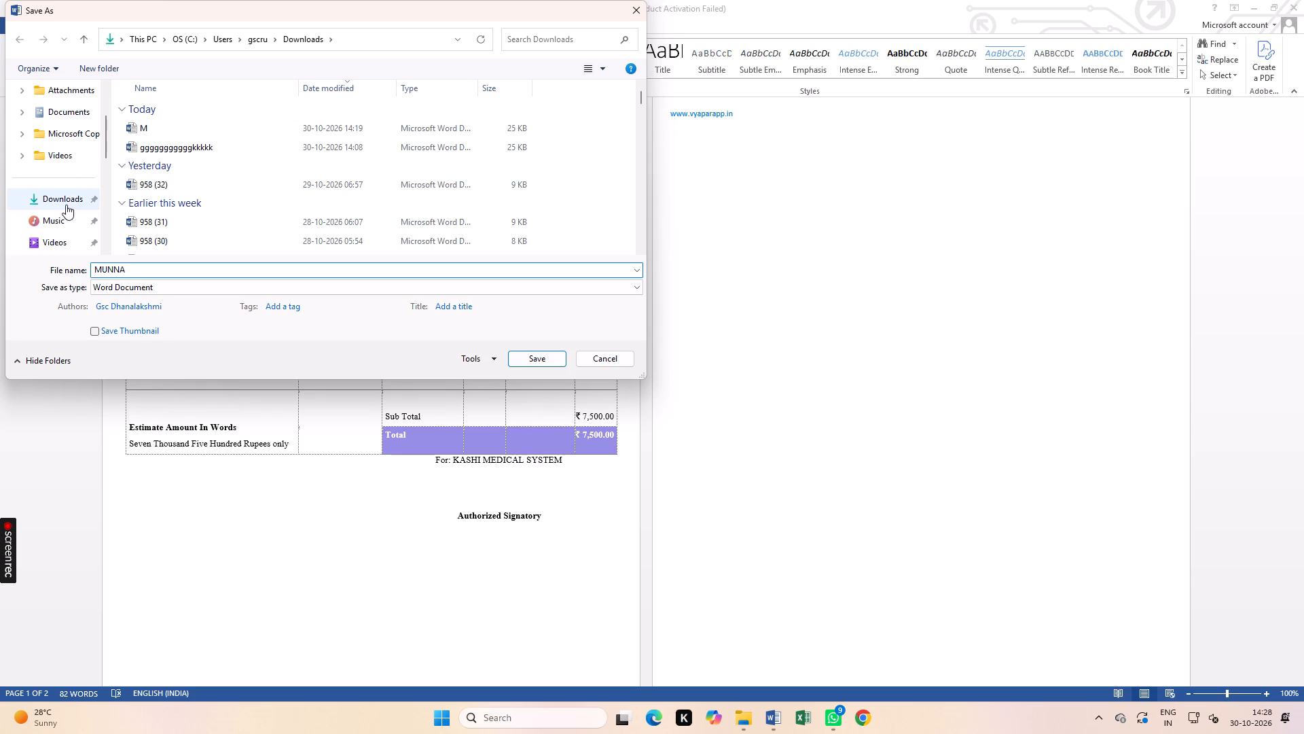
left_click(66, 194)
left_click(541, 357)
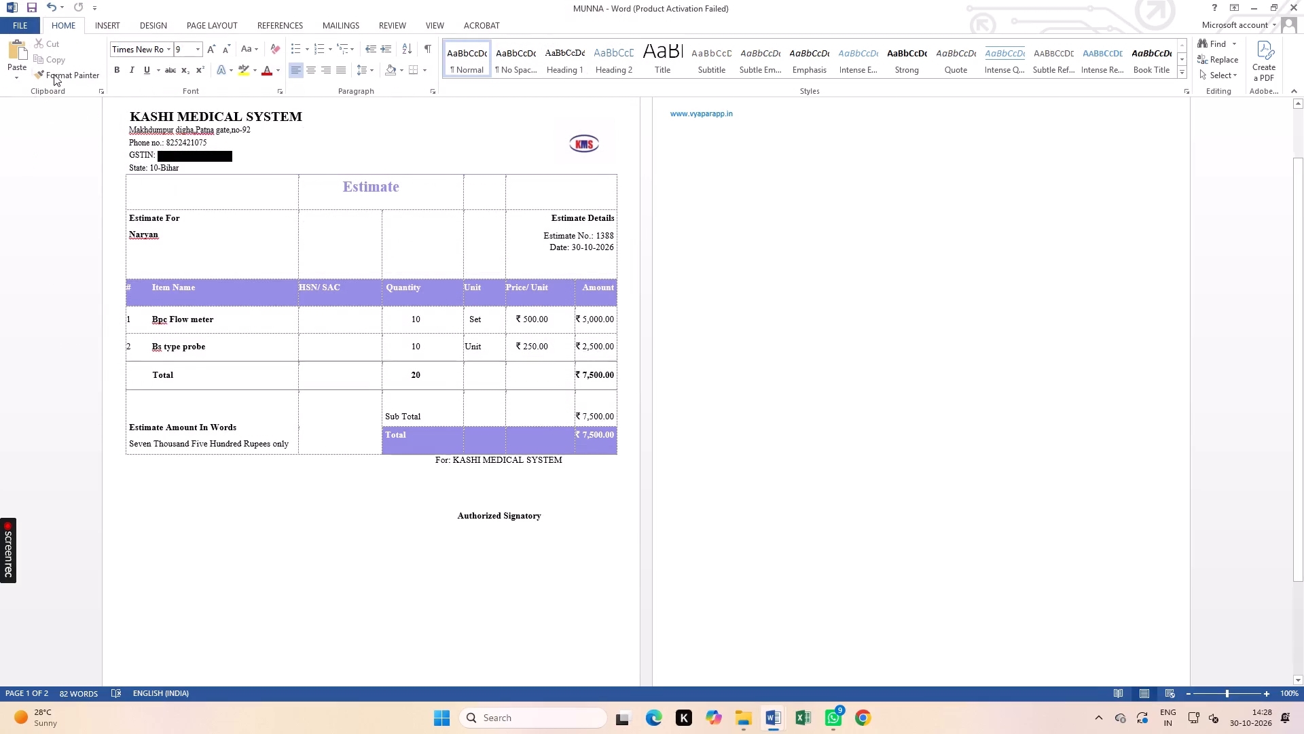
left_click(1303, 0)
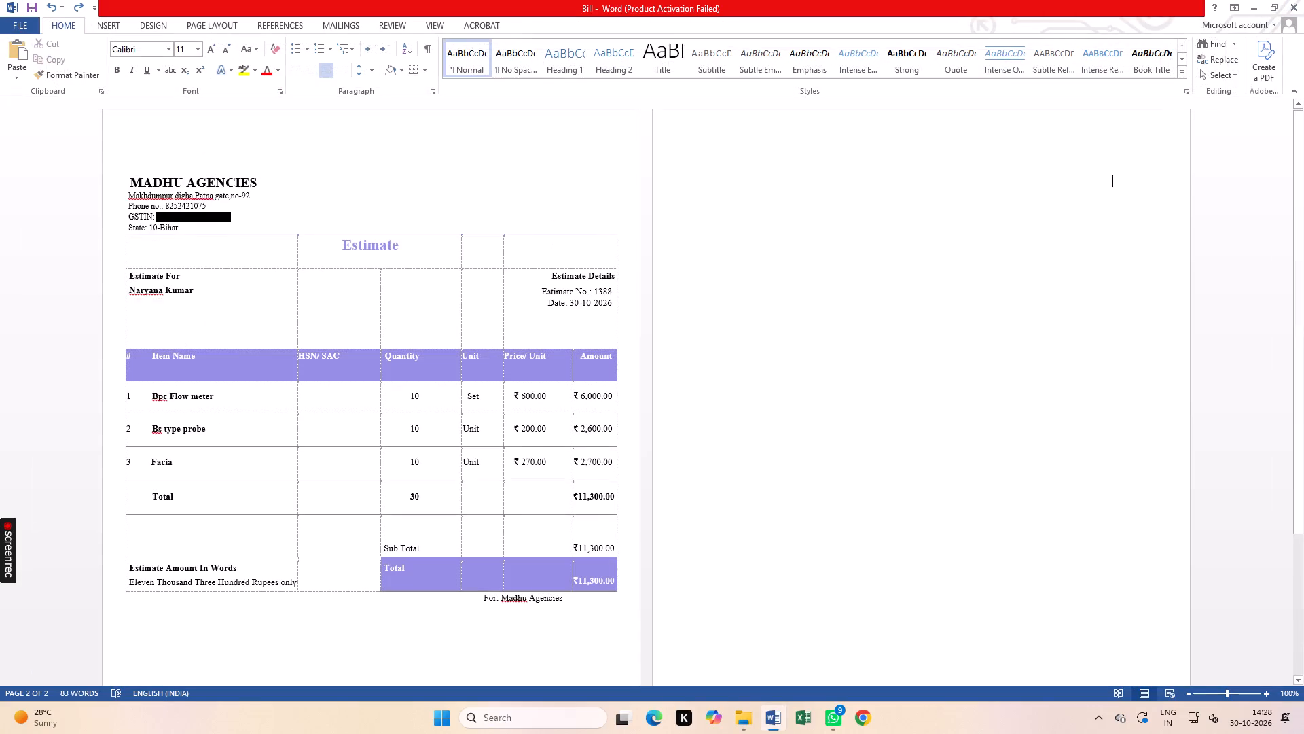
Close the Madhu Agencies Bill document without saving its changes.
left_click(1288, 0)
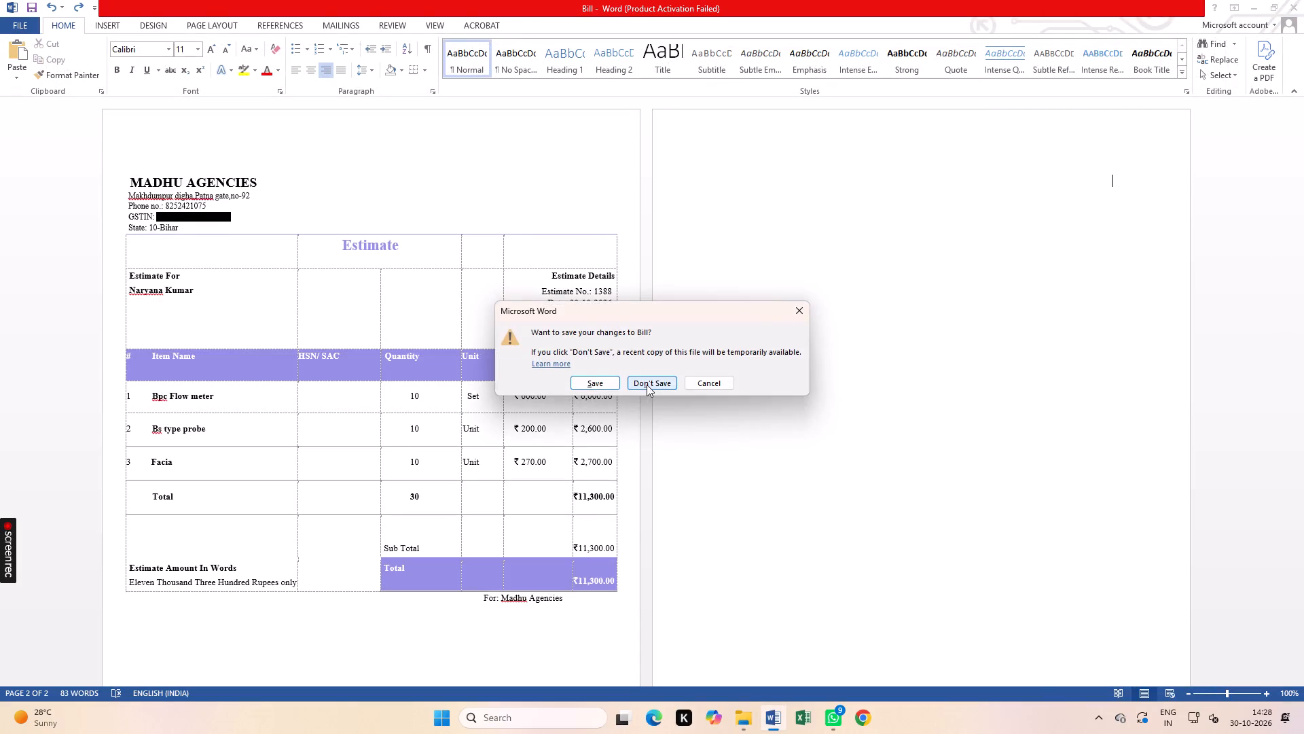
left_click(647, 385)
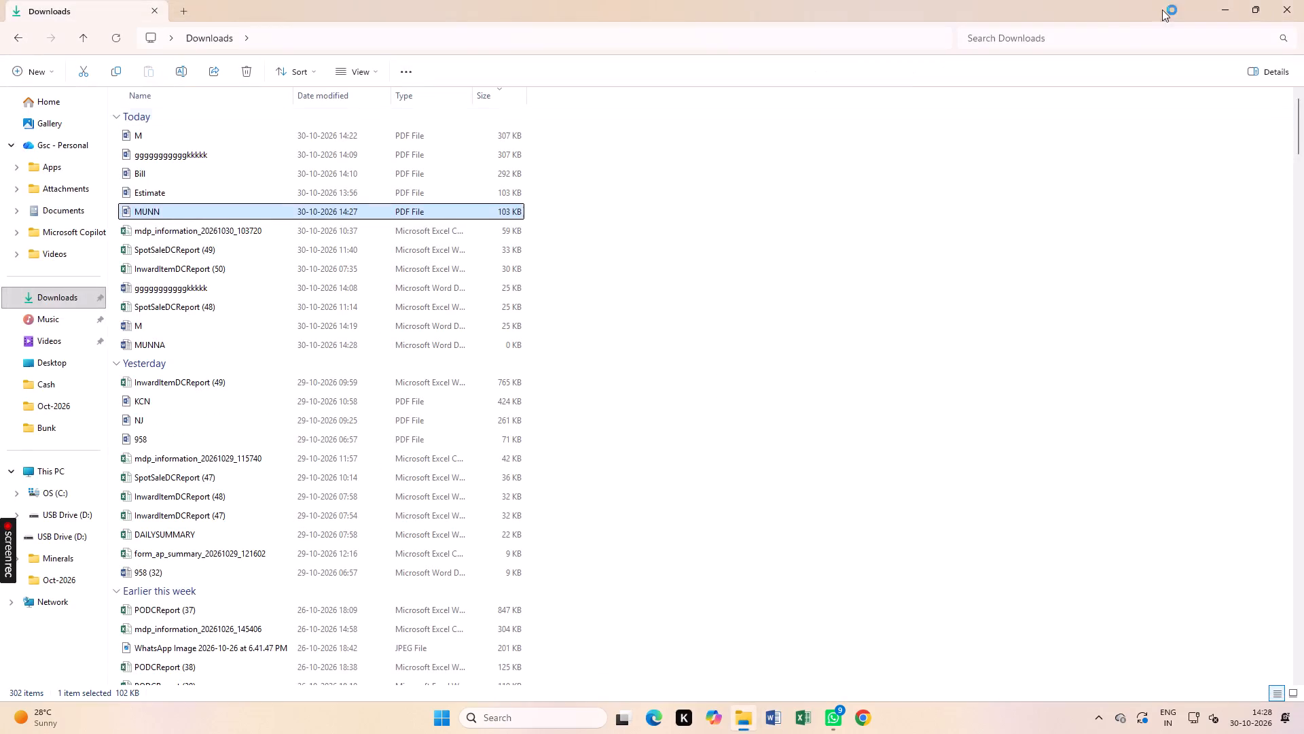
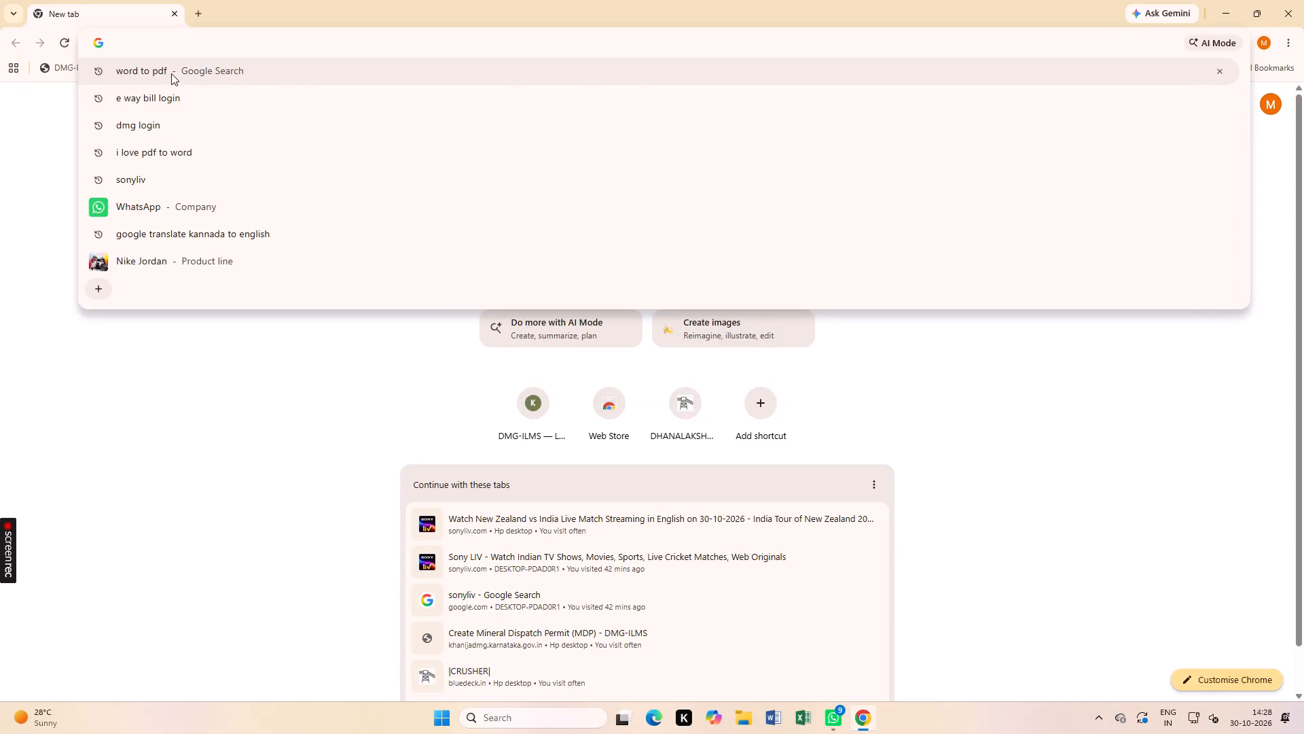
Convert the MUNNA Word document from the Downloads folder to PDF with iLovePDF's online Word to PDF converter.
left_click(171, 73)
left_click(261, 232)
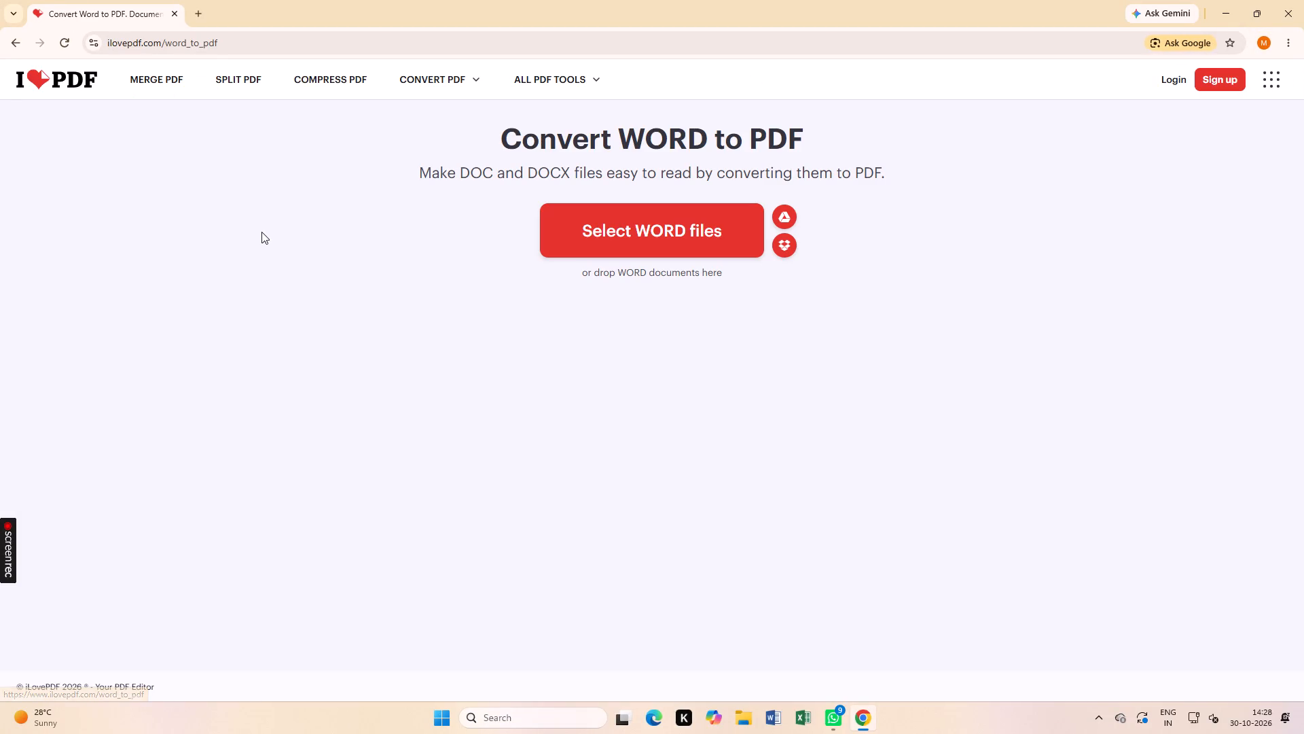
left_click(638, 246)
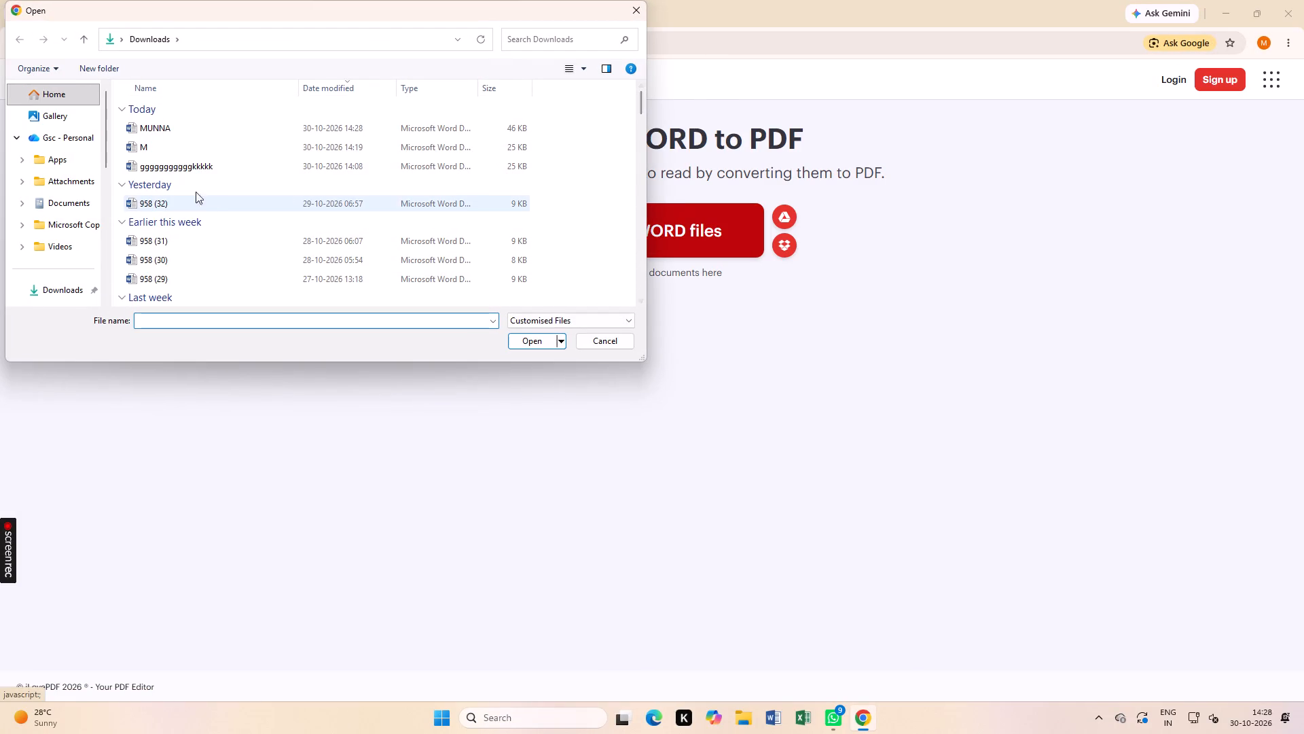
left_click(162, 124)
left_click(528, 340)
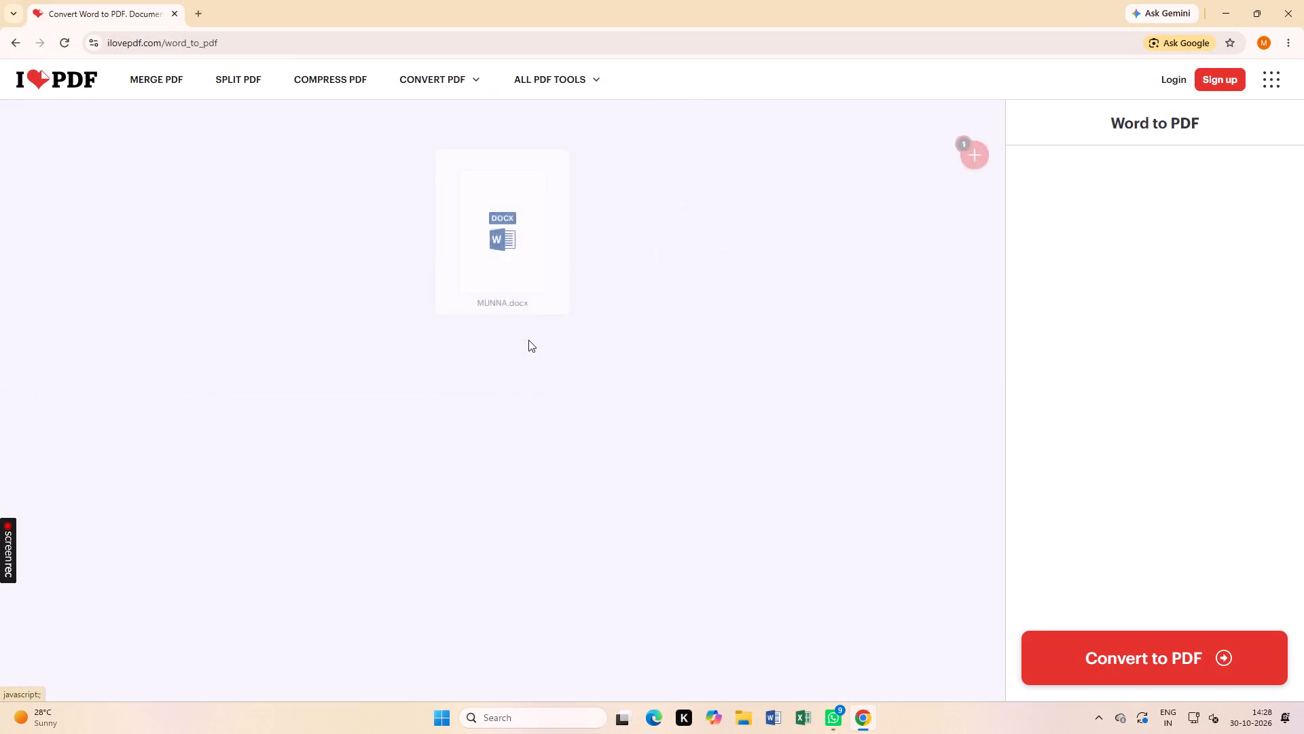
left_click(1099, 648)
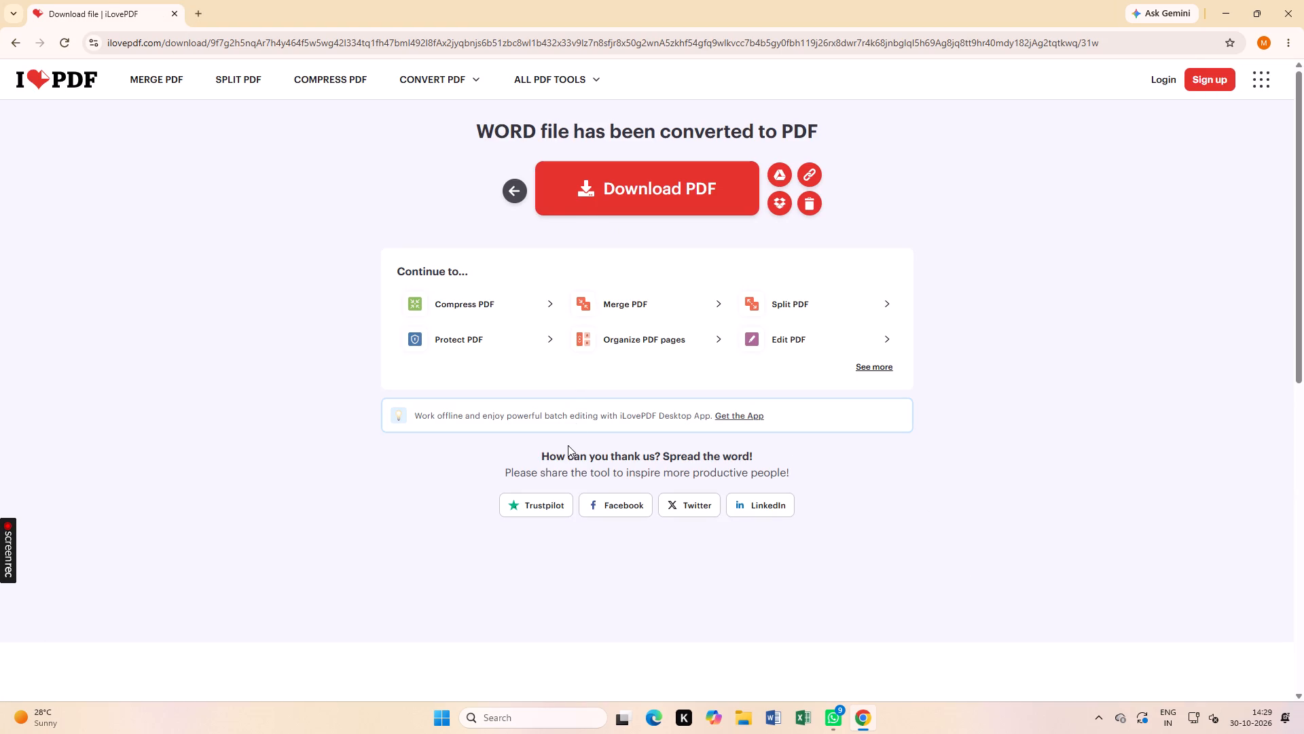
Download the converted MUNNA PDF from iLovePDF and close its preview in Adobe Acrobat.
left_click(588, 194)
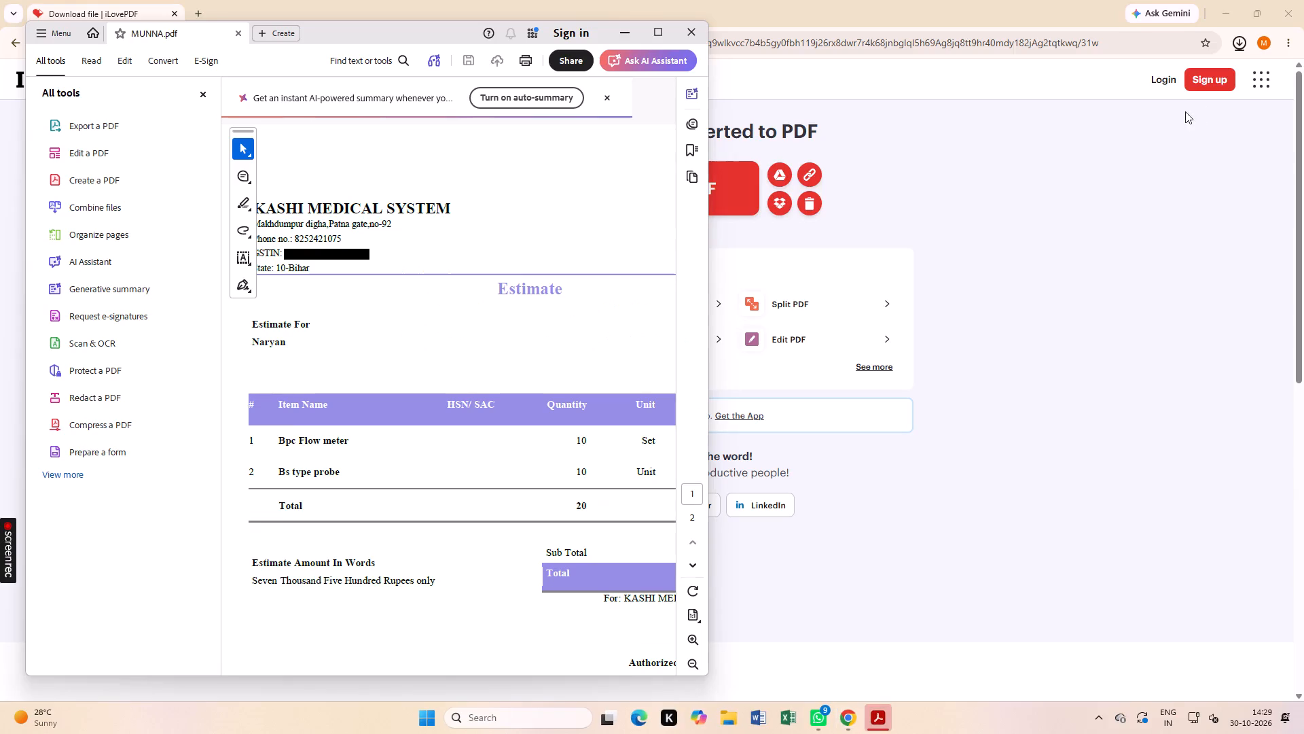
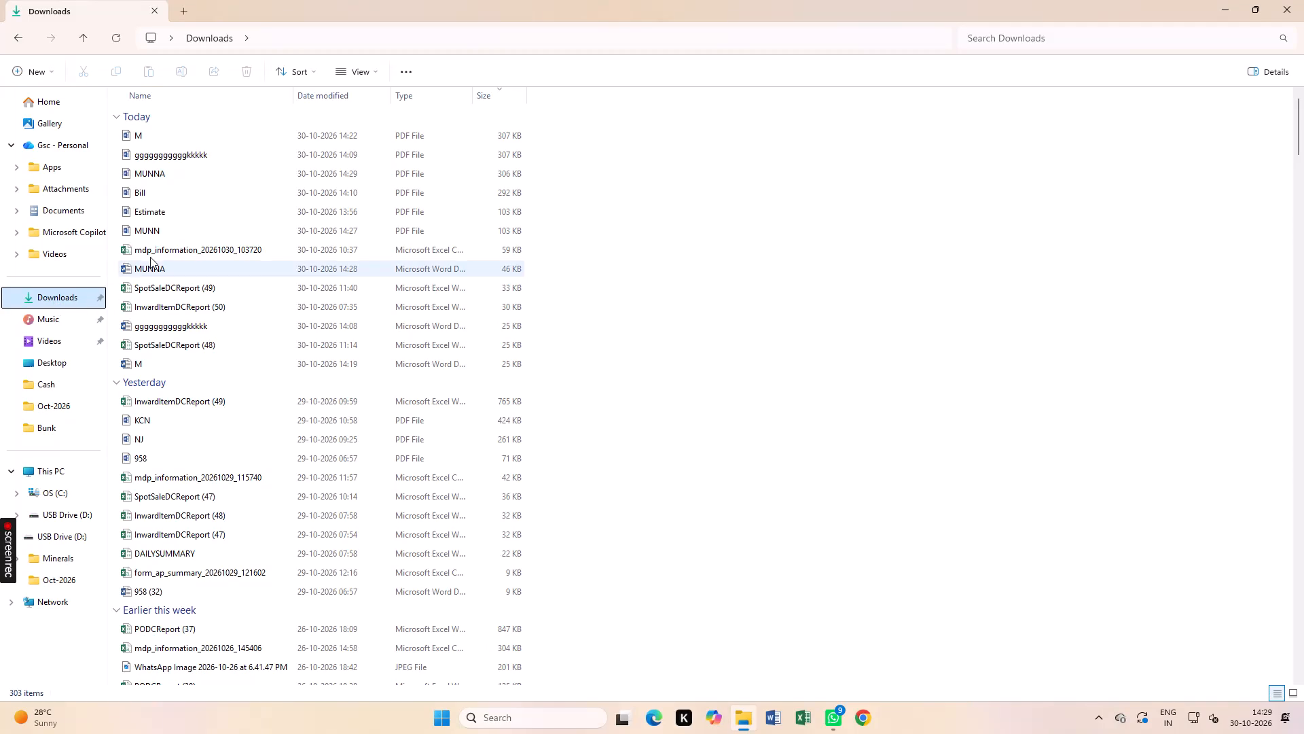
Cut the converted MUNNA PDF file in the Downloads folder to the clipboard.
right_click(154, 171)
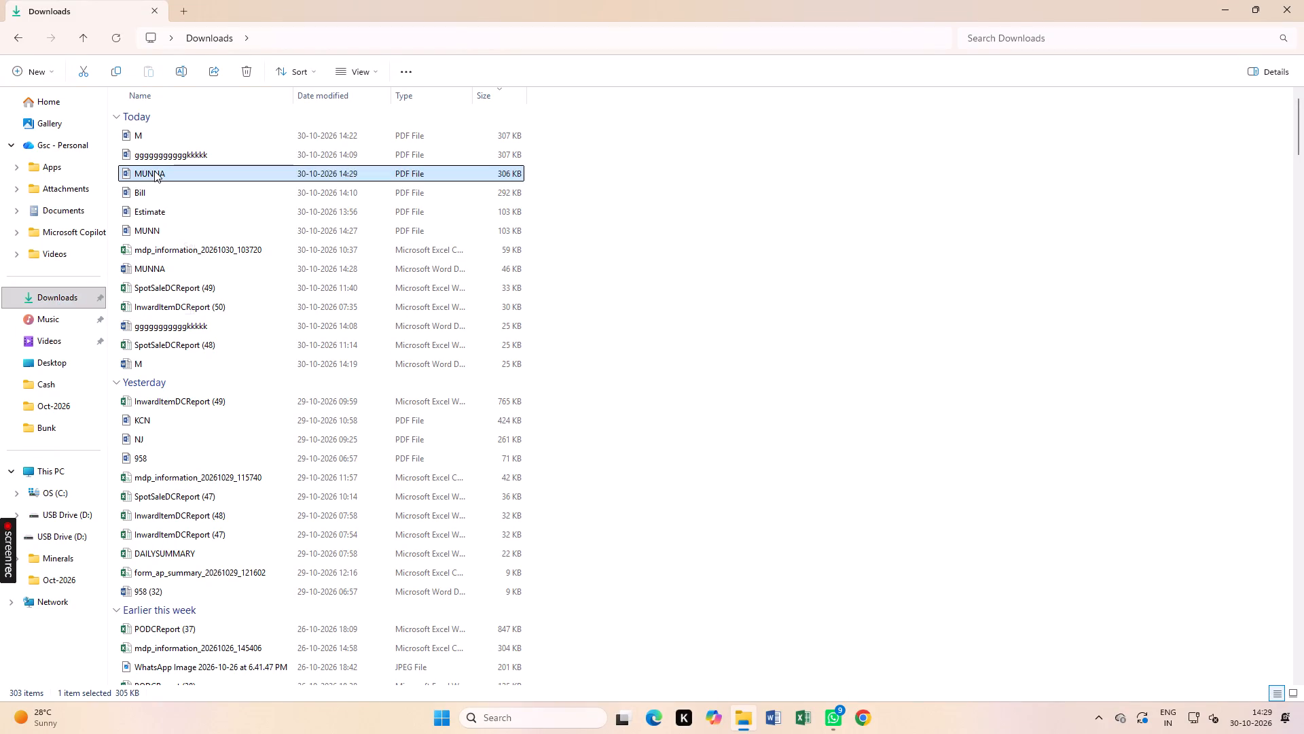
left_click(179, 191)
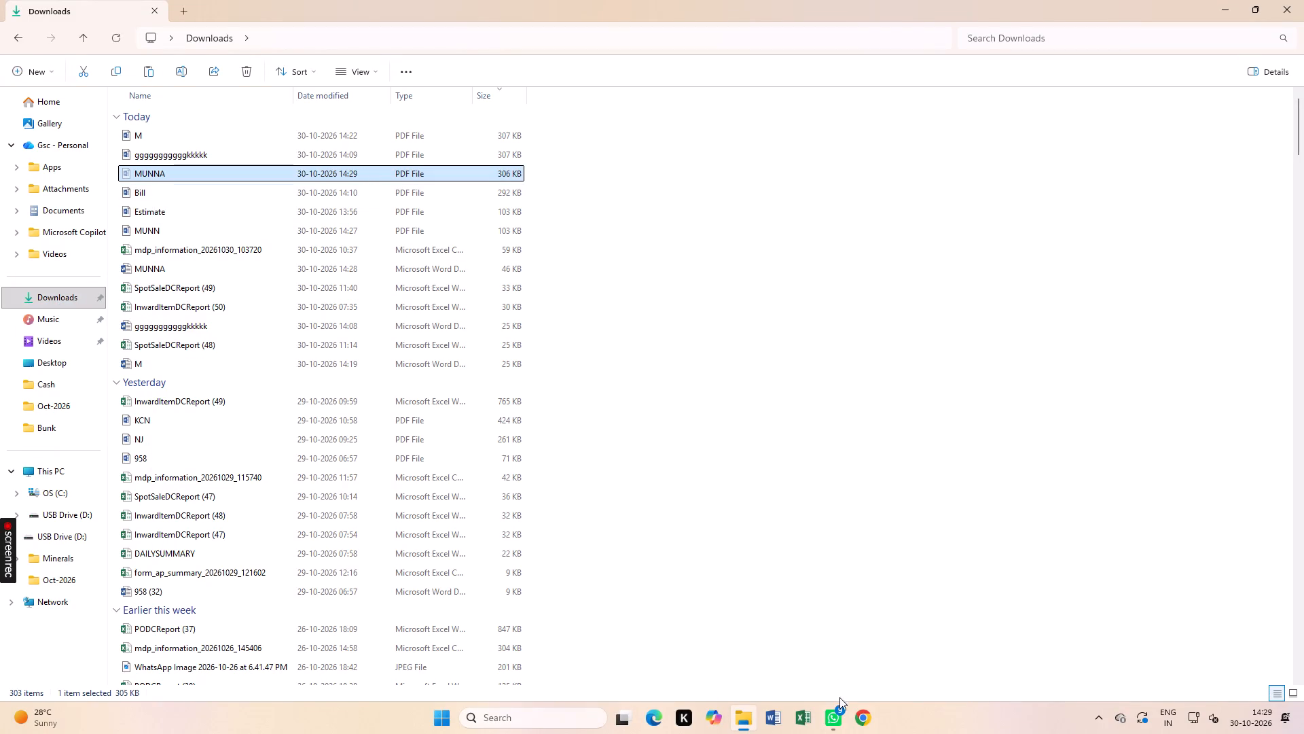
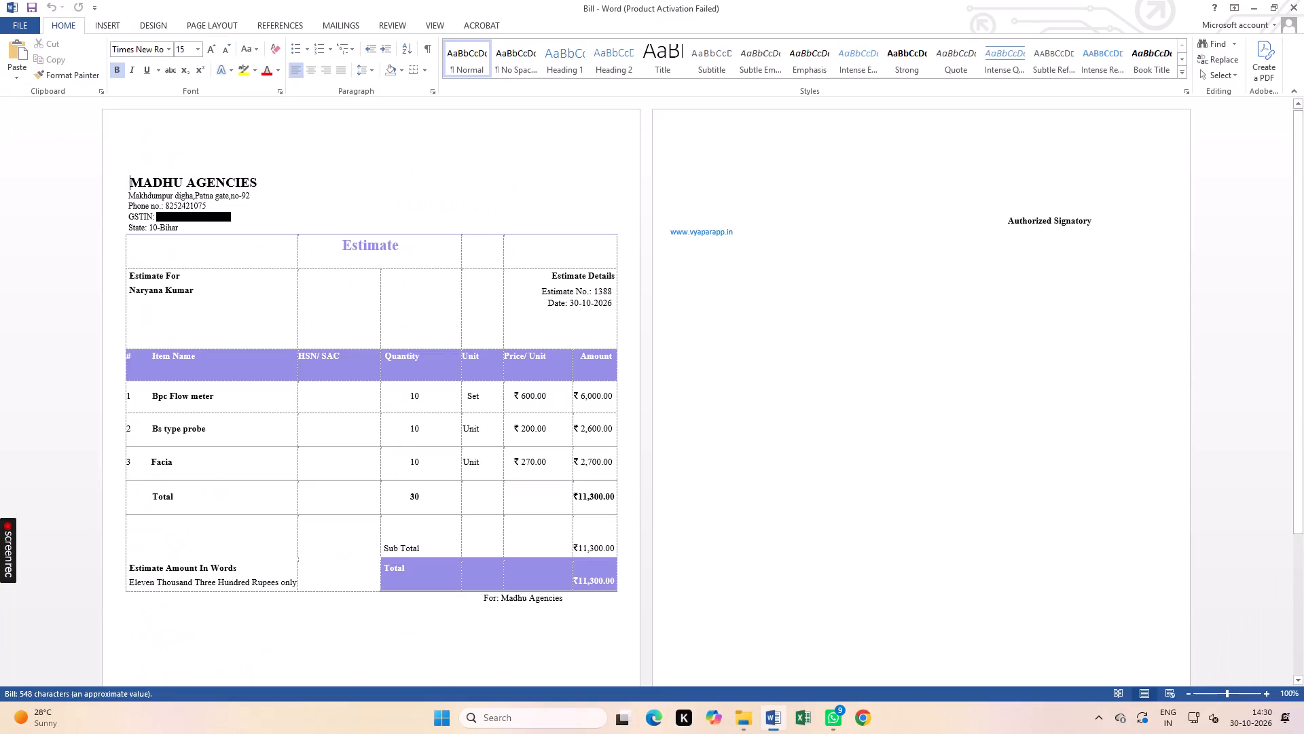
Close the Madhu Agencies estimate document named Bill.
left_click(1303, 0)
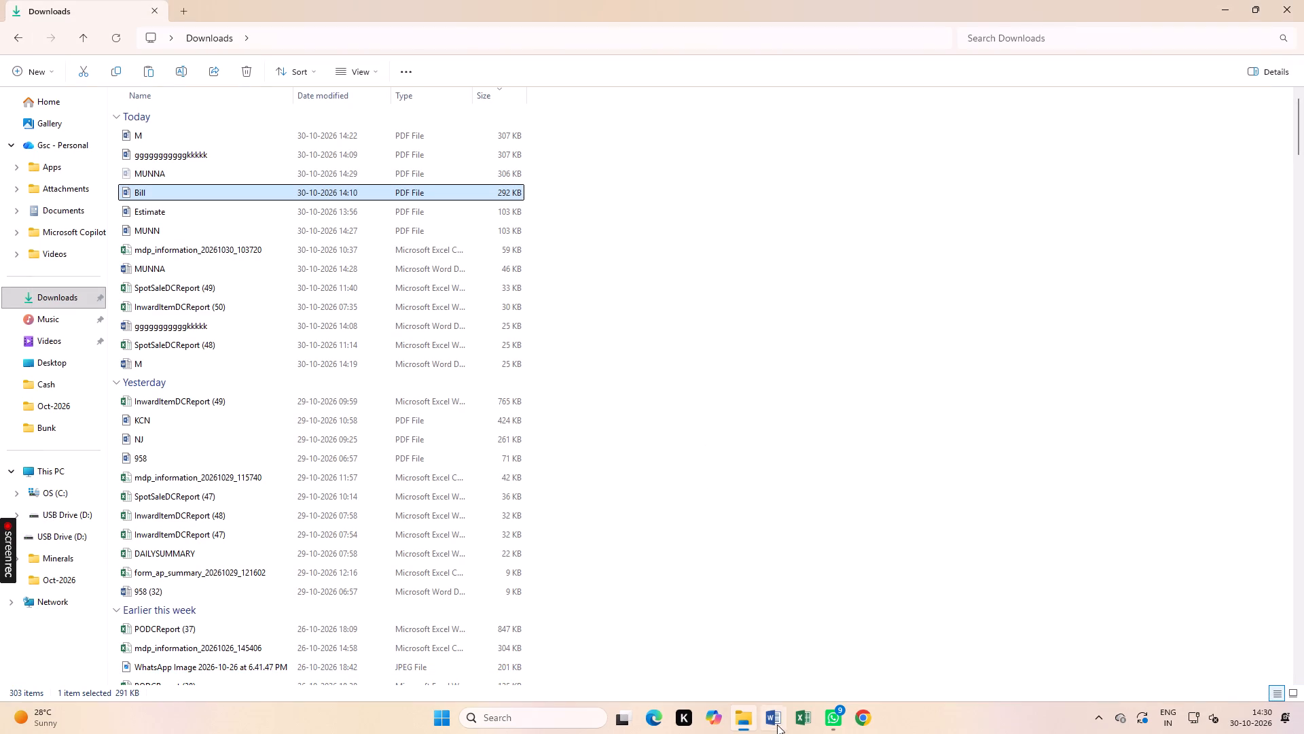
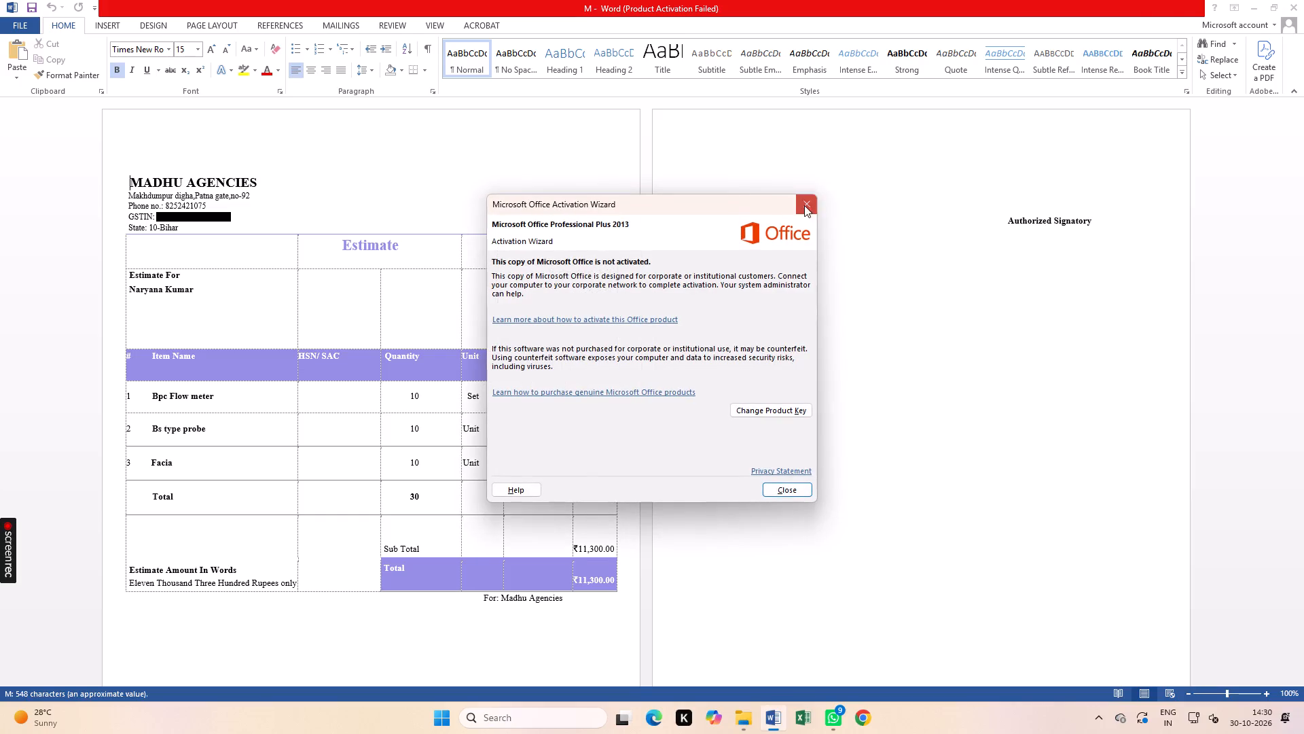
Dismiss the Office activation wizard and close the Madhu Agencies estimate document named M.
left_click(806, 203)
scroll(778, 323, "down", 3)
left_click(1303, 0)
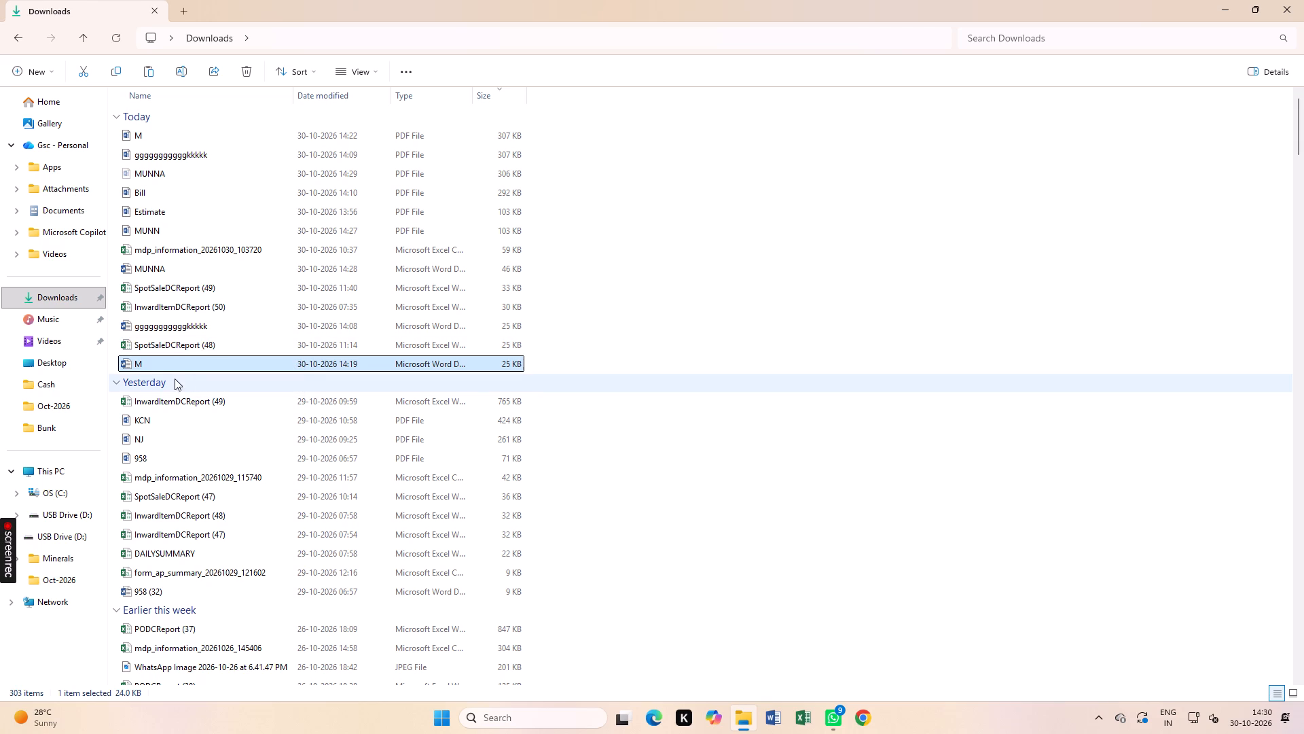
Look through the files in the Downloads folder, from today's group down to last week's and back.
scroll(165, 464, "down", 3)
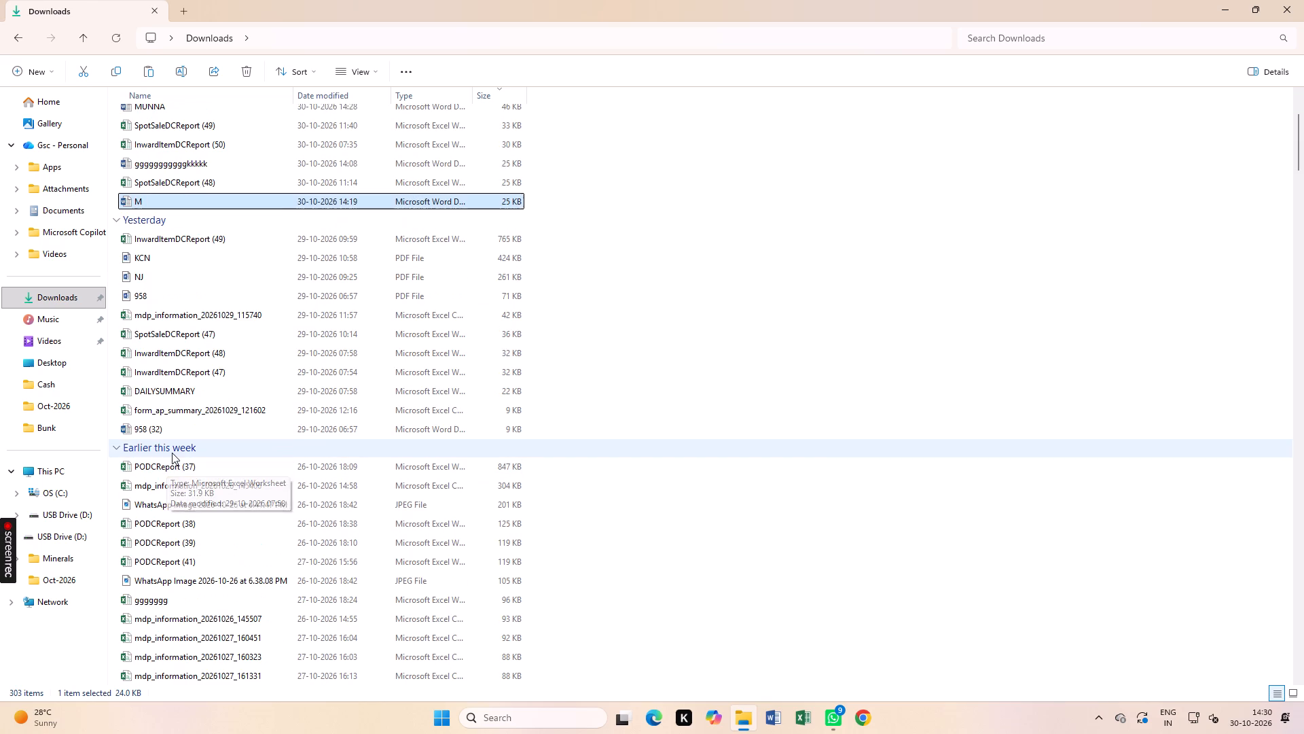
scroll(172, 453, "down", 2)
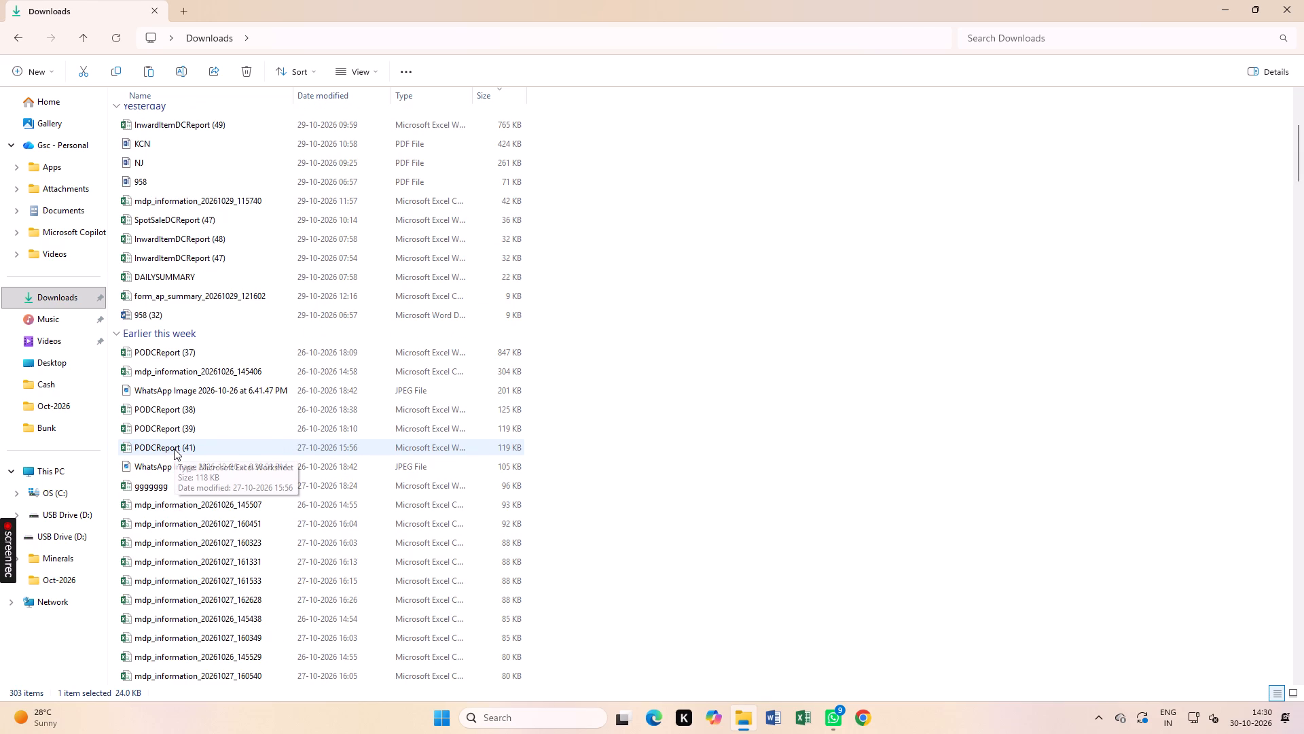
scroll(174, 449, "down", 7)
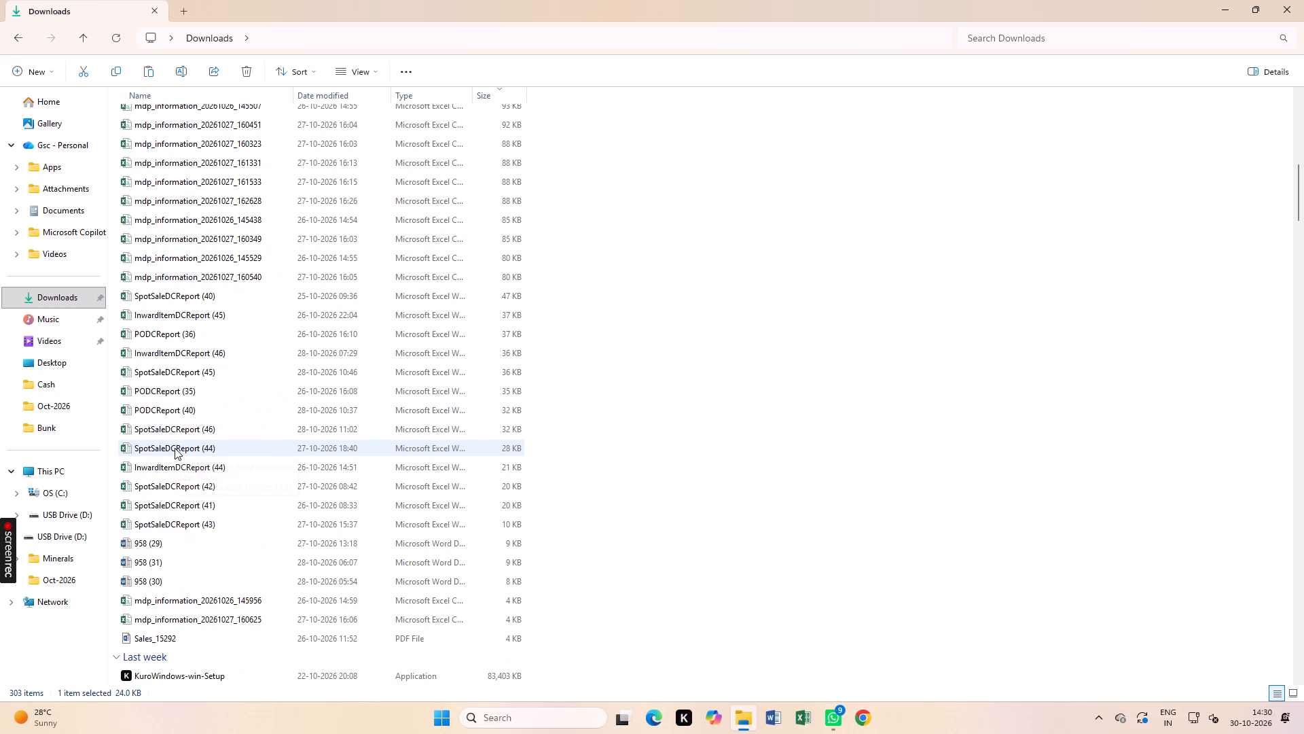
scroll(175, 447, "down", 4)
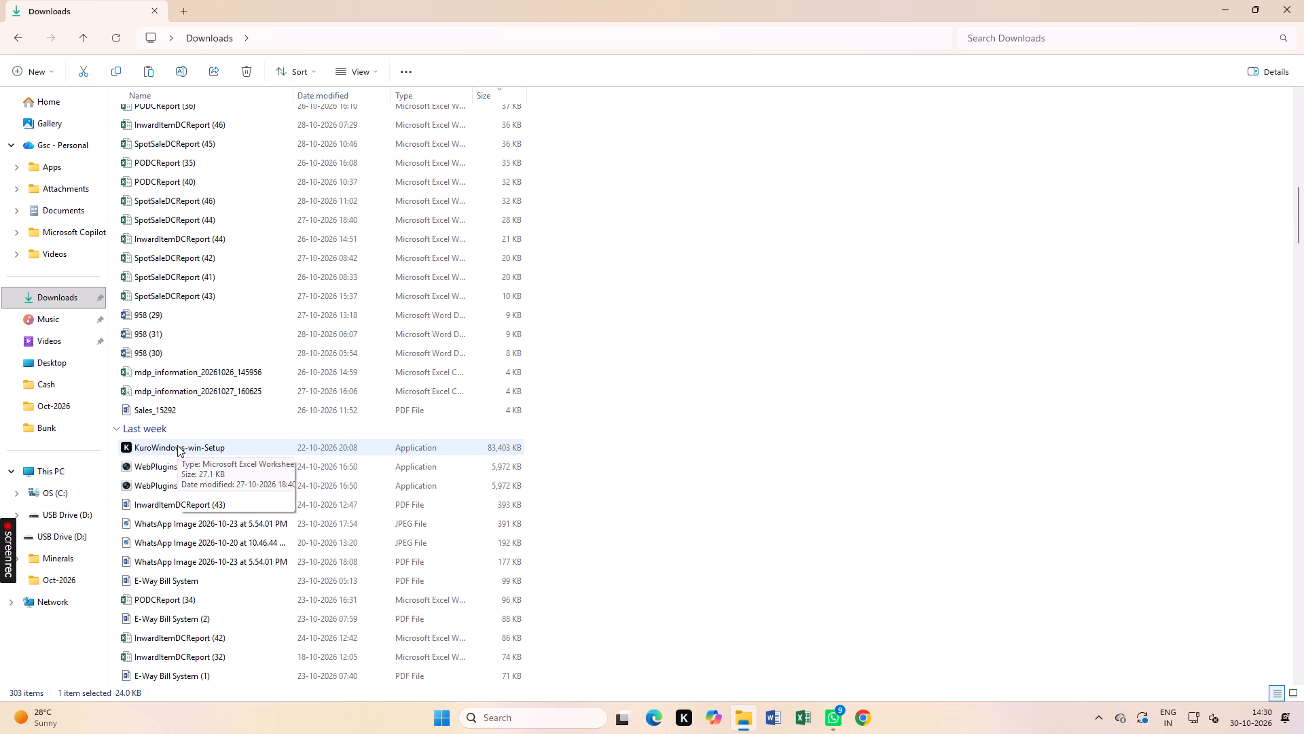
scroll(177, 445, "up", 9)
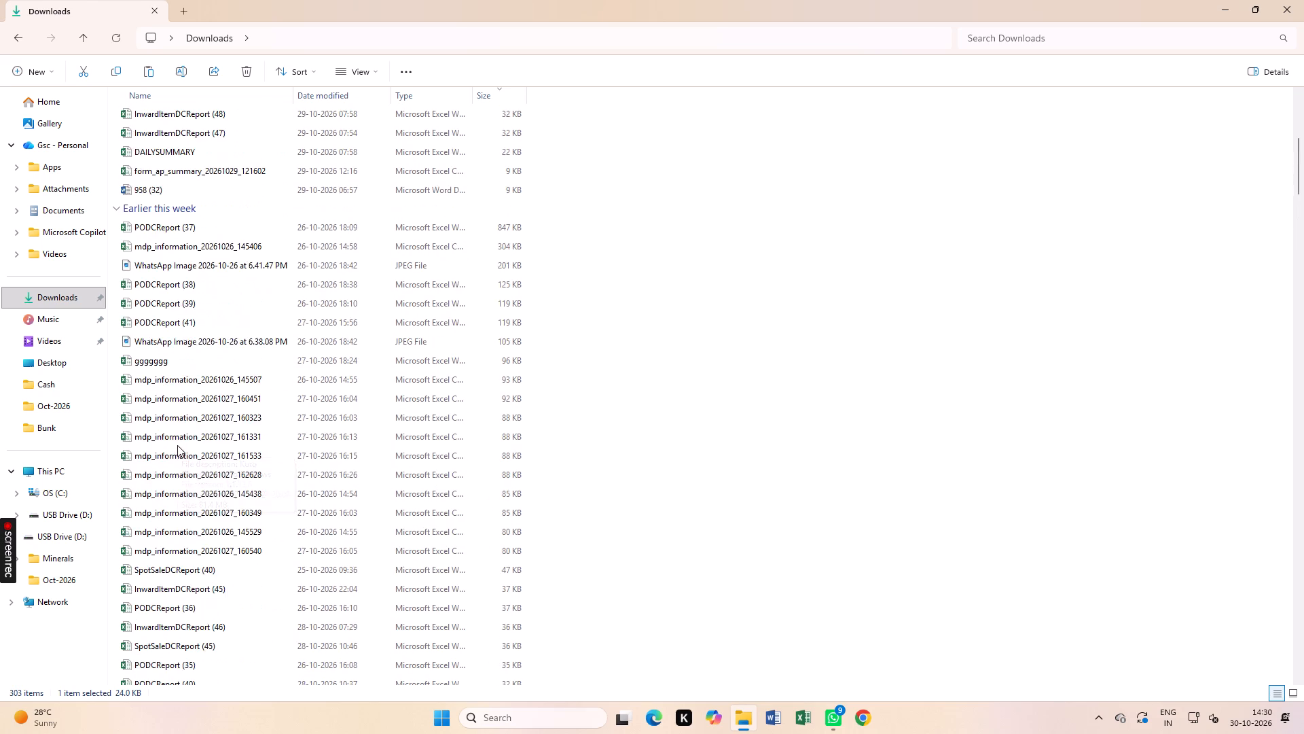
scroll(177, 445, "up", 9)
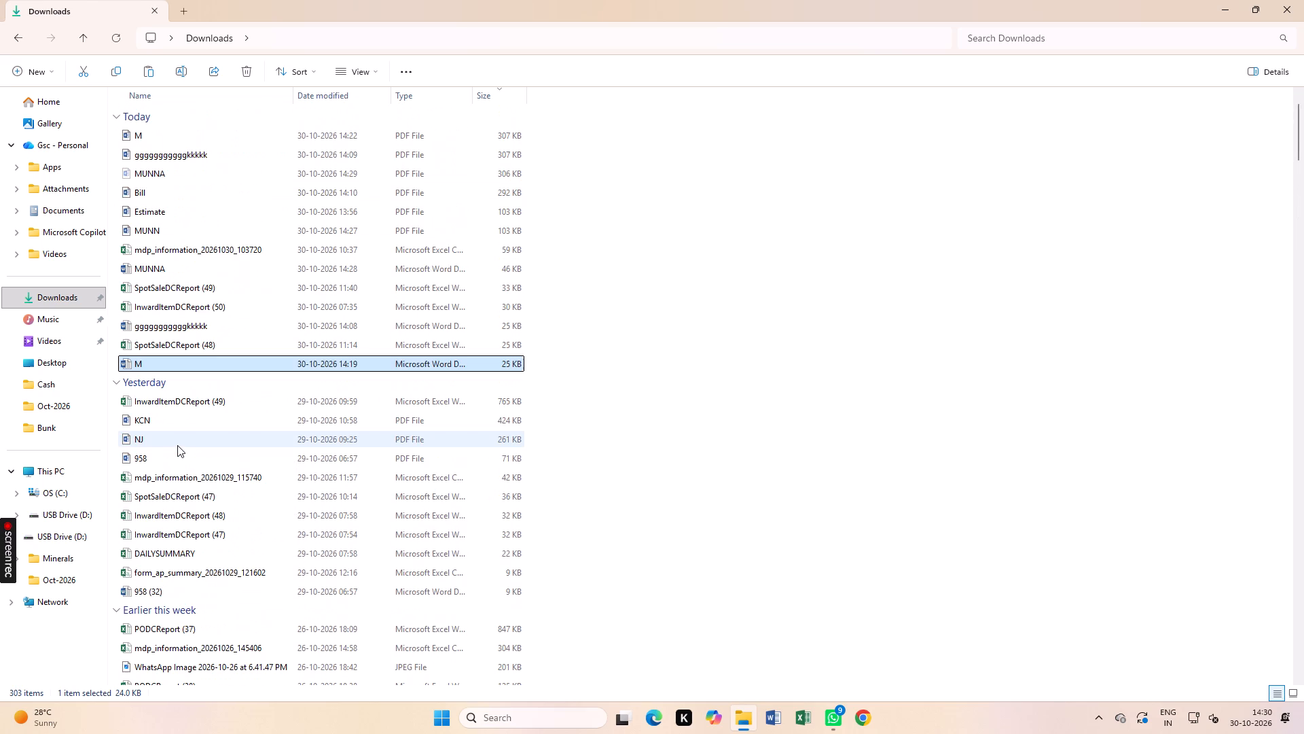
scroll(177, 445, "up", 2)
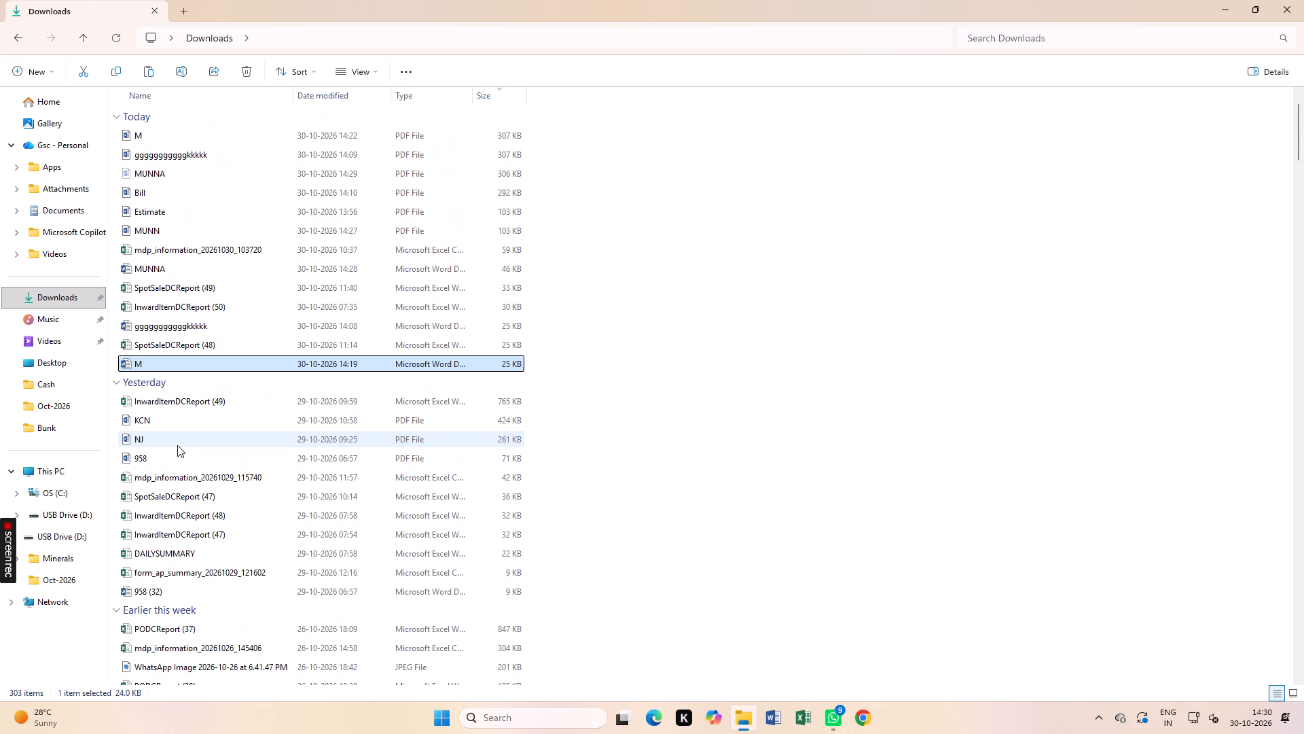
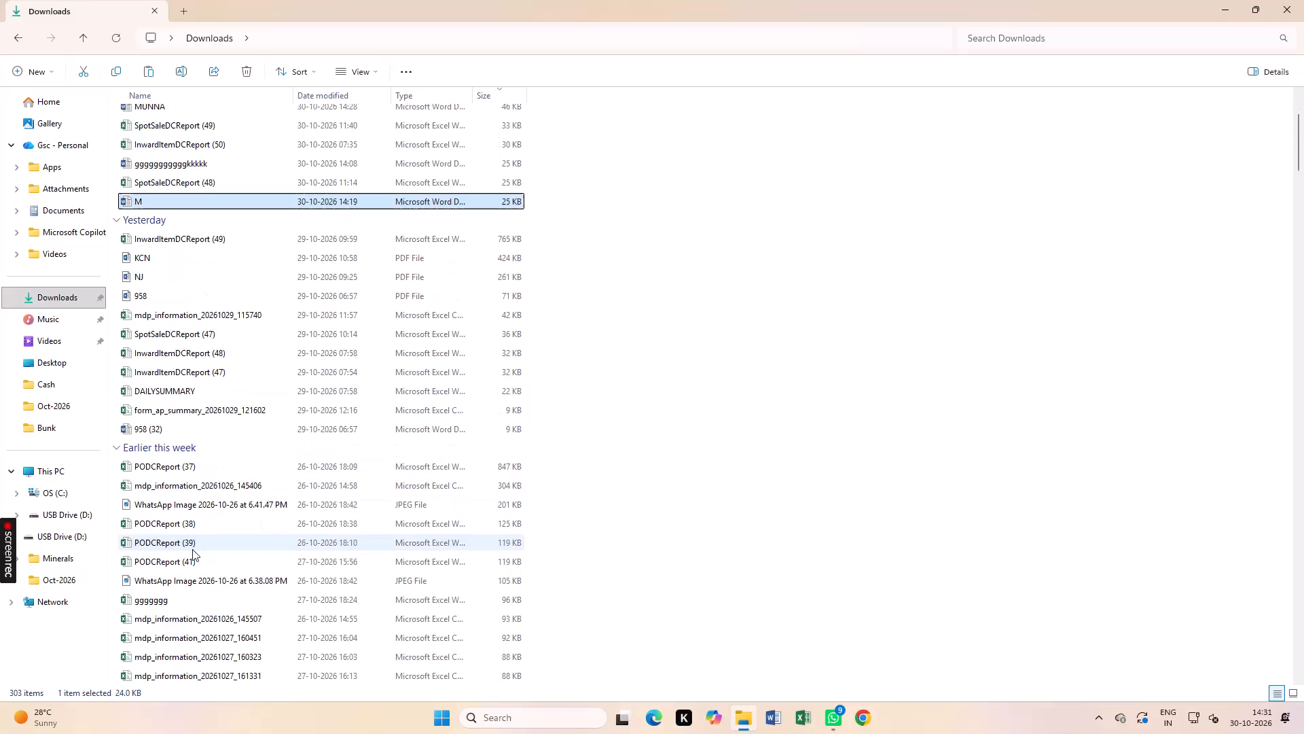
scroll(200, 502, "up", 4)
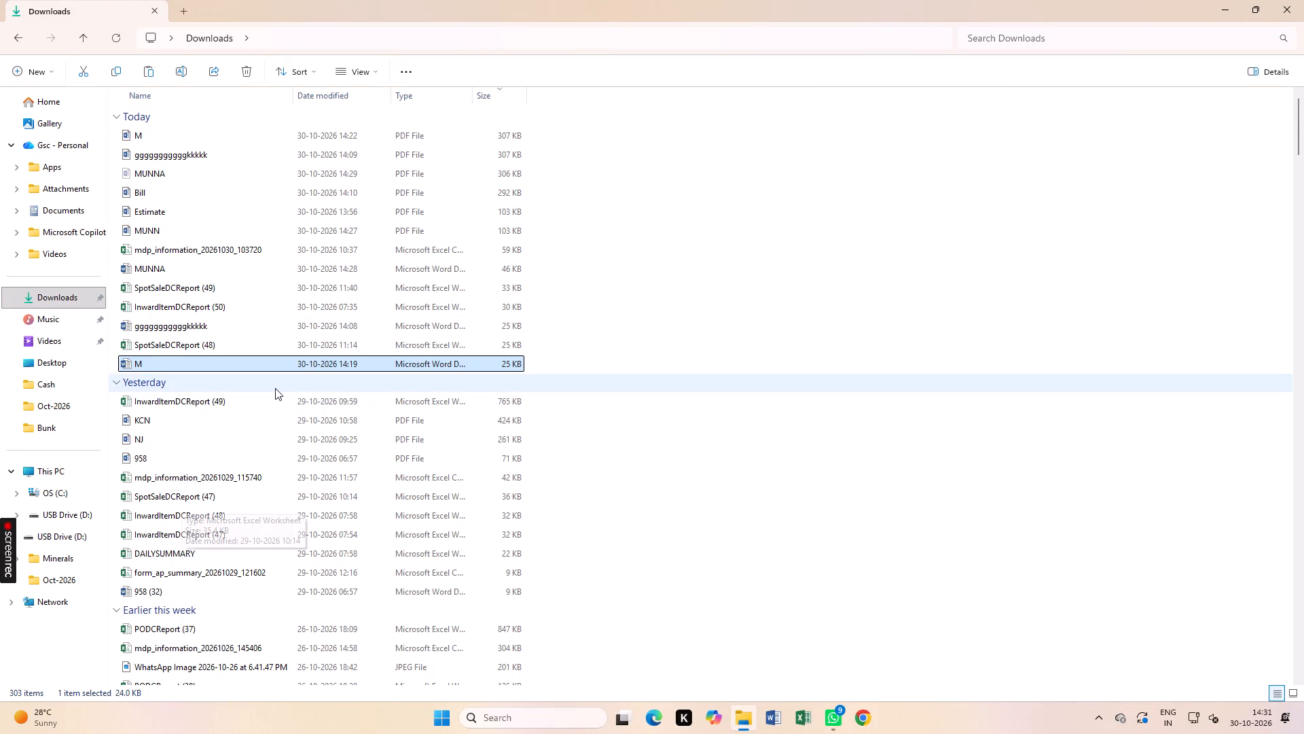
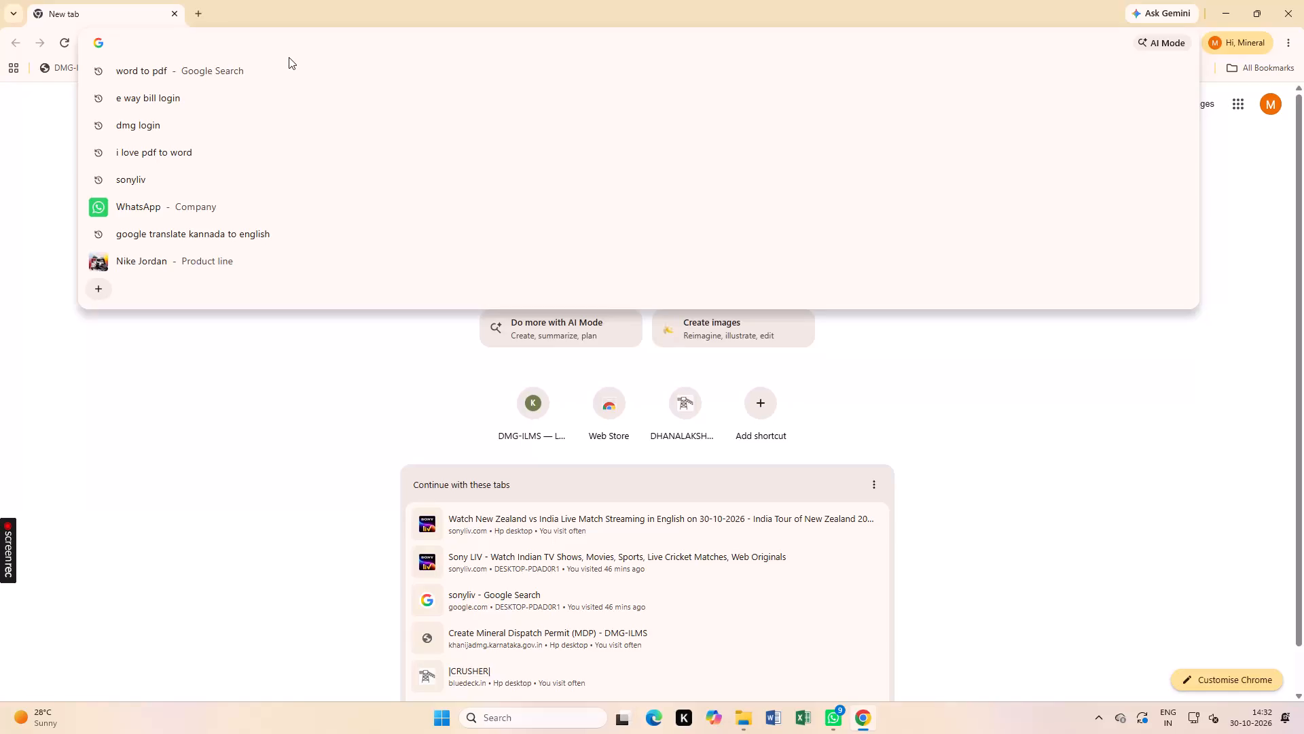
Find iLovePDF's PDF to Word converter with a "pdf to word" web search and start choosing a PDF file from Downloads.
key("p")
left_click(179, 99)
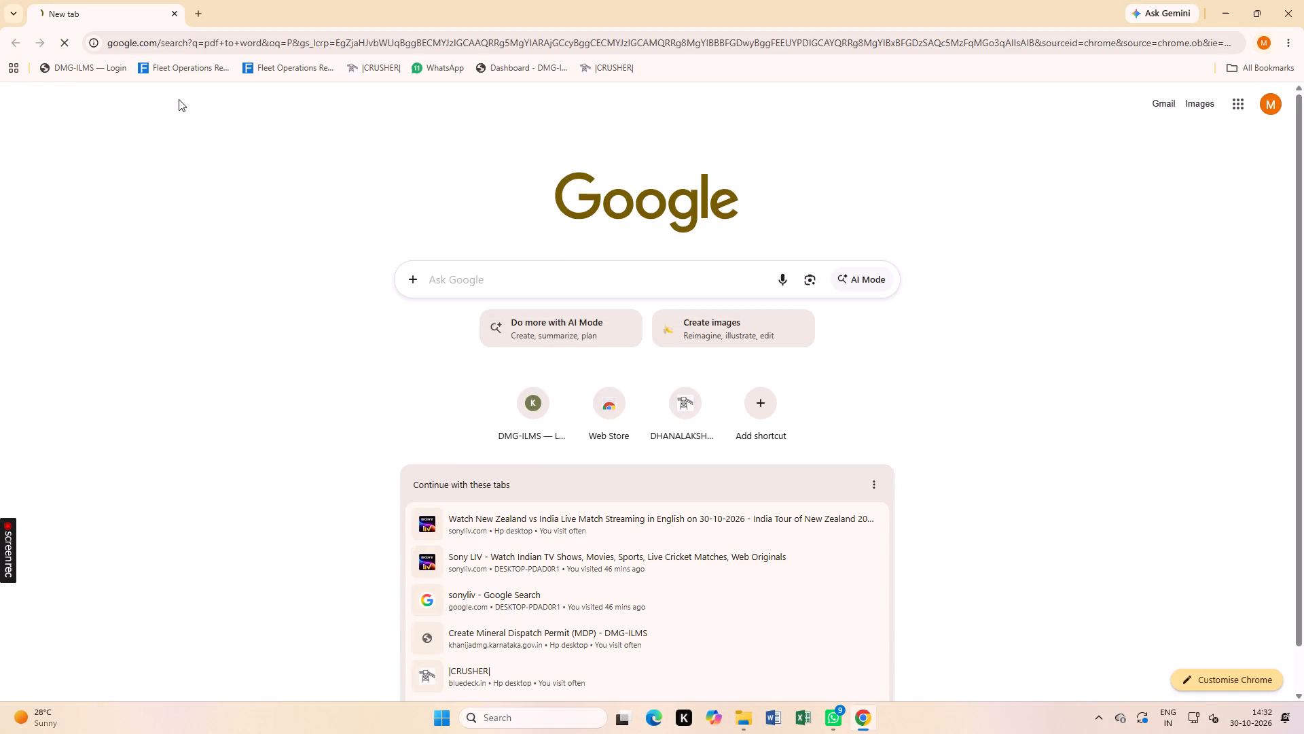
left_click(253, 228)
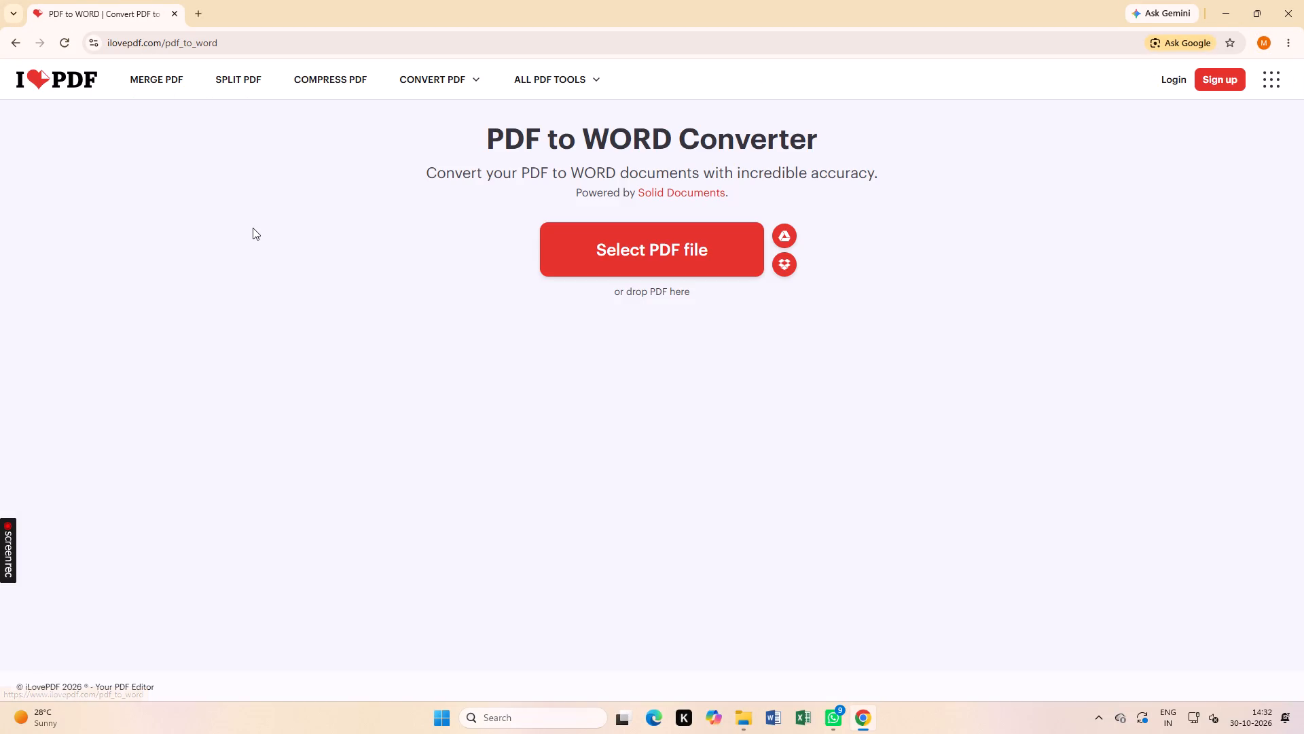
left_click(651, 255)
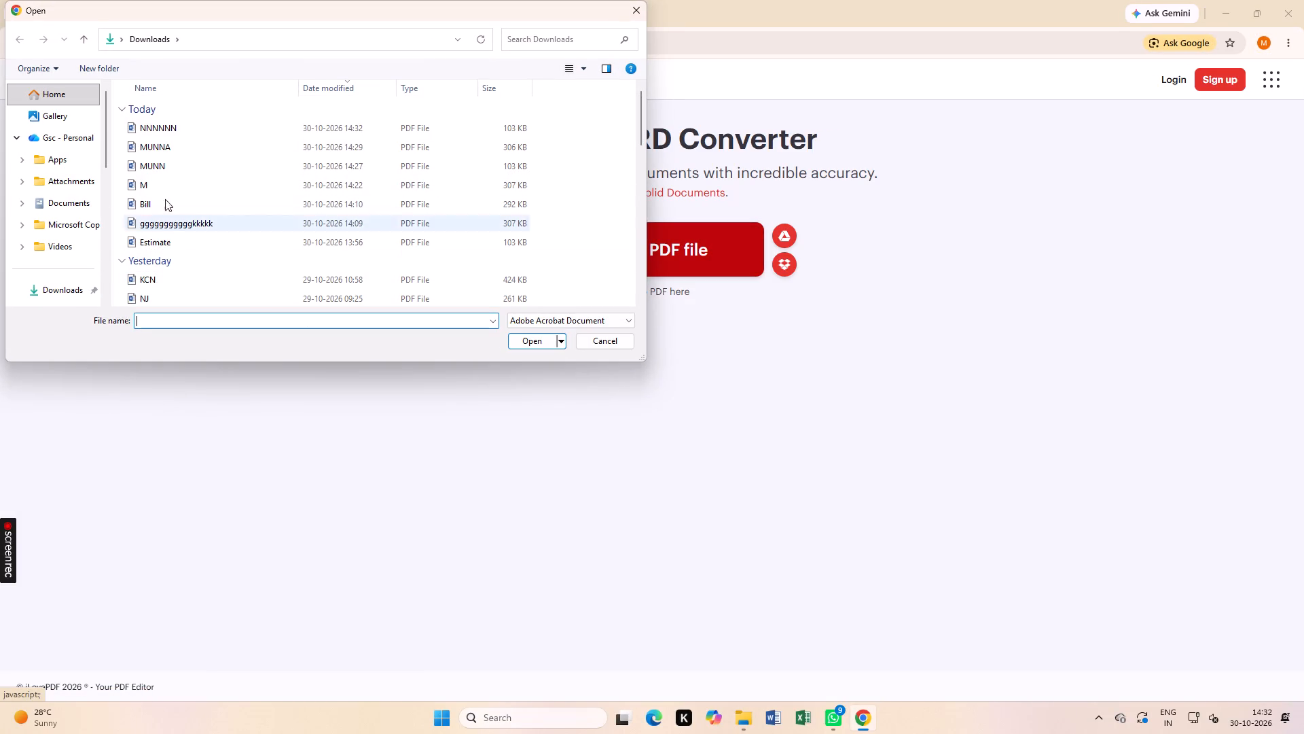
left_click(158, 130)
left_click(520, 346)
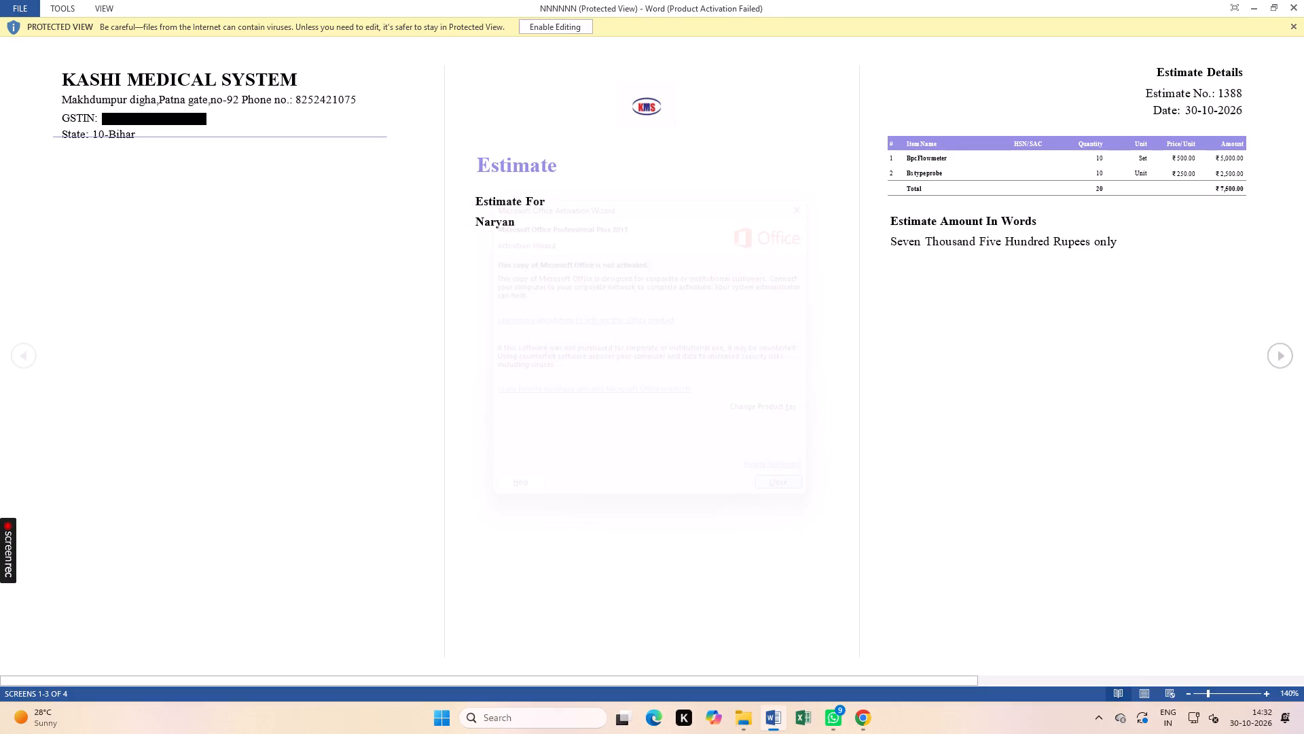
left_click(555, 29)
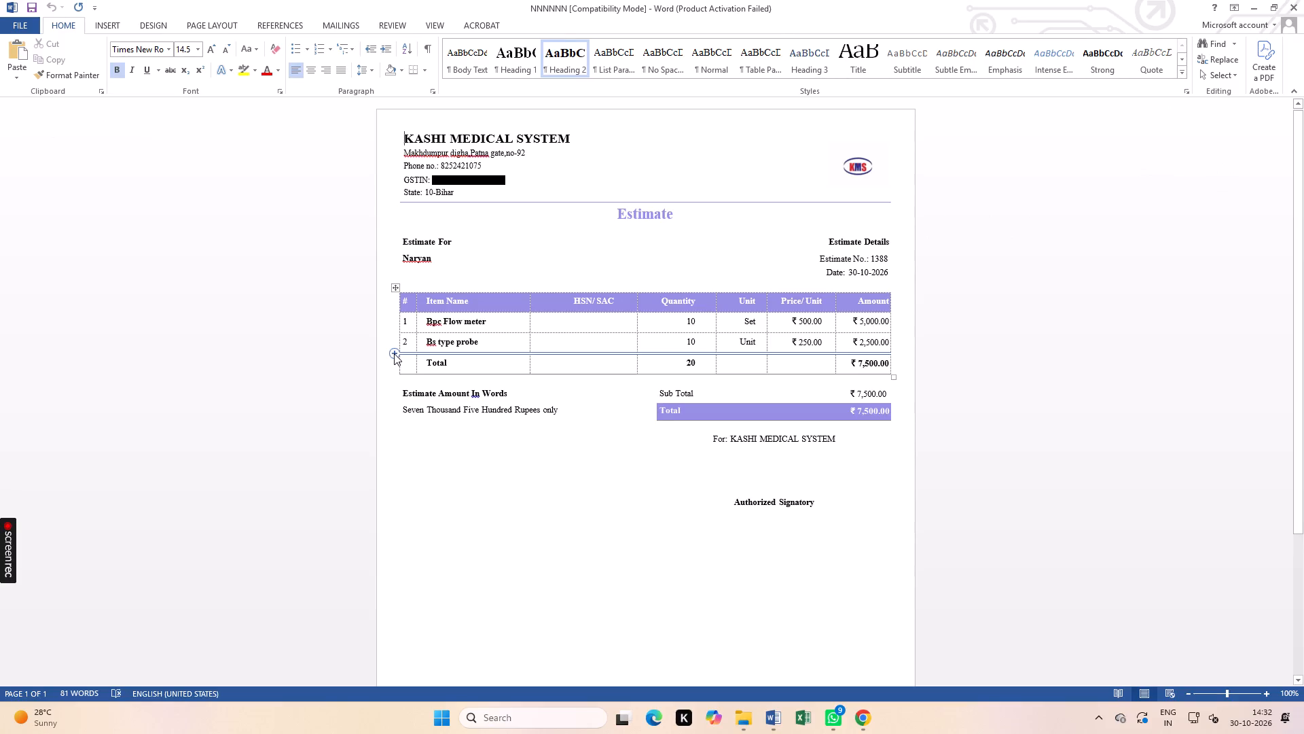
Insert three blank rows in the item table between the Bs type probe row and the Total row.
left_click(394, 353)
left_click(394, 353)
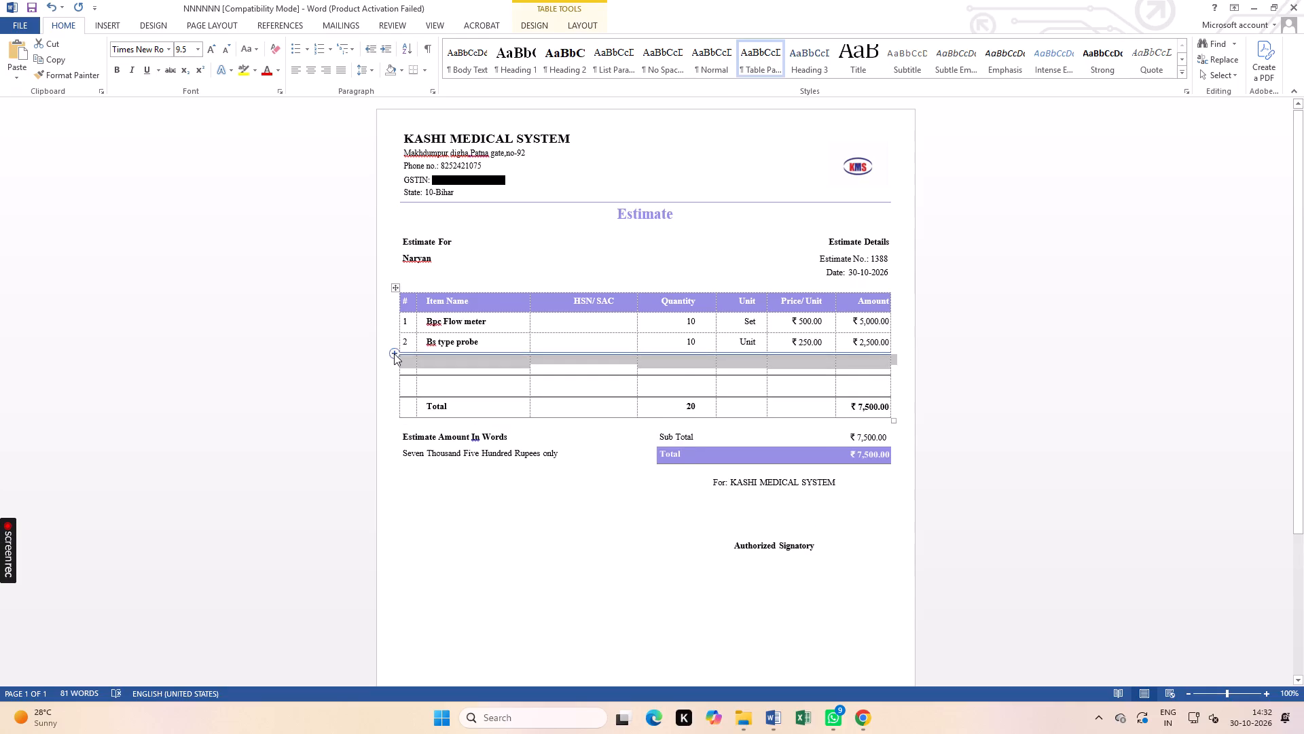
left_click(394, 353)
left_click(470, 374)
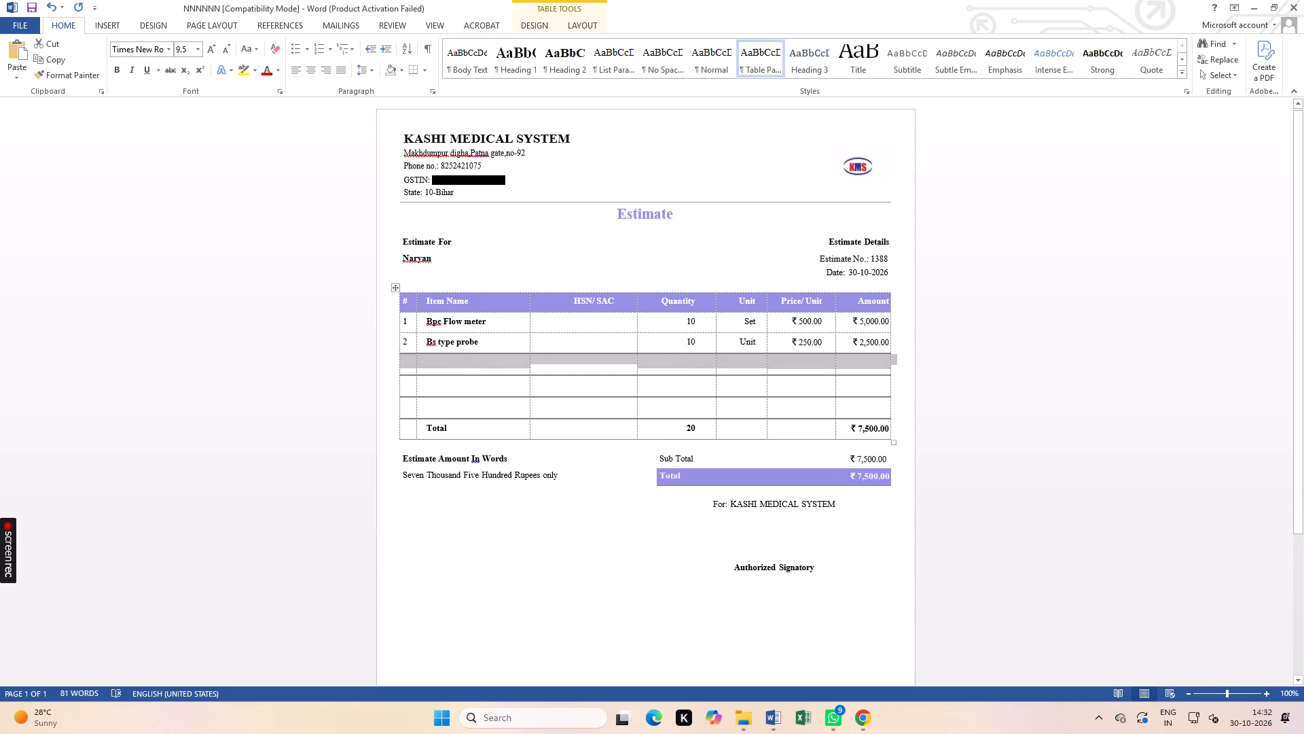
Replace one character of the GSTIN in the estimate's letterhead.
left_click(487, 180)
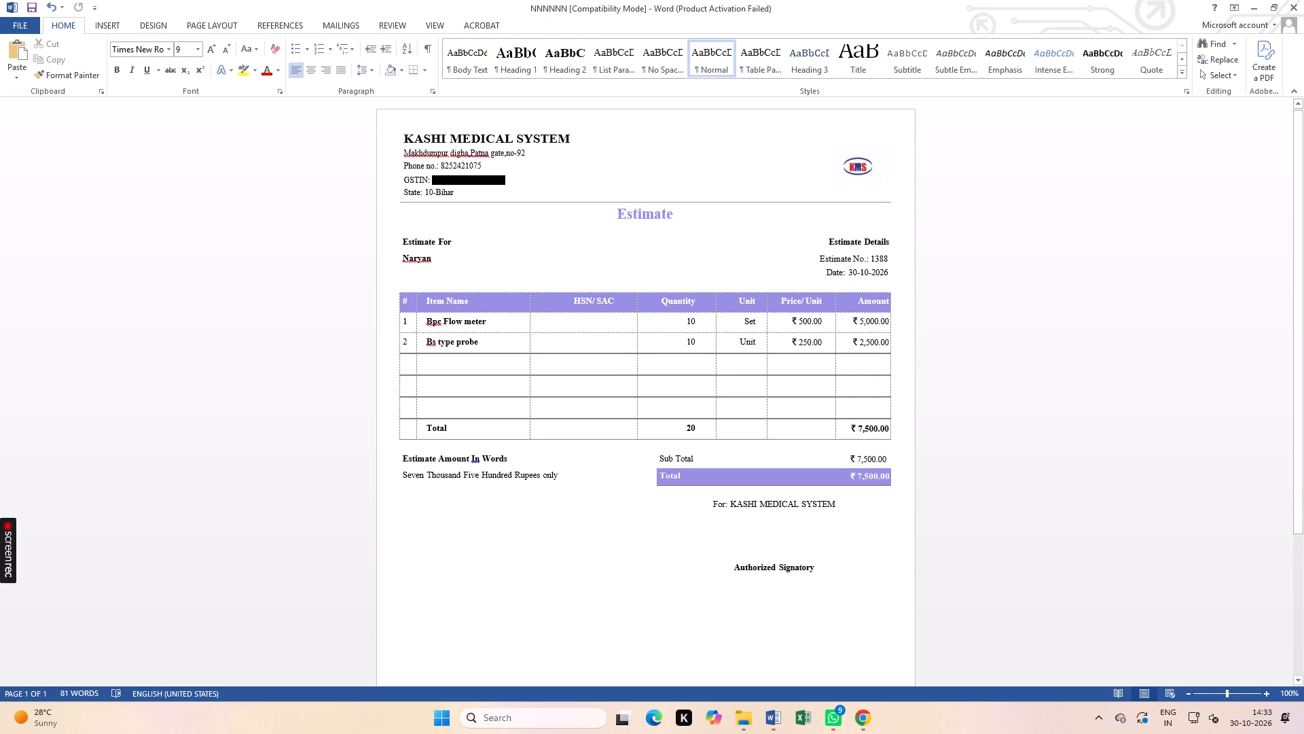
key("BackSpace")
key("7")
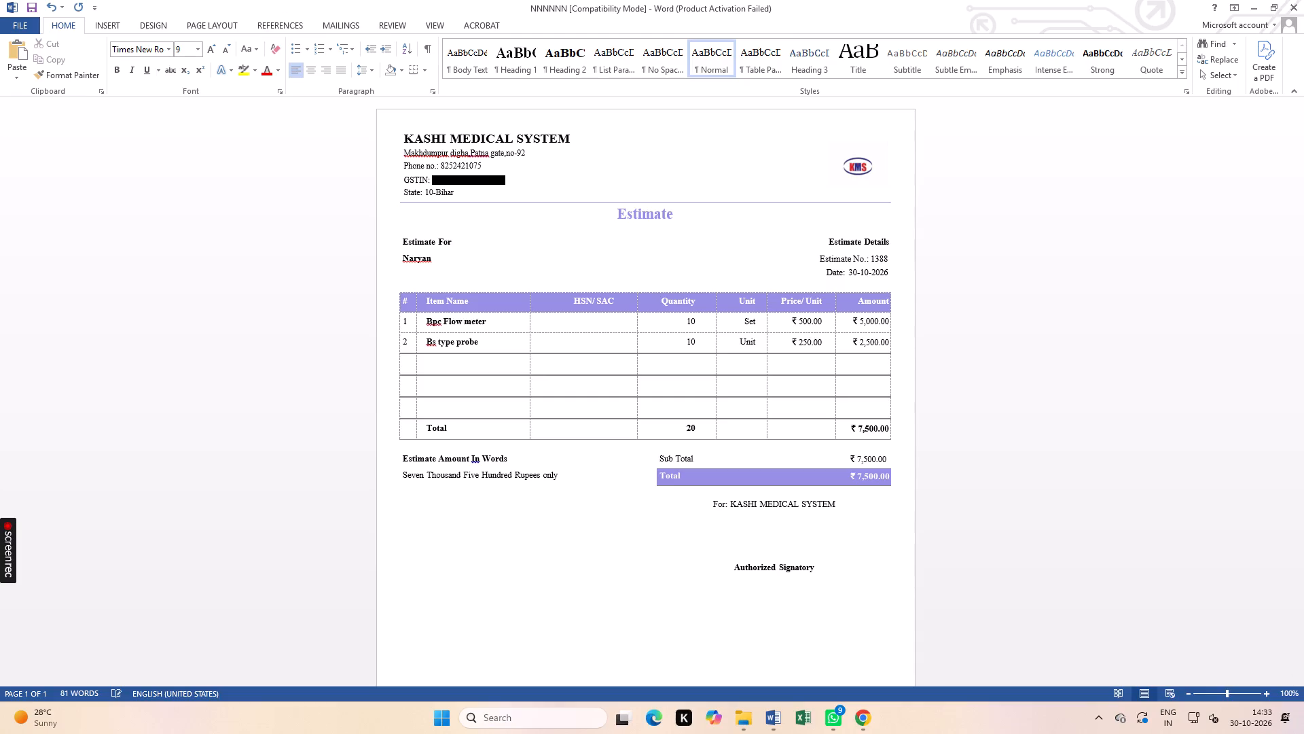
Replace the company name KASHI MEDICAL SYSTEM in the estimate's heading with MADHU AGENCIES.
left_click(581, 136)
key("BackSpace")
key("BackSpace")
key("BackSpace")
key("BackSpace")
key("BackSpace")
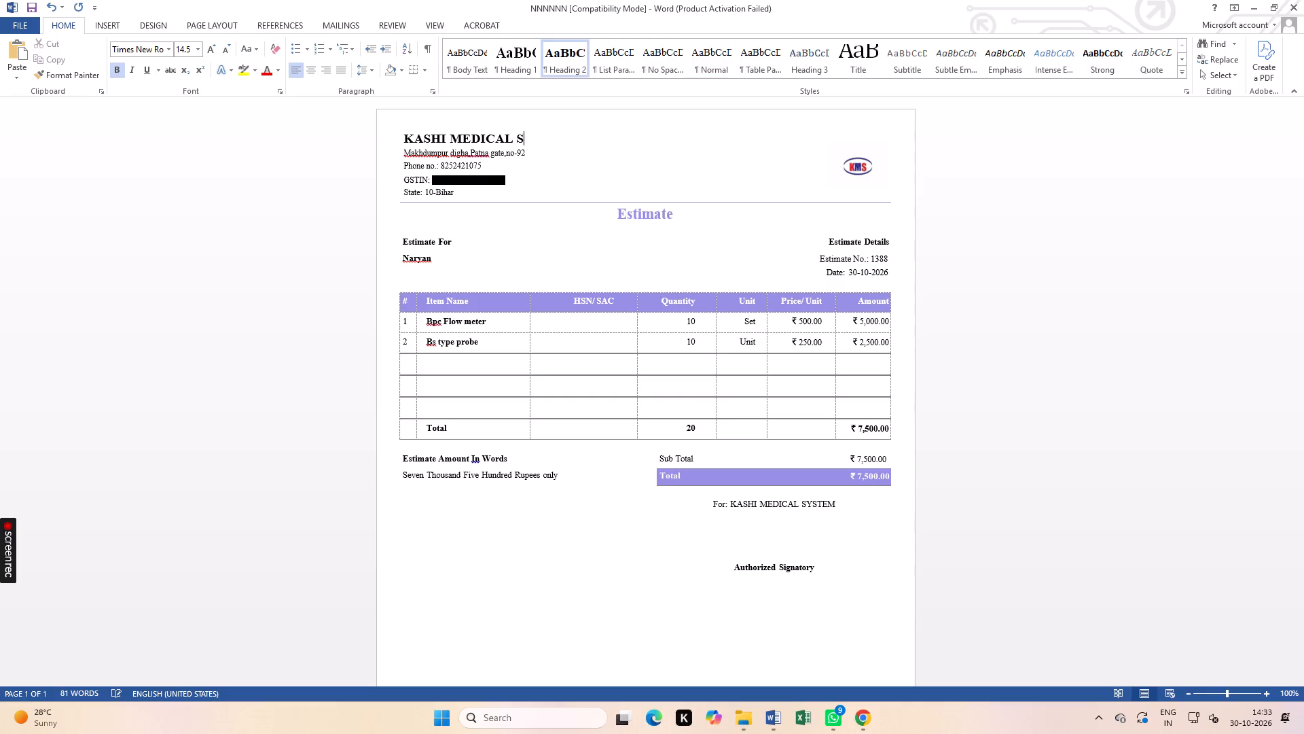
key("BackSpace")
key("BackSpace")
key("BackSpace")
key("BackSpace")
key("BackSpace")
key("BackSpace")
key("BackSpace")
key("BackSpace")
key("BackSpace")
key("BackSpace")
key("BackSpace")
key("BackSpace")
key("BackSpace")
key("BackSpace")
key("BackSpace")
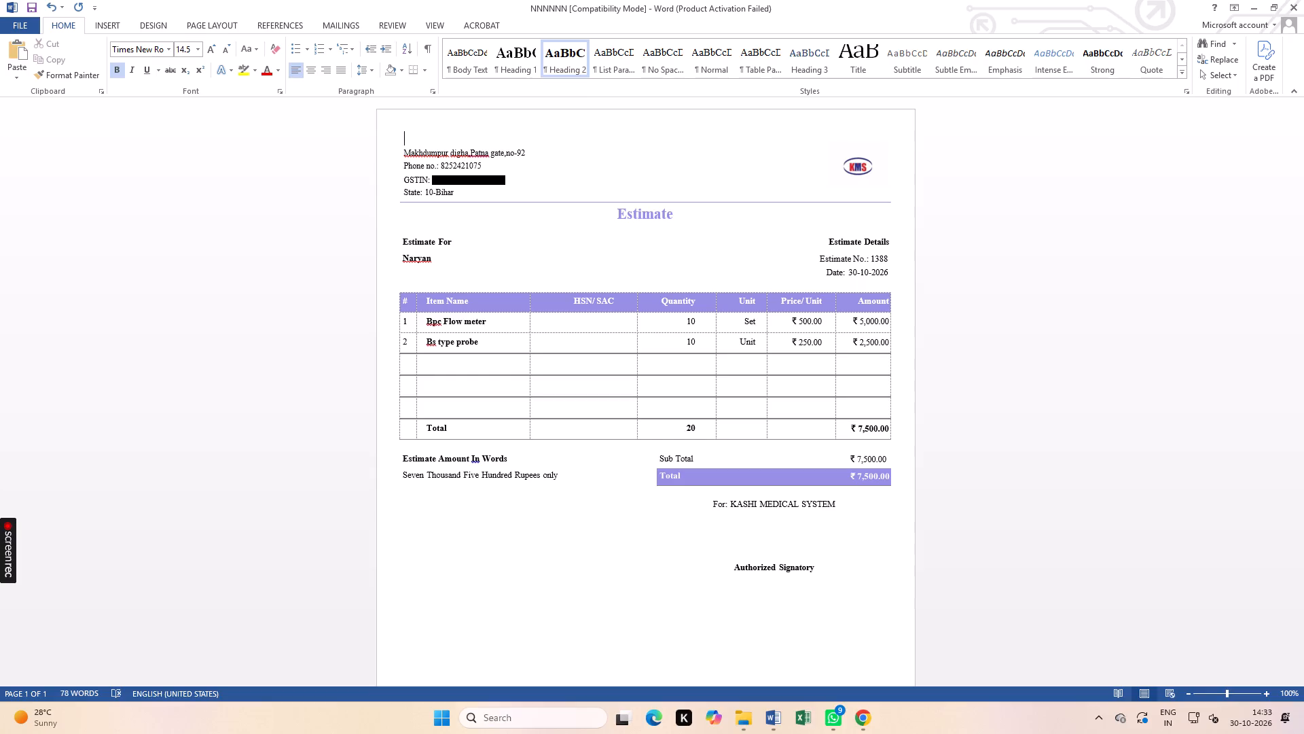
type("MADHU AGENCIES")
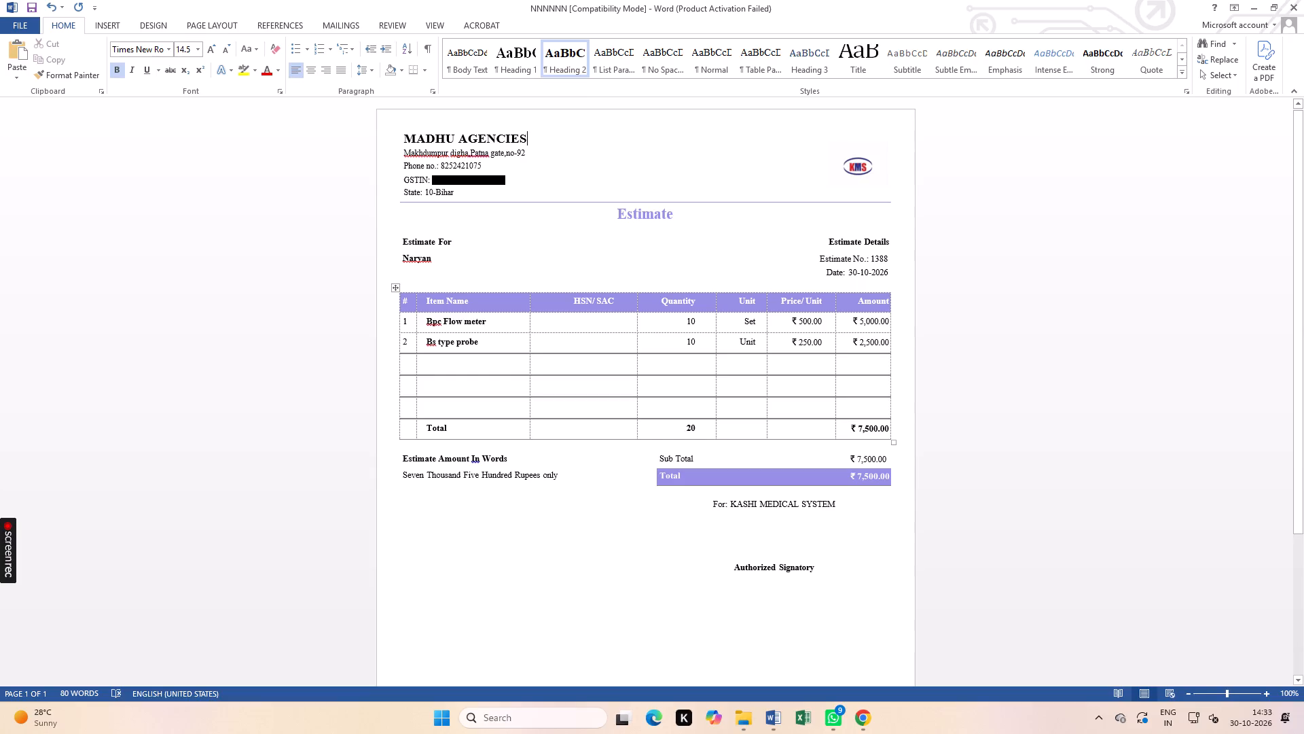
Change the company name in the "For:" line above Authorized Signatory to Madhu Agencies.
left_click(848, 503)
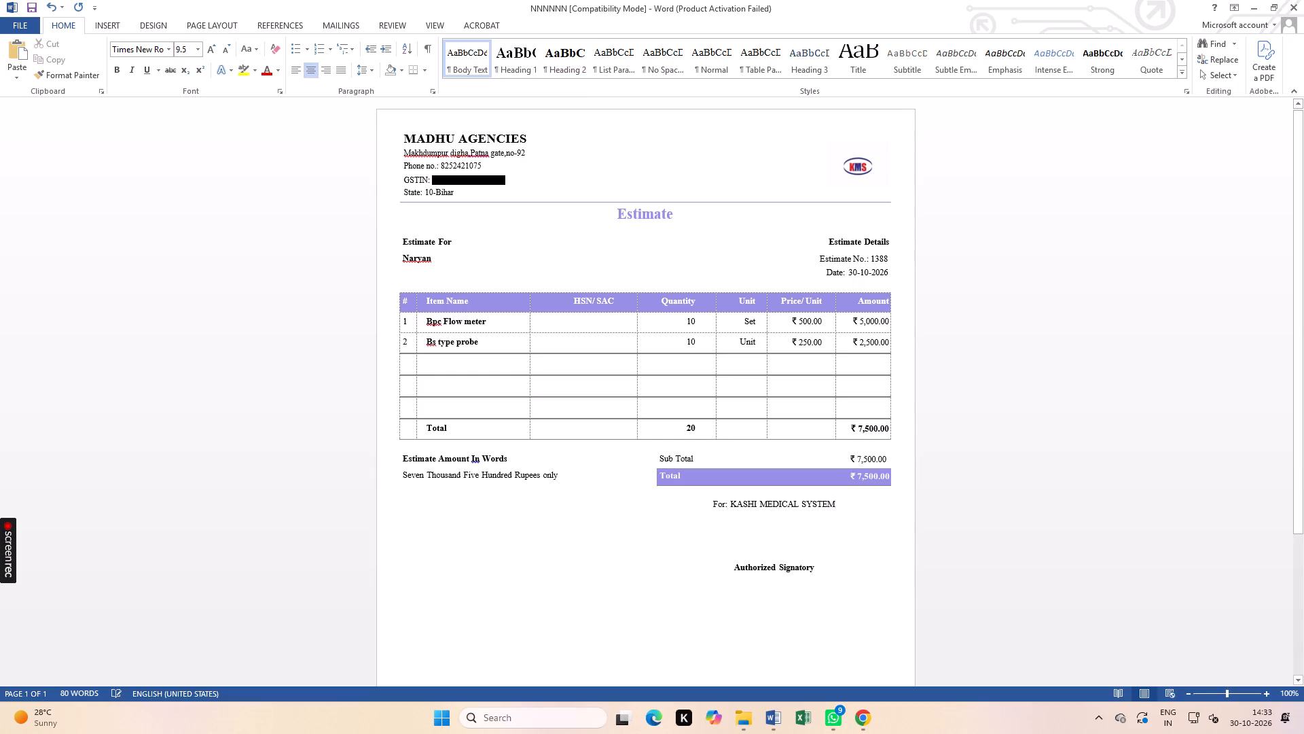
key("BackSpace")
key("BackSpace")
key("BackSpace")
key("BackSpace")
key("BackSpace")
key("BackSpace")
key("BackSpace")
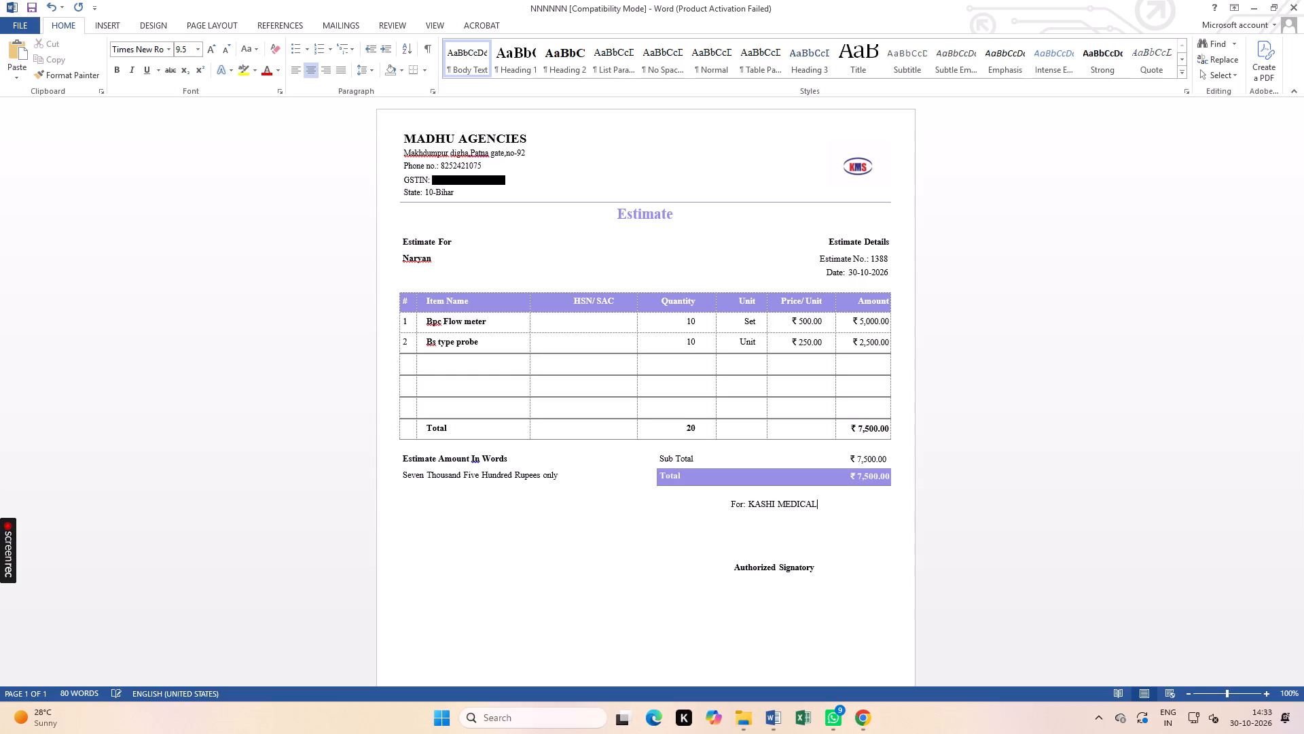
key("BackSpace")
key("BackSpace")
key("BackSpace")
key("BackSpace")
key("BackSpace")
key("BackSpace")
key("BackSpace")
key("BackSpace")
key("BackSpace")
key("BackSpace")
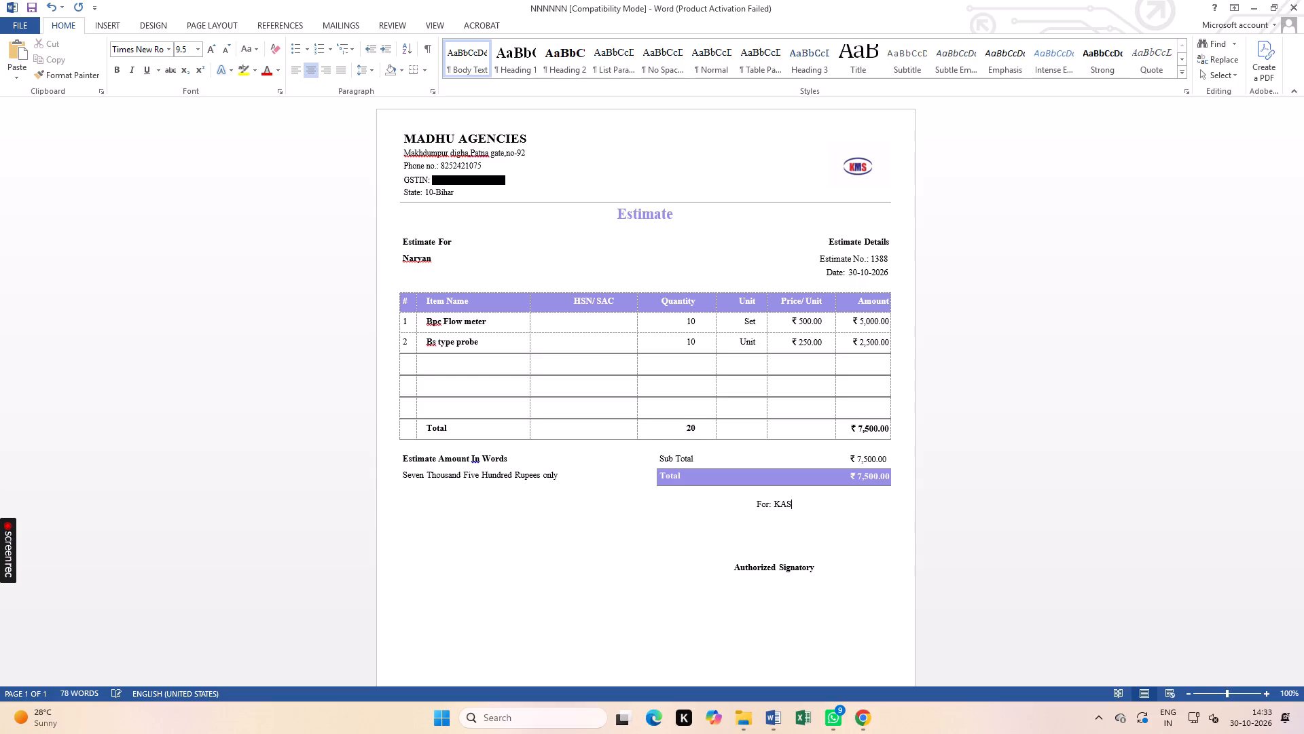
key("BackSpace")
key("BackSpace")
key("BackSpace")
key("m")
type("adhu")
key("space")
type("gencies")
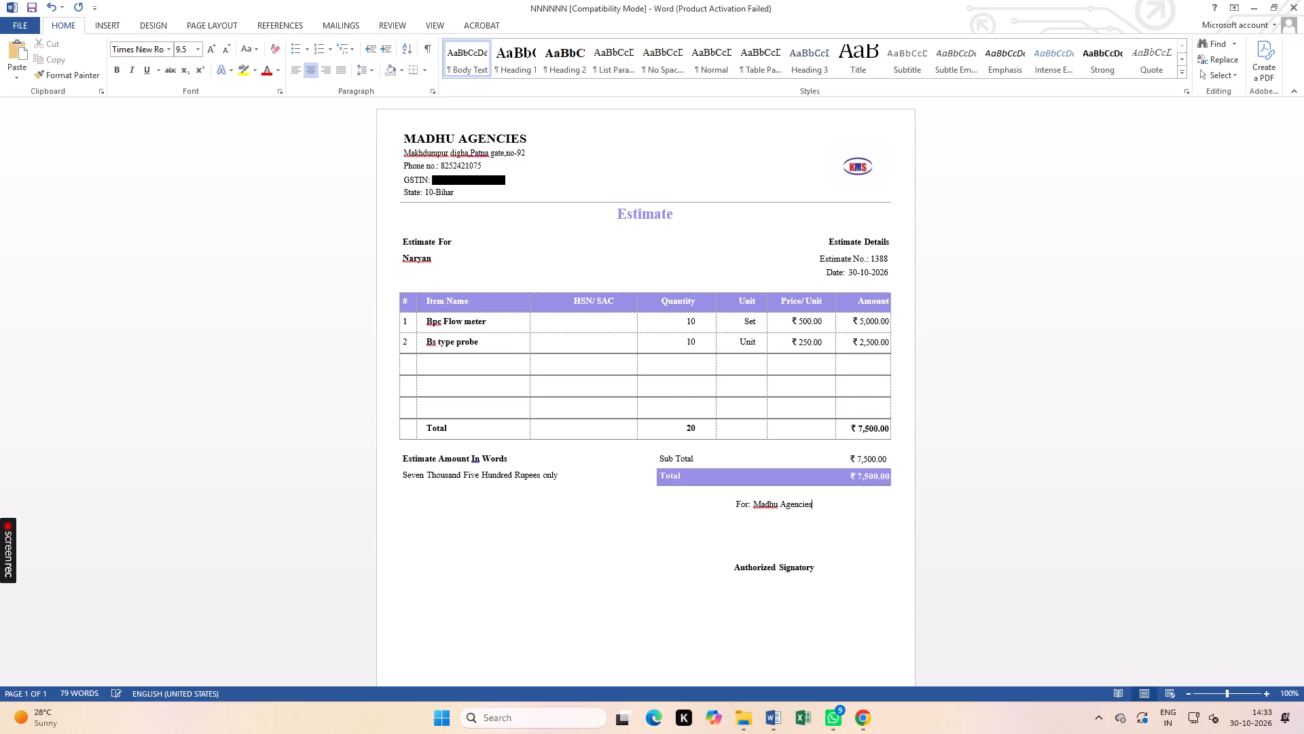
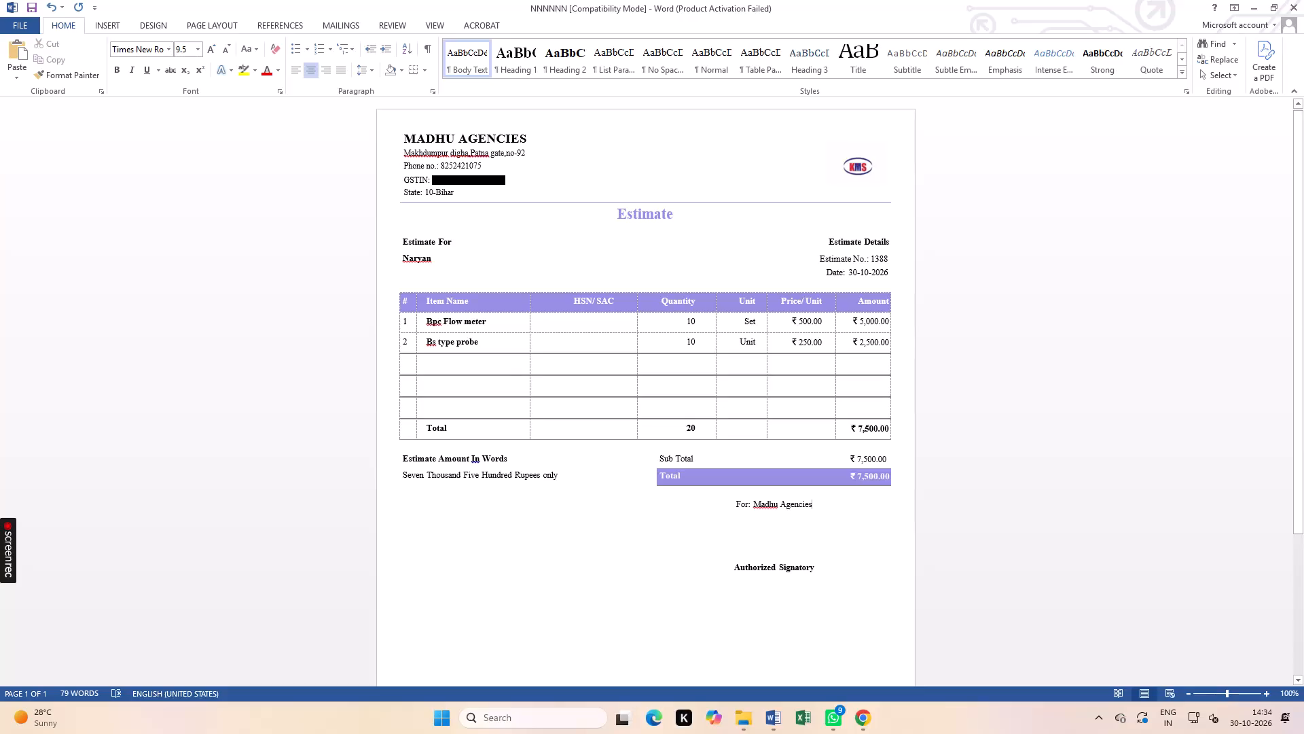
Delete the KMS logo picture from the estimate's letterhead.
left_click(856, 169)
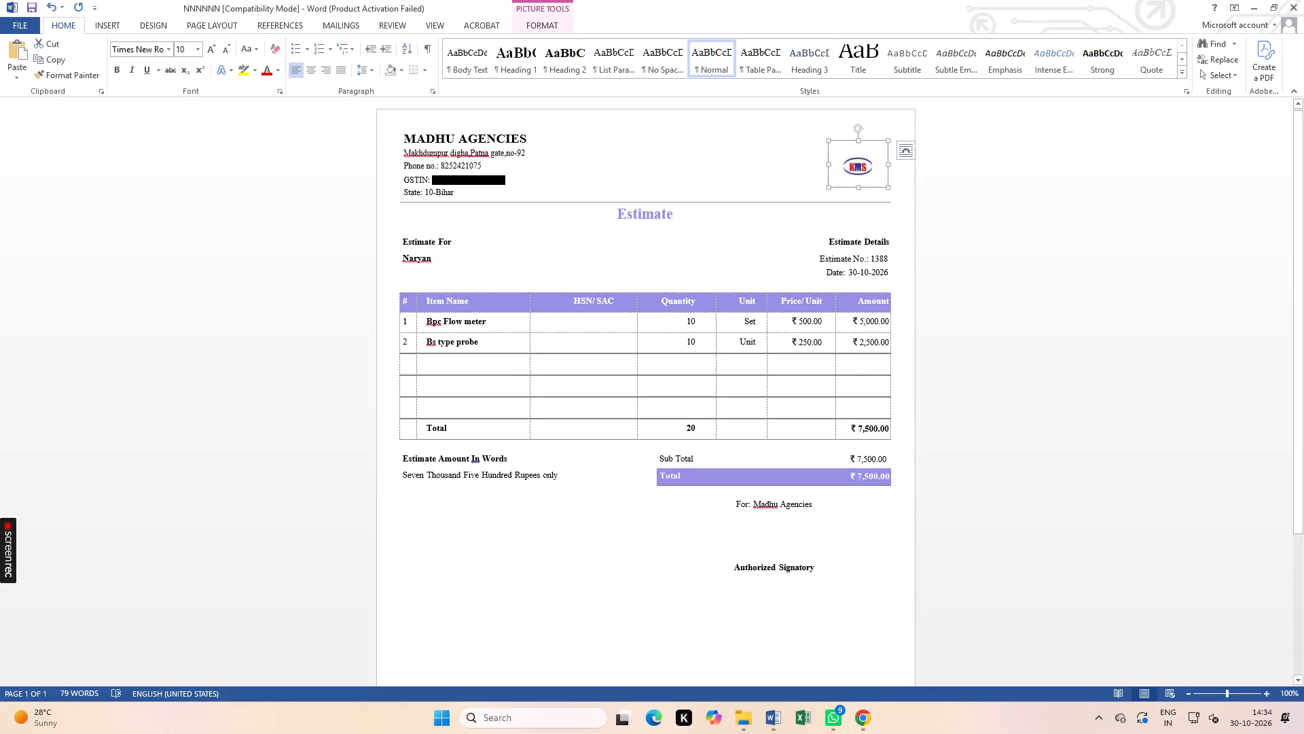
key("Delete")
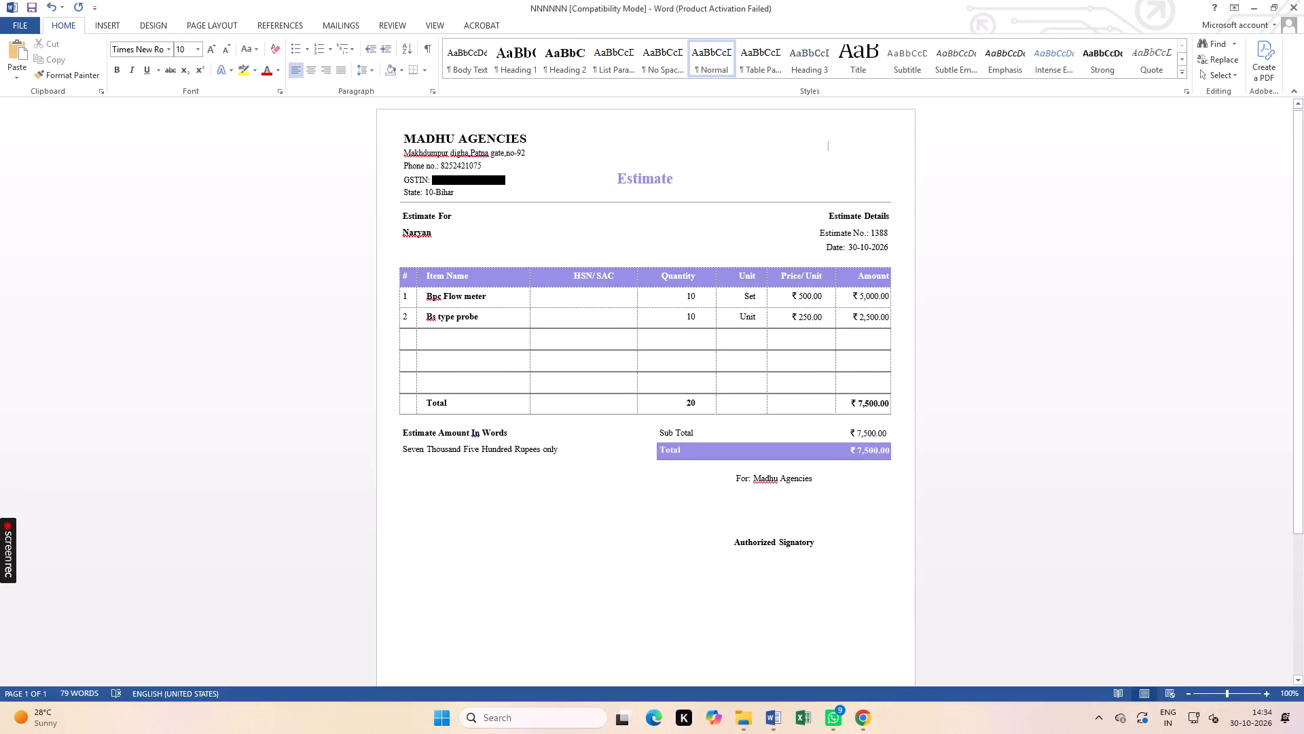
Add the item Facia in the first blank row below Bs type probe, with quantity 10 and unit Unit.
left_click(466, 340)
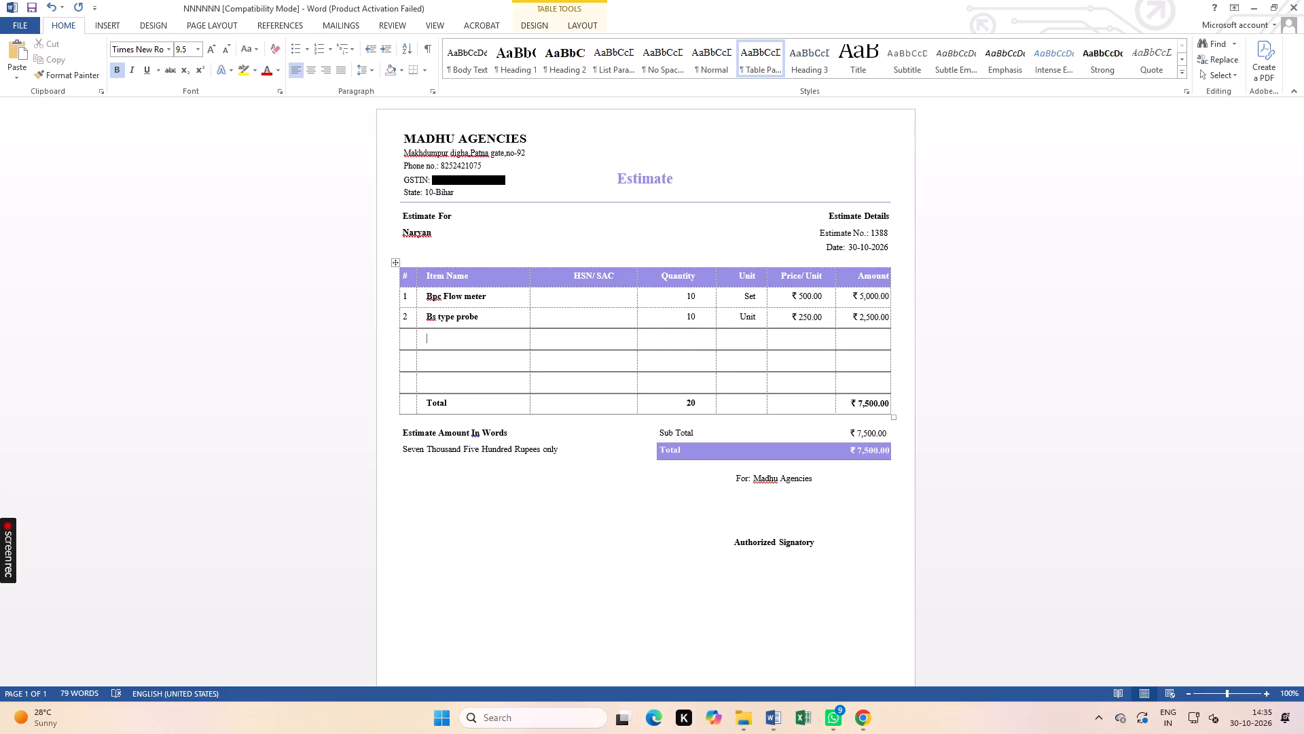
key("space")
type("ac")
type("ia")
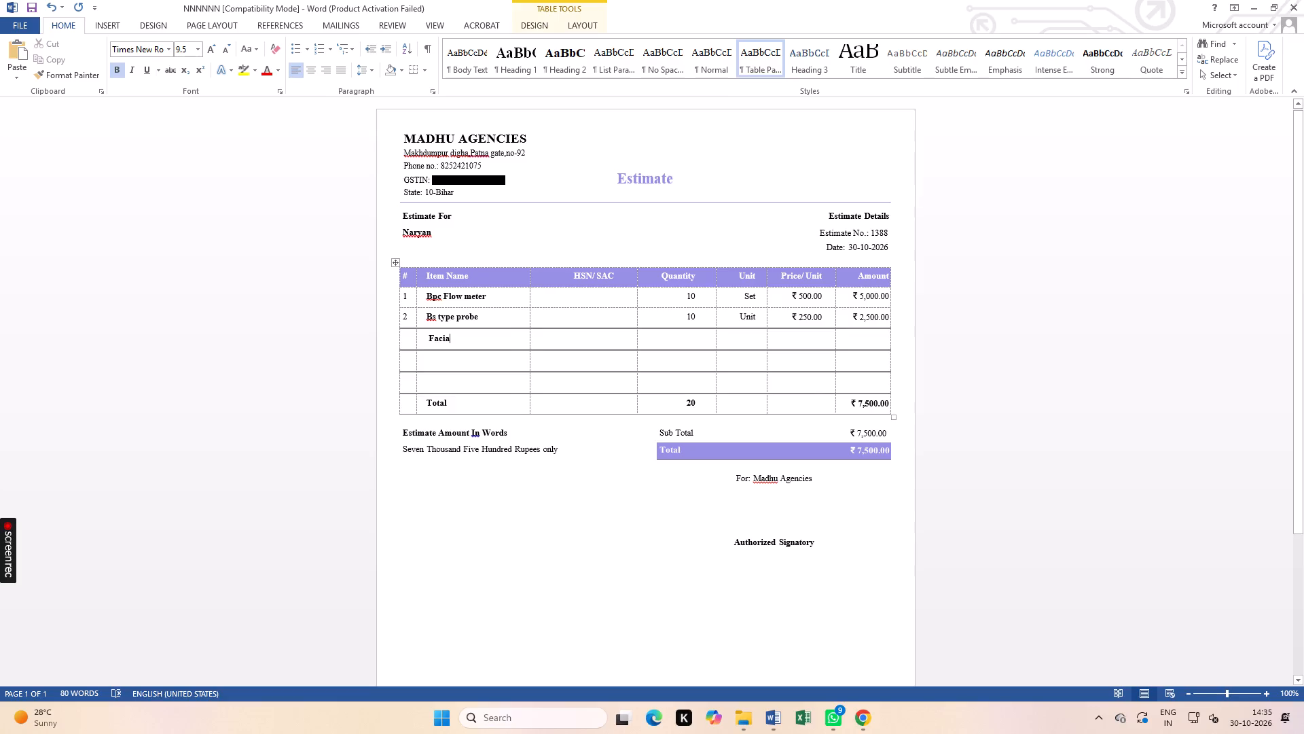
left_click(694, 343)
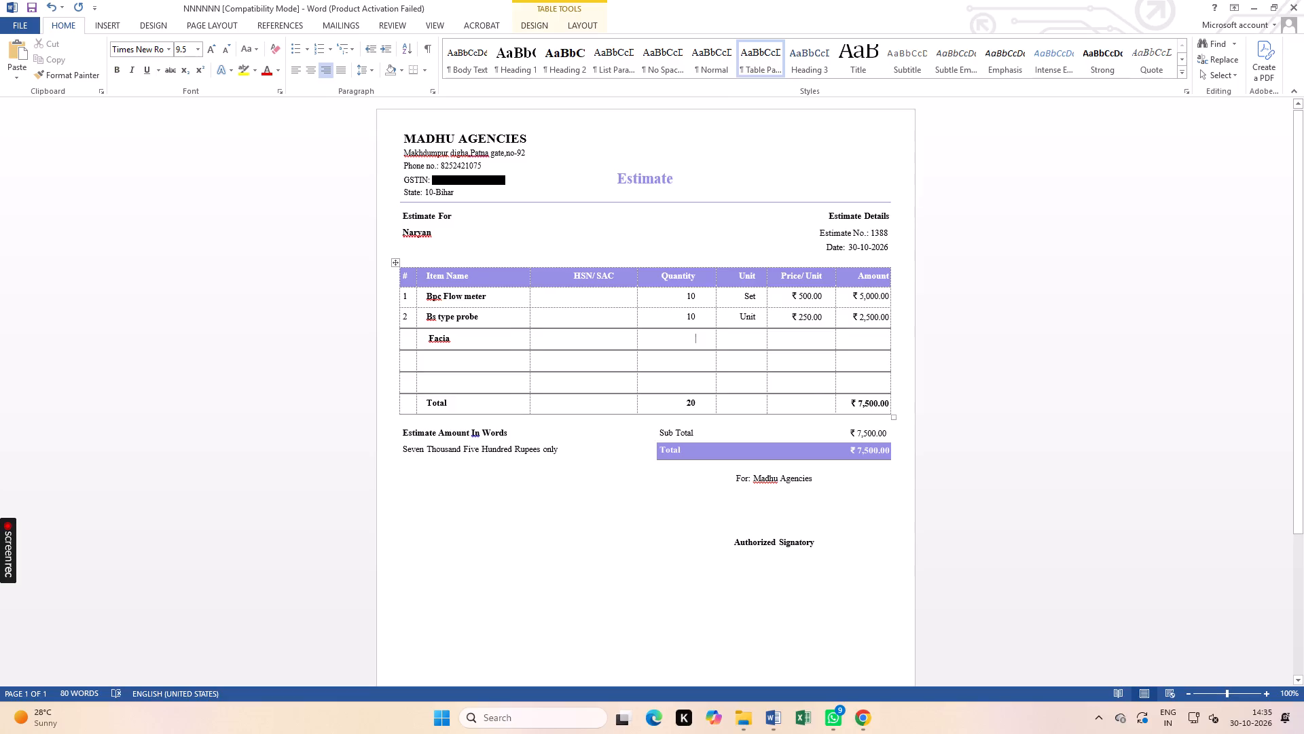
left_click(690, 342)
type("10")
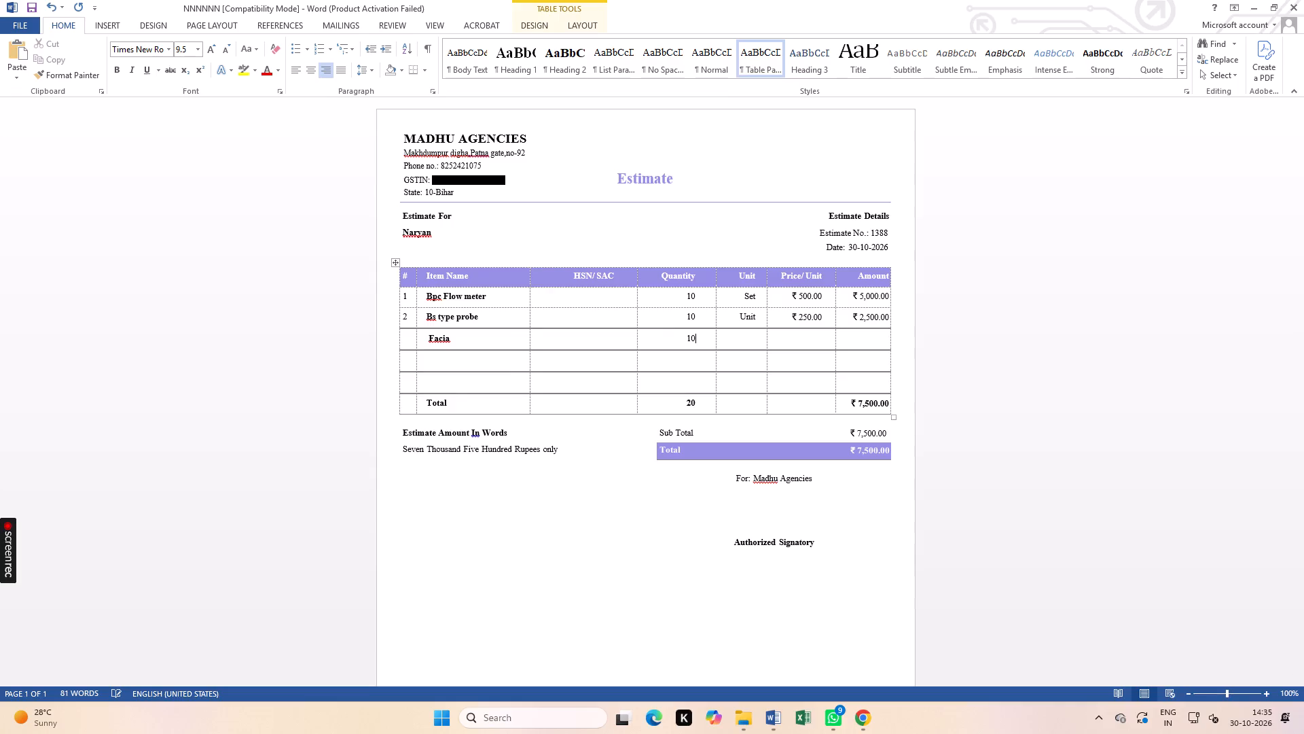
left_click(734, 340)
key("n")
type("it")
Fill in the Facia row's price per unit as ₹ 500.00, matching the format of the rows above.
left_click(794, 341)
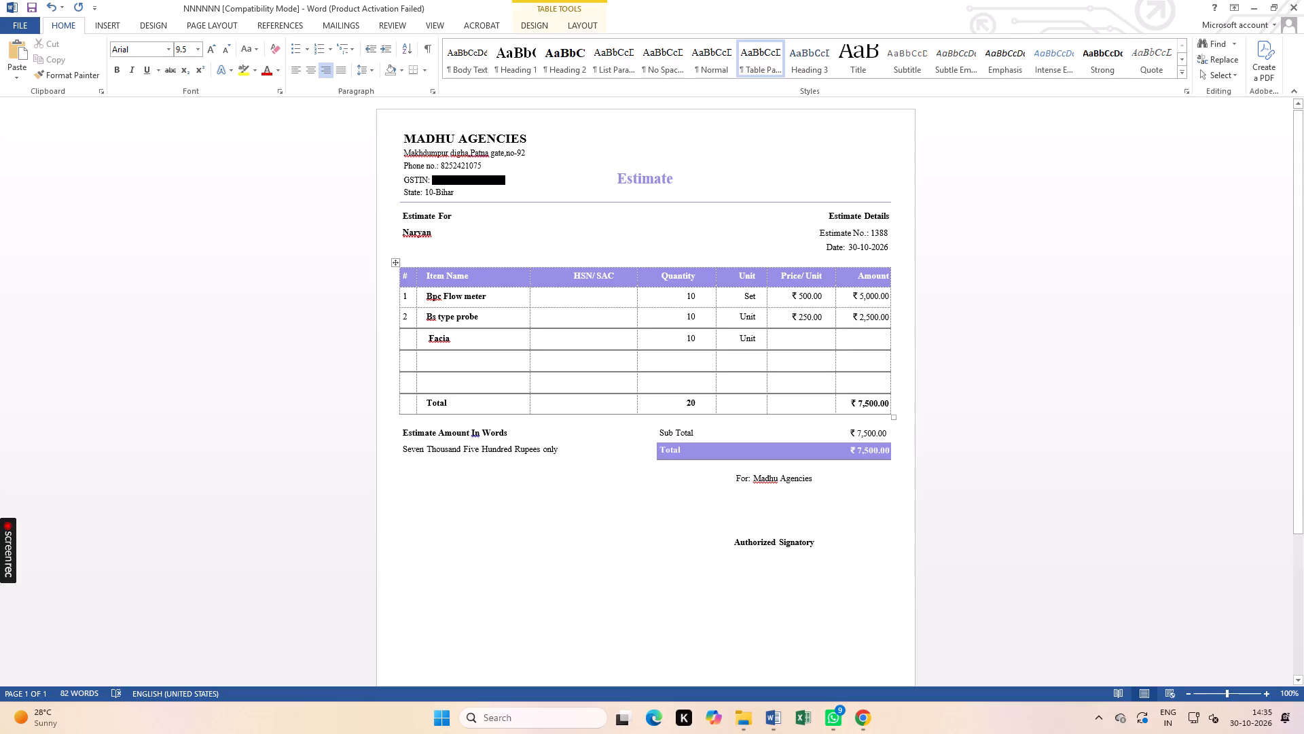
left_click_drag(791, 319, 818, 316)
key("ctrl+c")
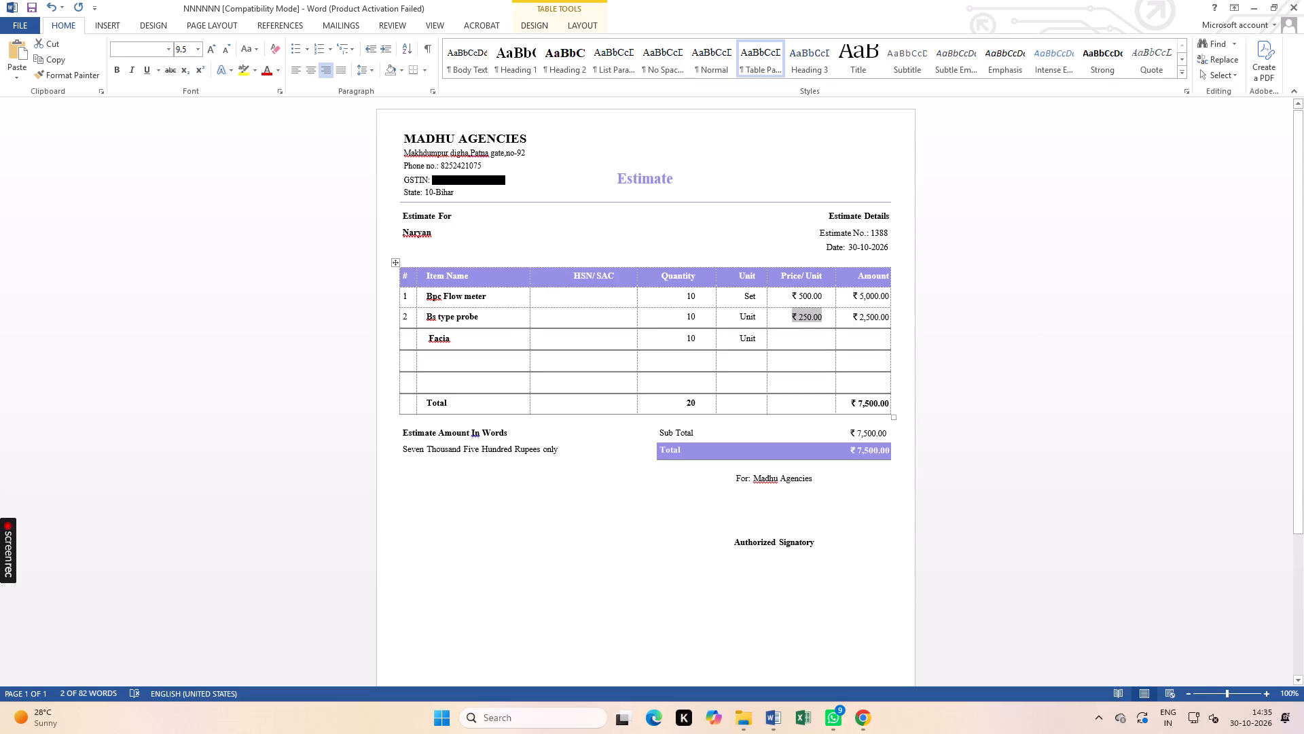
left_click(794, 345)
key("ctrl+v")
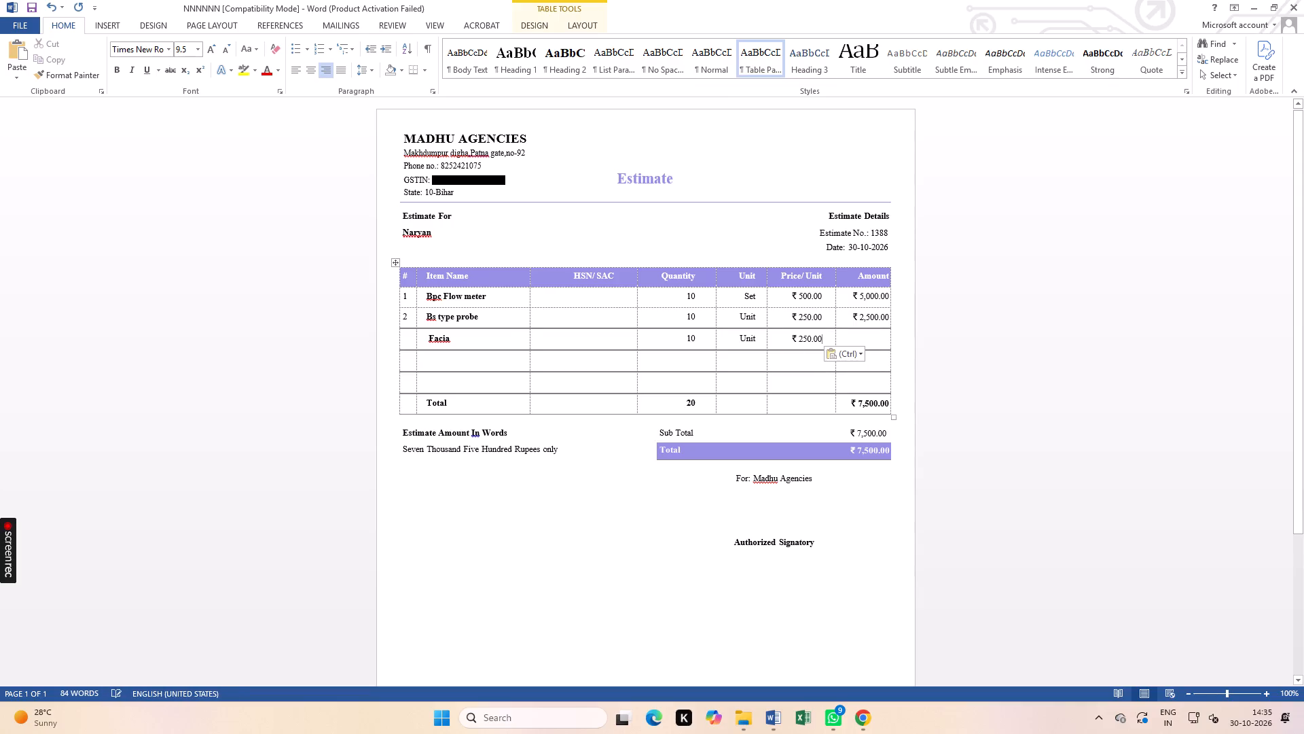
left_click(804, 340)
key("BackSpace")
key("Right")
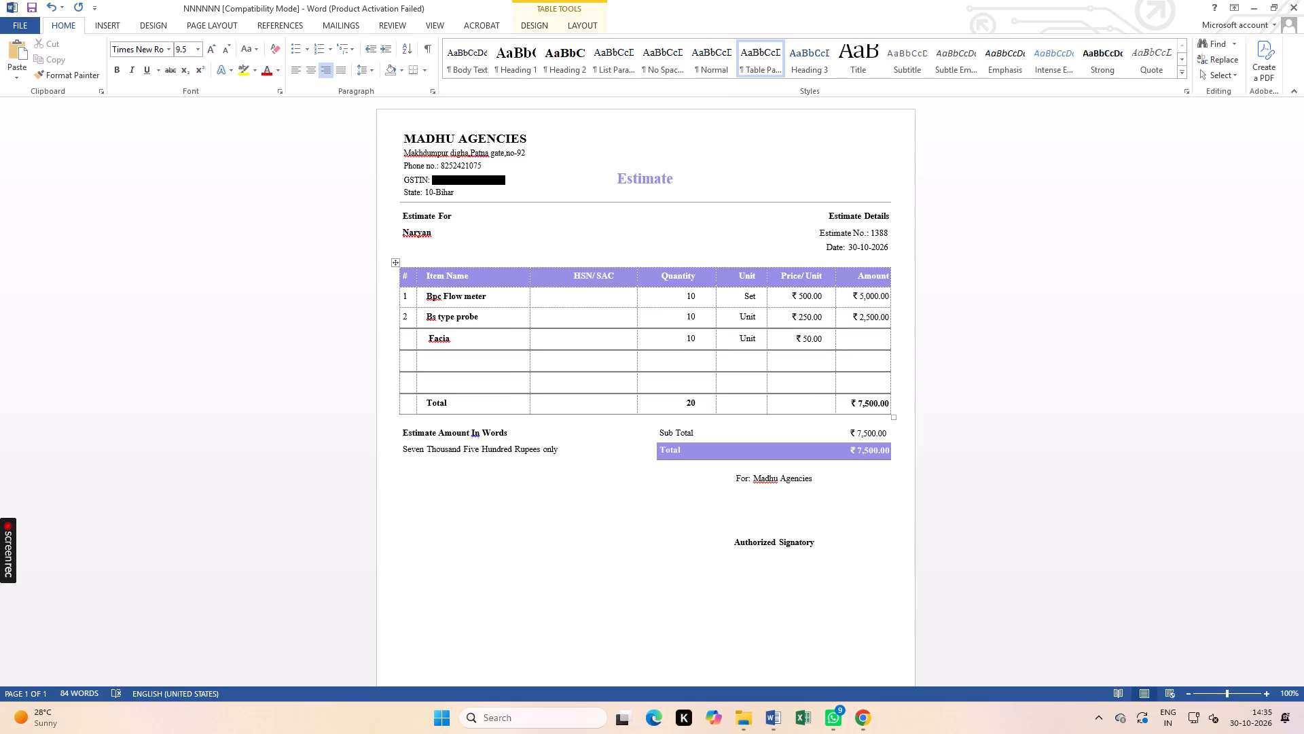
key("5")
key("BackSpace")
key("0")
Change the unit prices to ₹ 600.00 for Bpc Flow meter and ₹ 200.00 for Bs type probe.
left_click(803, 297)
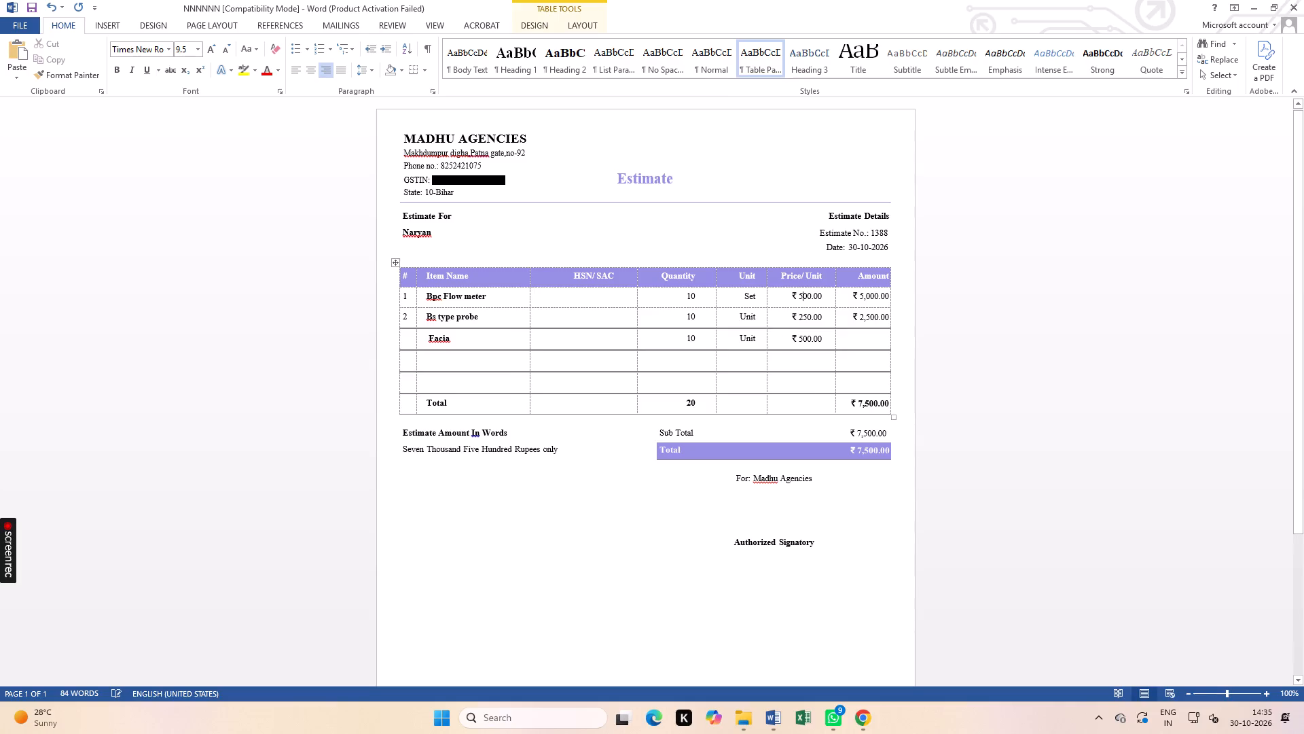
key("BackSpace")
key("6")
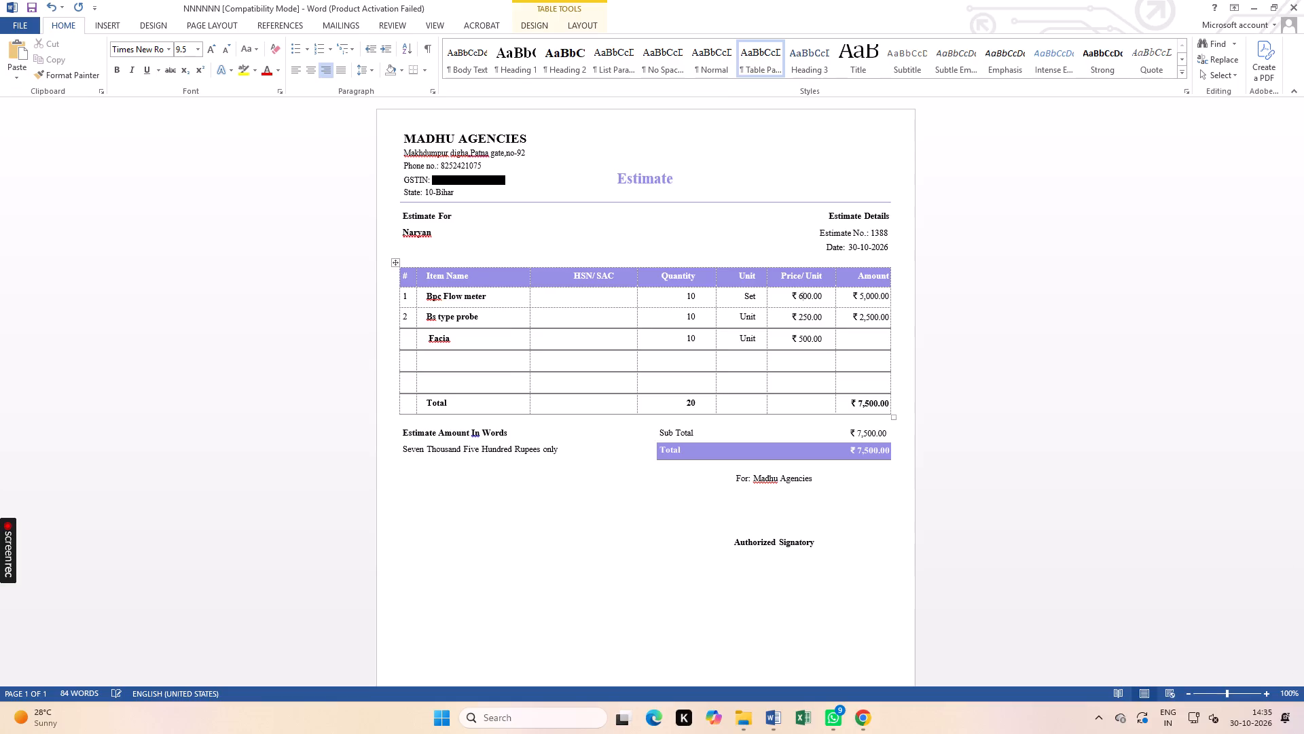
left_click(806, 319)
key("BackSpace")
key("0")
Update the amounts to ₹ 6,000.00 for Bpc Flow meter and ₹ 2,000.00 for Bs type probe.
left_click(864, 294)
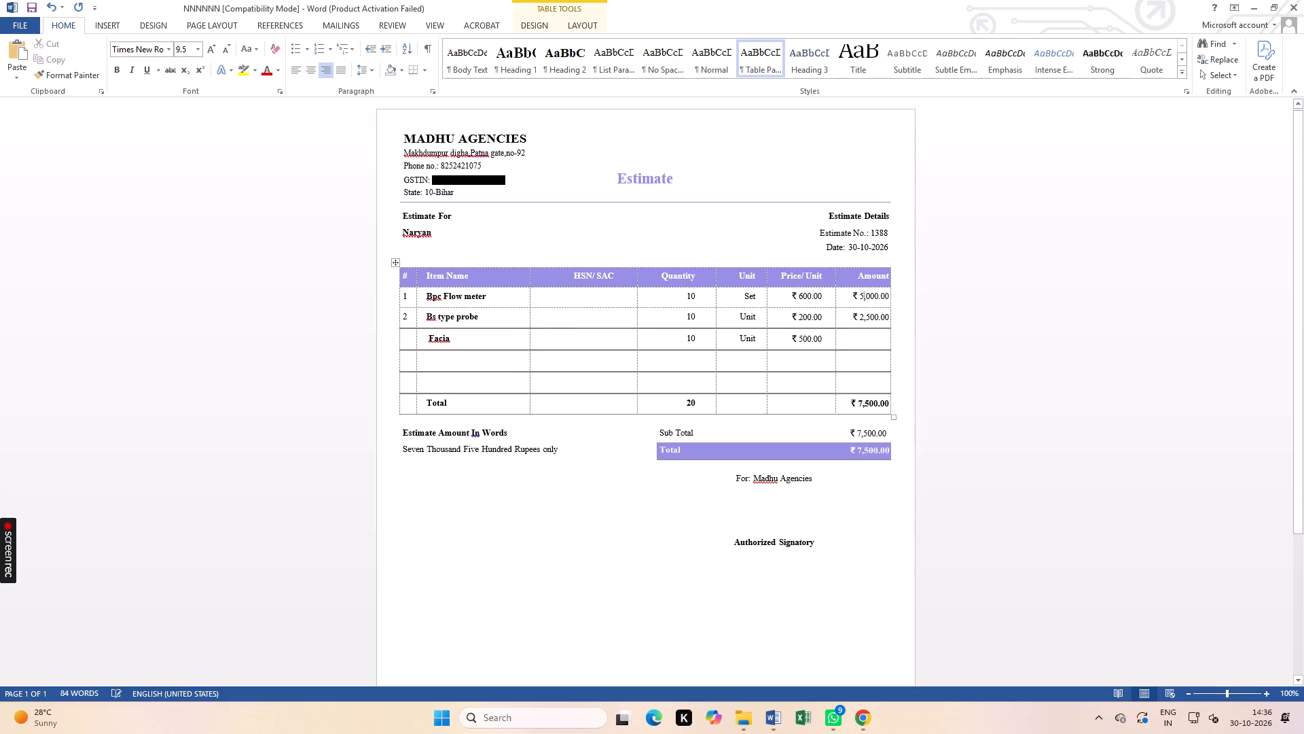
key("BackSpace")
key("6")
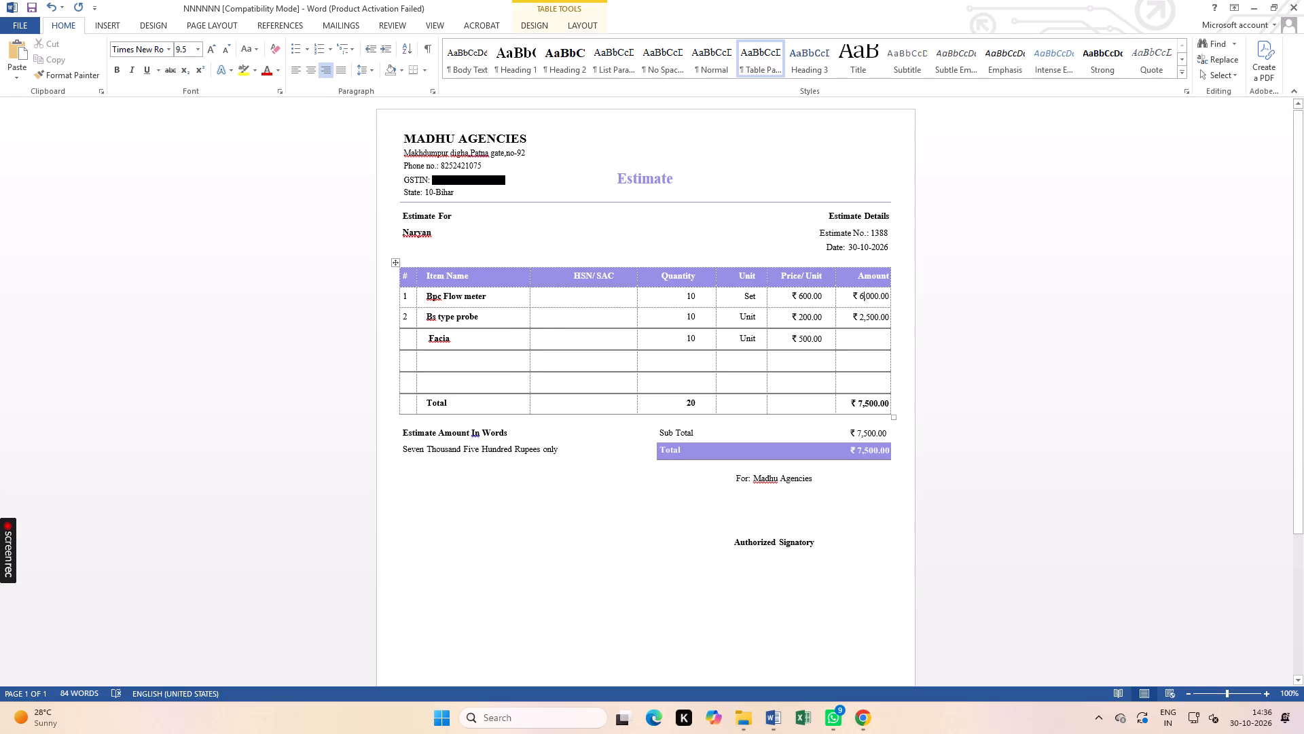
left_click(870, 315)
key("BackSpace")
key("0")
Fill in the Facia row's amount as ₹ 5,000.00, matching the format of the amounts above.
left_click(854, 342)
key("5")
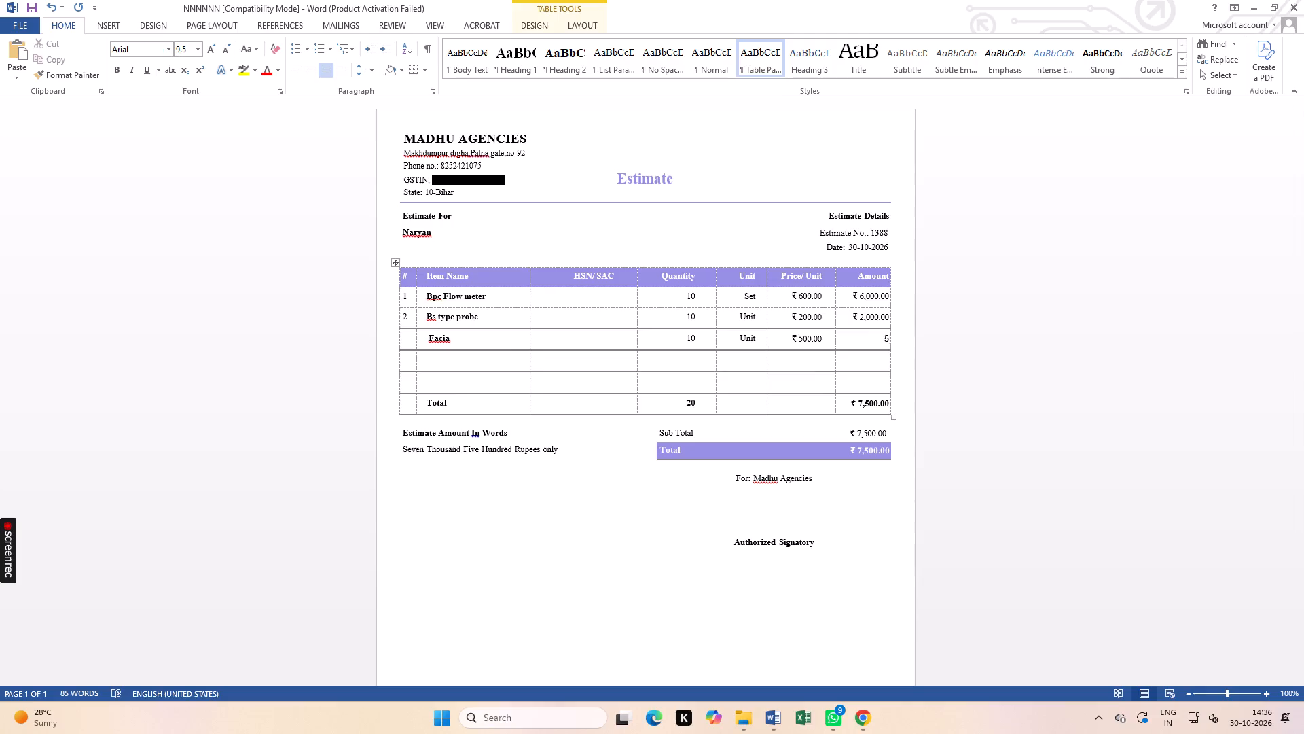
left_click_drag(849, 315, 884, 320)
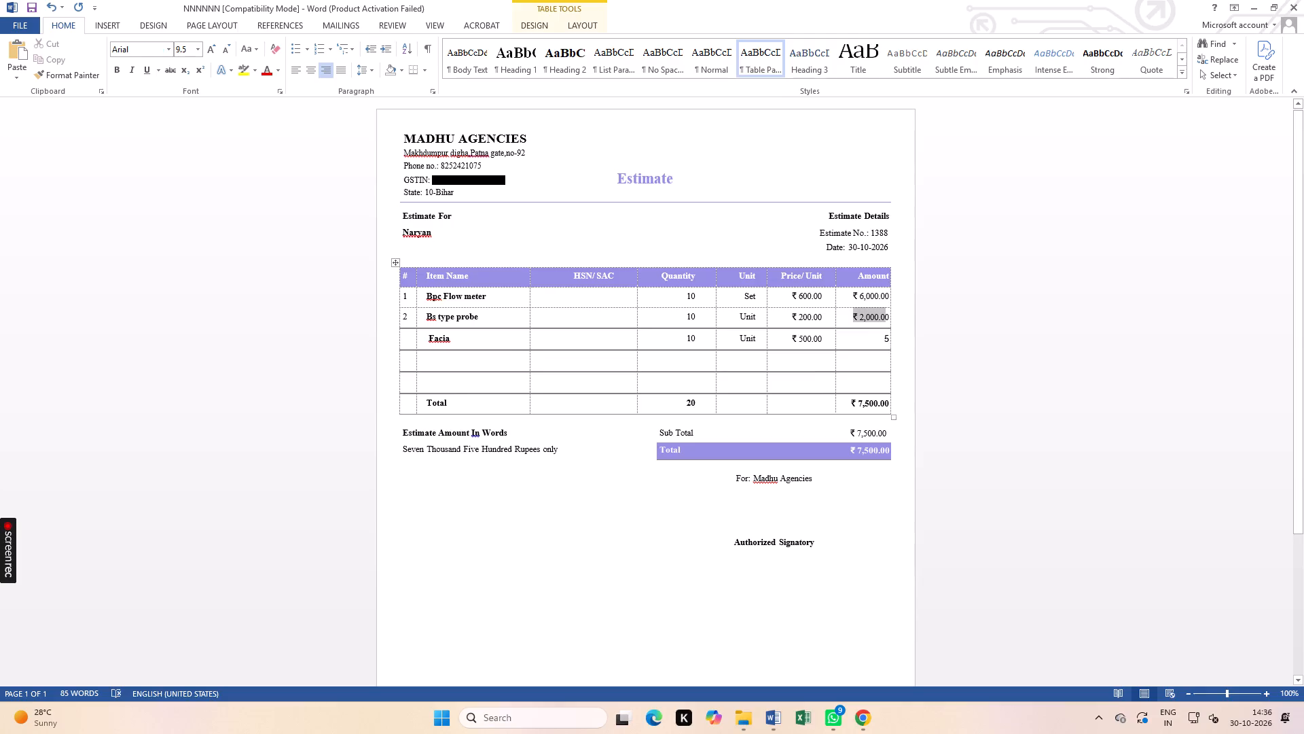
left_click_drag(884, 320, 886, 319)
key("ctrl+c")
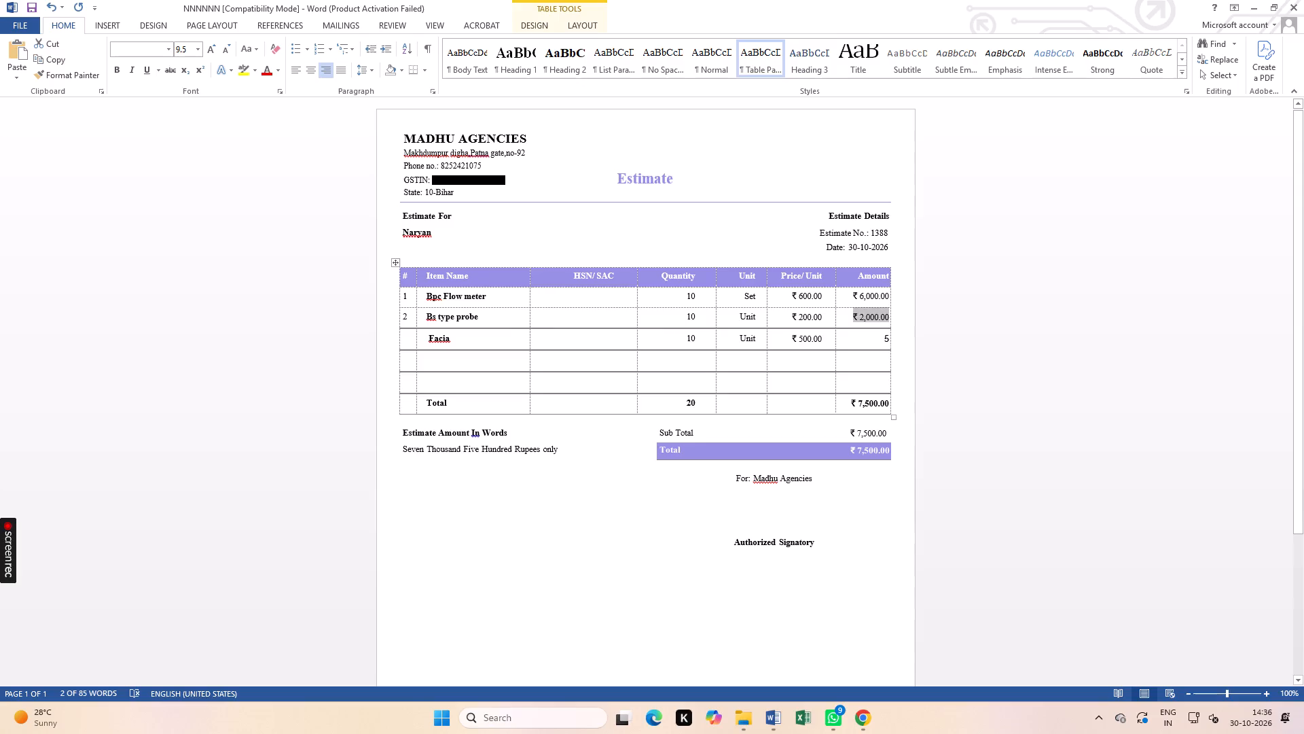
left_click(846, 343)
key("ctrl+v")
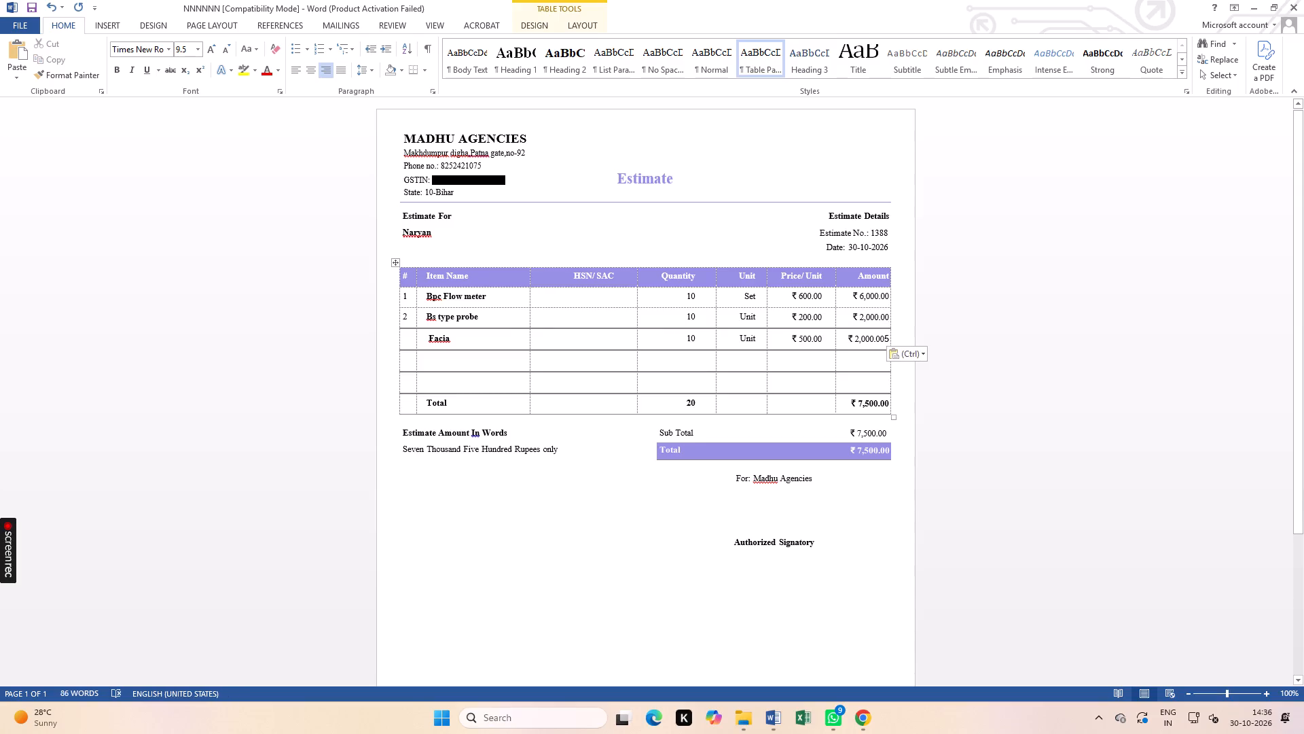
left_click(888, 335)
key("BackSpace")
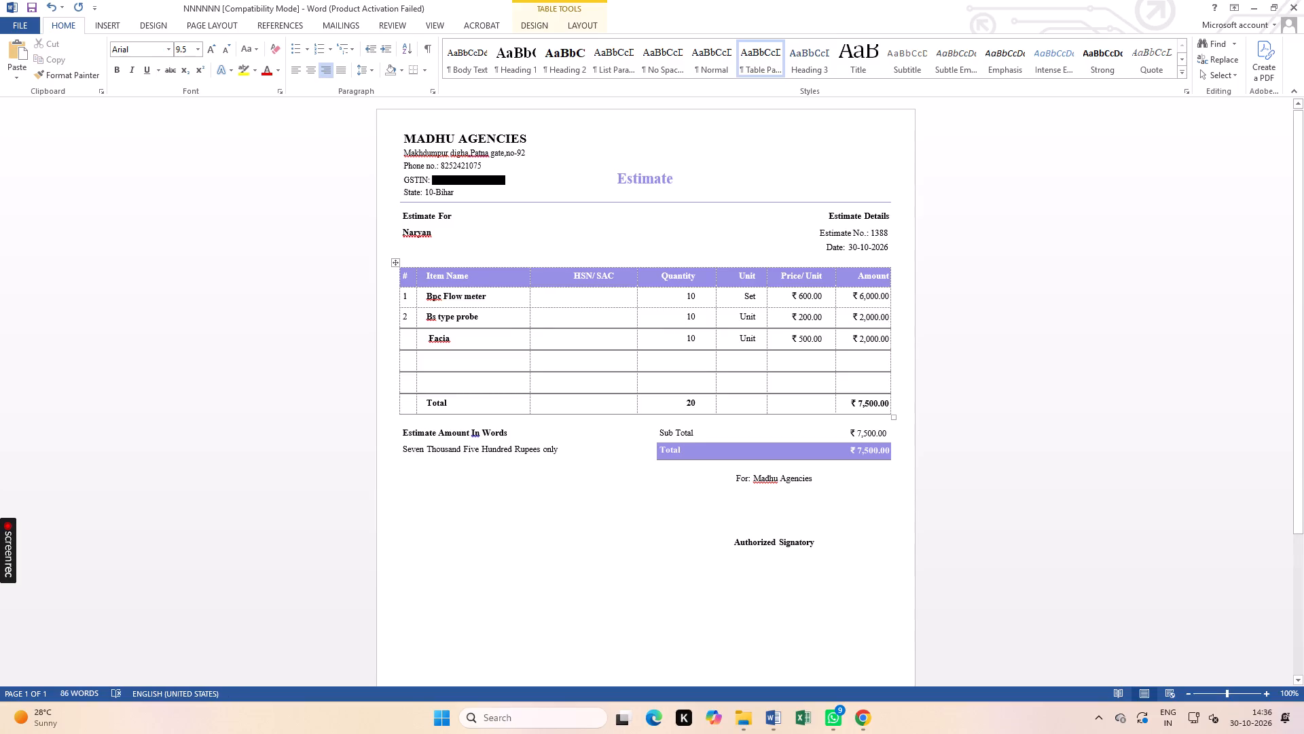
left_click(865, 338)
key("Left")
key("BackSpace")
key("5")
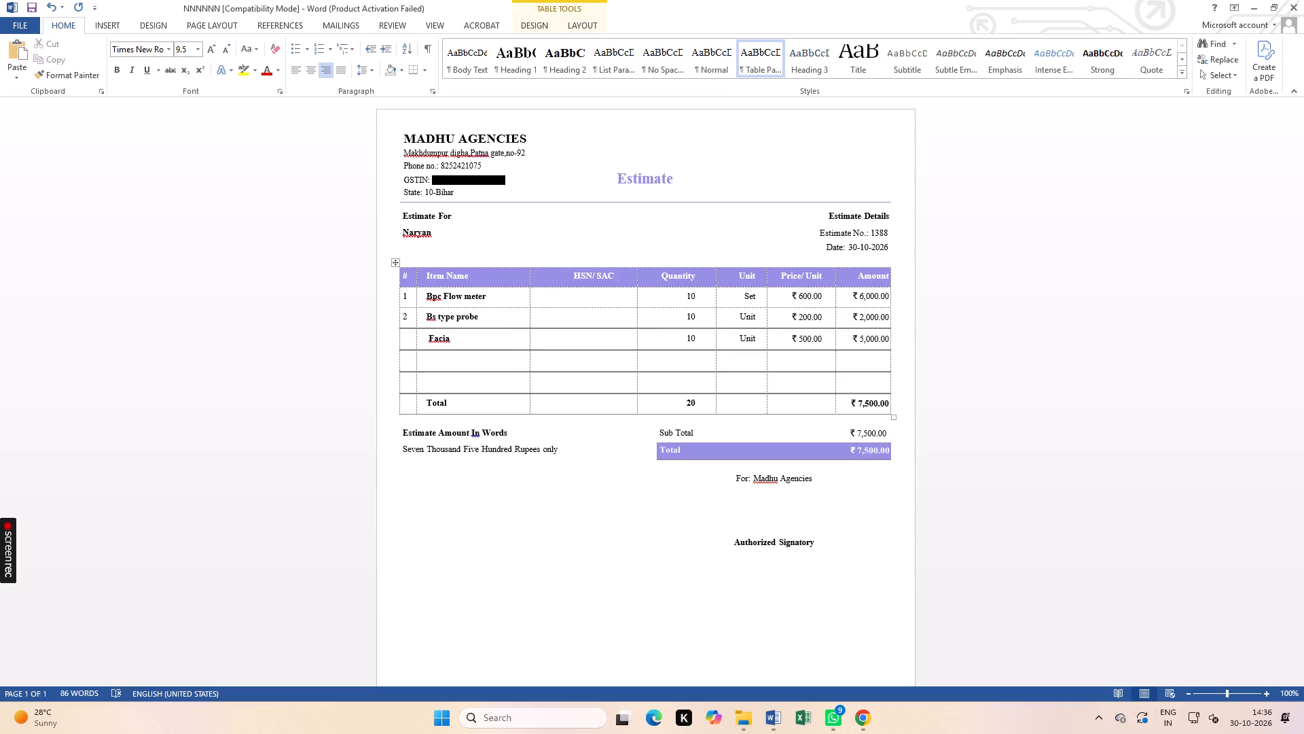
left_click(566, 382)
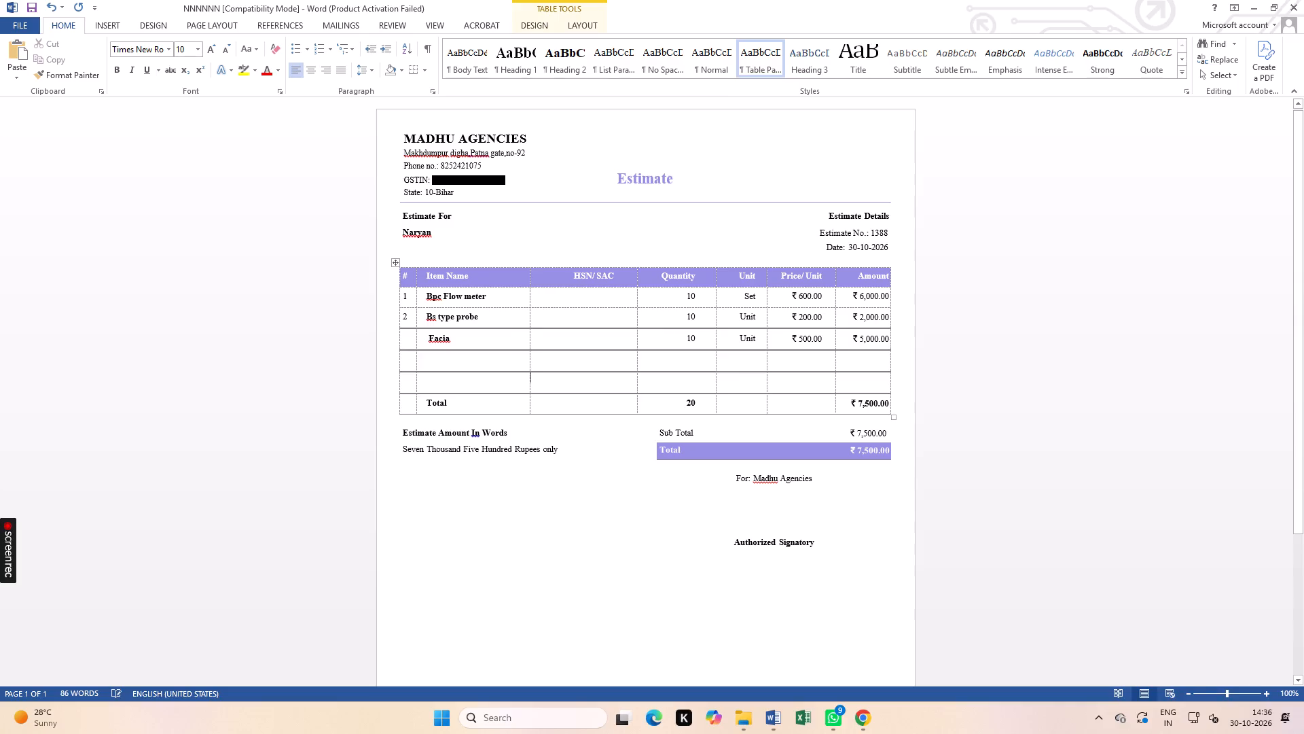
Merge the cells from Item Name through Price/Unit in the empty row directly below Facia.
left_click_drag(447, 362, 748, 367)
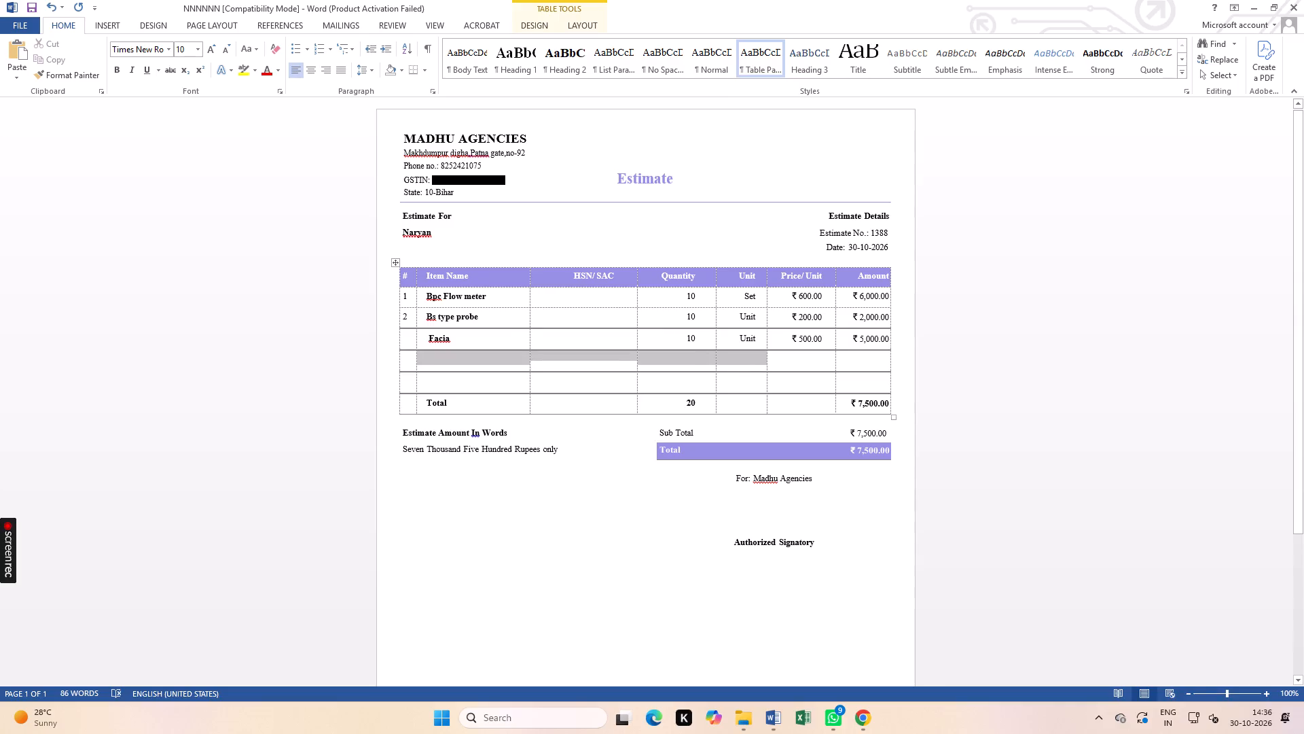
left_click_drag(748, 367, 763, 367)
left_click_drag(763, 367, 785, 370)
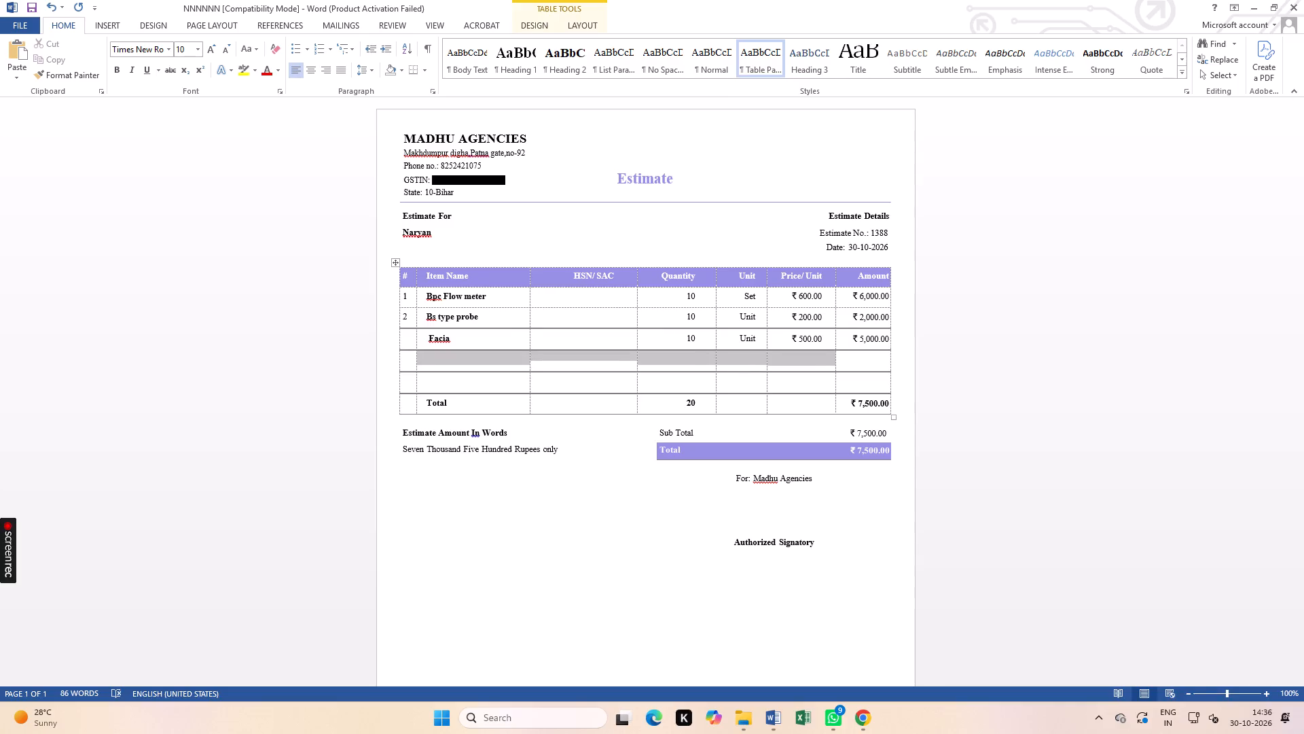
left_click_drag(785, 370, 812, 369)
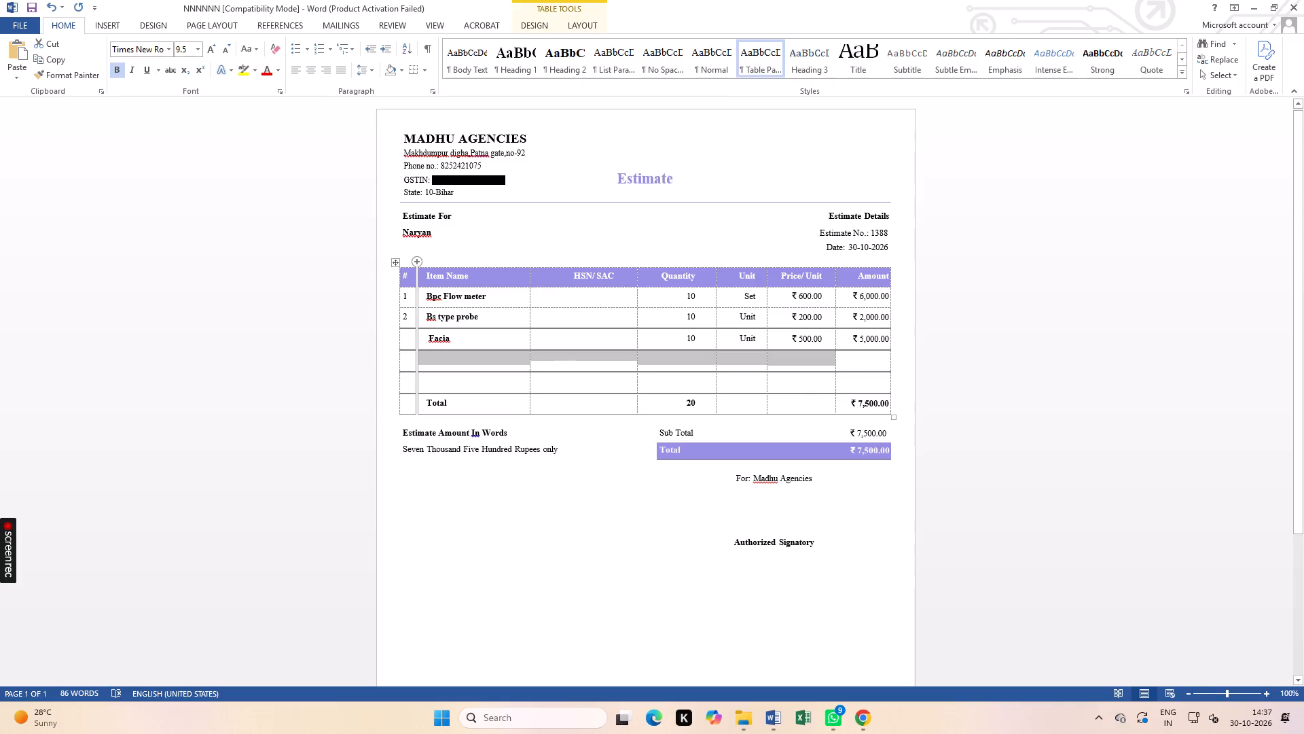
right_click(560, 359)
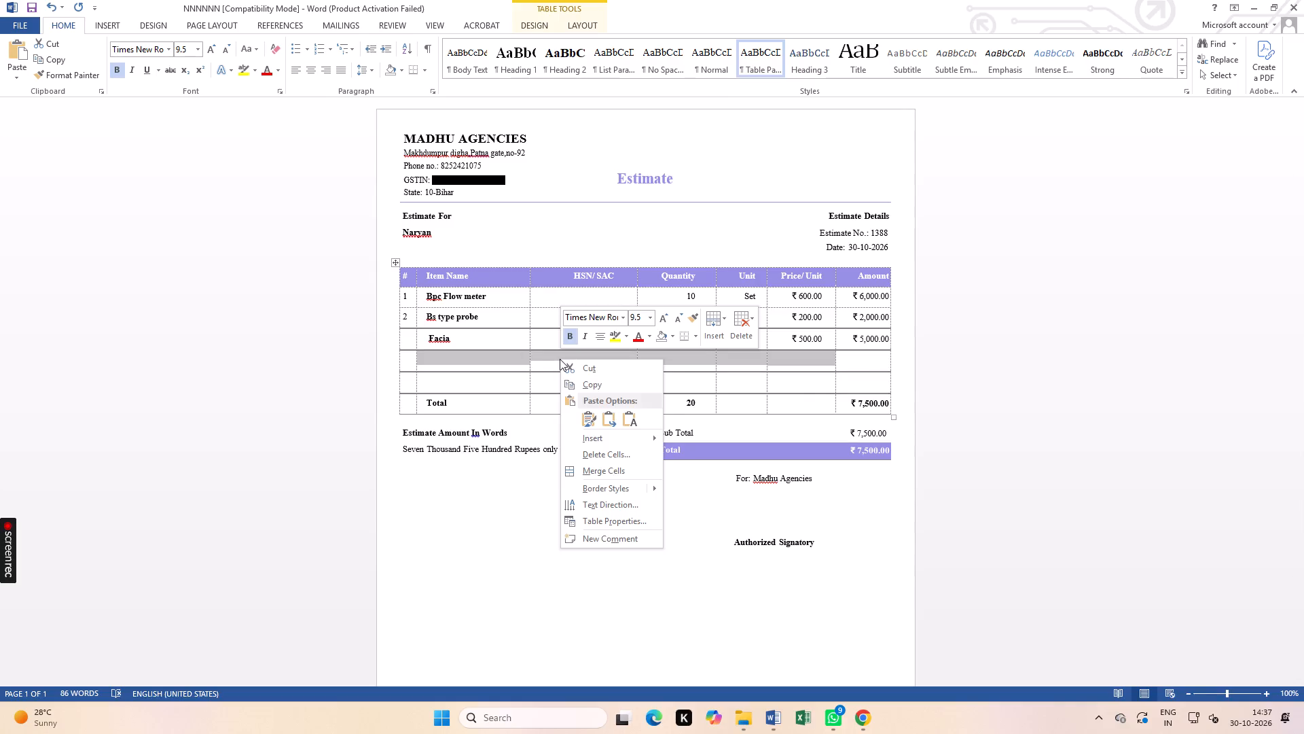
left_click(596, 472)
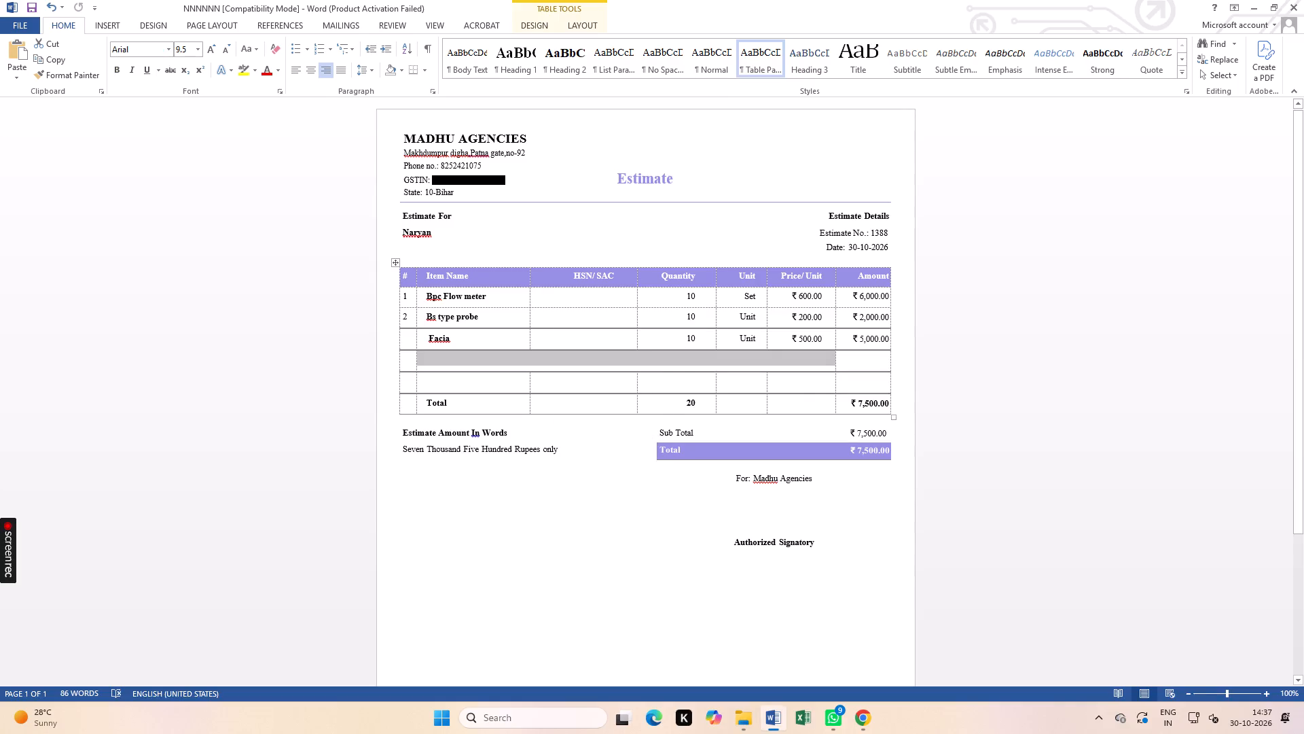
left_click(727, 417)
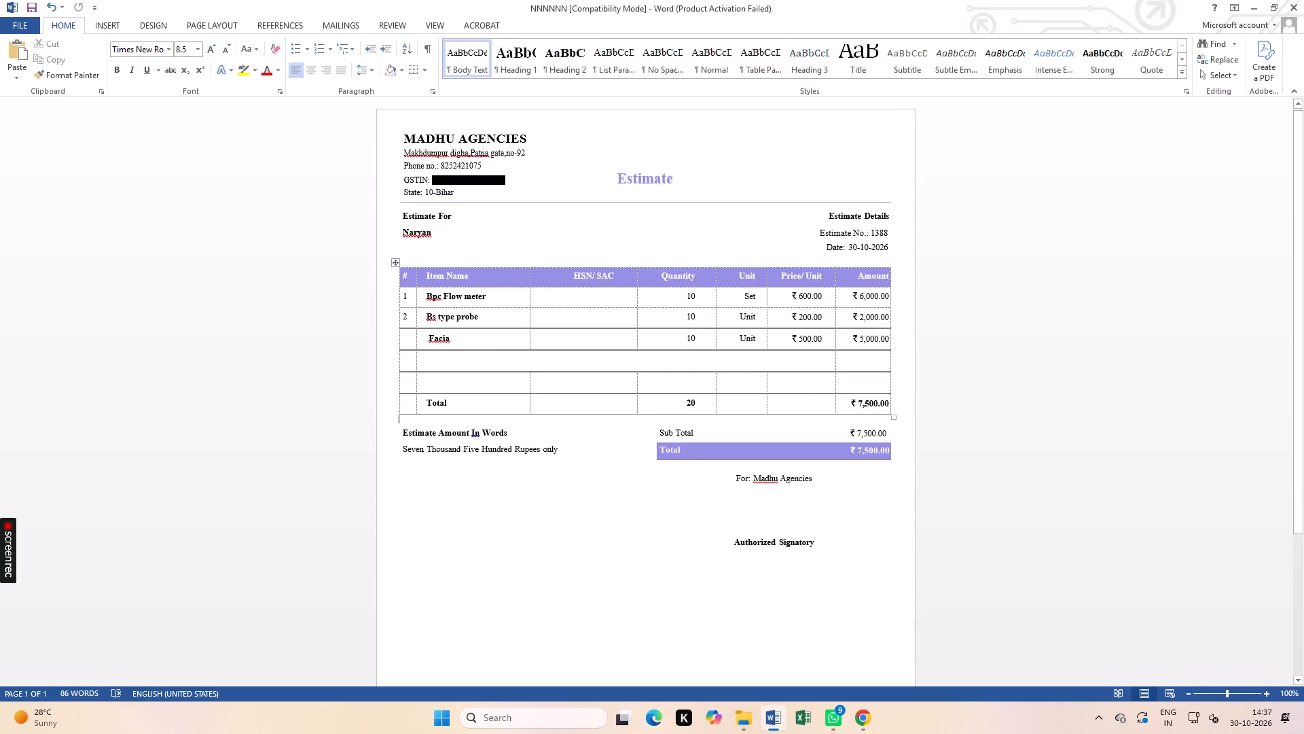
Enter "Machenic and transport charge" in the merged cell below Facia.
left_click(598, 363)
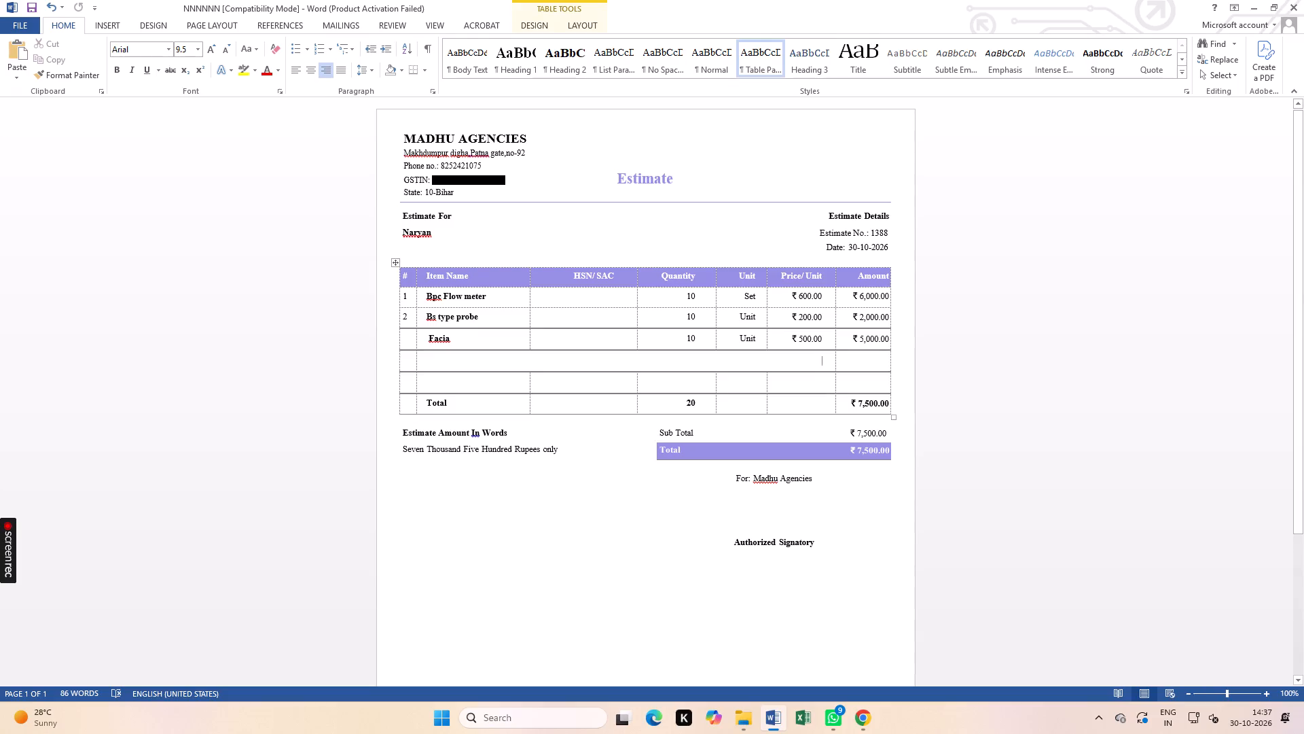
key("m")
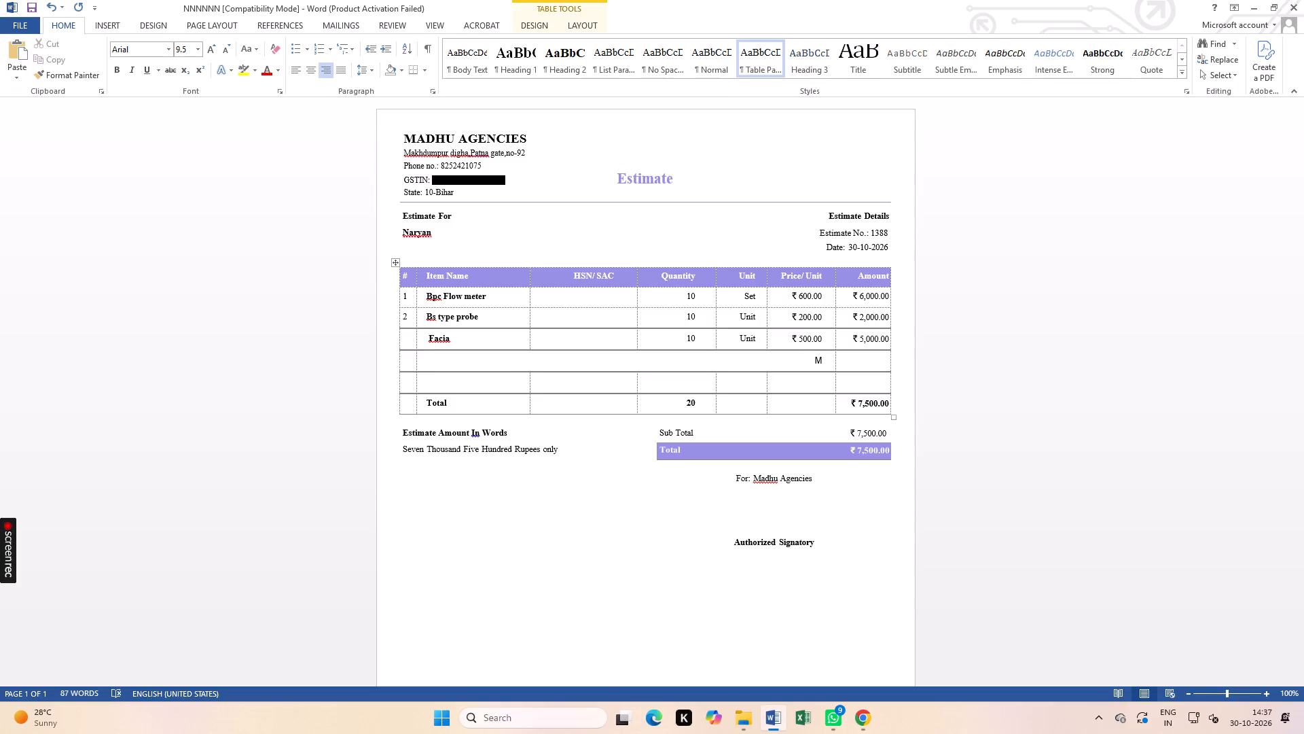
type("ac")
type("henic")
key("space")
type("and")
key("space")
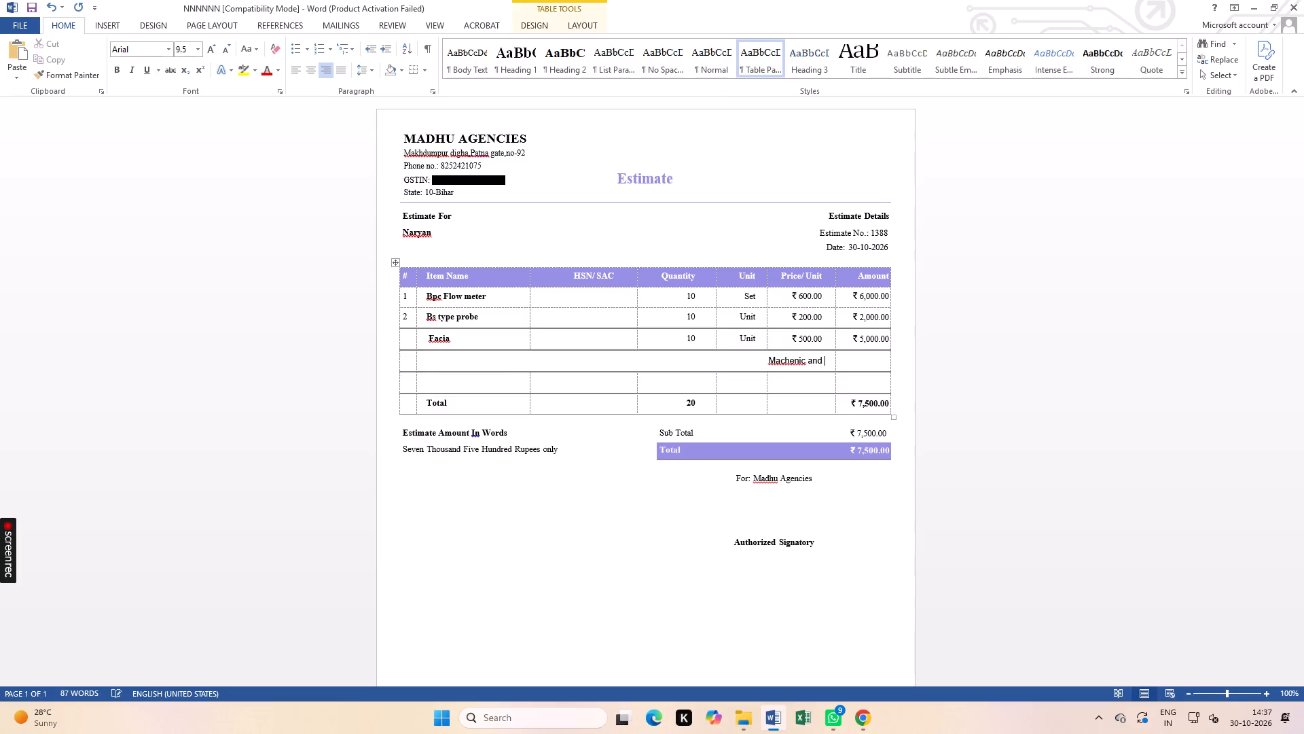
type("transport")
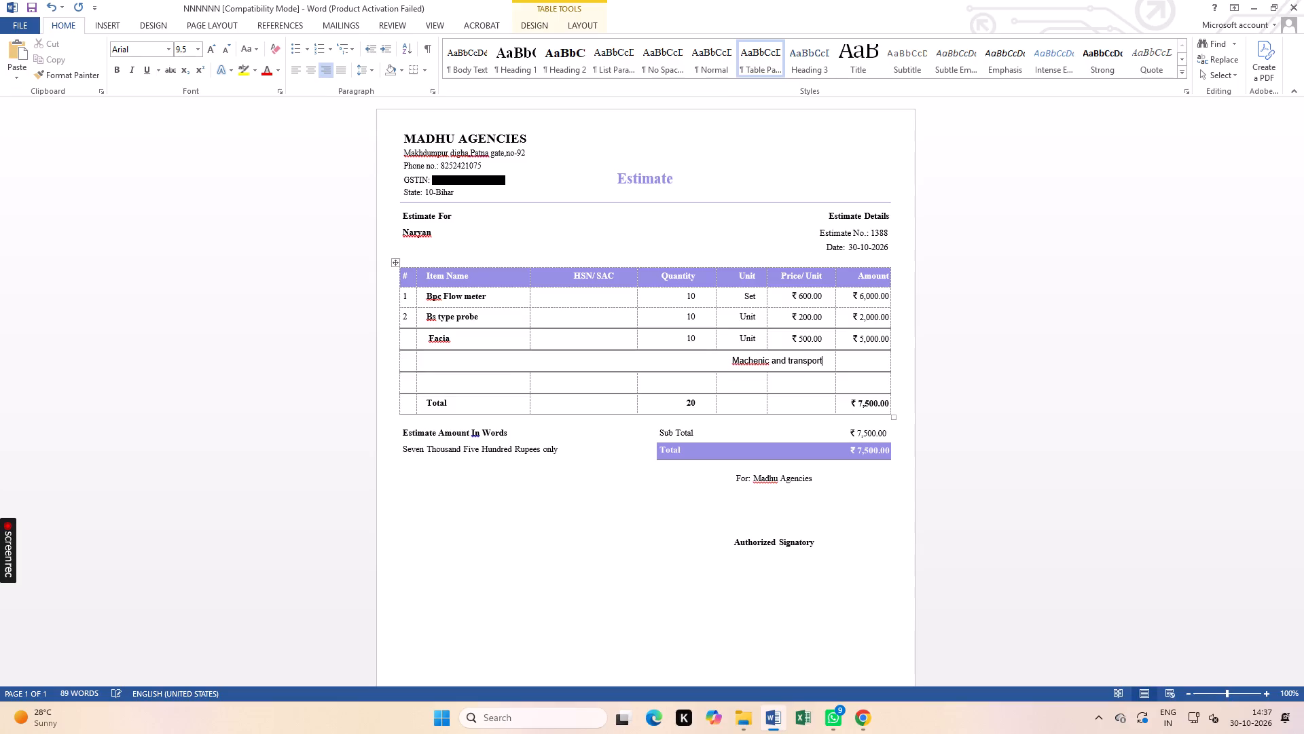
key("space")
type("charge")
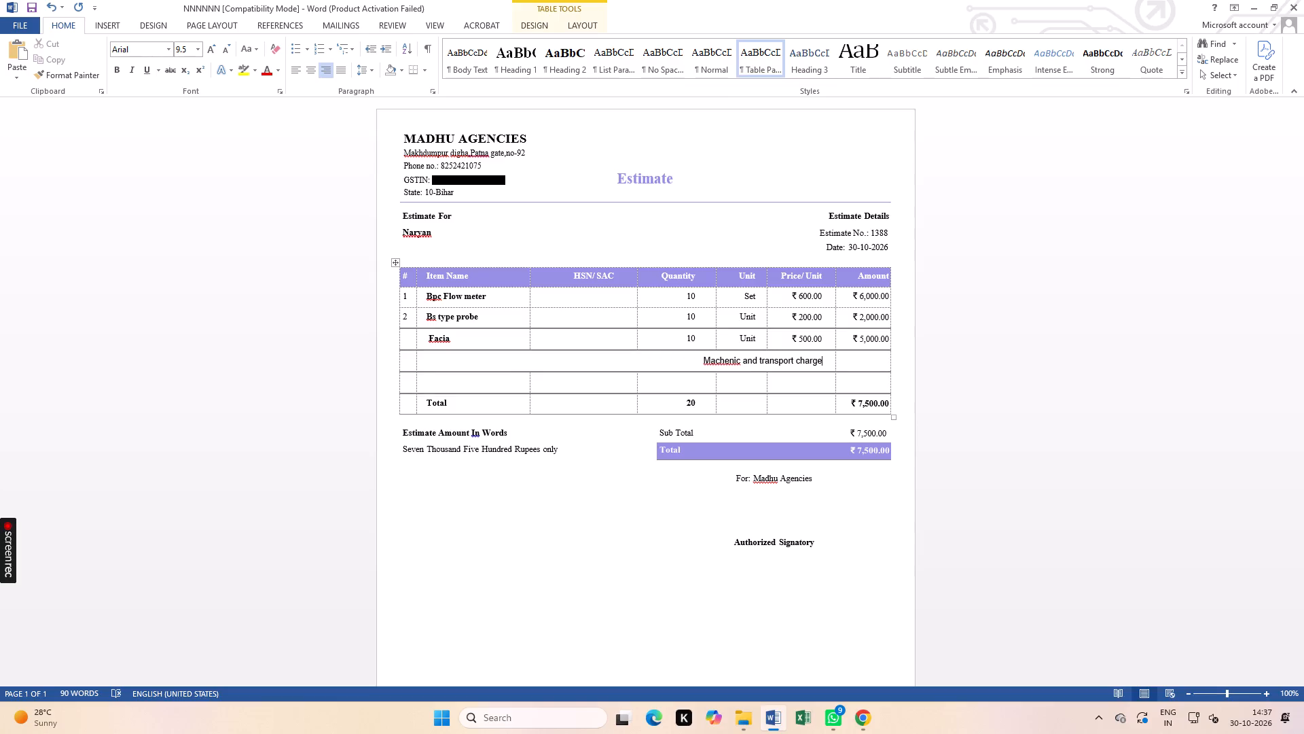
Left-align the Machenic and transport charge text and indent it with spaces to roughly the middle of its merged cell.
left_click(700, 361)
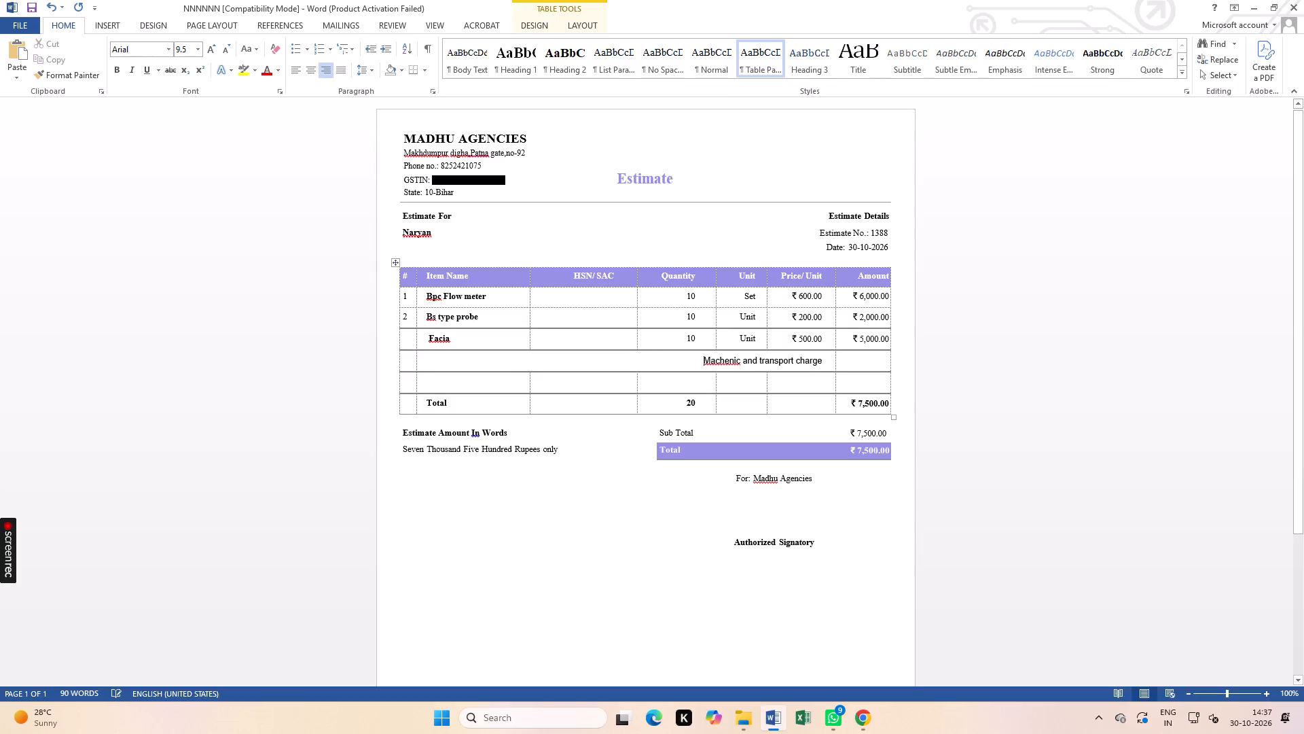
key("BackSpace")
key("BackSpace")
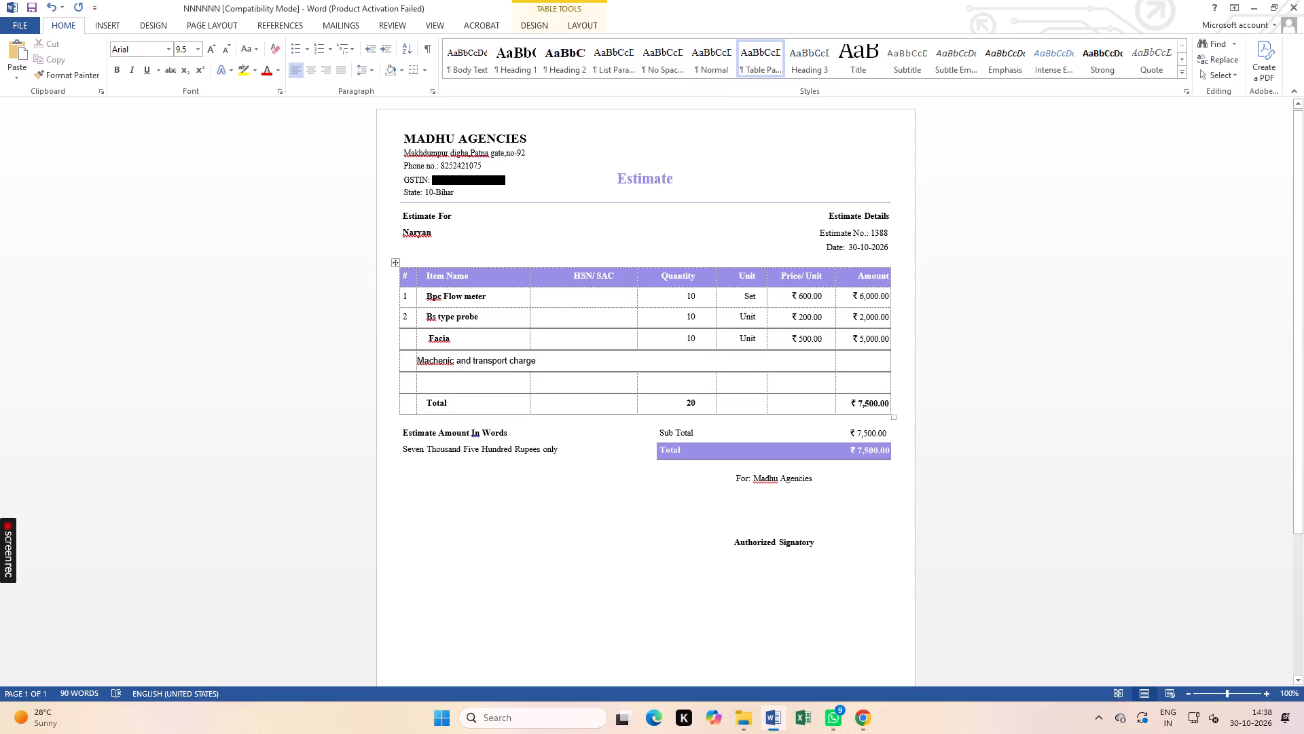
key("space")
key("space")
key("space")
key("space")
key("space")
key("space")
key("space")
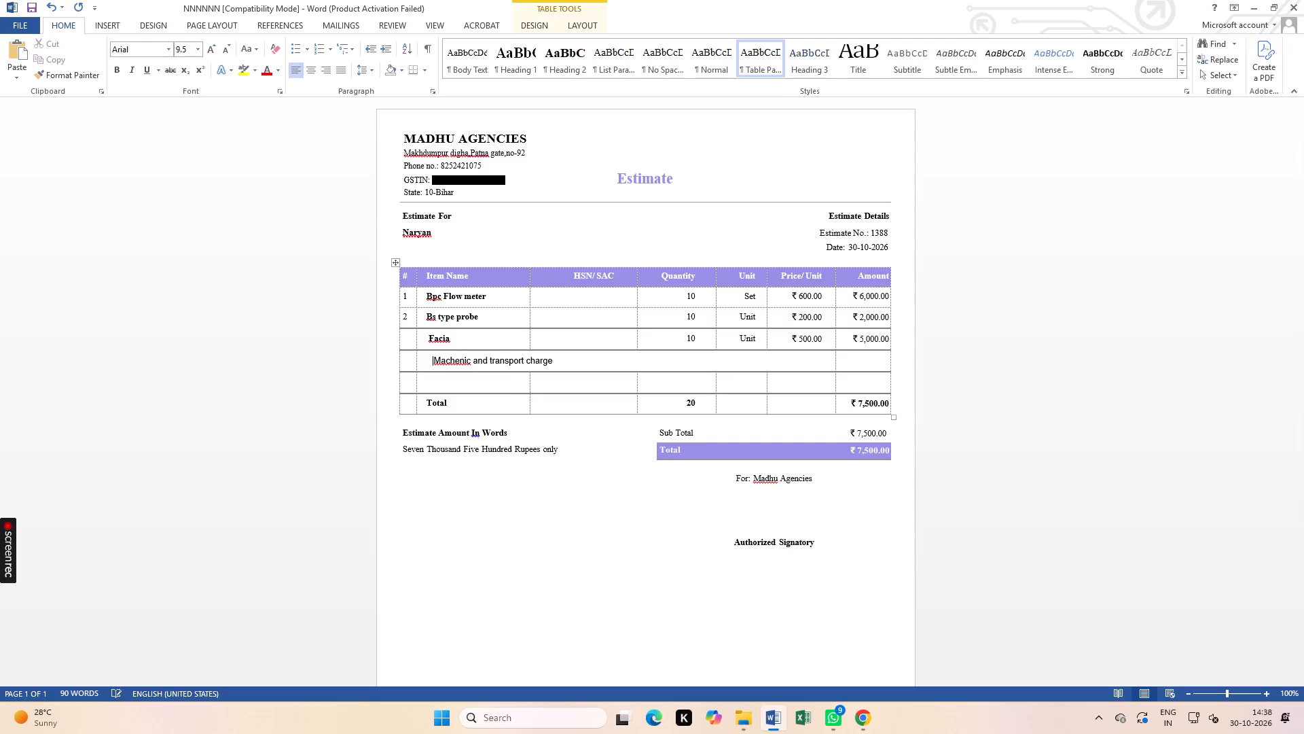
key("space")
key("space")
key("space")
key("space")
key("space")
key("space")
key("space")
key("space")
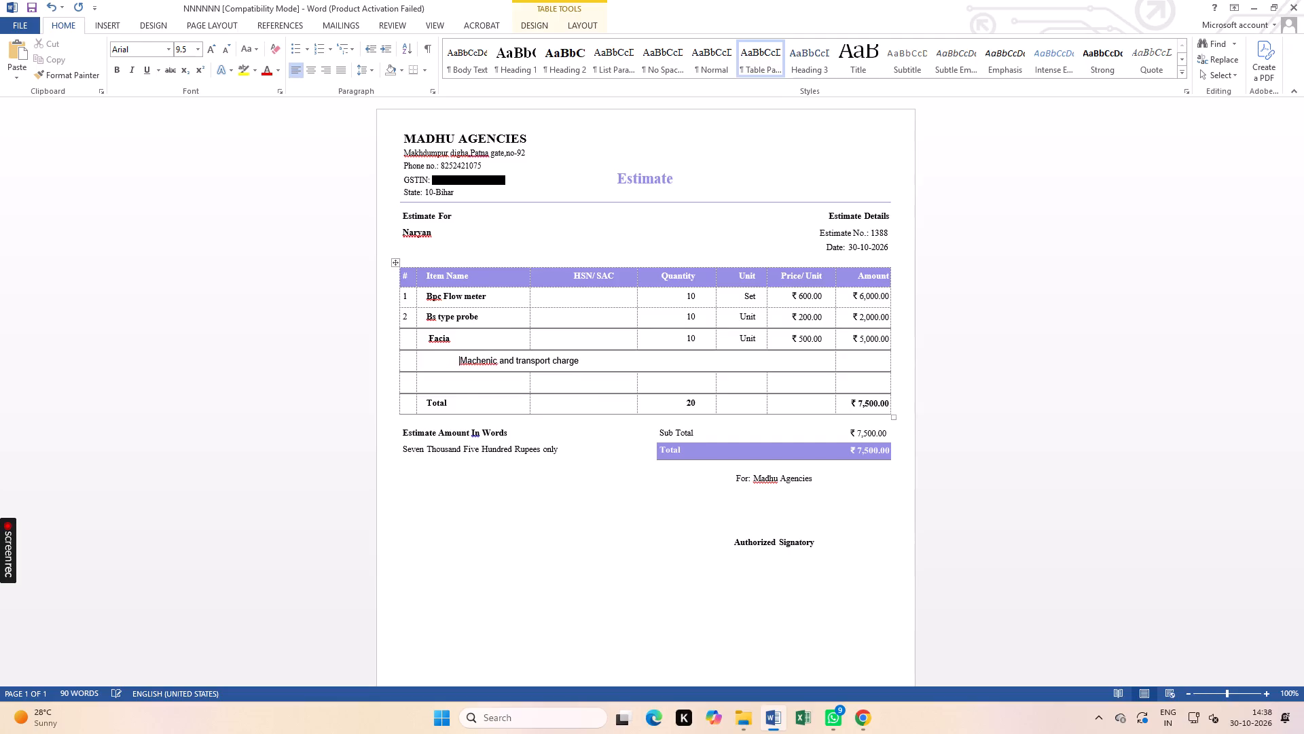
key("space")
key("space")
key("space")
key("space")
key("space")
key("space")
key("space")
key("space")
key("space")
key("space")
key("space")
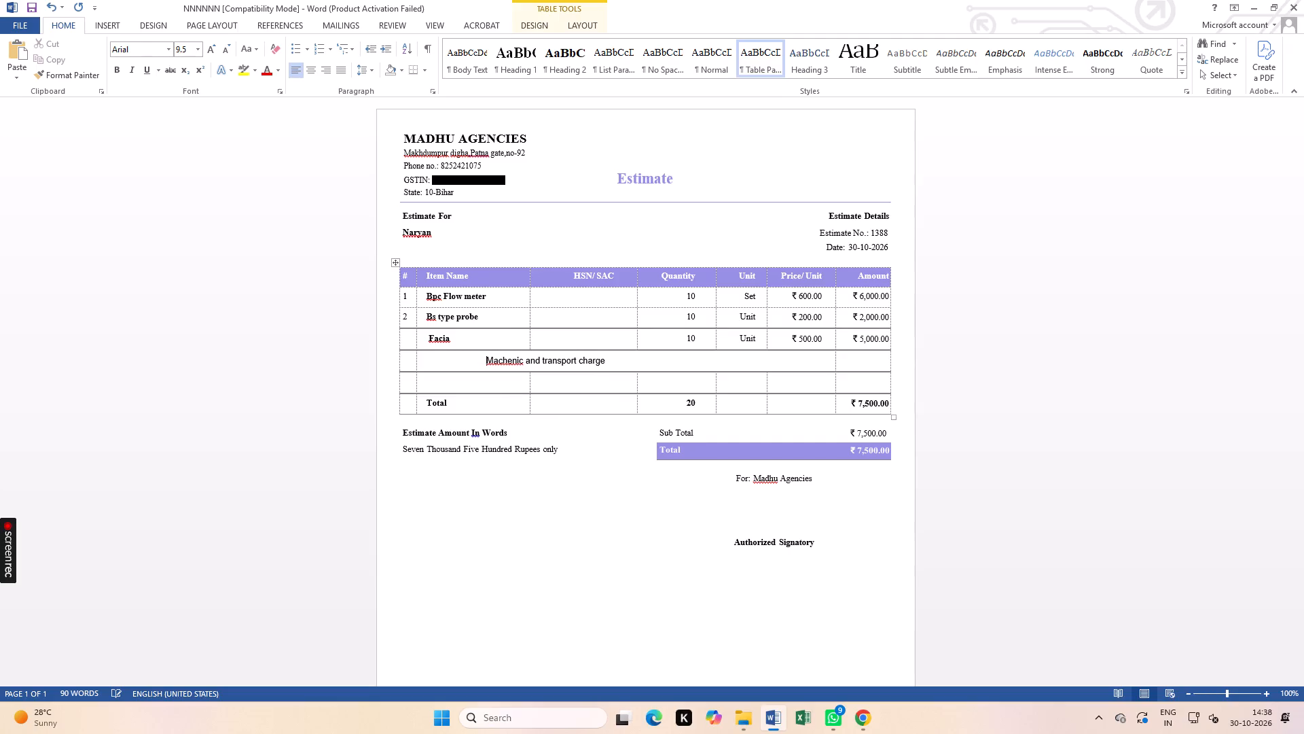
key("space")
key("space")
key("space")
key("space")
key("space")
key("space")
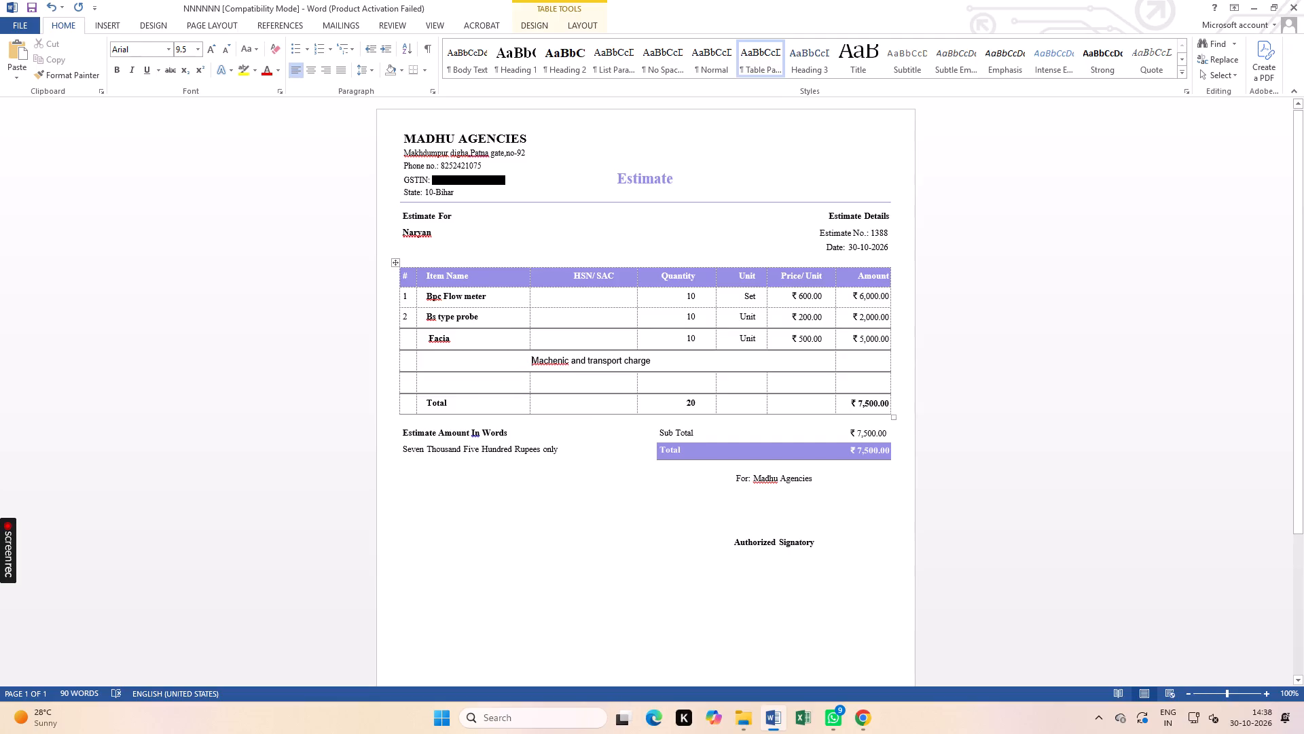
Format the Machenic and transport charge text in bold Times New Roman.
left_click(463, 360)
left_click(434, 339)
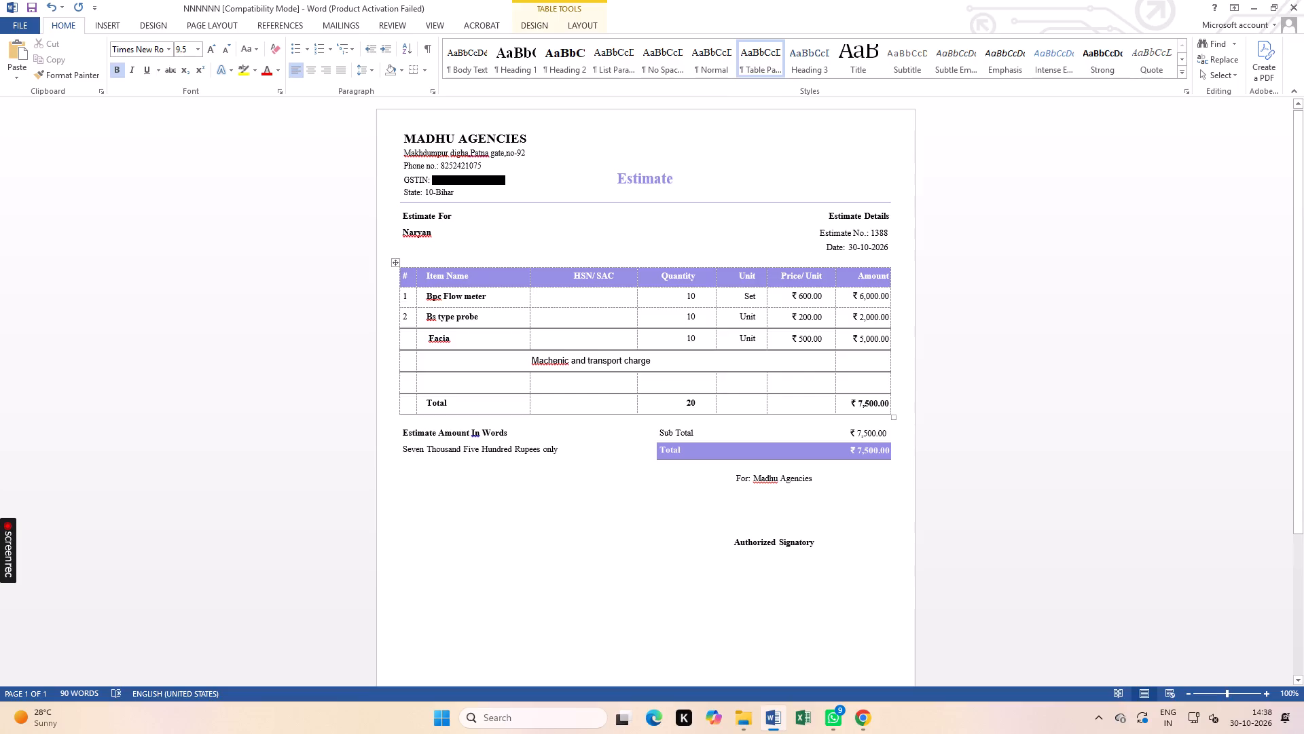
left_click_drag(526, 360, 595, 366)
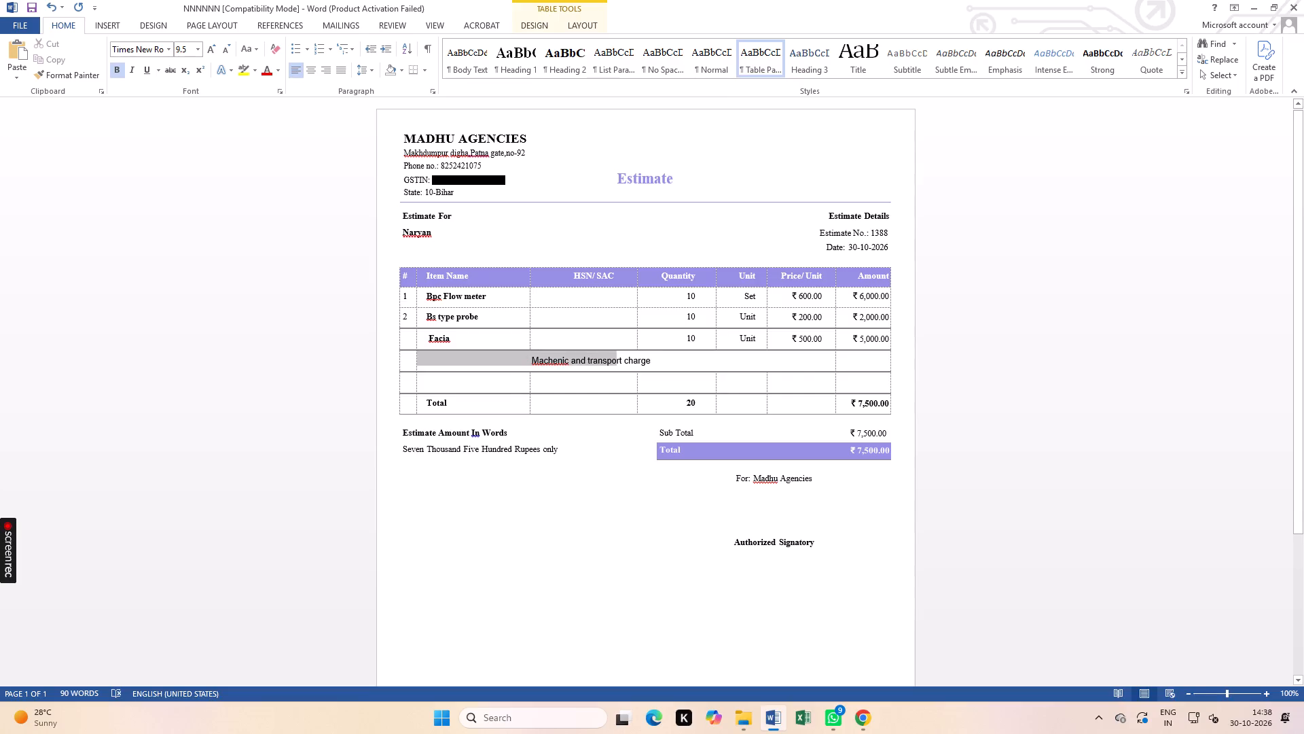
left_click_drag(595, 366, 661, 366)
left_click(170, 49)
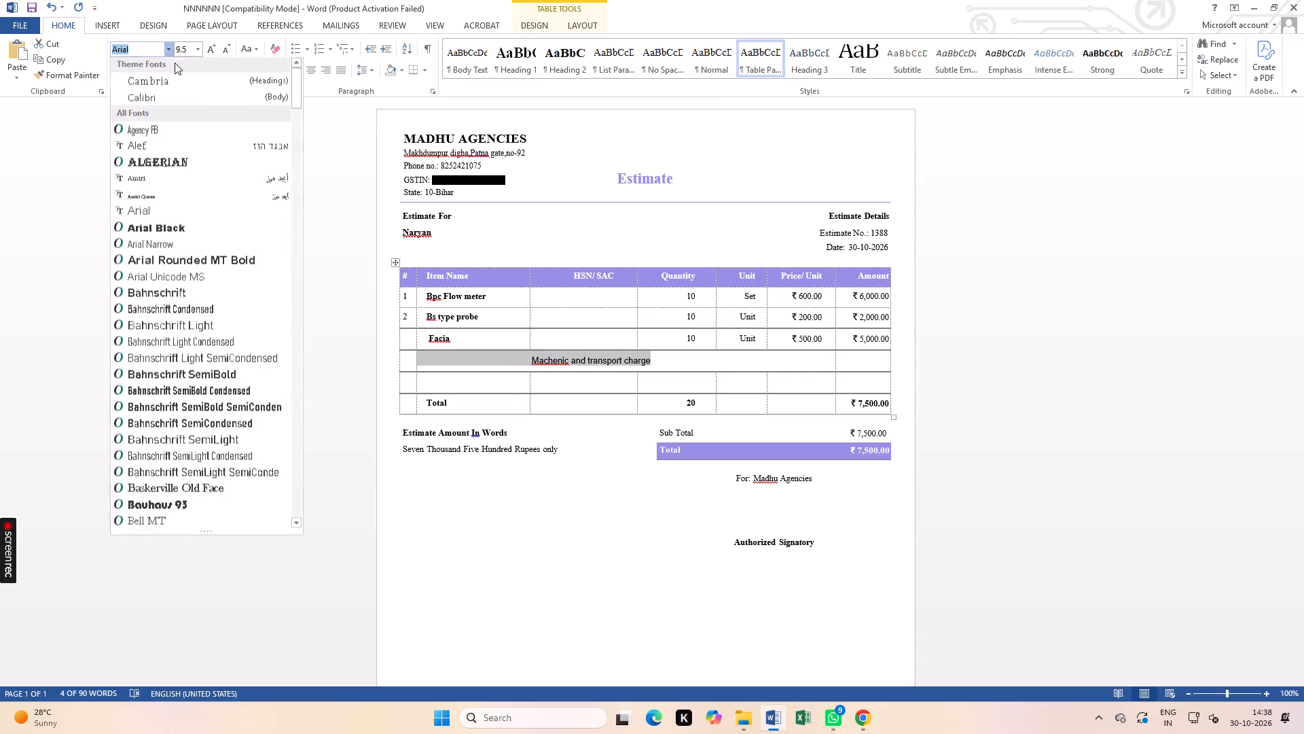
left_click_drag(297, 102, 325, 527)
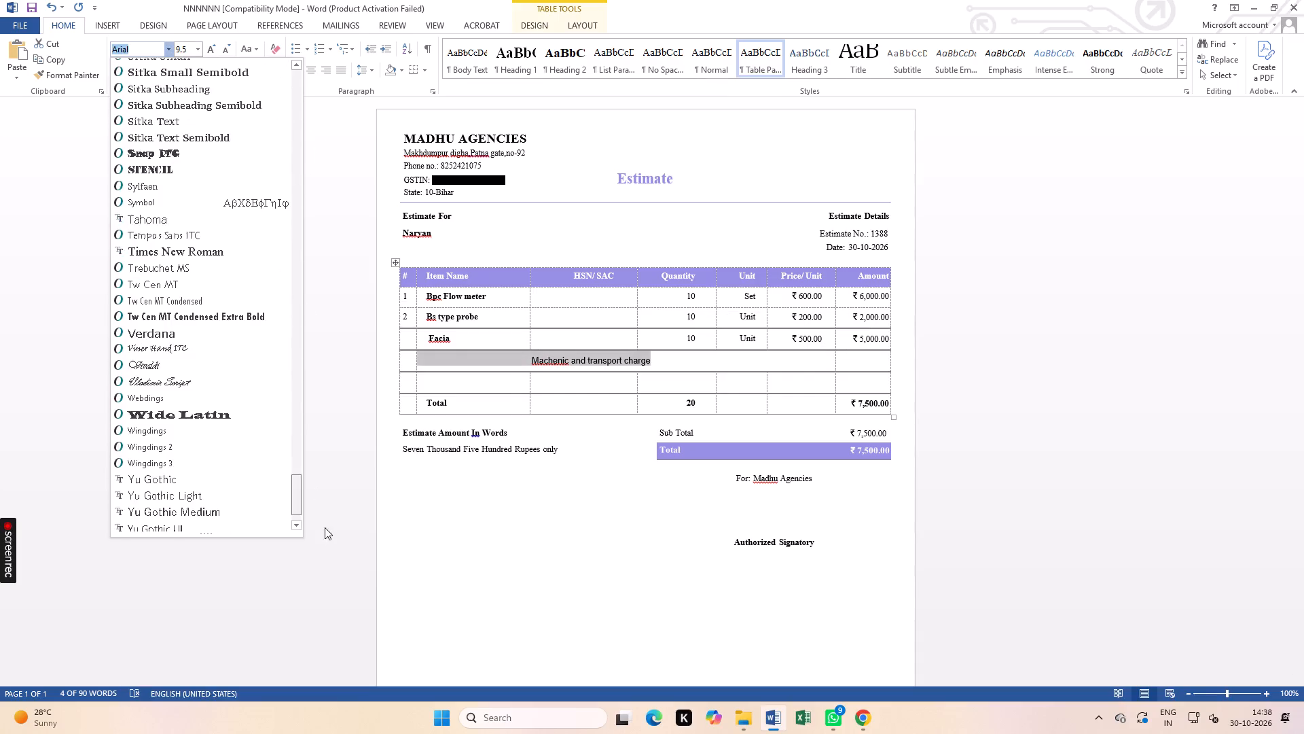
left_click_drag(325, 527, 325, 531)
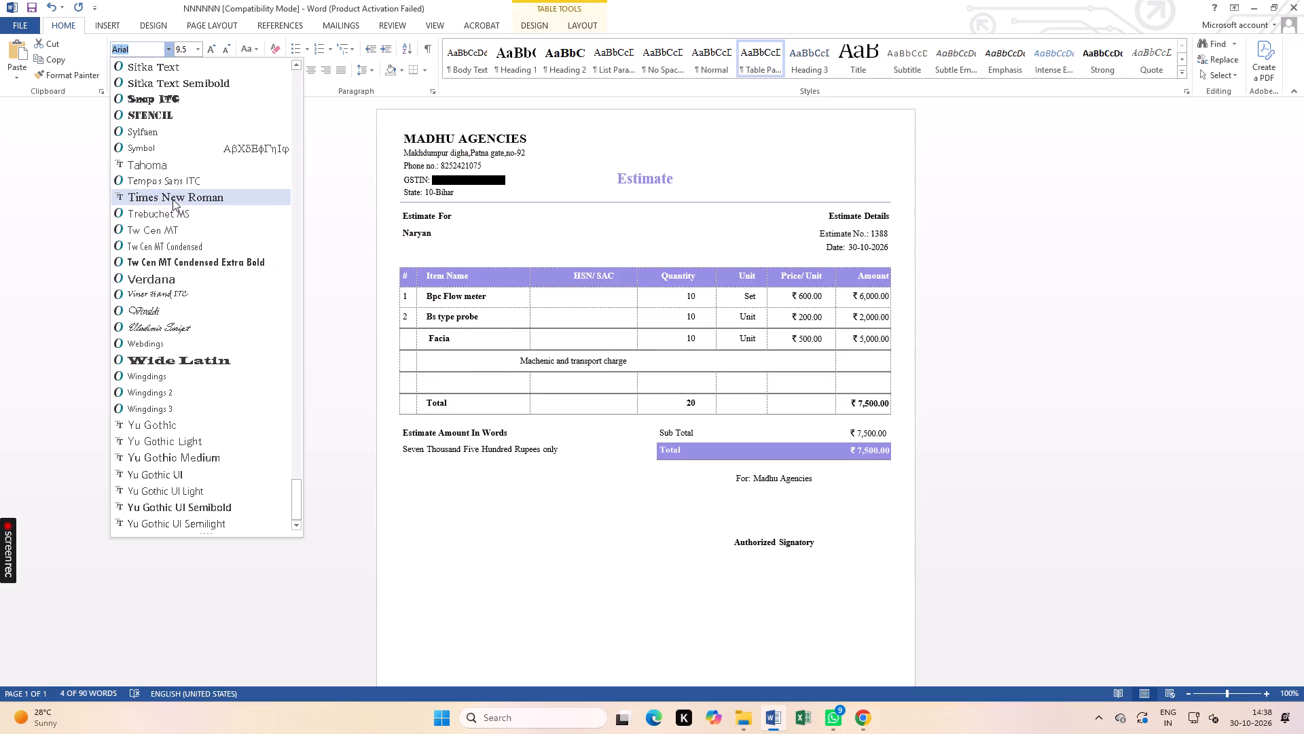
left_click(173, 199)
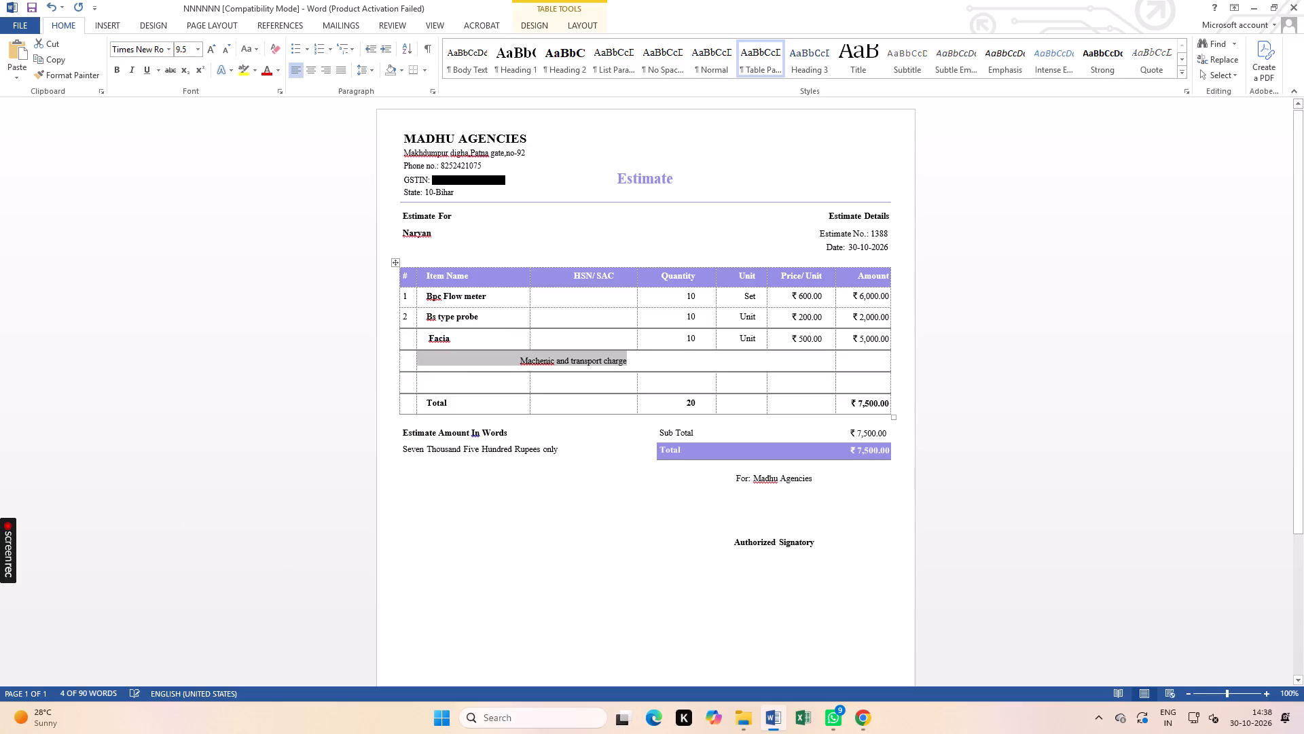
left_click(124, 69)
left_click(608, 574)
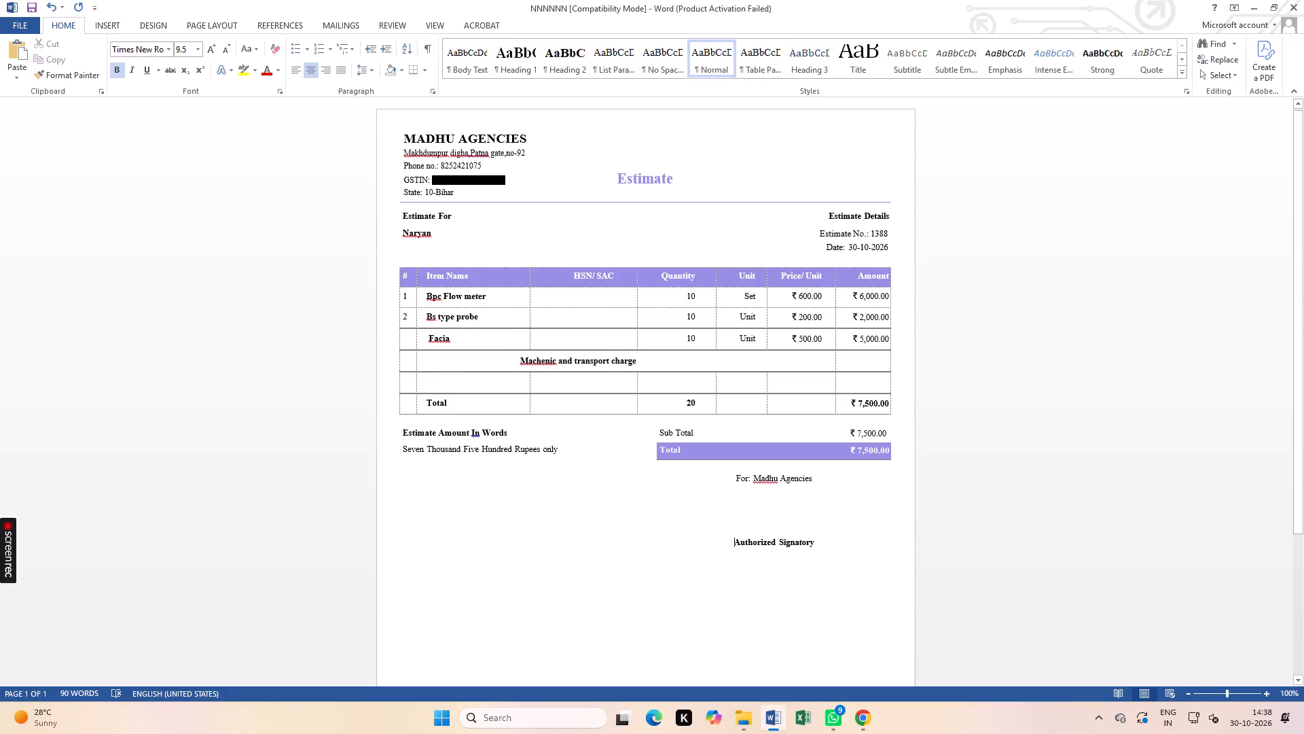
Enter serial number 3 for the Facia row.
left_click(412, 343)
key("3")
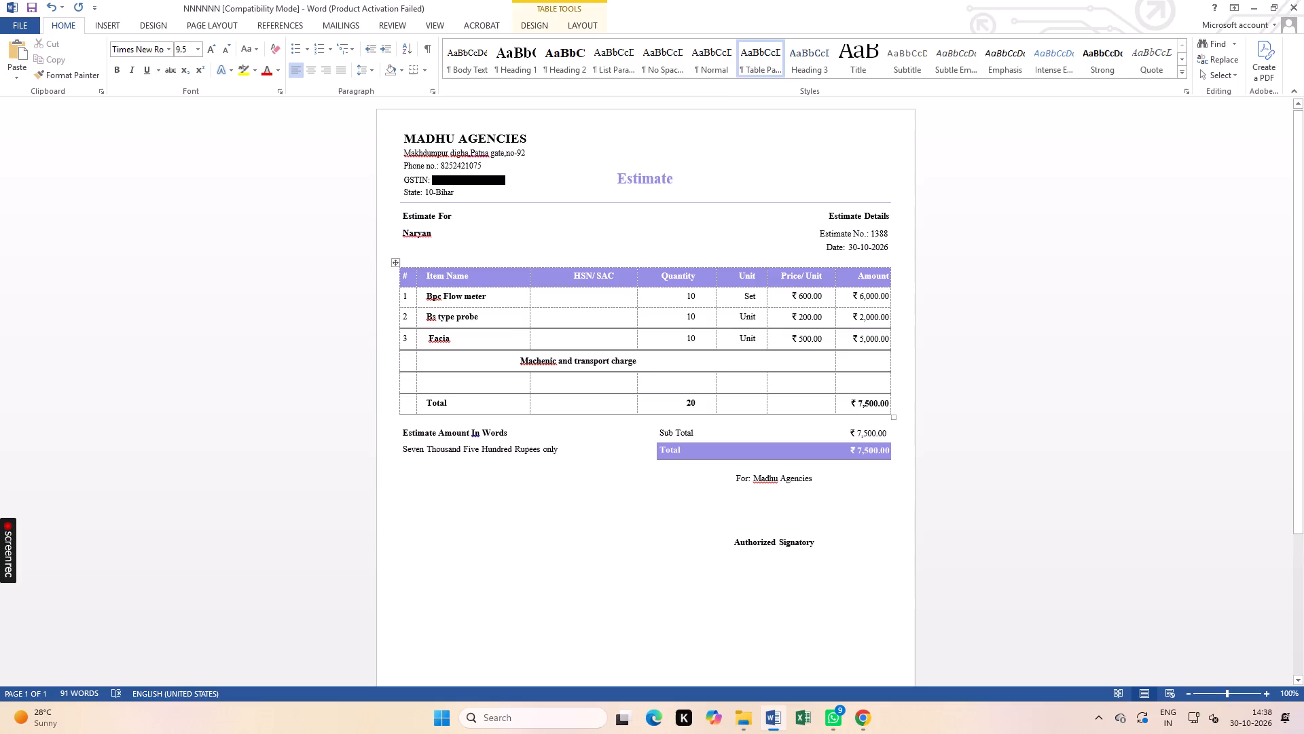
Copy the Facia amount into the Amount cell of the Machenic and transport charge row.
left_click(869, 361)
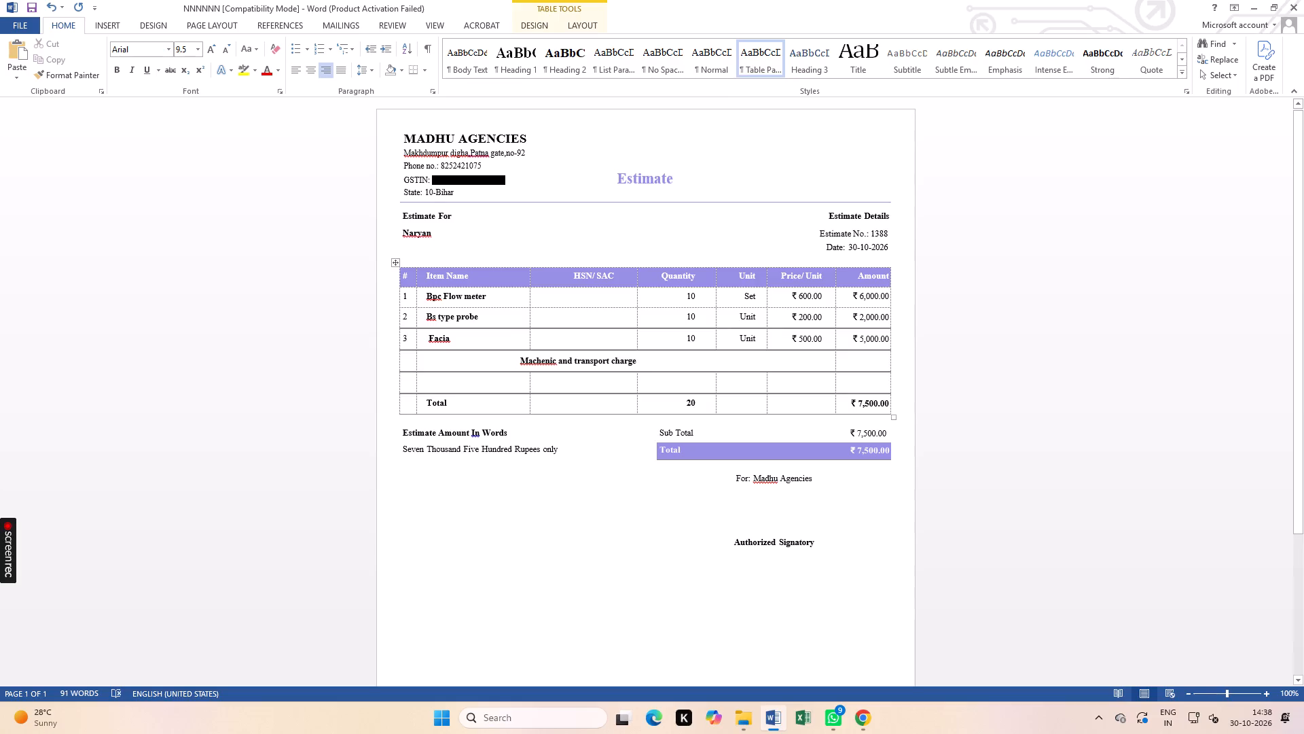
left_click_drag(852, 342, 890, 337)
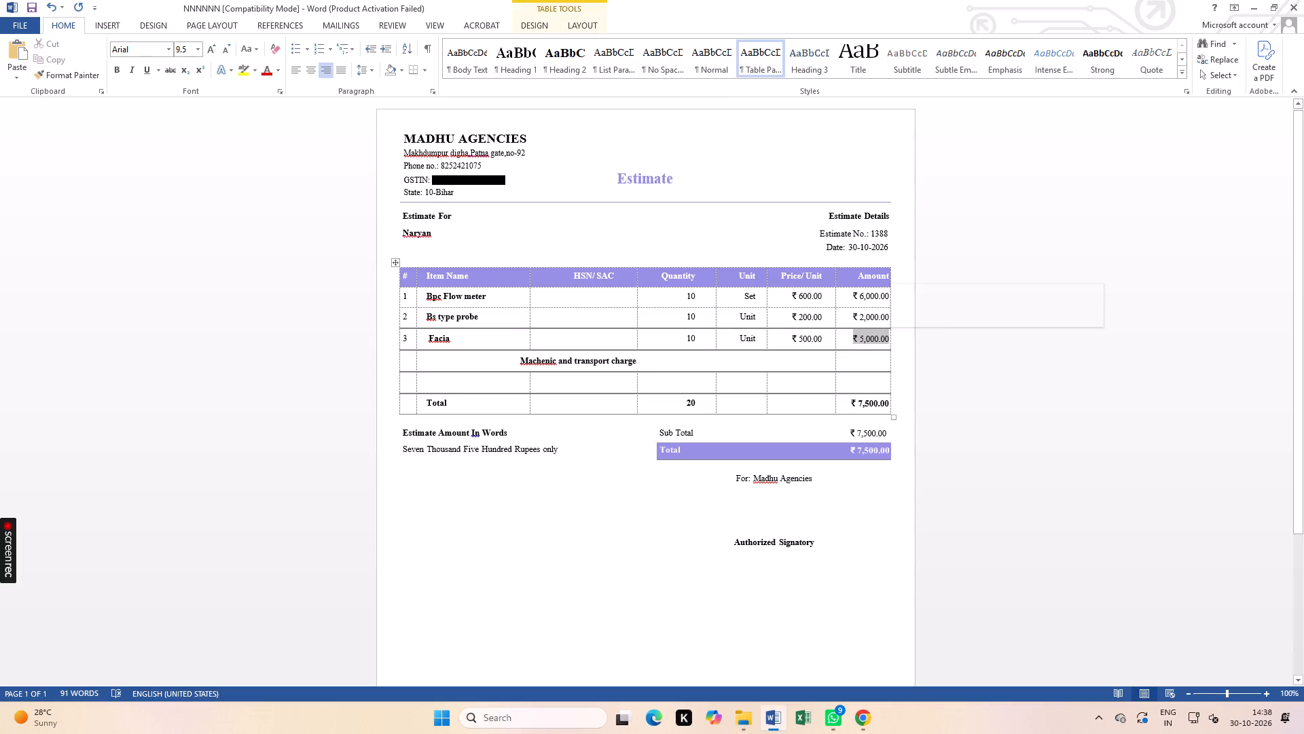
key("ctrl+c")
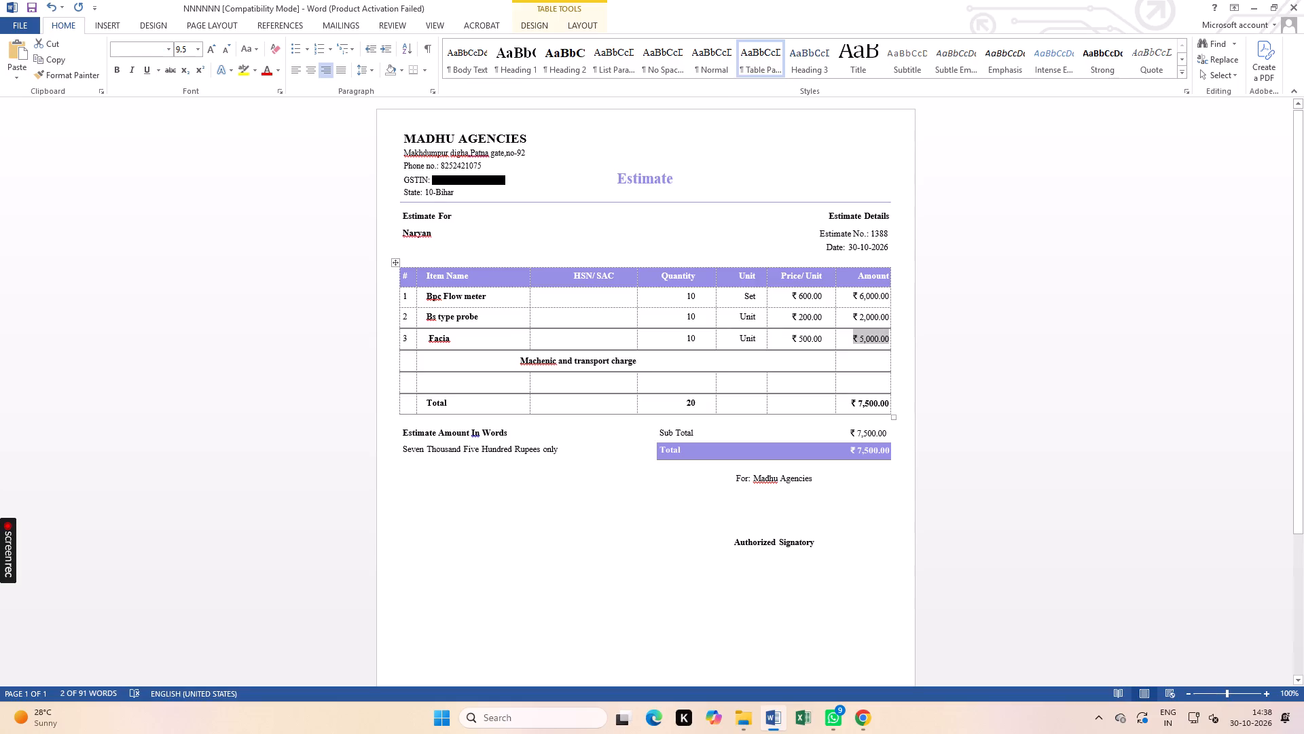
left_click(848, 361)
key("ctrl+v")
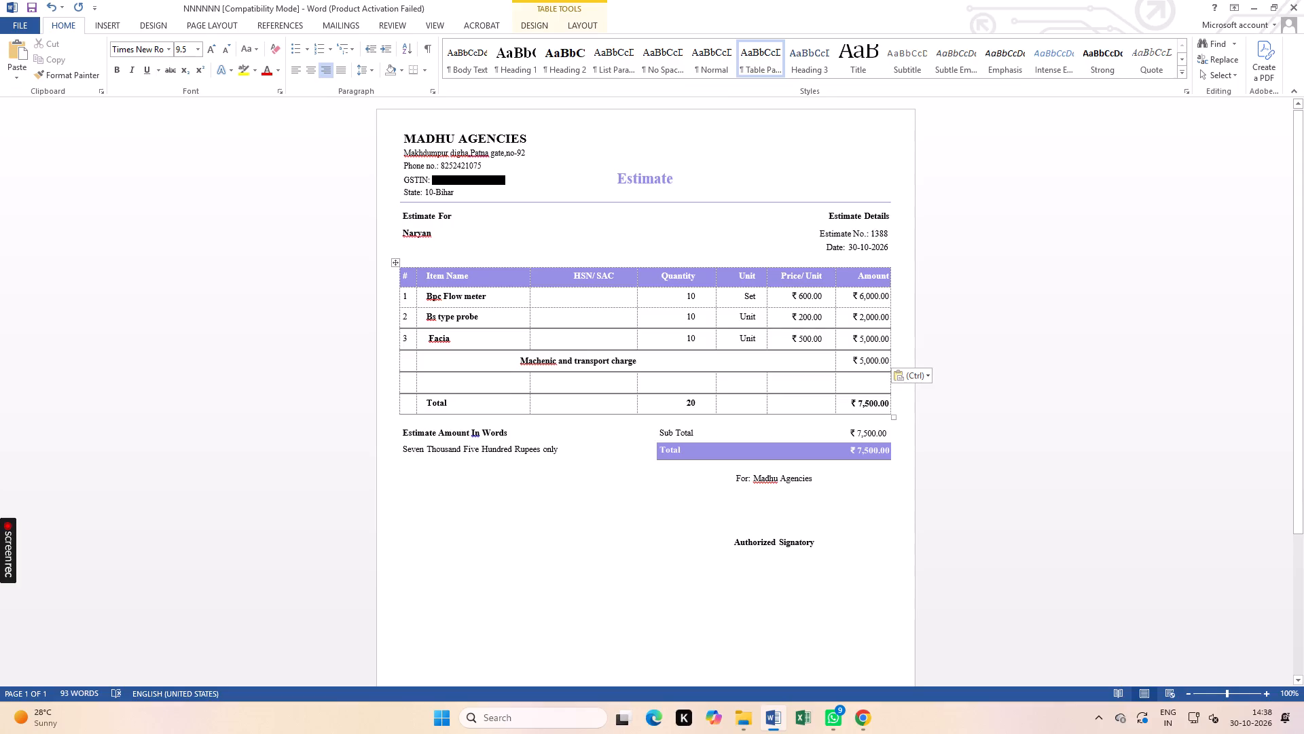
Change the Machenic and transport charge amount to ₹ 1,500.00.
left_click(863, 363)
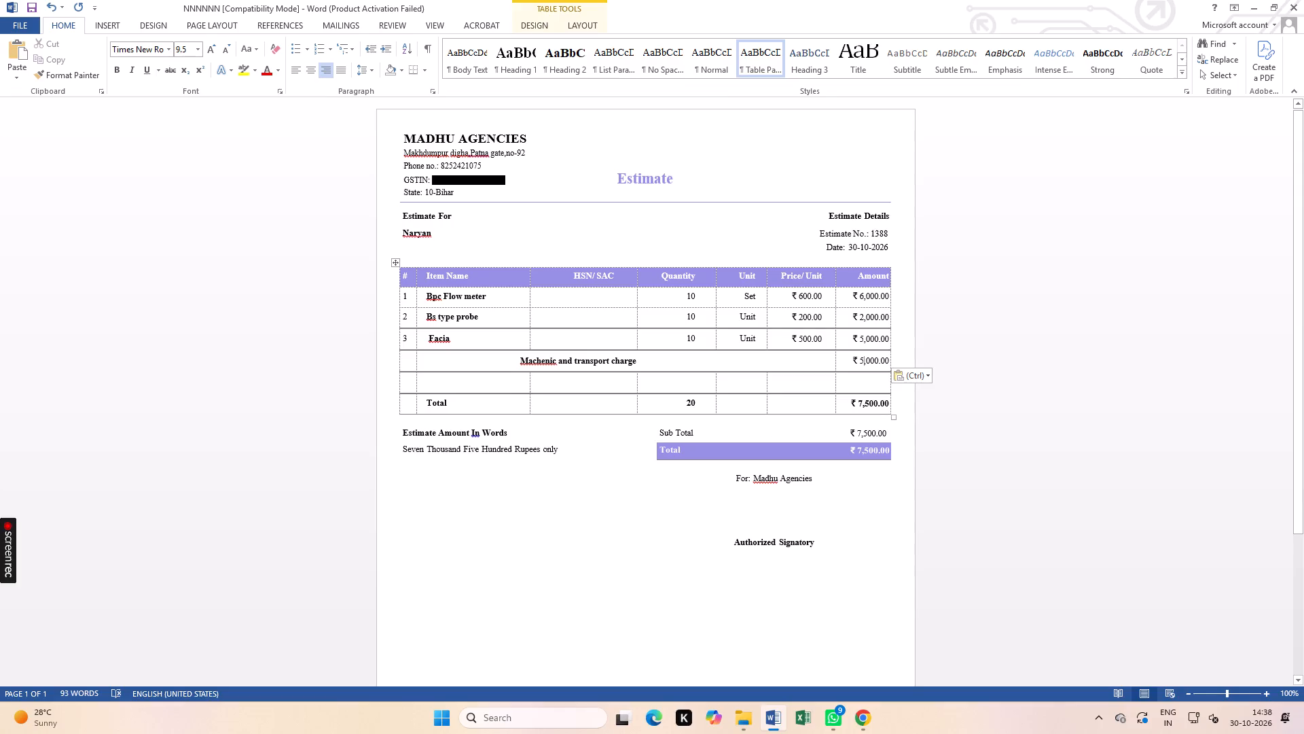
left_click(869, 360)
key("BackSpace")
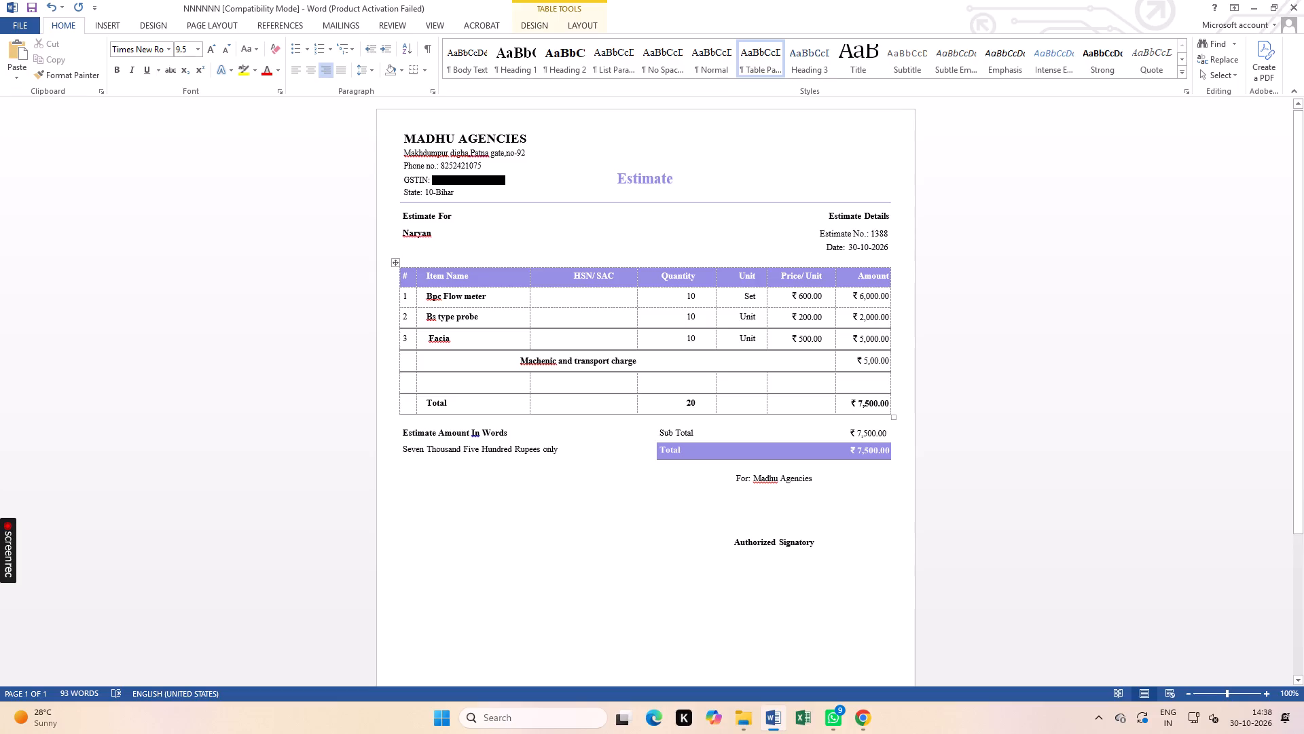
left_click(865, 359)
key("1")
left_click(869, 360)
left_click(870, 360)
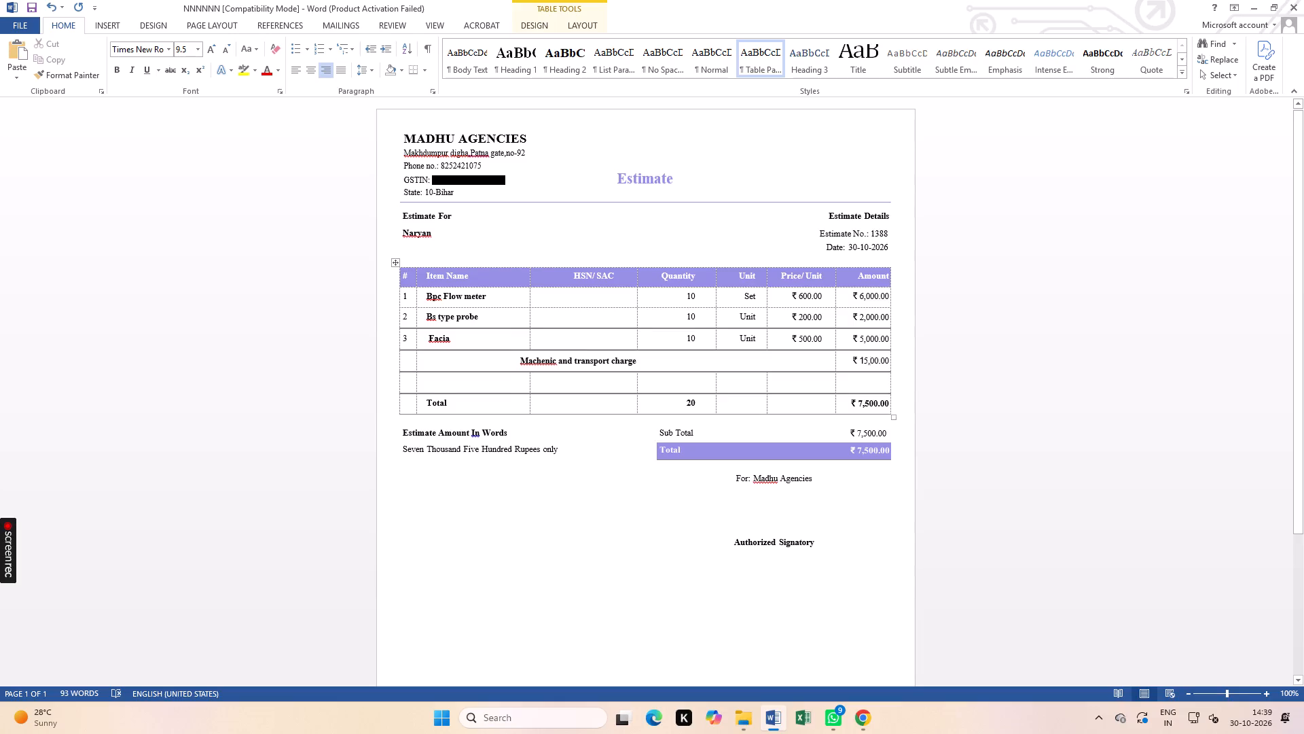
key("BackSpace")
key("BackSpace")
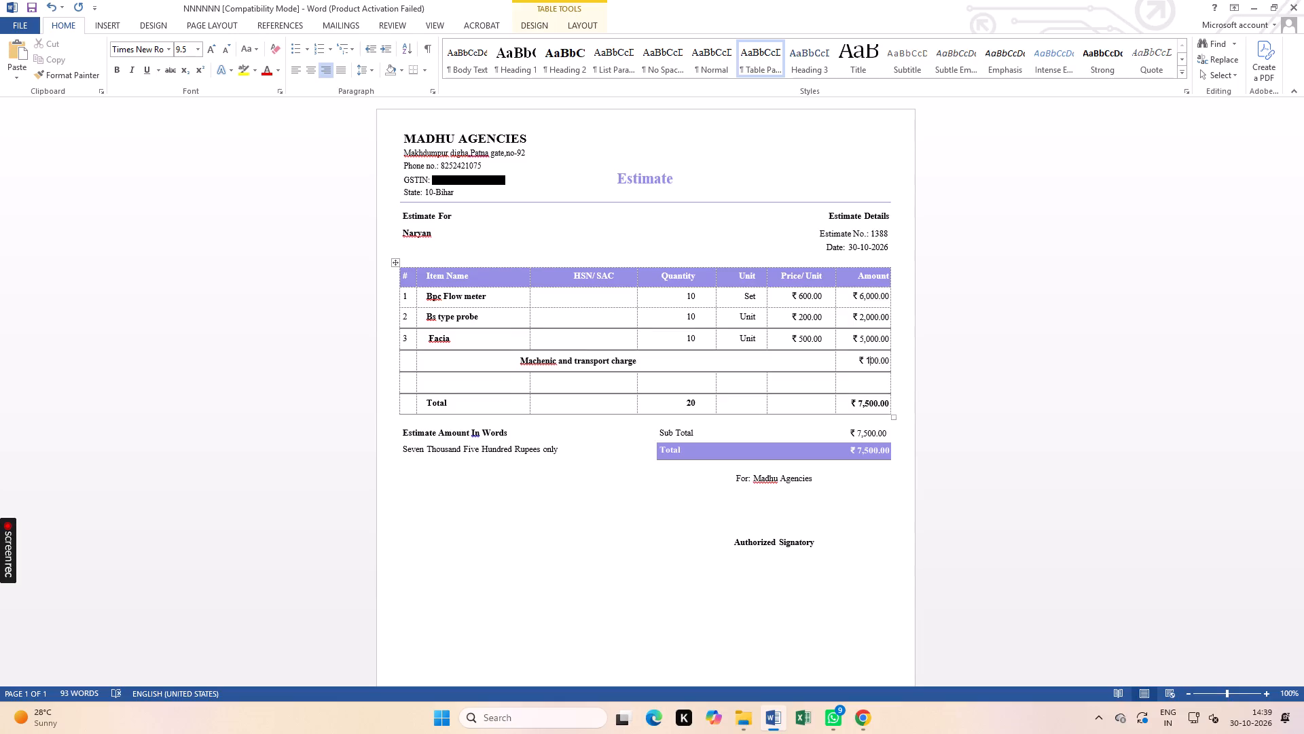
key("comma")
key("5")
left_click(947, 379)
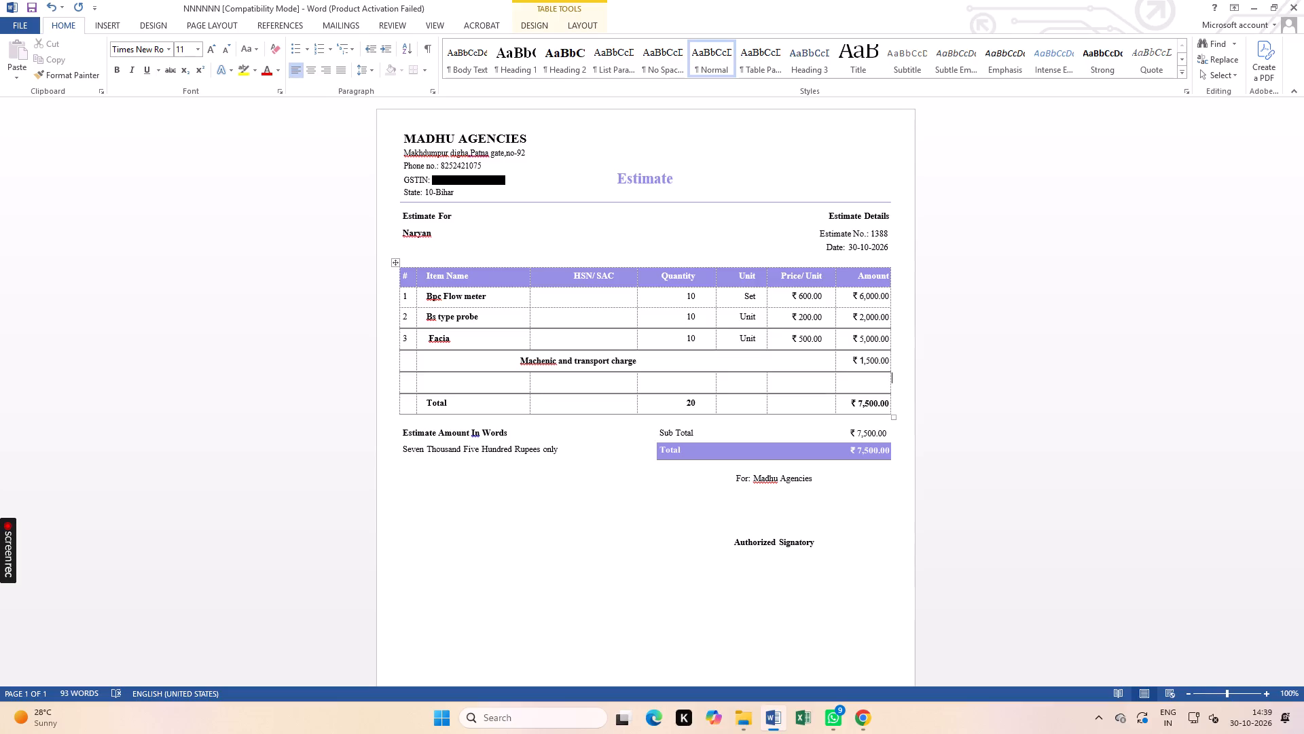
Set both the Total row amount in the table and the Sub Total below it to ₹ 14,500.00.
left_click(864, 402)
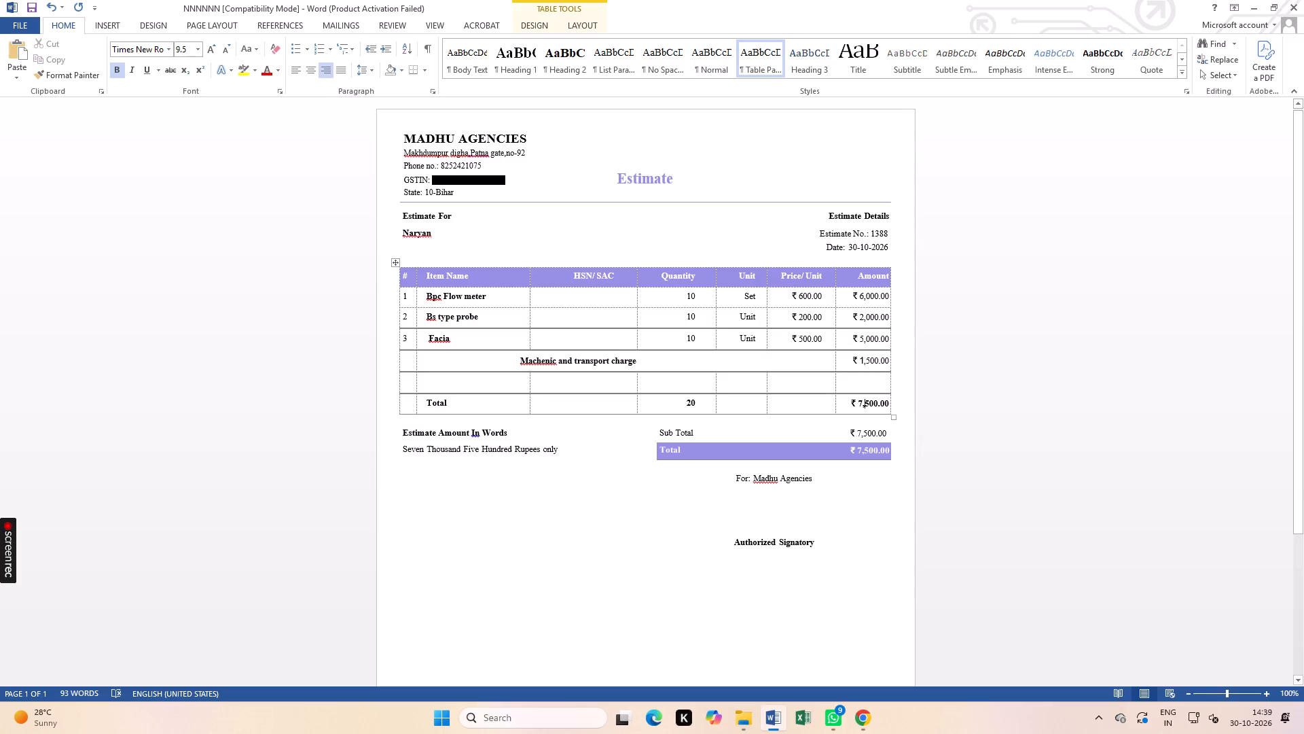
key("Left")
key("BackSpace")
type("14")
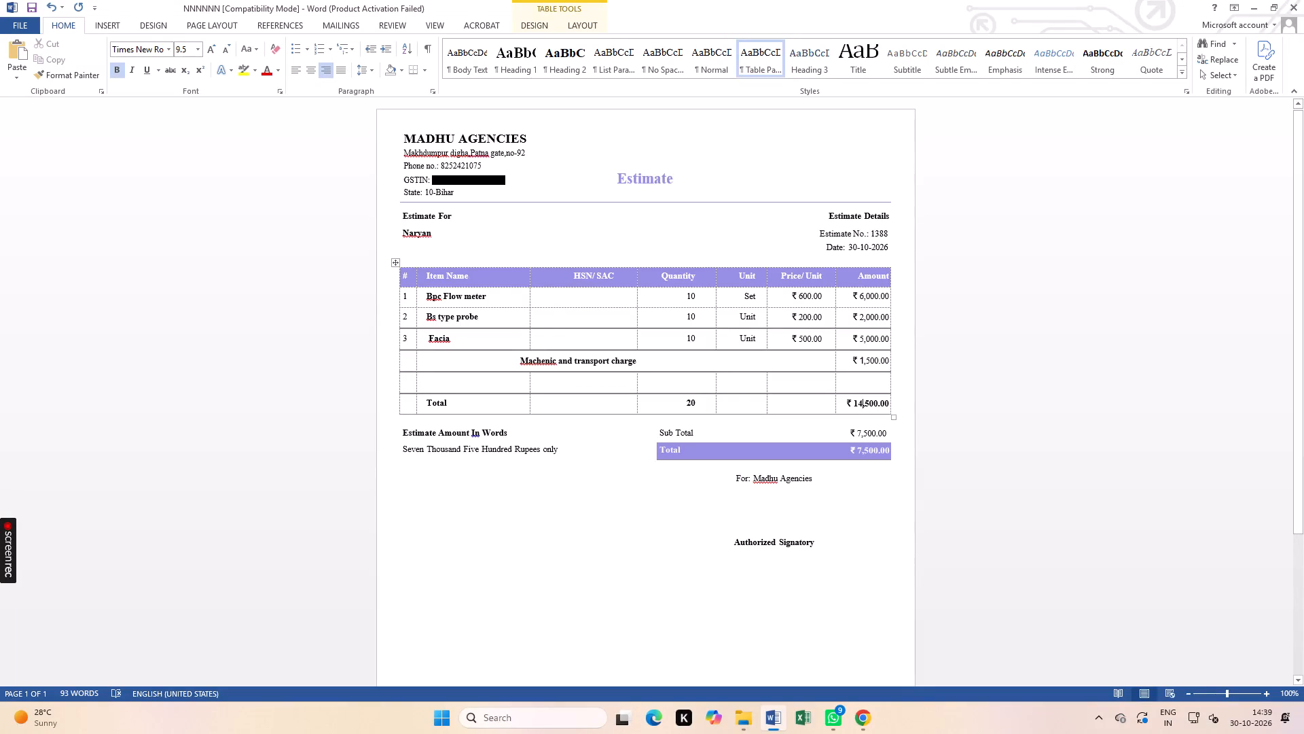
left_click(862, 432)
key("BackSpace")
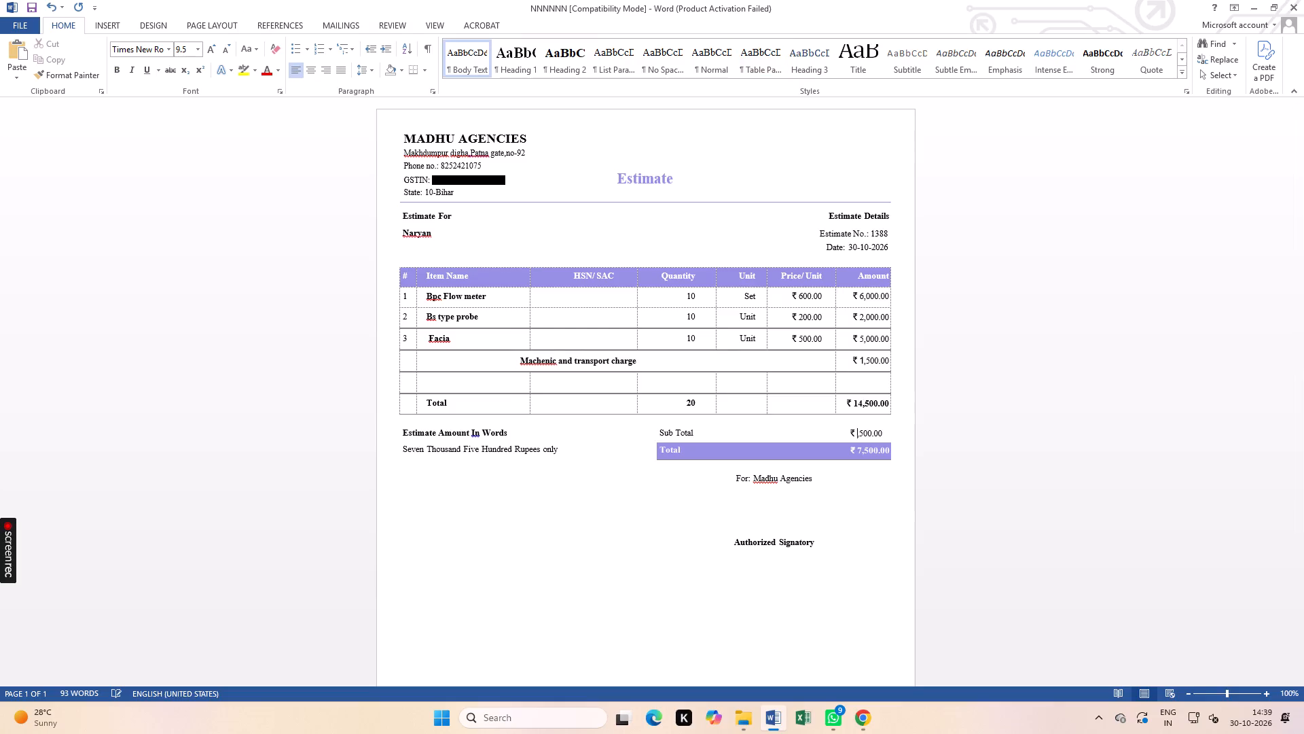
type("14")
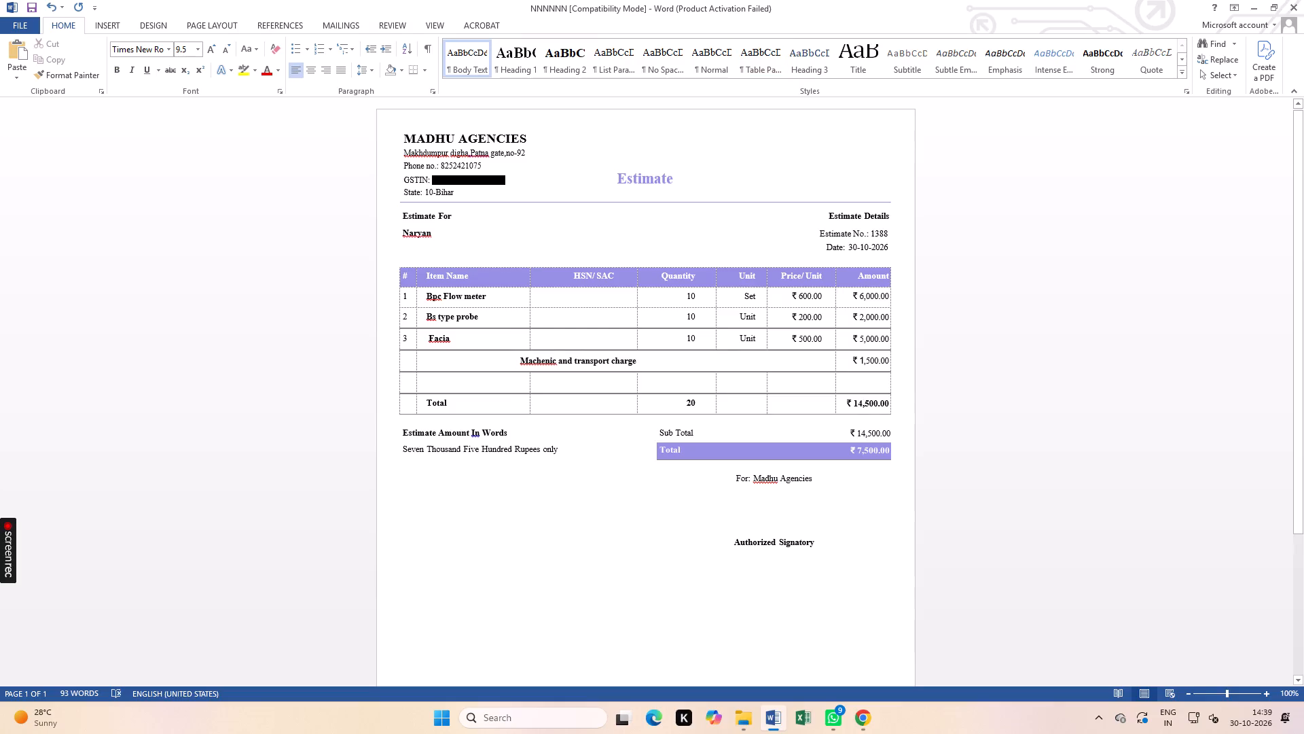
Change the amount in the purple Total band to ₹ 14,500.00.
left_click(860, 451)
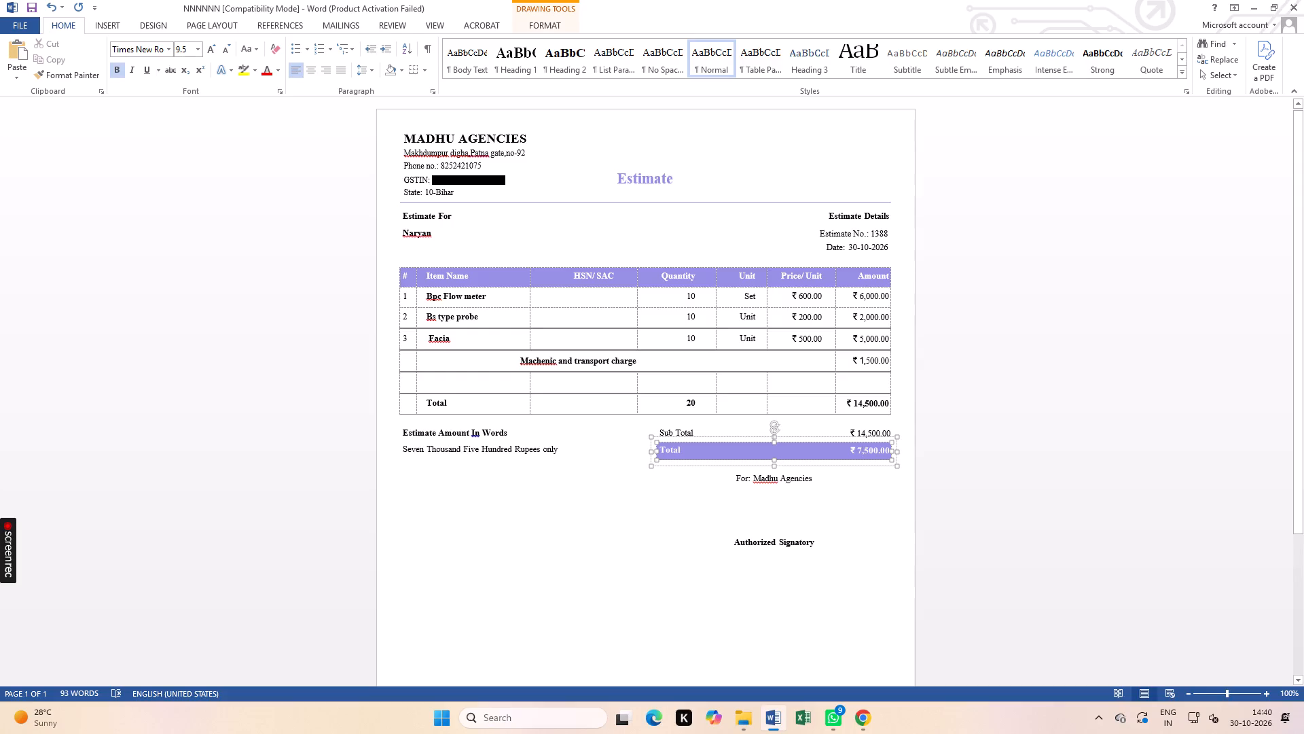
left_click(860, 451)
key("BackSpace")
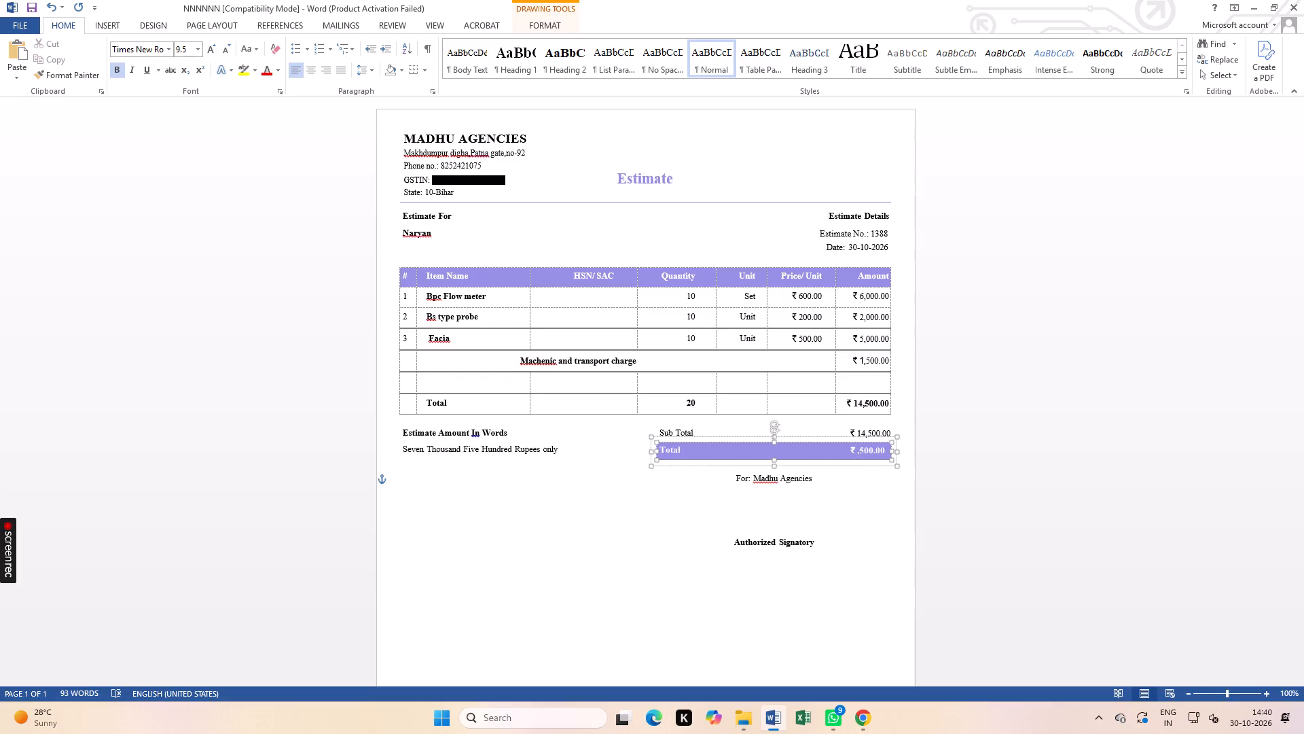
type("14")
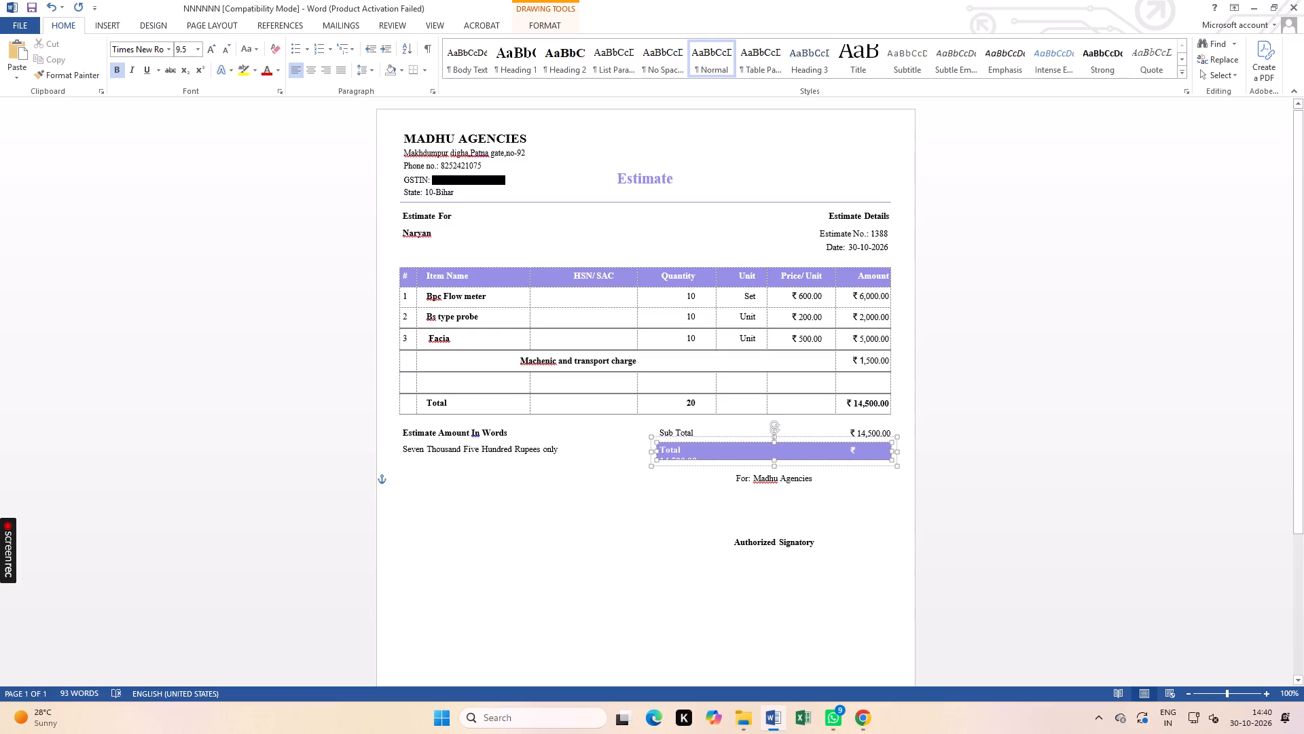
Replace the gap before the purple band's amount with spaces so it sits on one line, aligned under the Sub Total amount.
left_click(848, 450)
key("BackSpace")
key("space")
key("space")
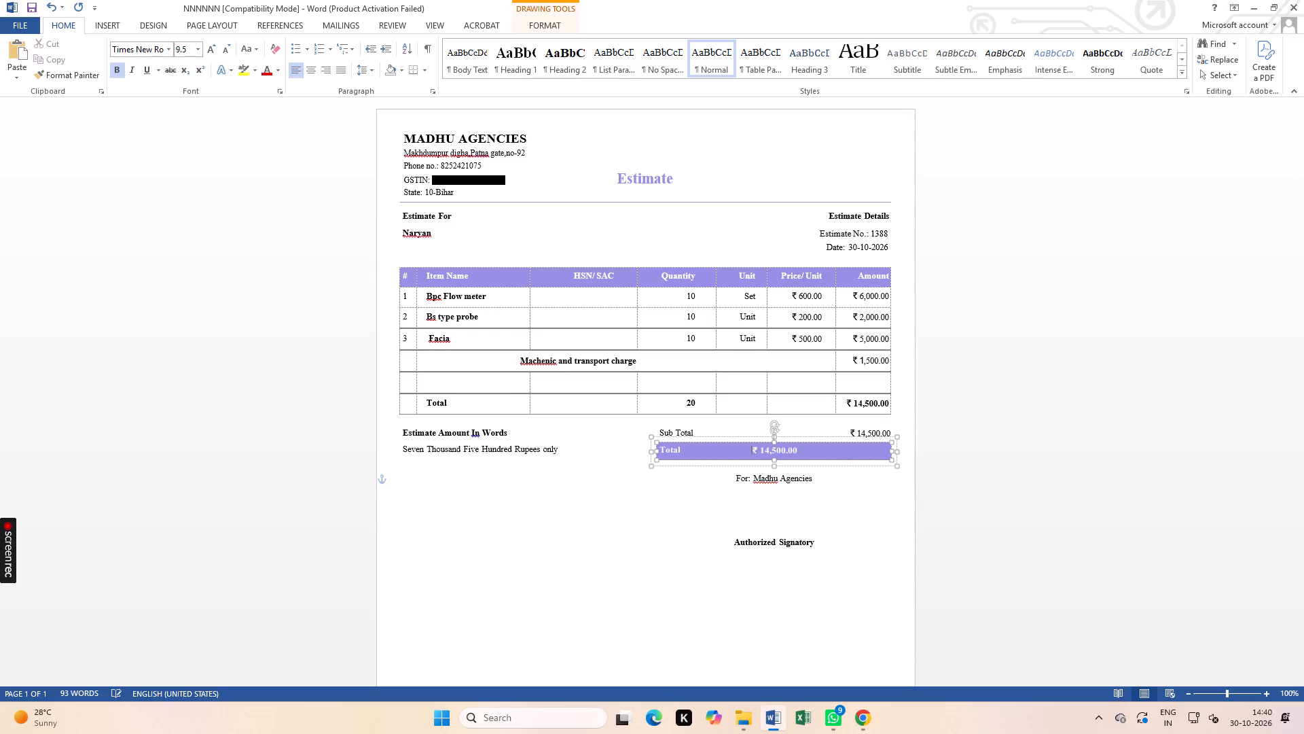
key("space")
key("space")
key("space")
key("space")
key("space")
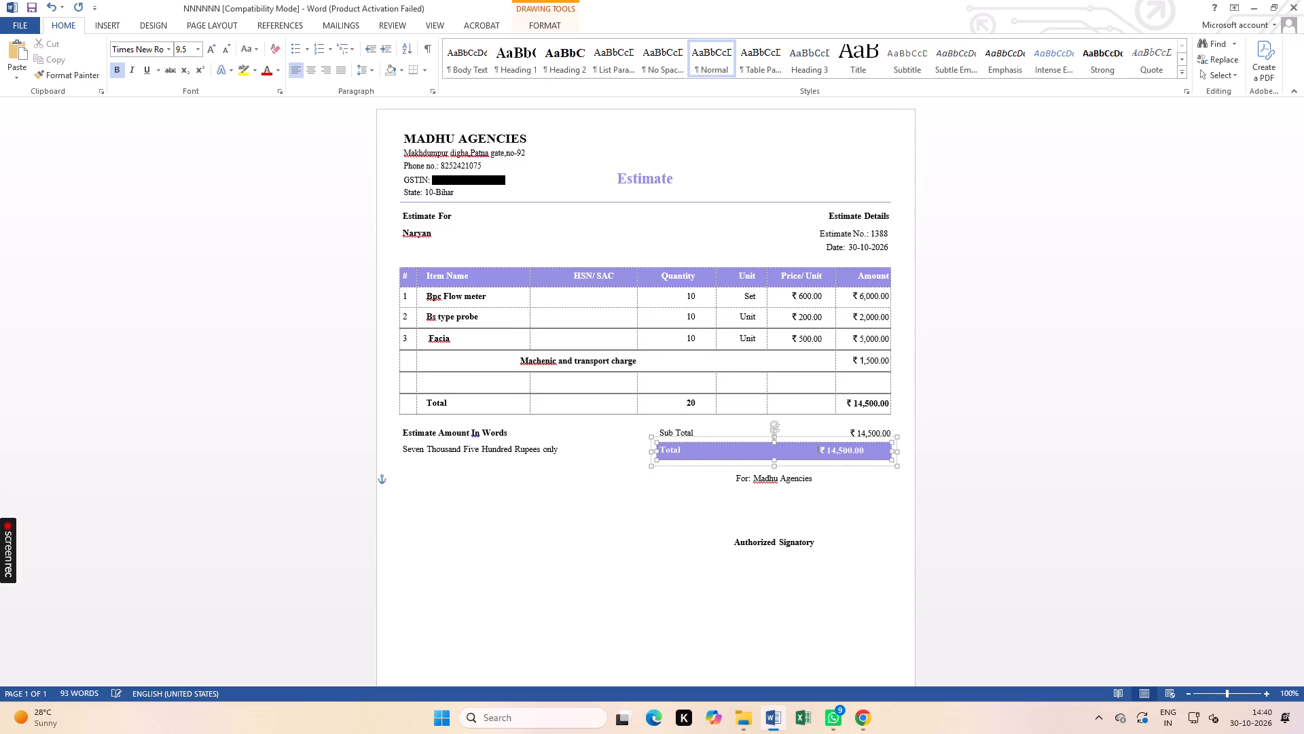
key("space")
key("space")
key("space")
key("space")
key("space")
key("space")
key("space")
key("space")
key("space")
key("space")
key("space")
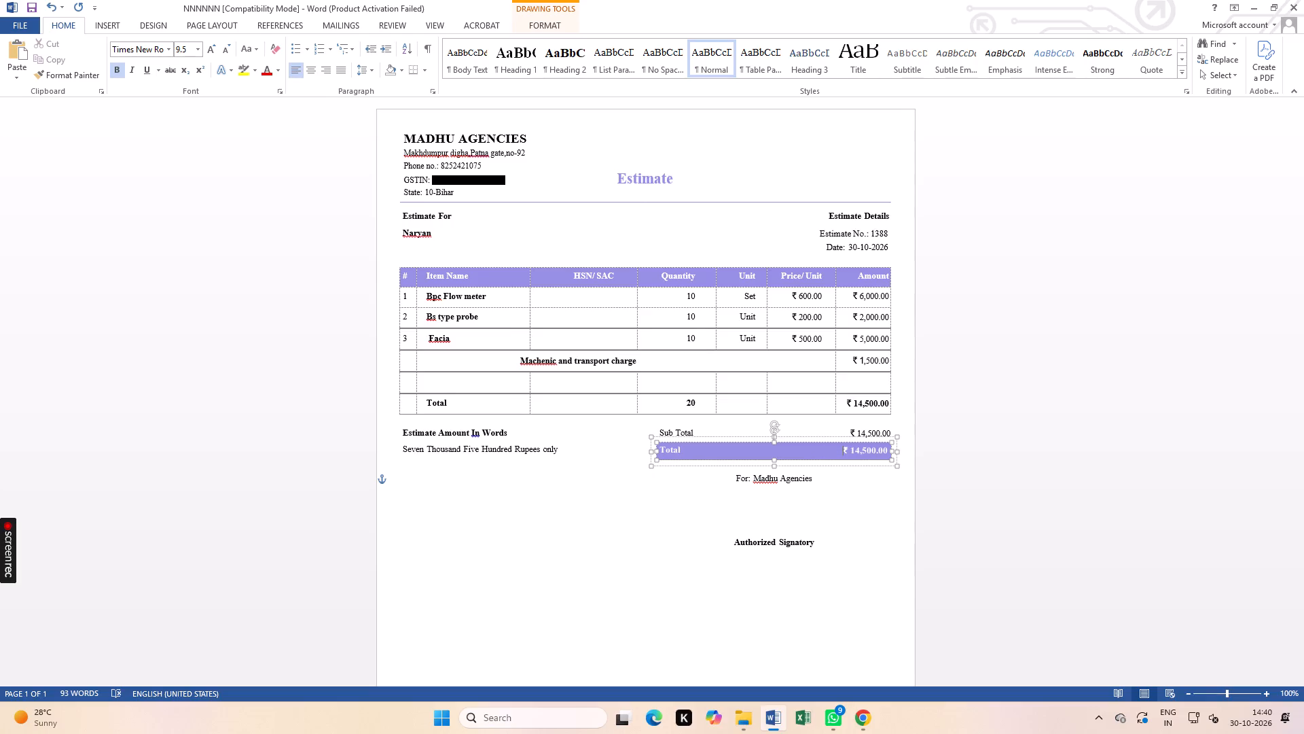
left_click(844, 517)
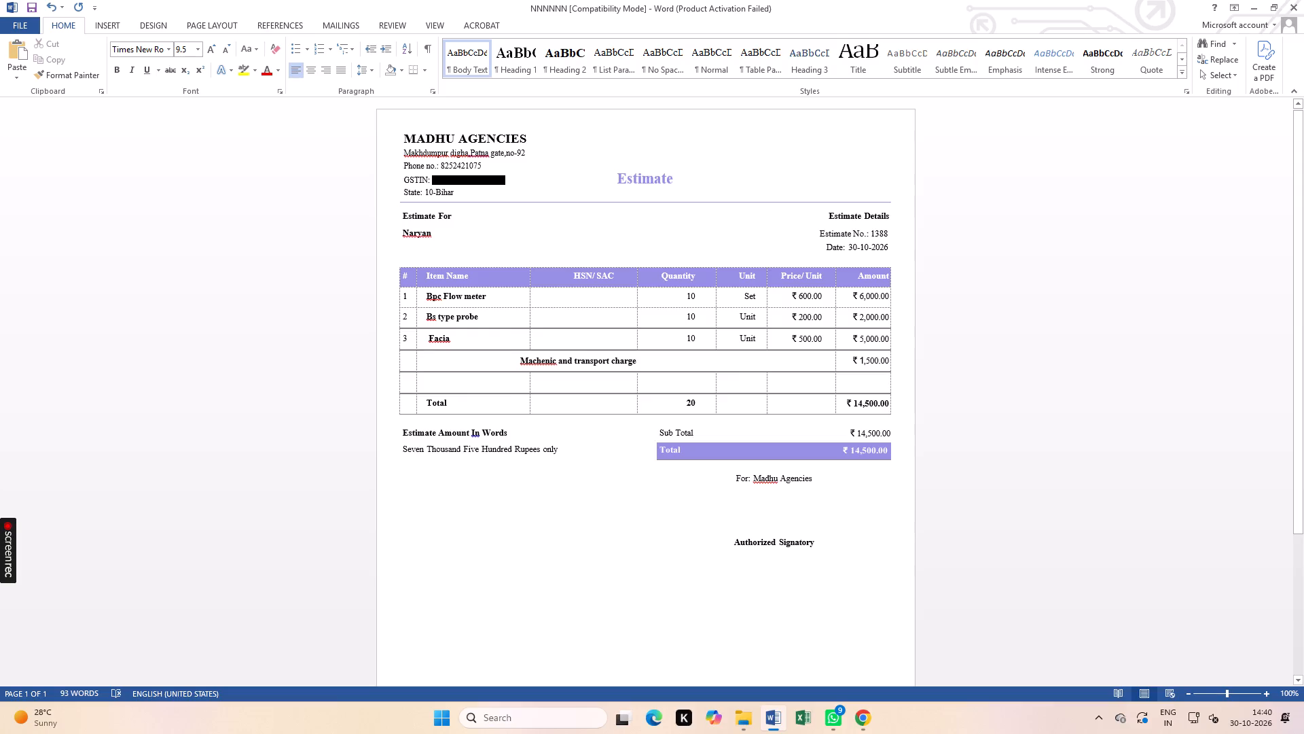
Reword the estimate amount in words to "Forteen Thousand Five Hundred Rupees only".
left_click(426, 447)
key("BackSpace")
key("BackSpace")
key("BackSpace")
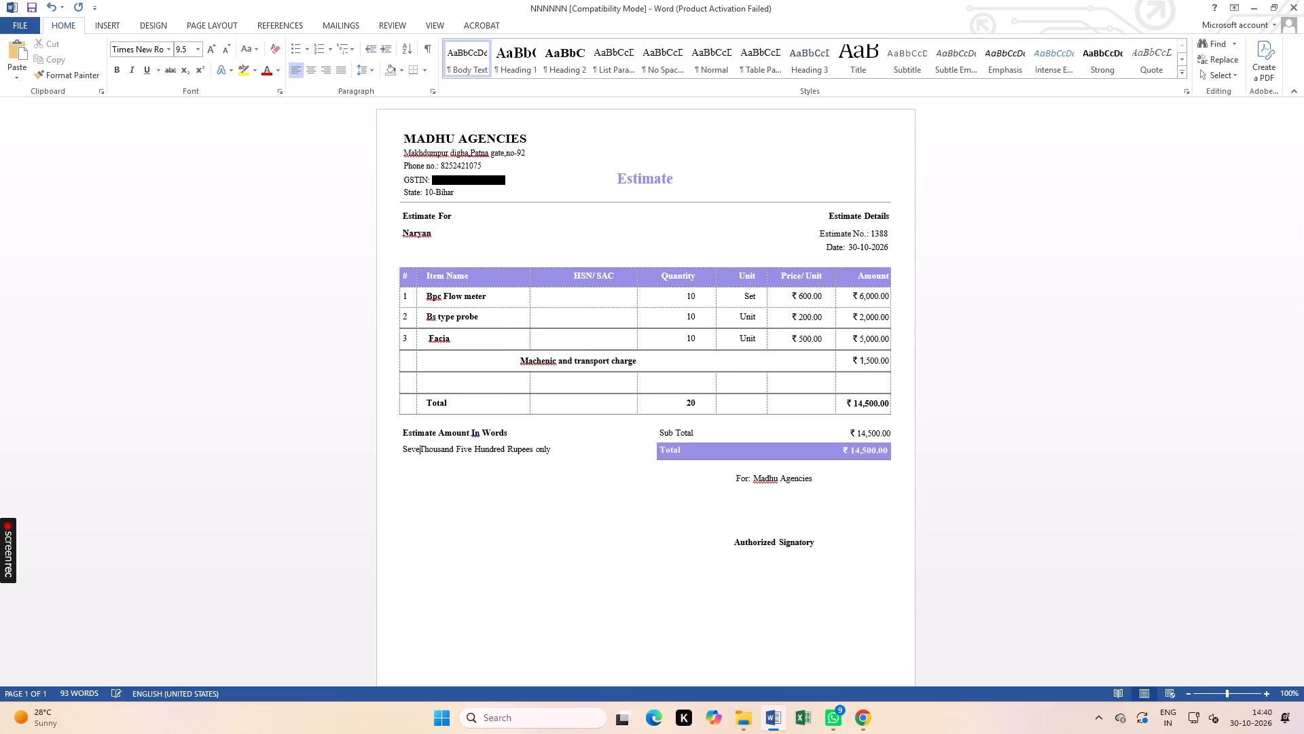
key("BackSpace")
key("BackSpace")
key("BackSpace")
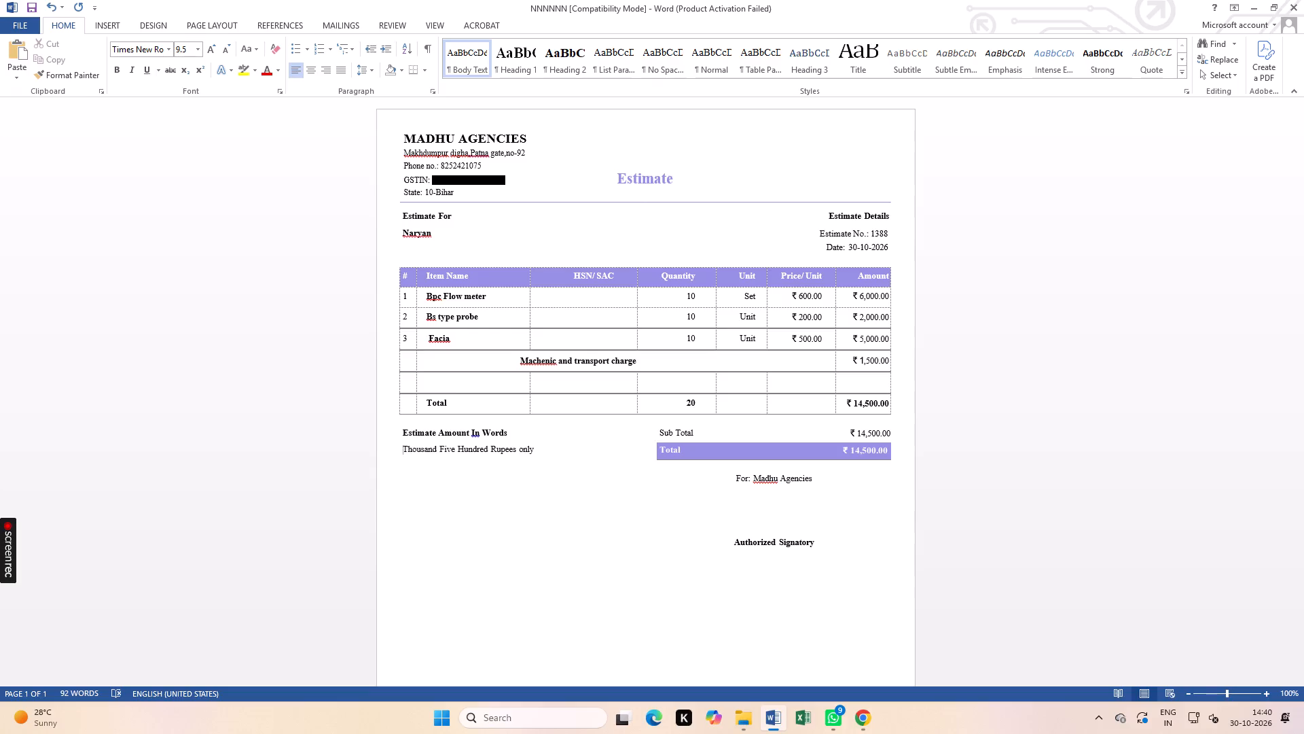
key("f")
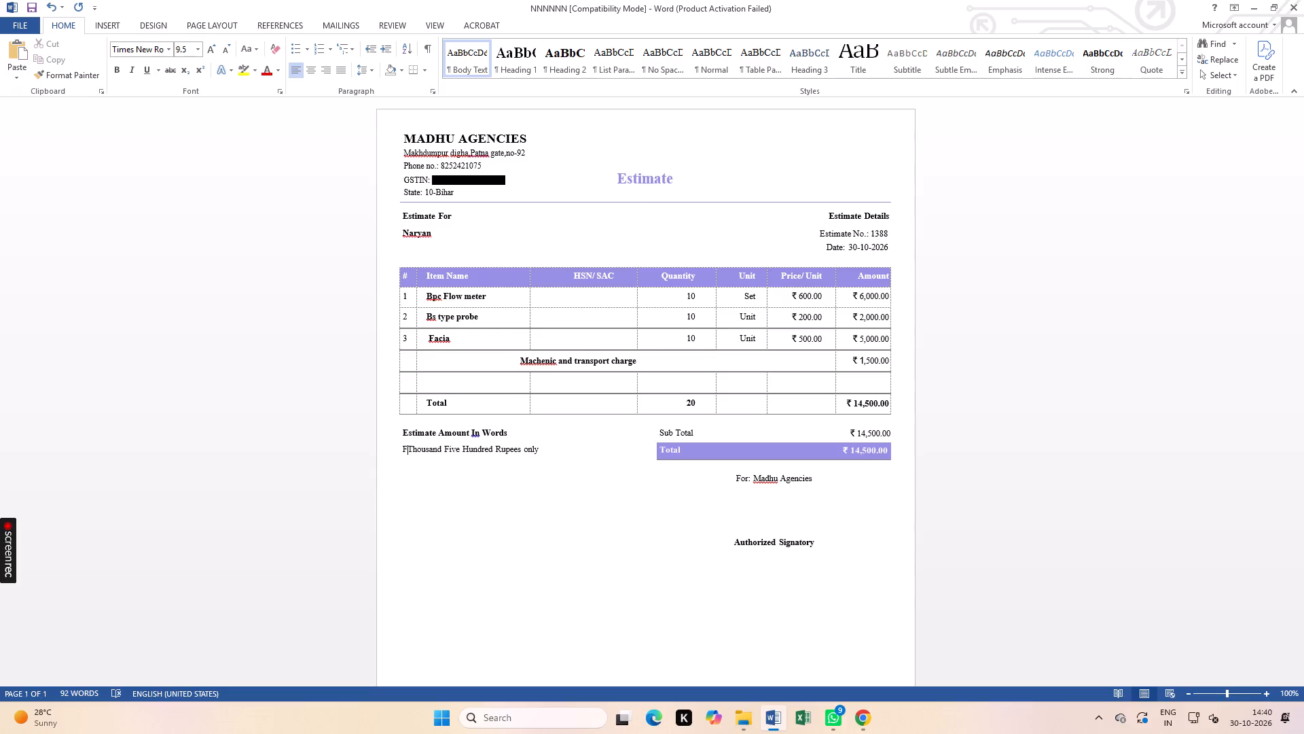
key("o")
type("rt")
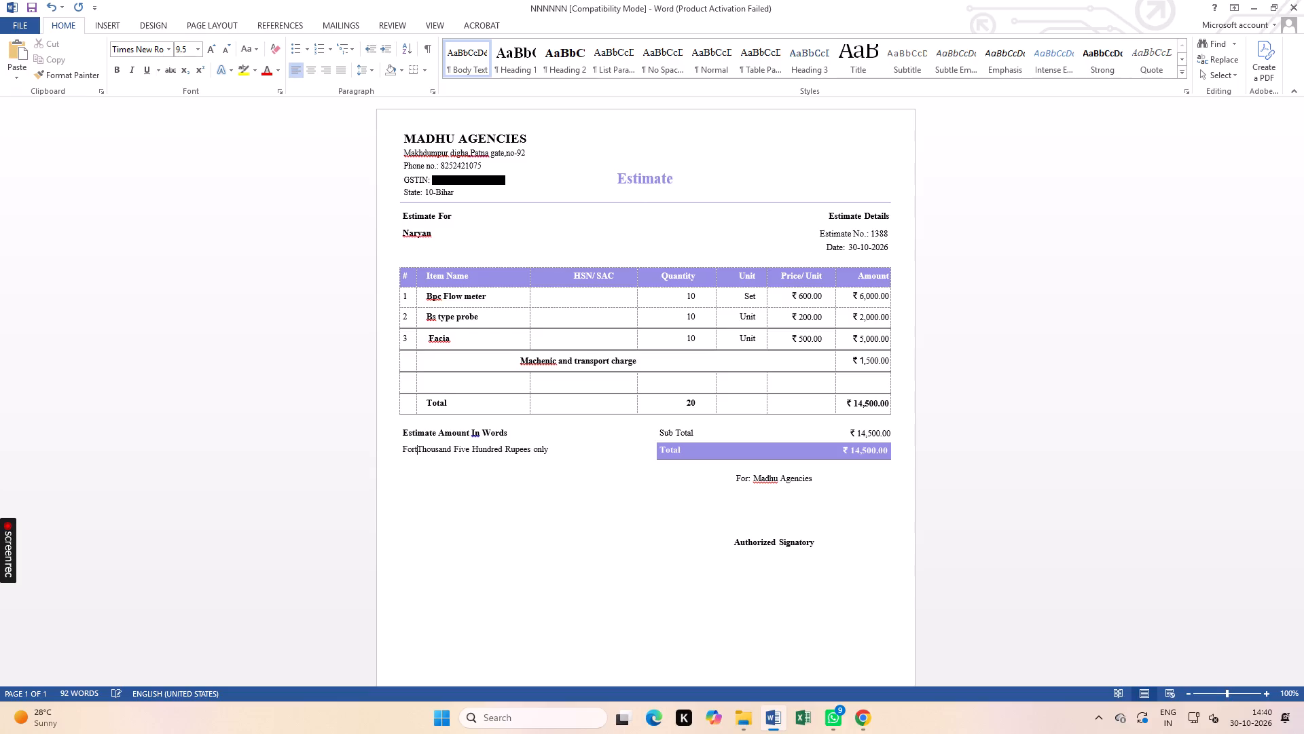
type("een")
key("space")
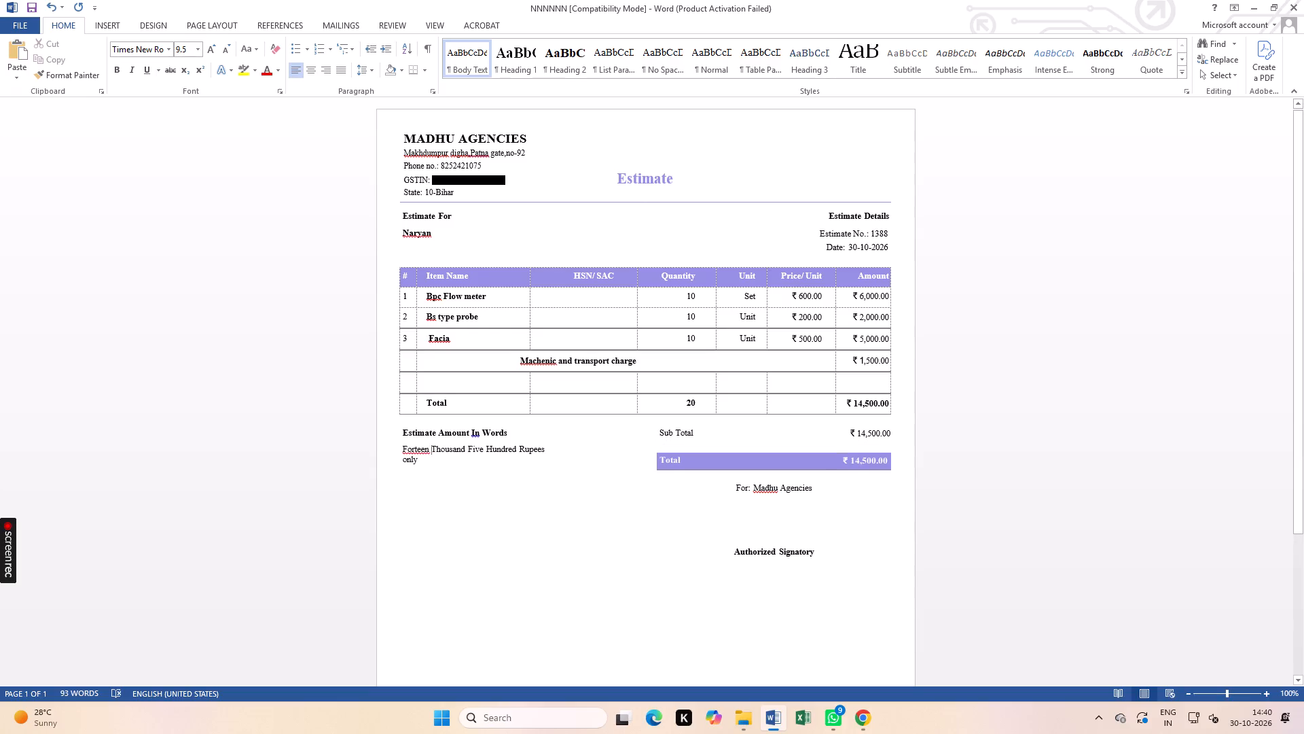
left_click(523, 481)
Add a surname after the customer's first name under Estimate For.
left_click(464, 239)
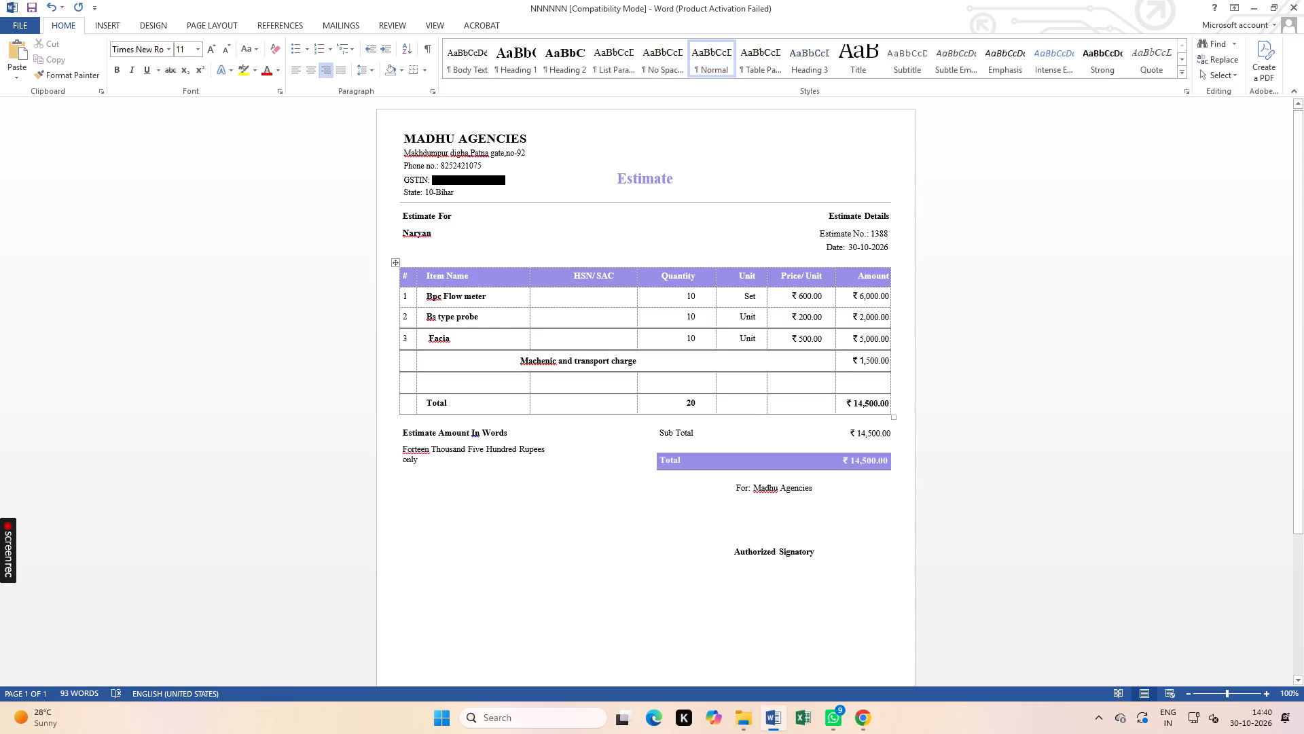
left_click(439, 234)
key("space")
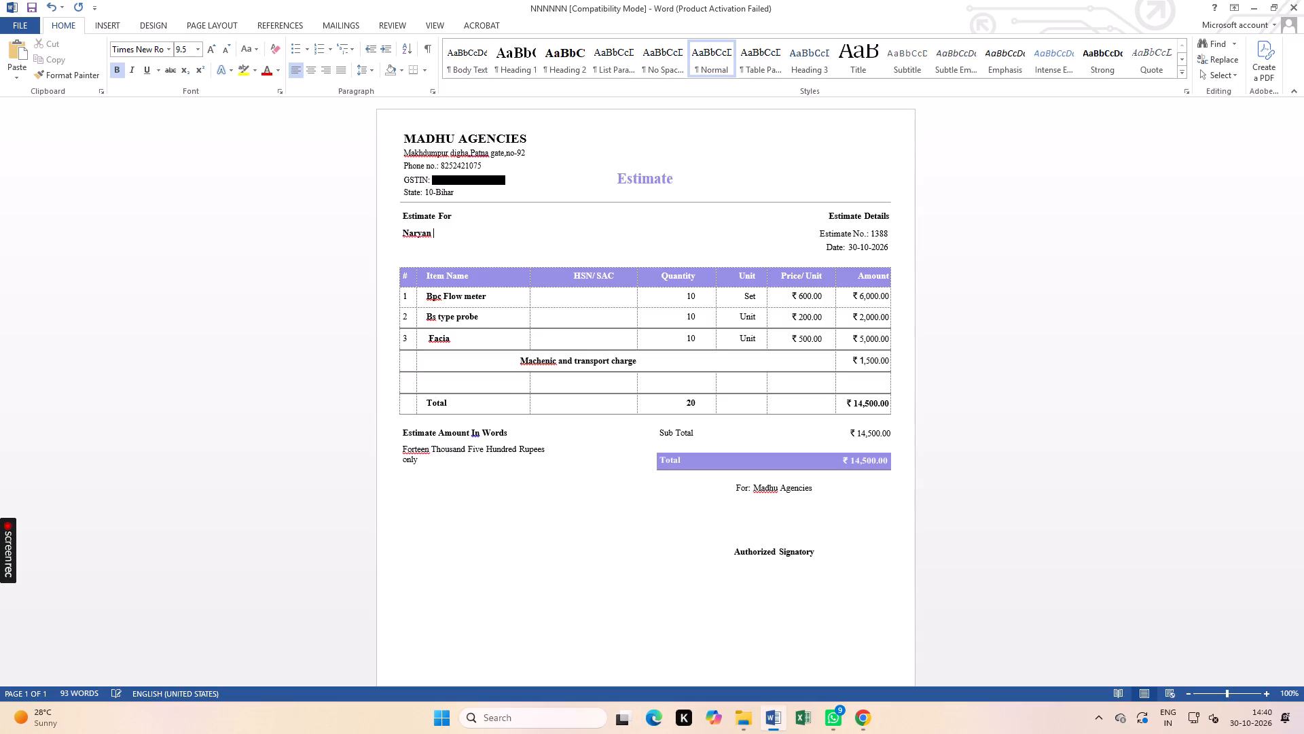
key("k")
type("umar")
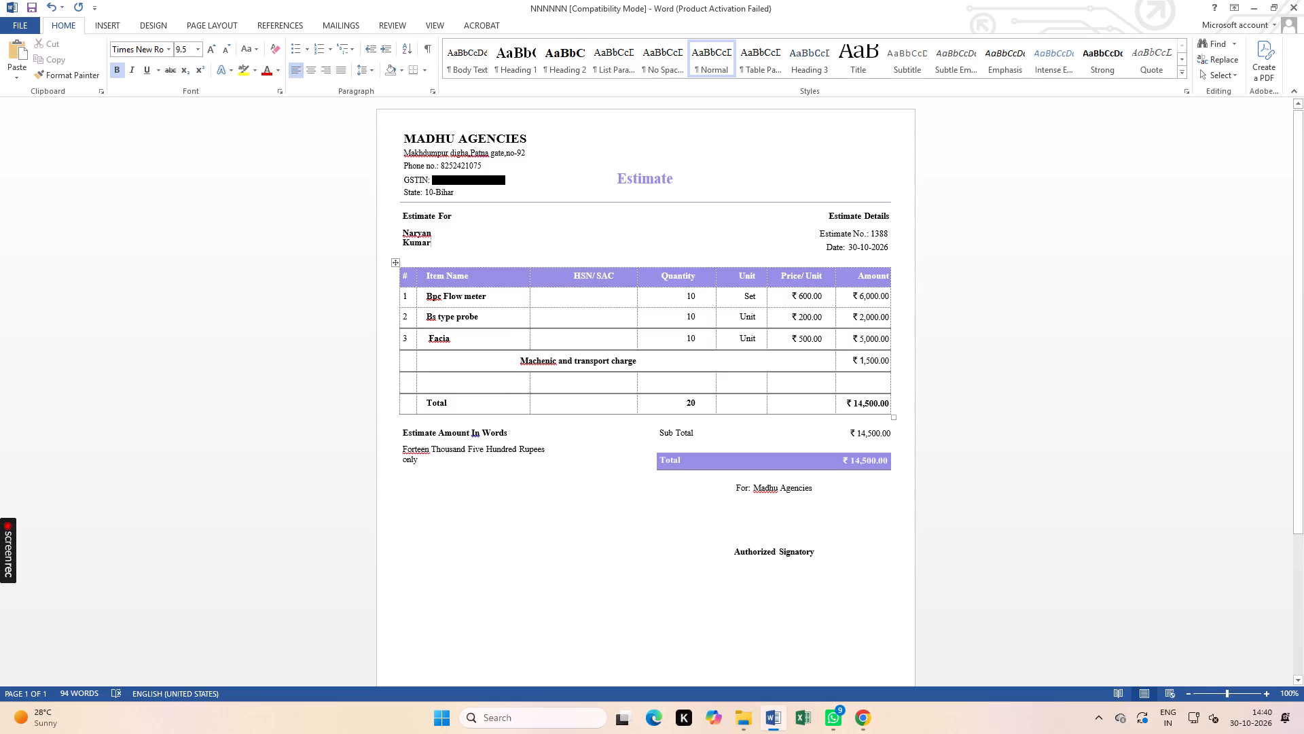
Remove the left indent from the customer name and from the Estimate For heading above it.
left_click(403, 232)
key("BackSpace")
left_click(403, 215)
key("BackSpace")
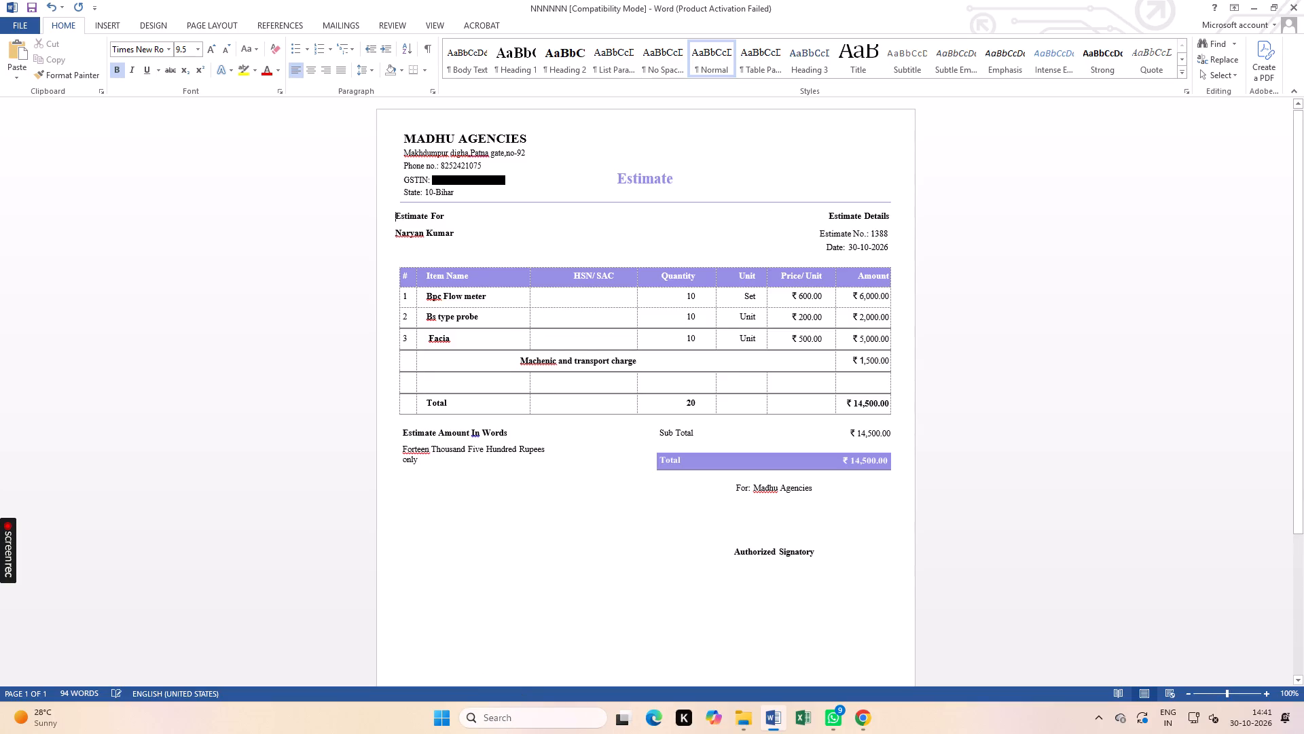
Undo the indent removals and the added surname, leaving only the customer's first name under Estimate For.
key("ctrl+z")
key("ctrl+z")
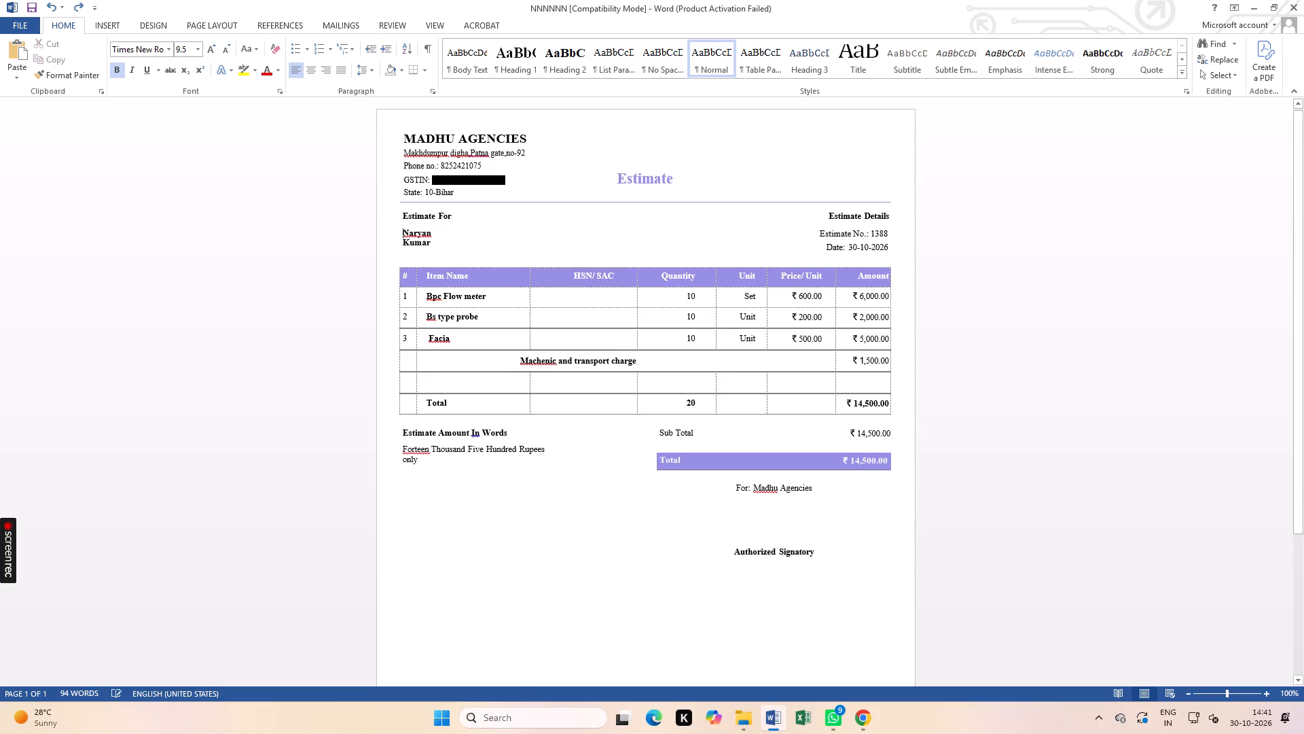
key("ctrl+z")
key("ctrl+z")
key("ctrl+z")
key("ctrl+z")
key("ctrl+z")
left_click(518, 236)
Change the Estimate No. in the Estimate Details to 1083.
left_click(407, 362)
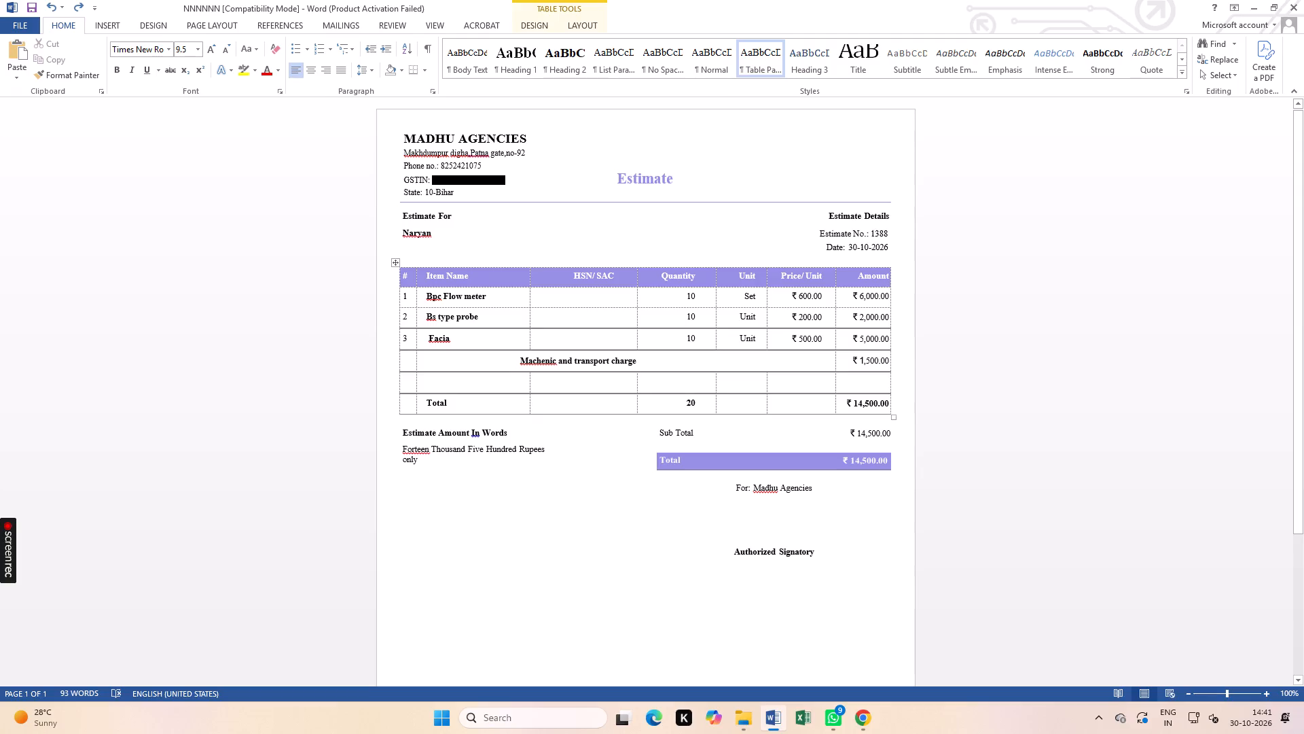
left_click(888, 228)
key("BackSpace")
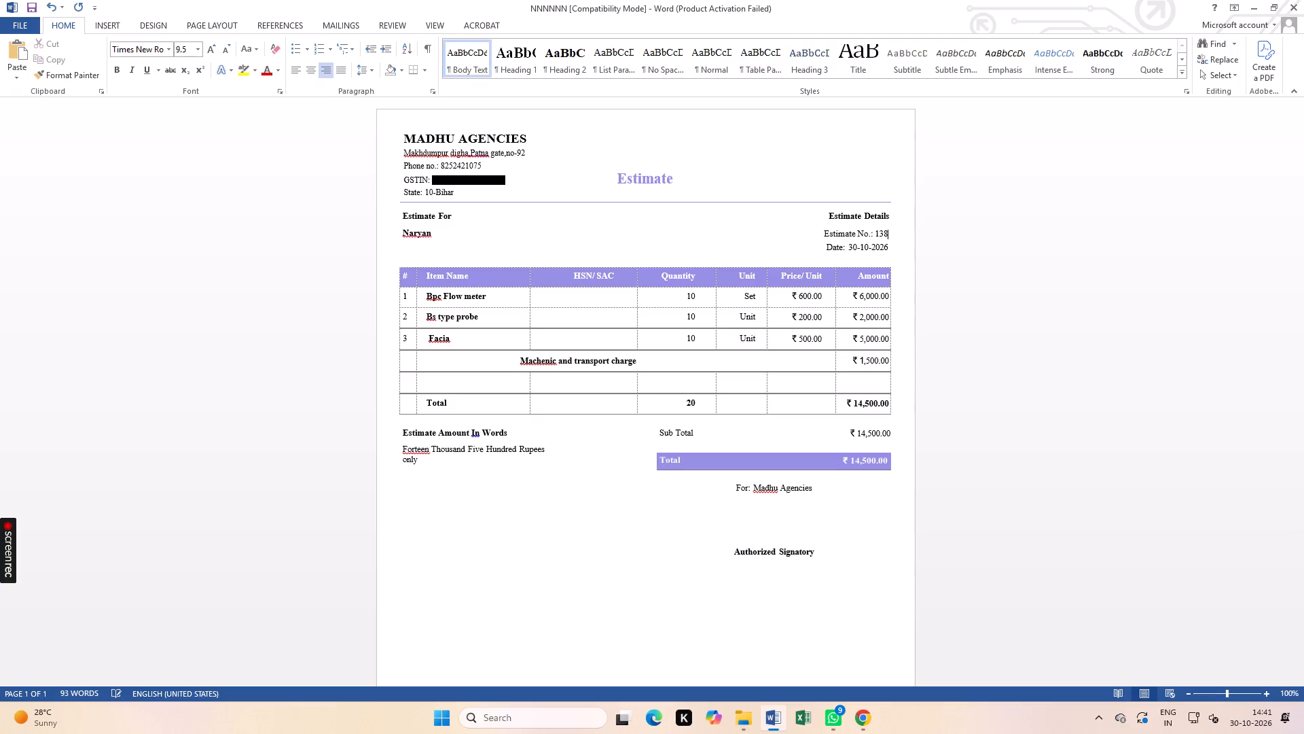
key("3")
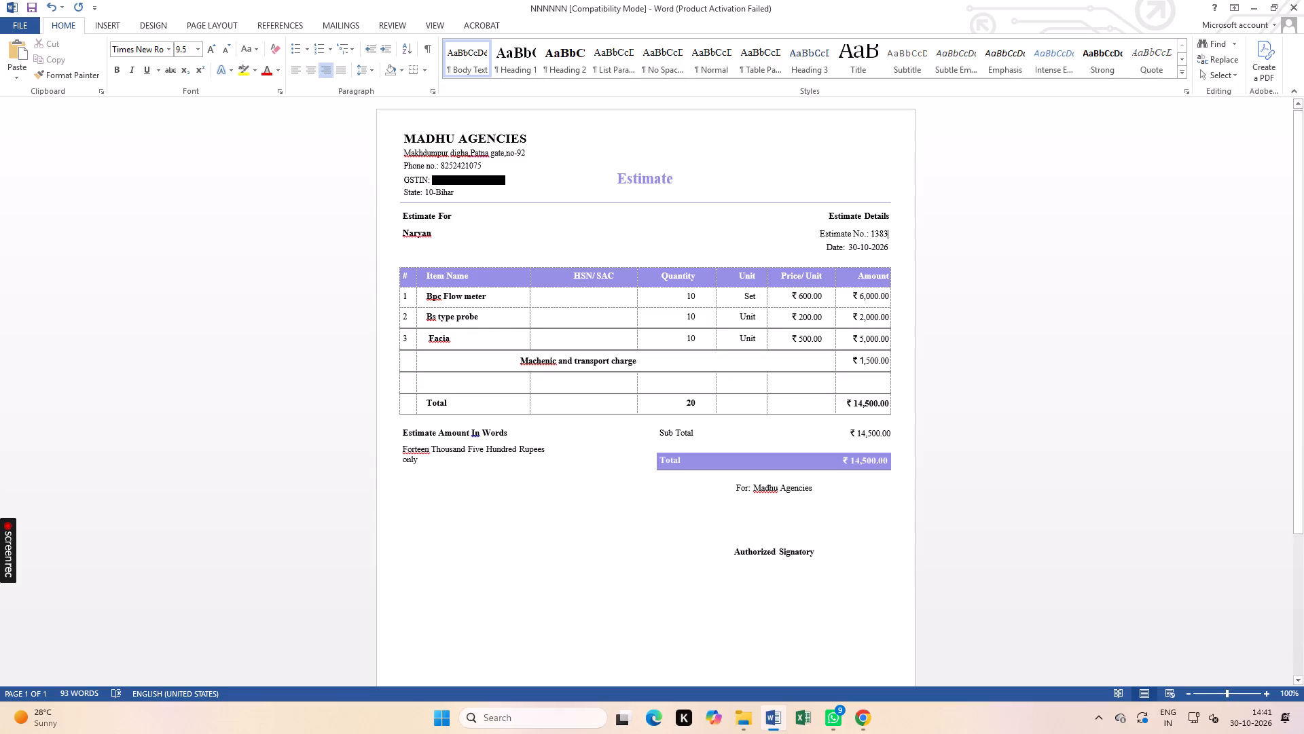
left_click(880, 233)
key("BackSpace")
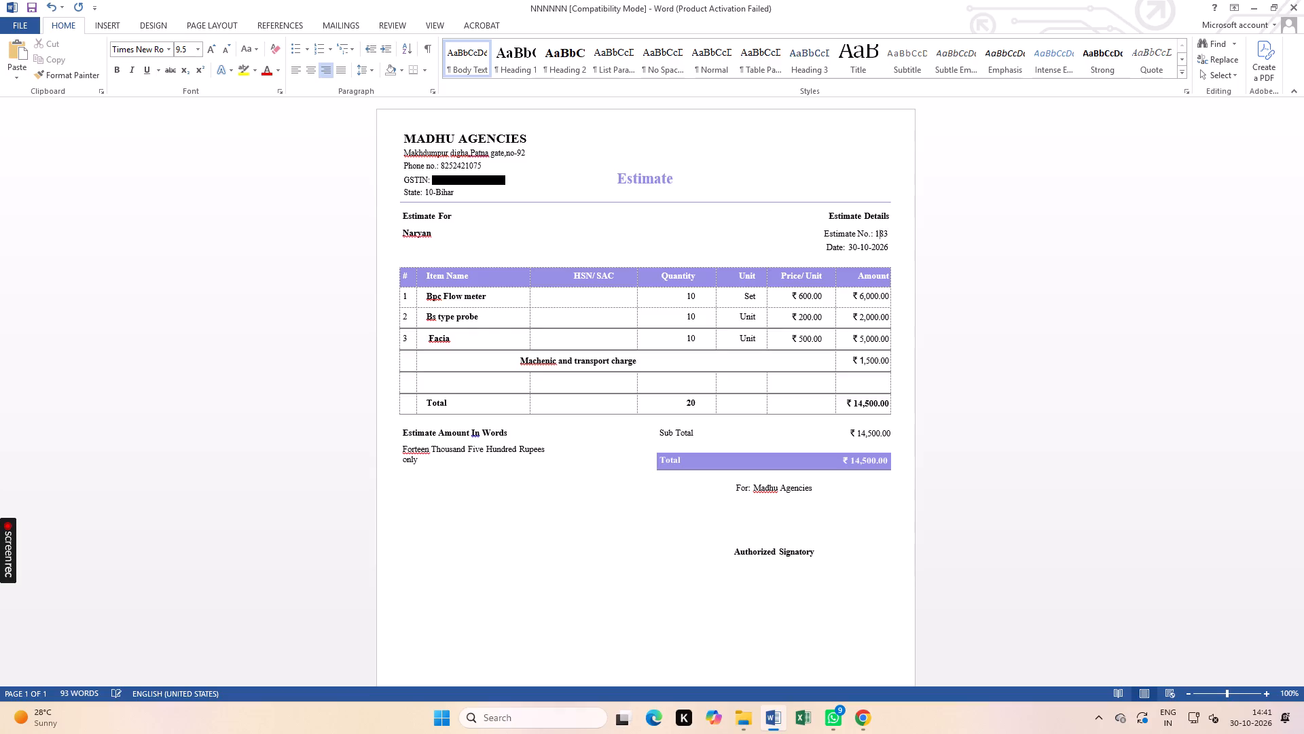
key("0")
left_click(1018, 269)
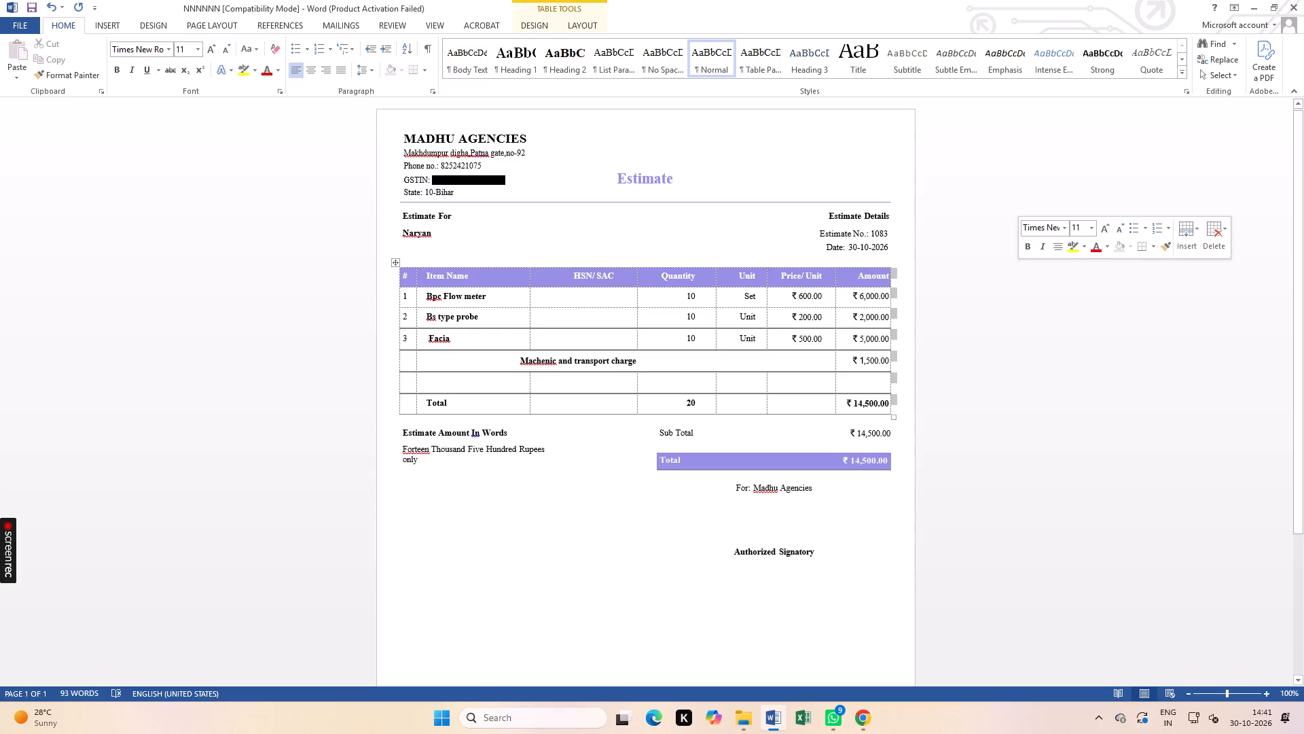
Delete the last three digits of the phone number in the Madhu Agencies header.
left_click(488, 167)
key("BackSpace")
key("BackSpace")
key("BackSpace")
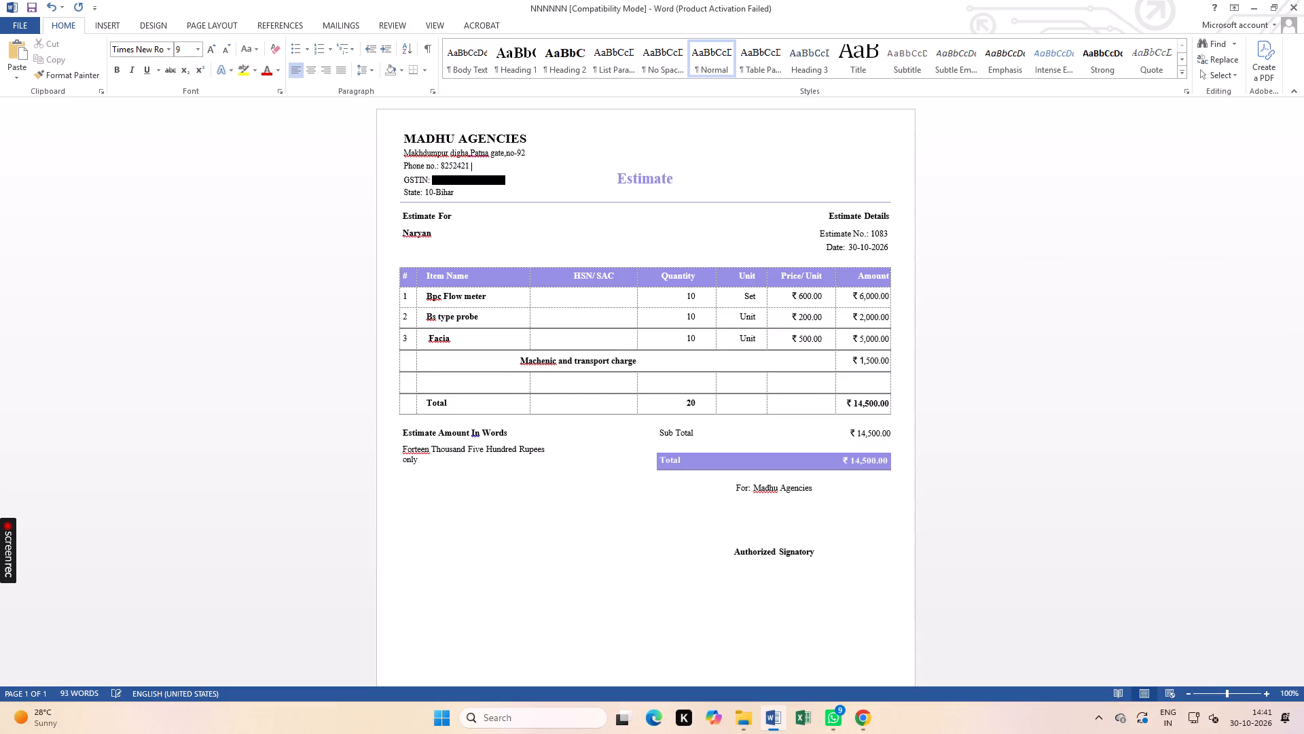
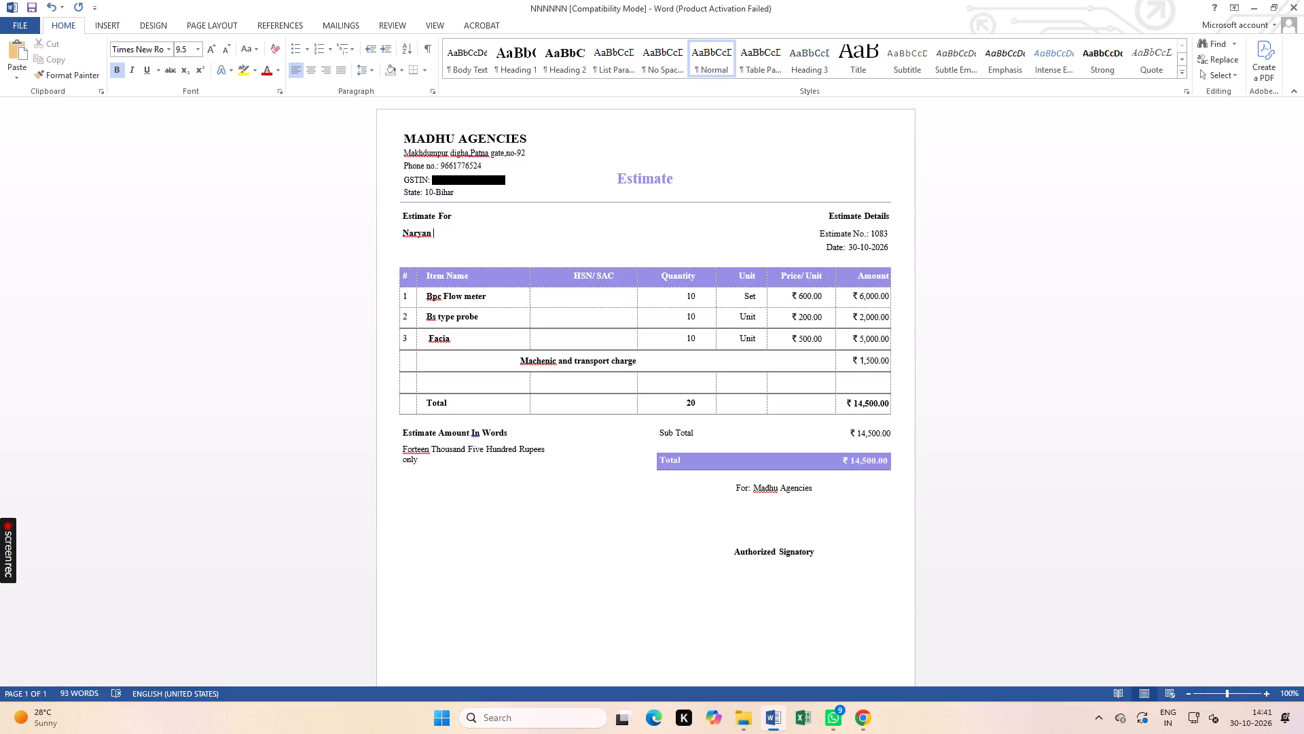
scroll(570, 351, "down", 10)
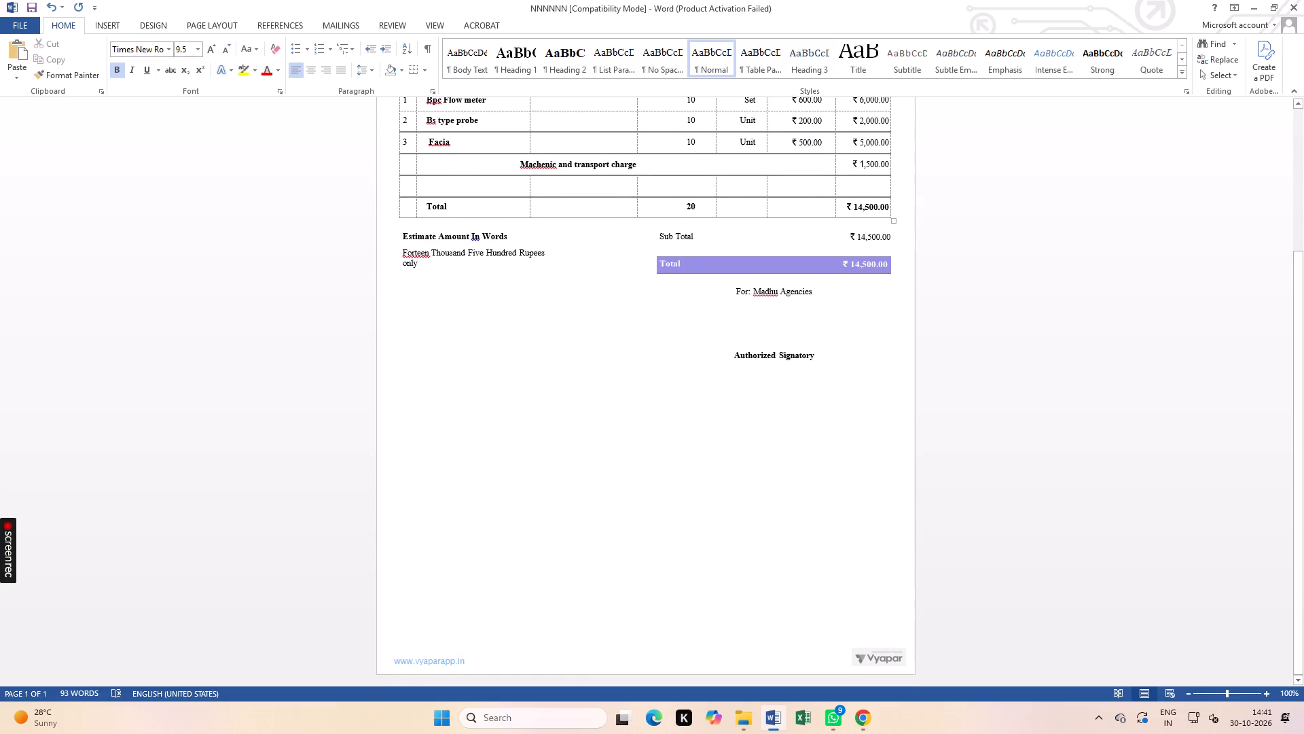
scroll(499, 379, "up", 6)
left_click(31, 7)
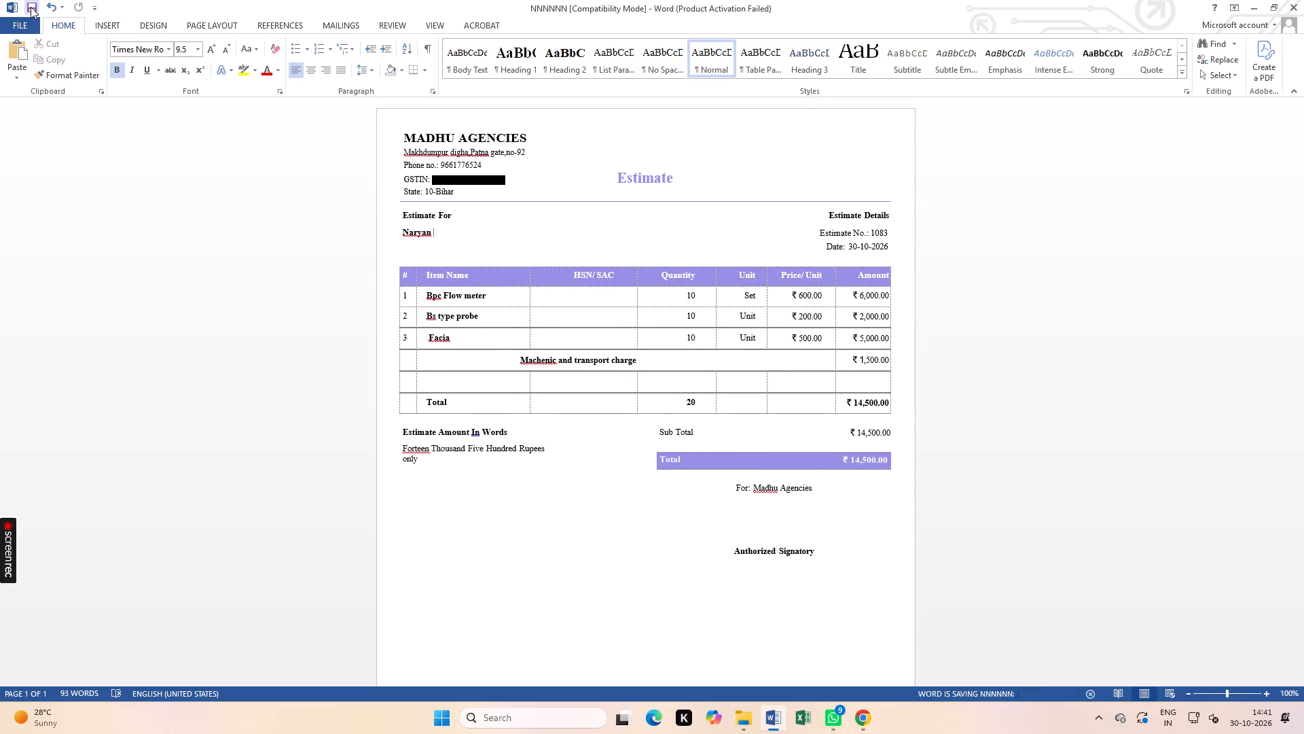
triple_click(31, 7)
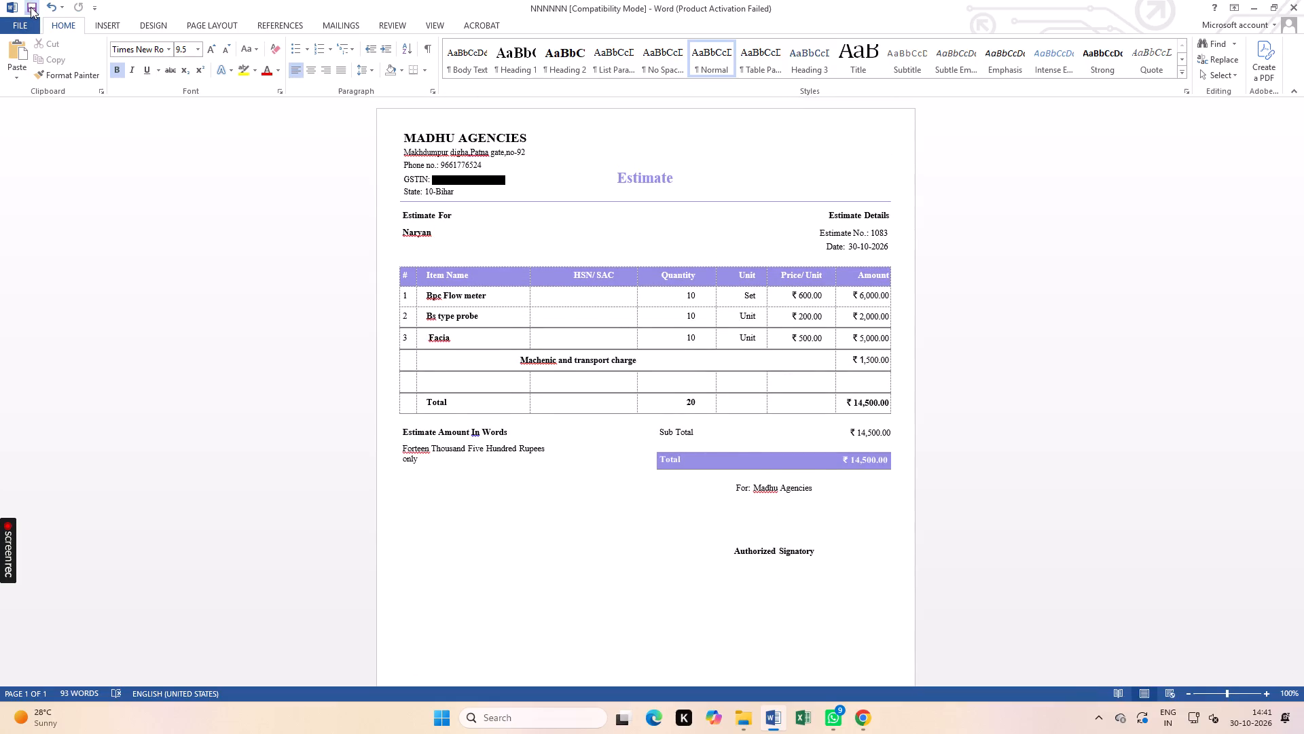
triple_click(31, 7)
triple_click(31, 7)
triple_click(31, 7)
double_click(31, 7)
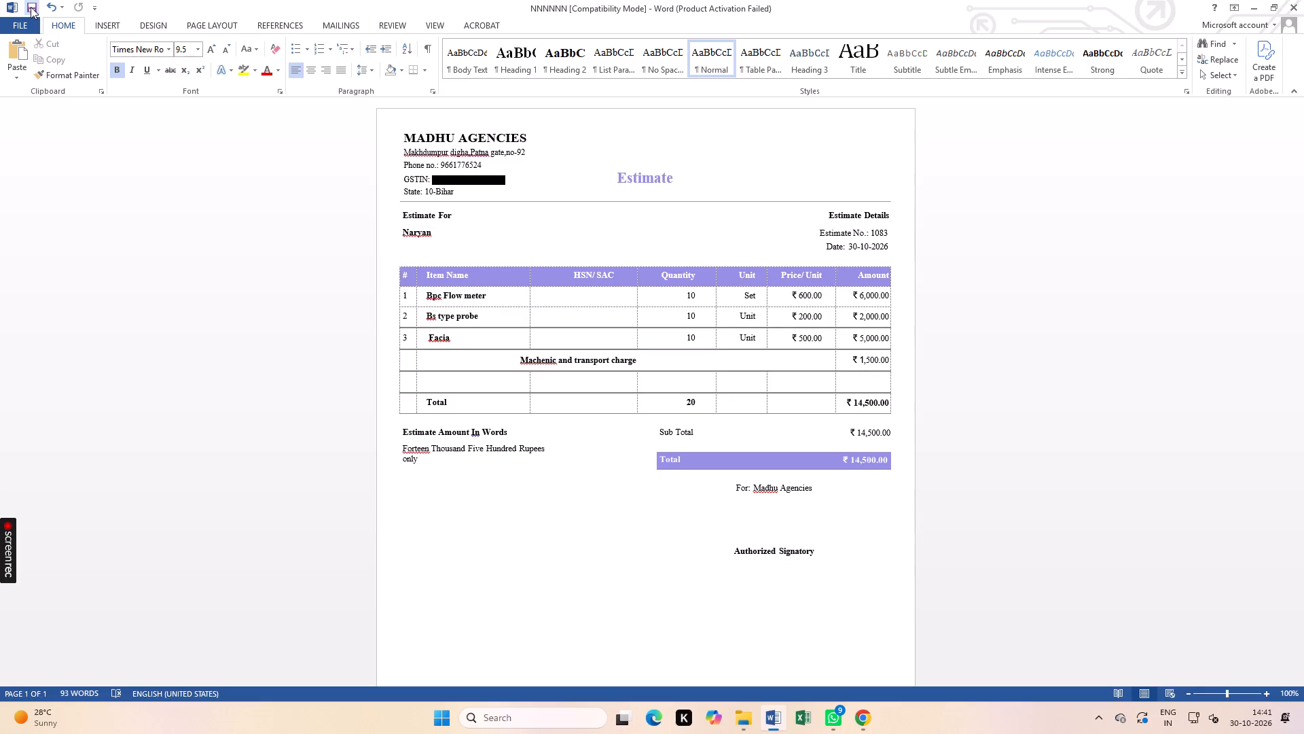
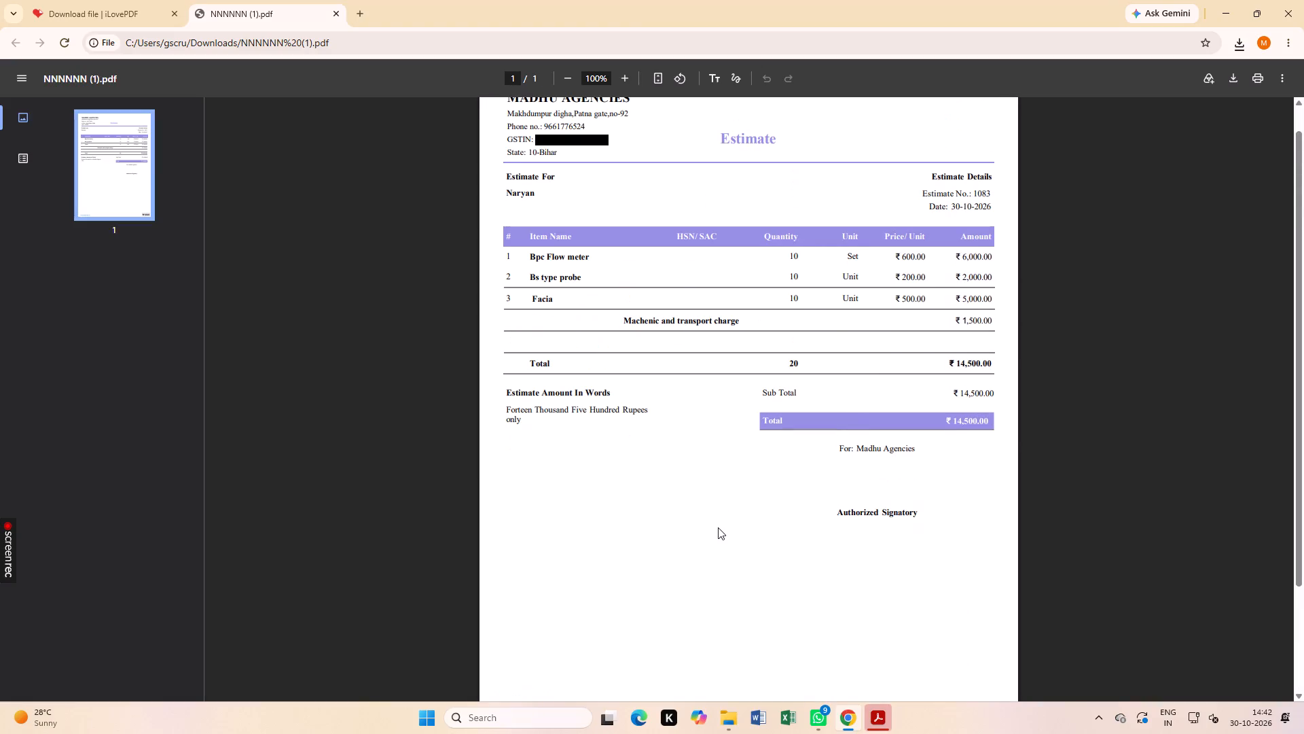
scroll(718, 527, "down", 10)
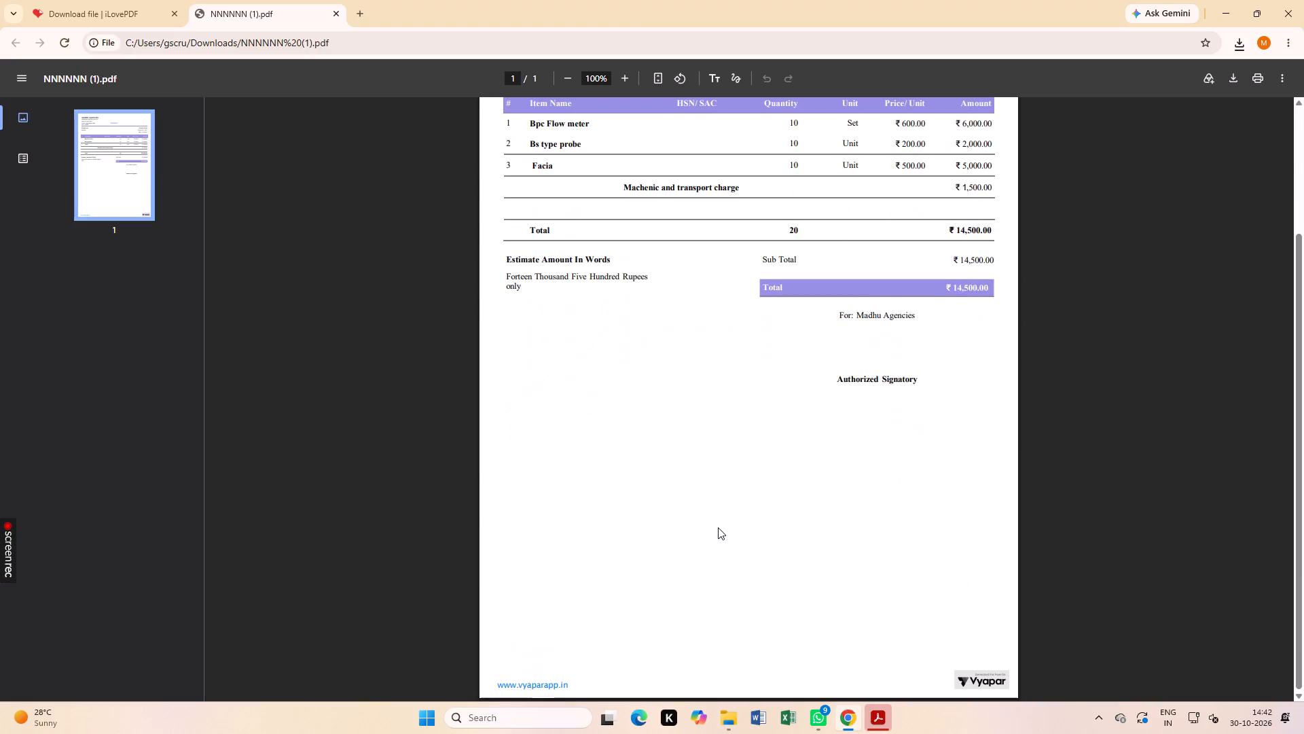
scroll(718, 527, "down", 2)
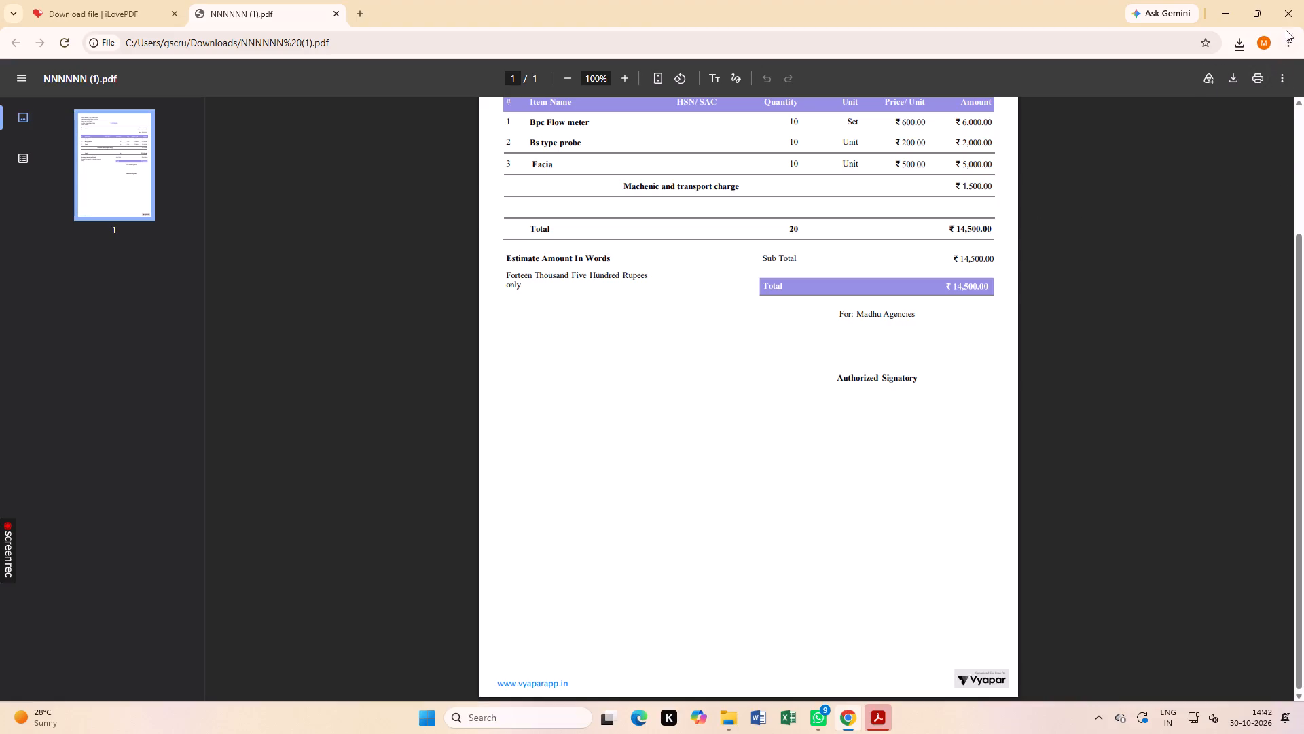
left_click(1282, 13)
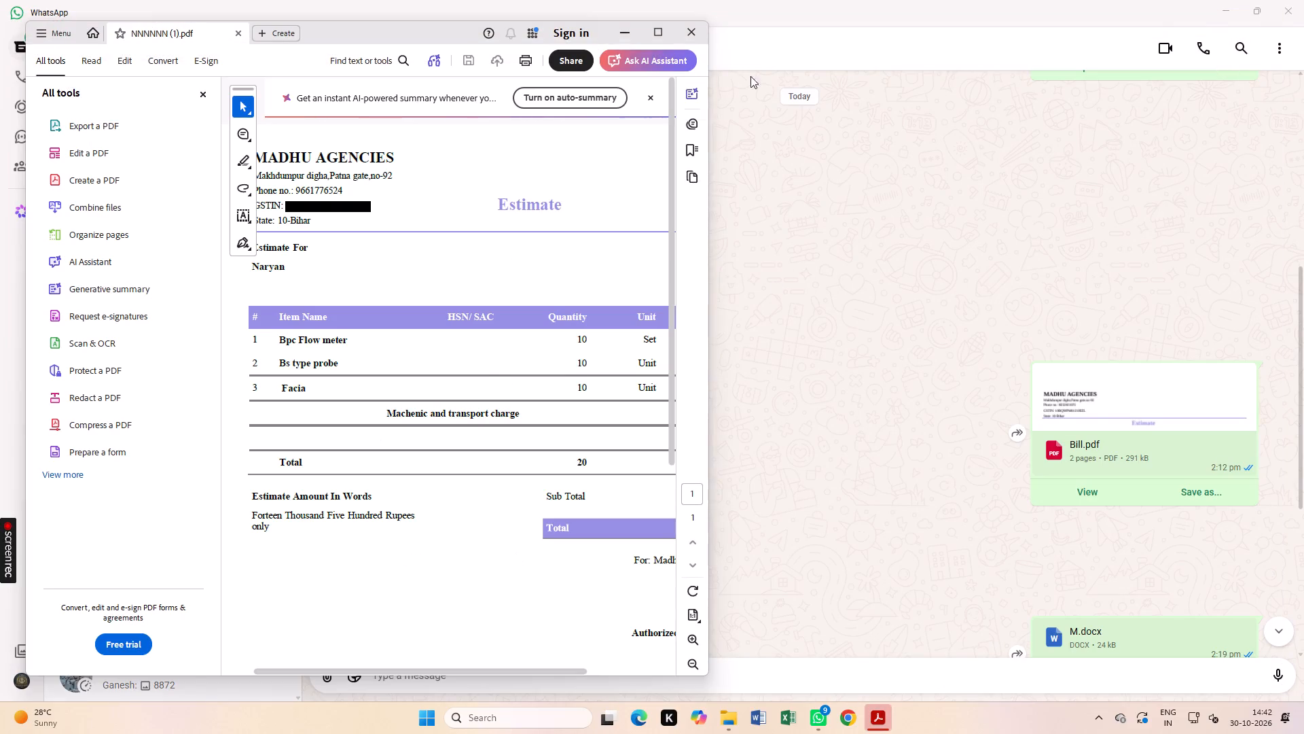
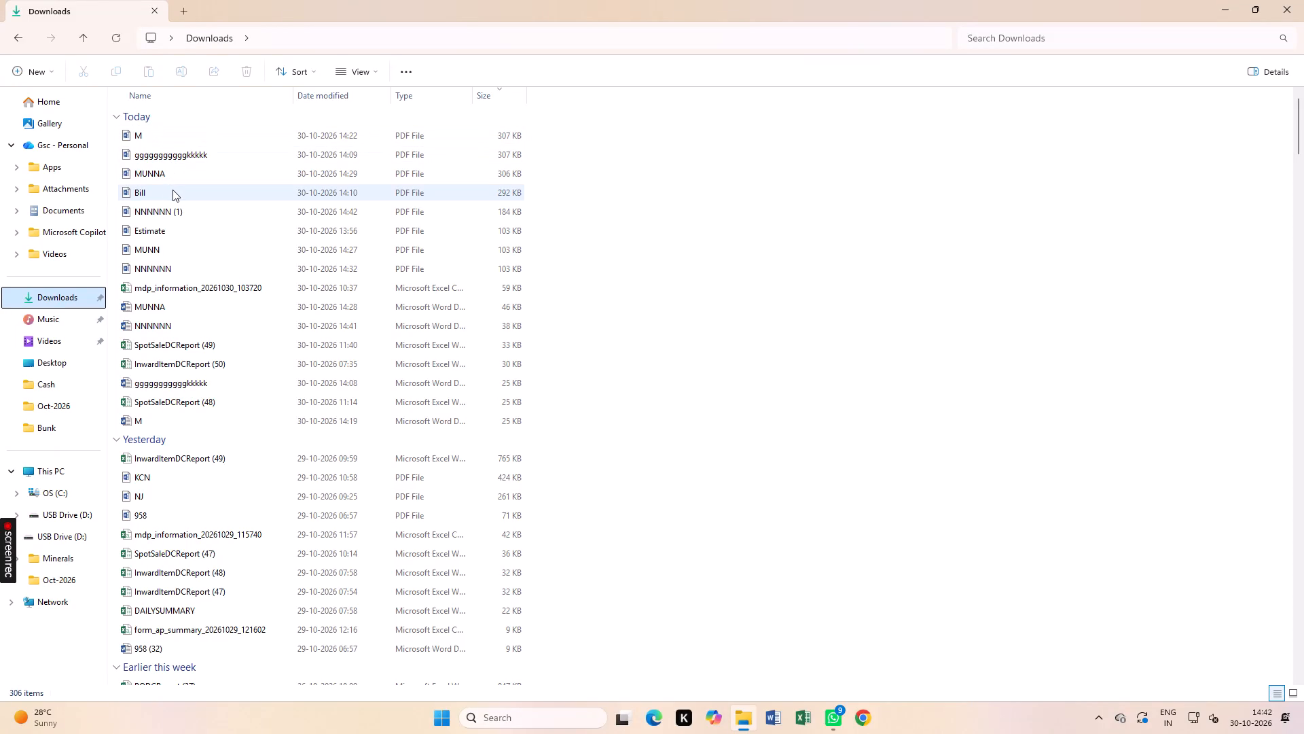
Open the NNNNNN PDF from Downloads in Word with editing enabled, check the Kashi Medical System estimate, and close it.
double_click(162, 266)
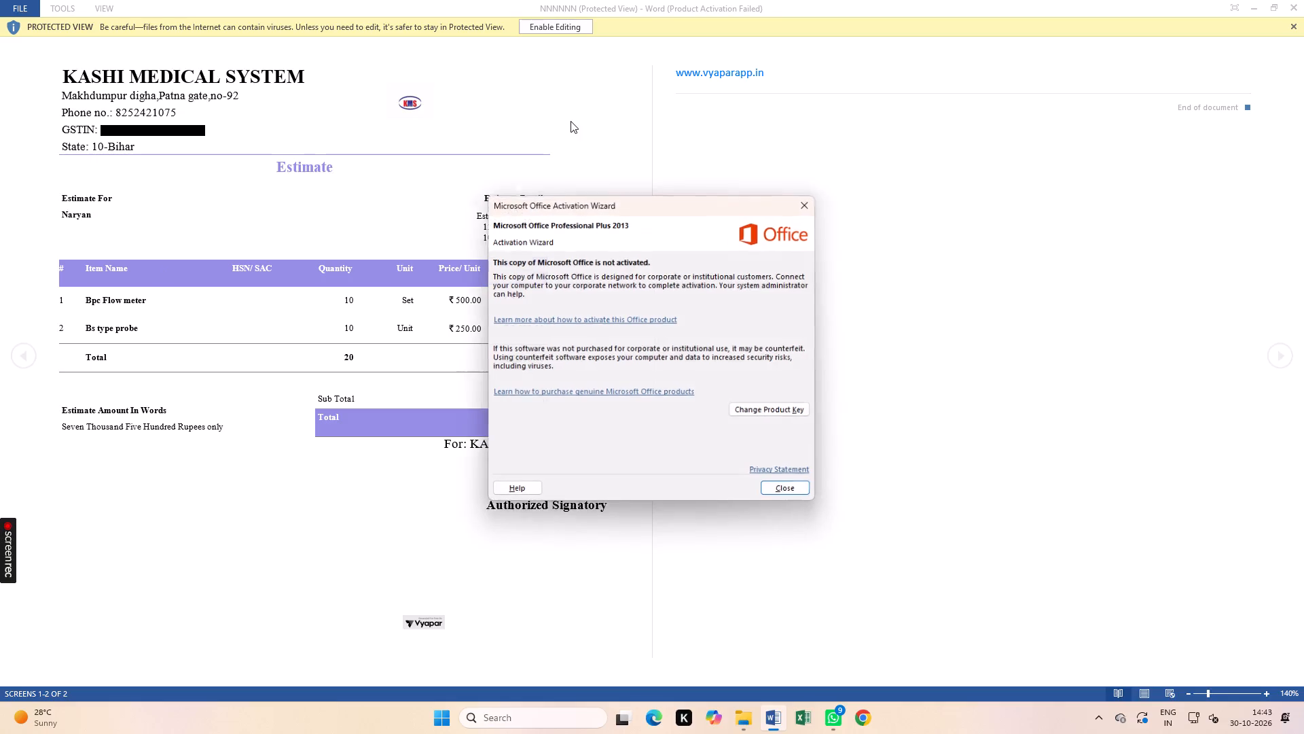
left_click(562, 16)
left_click(559, 24)
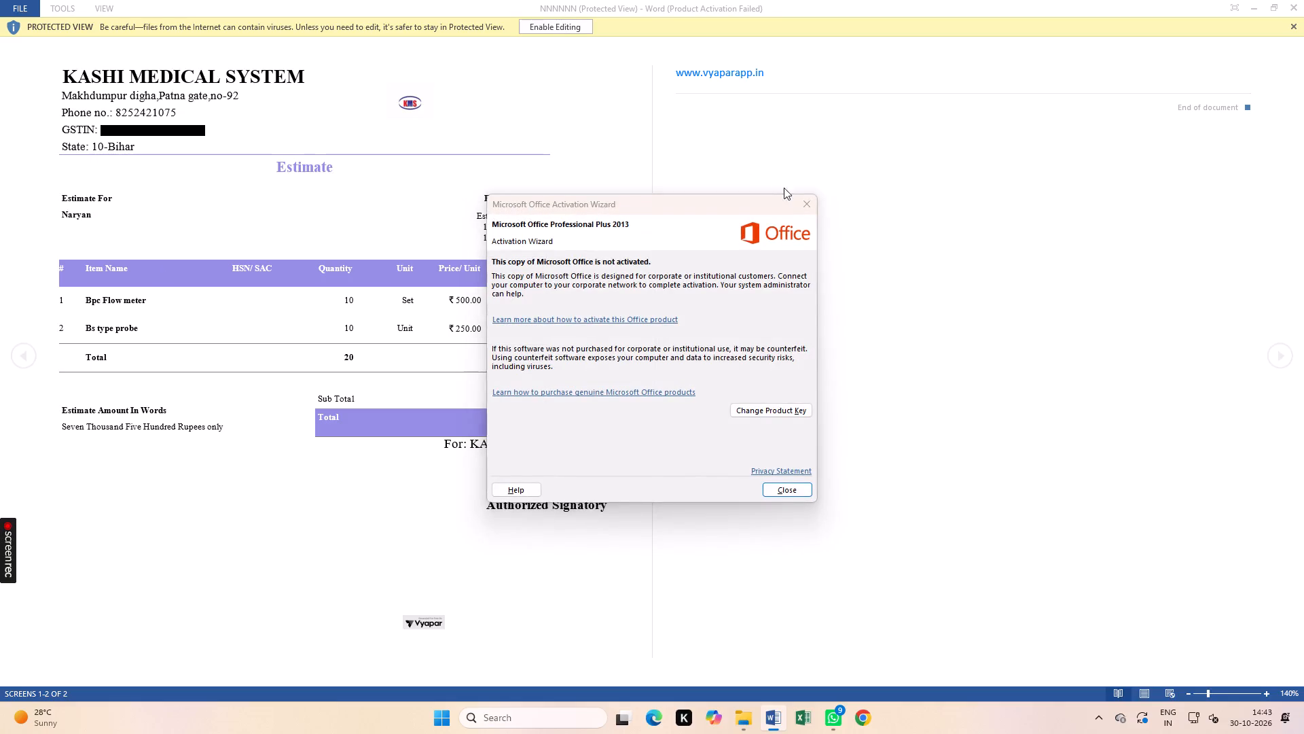
left_click(809, 205)
left_click(557, 33)
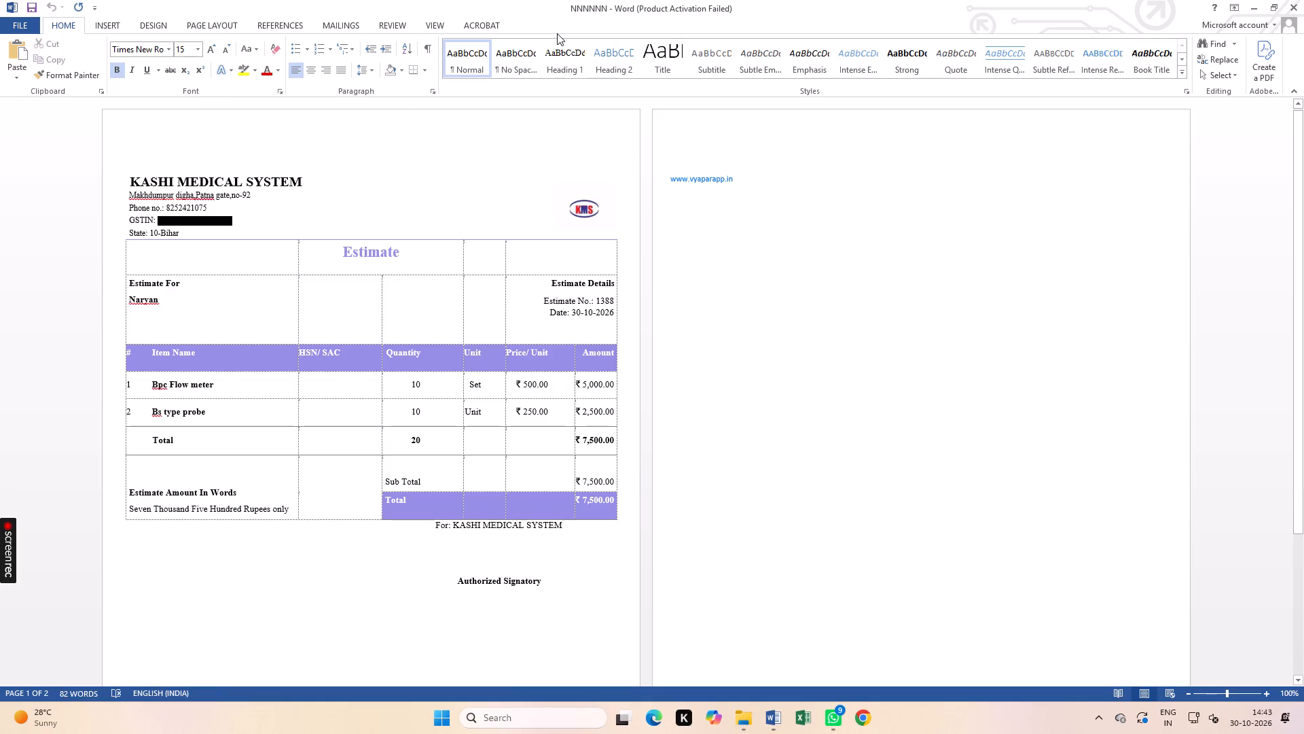
left_click(1301, 0)
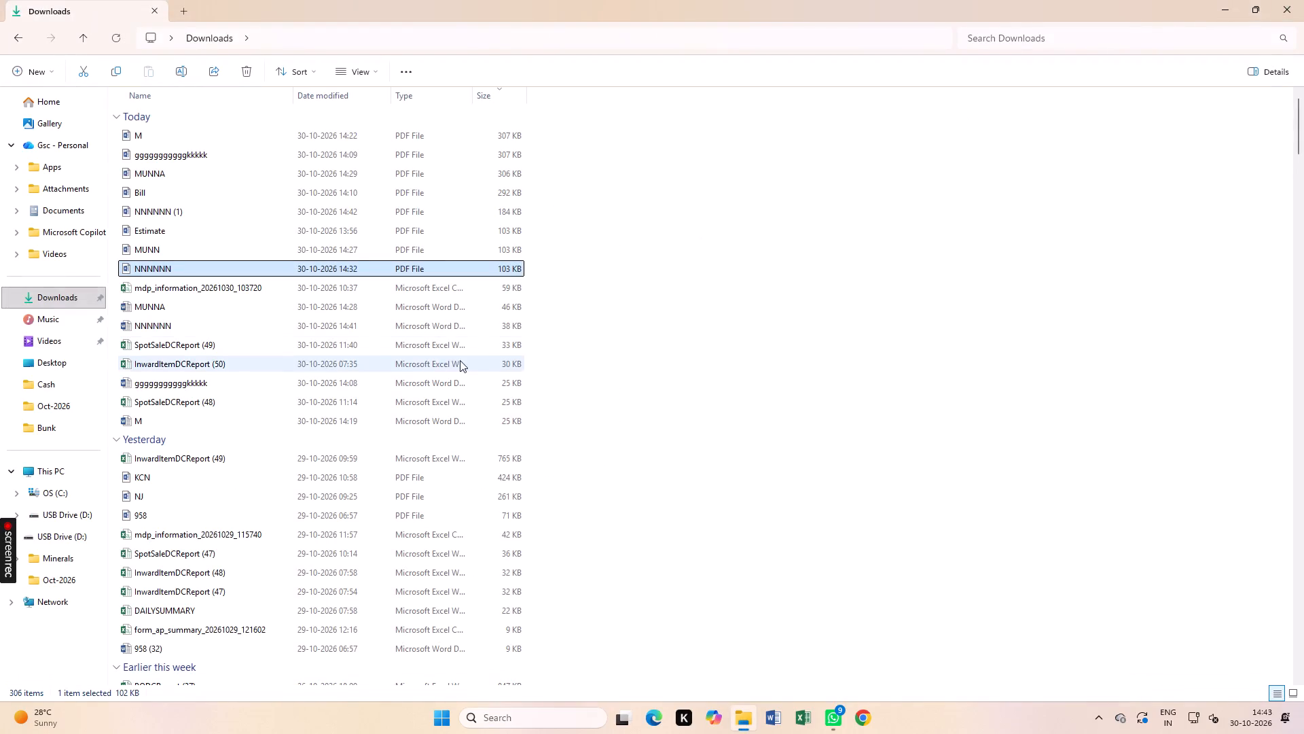
Open the NNNNNN Word document from Downloads, review the Madhu Agencies estimate, and close it.
double_click(195, 327)
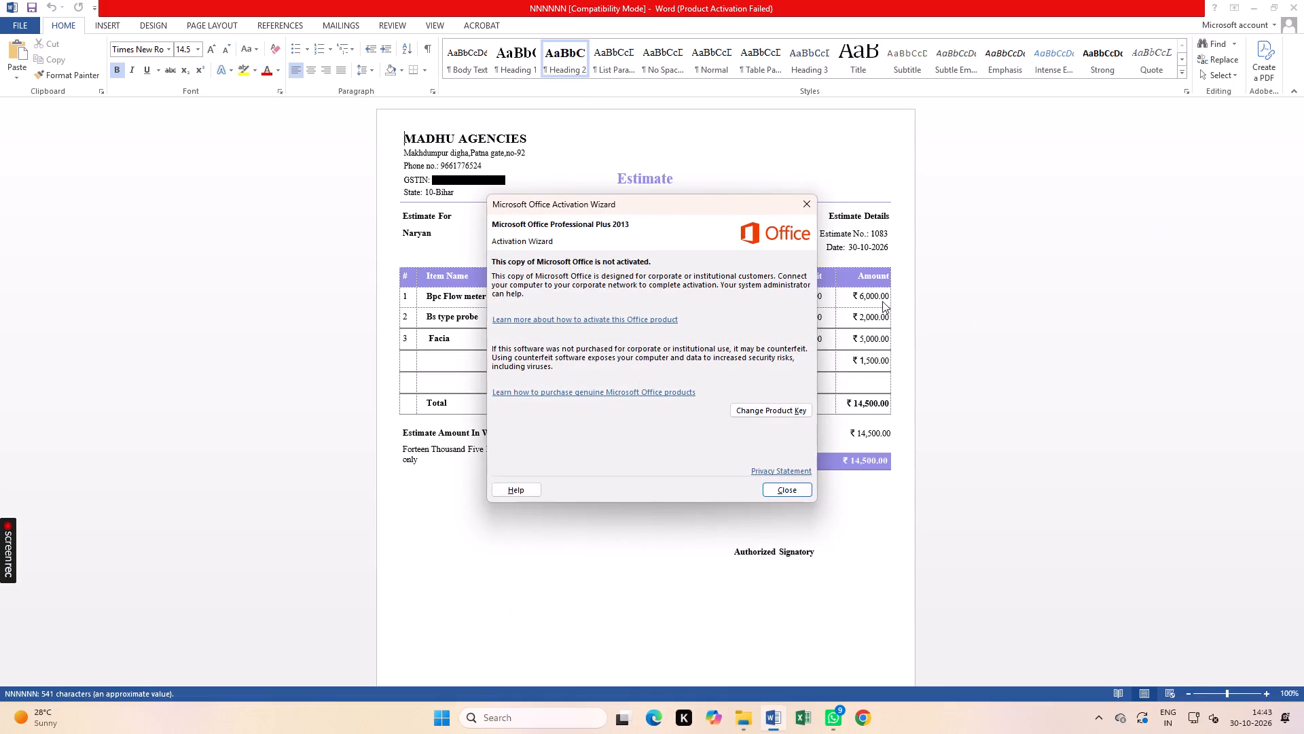
left_click(804, 204)
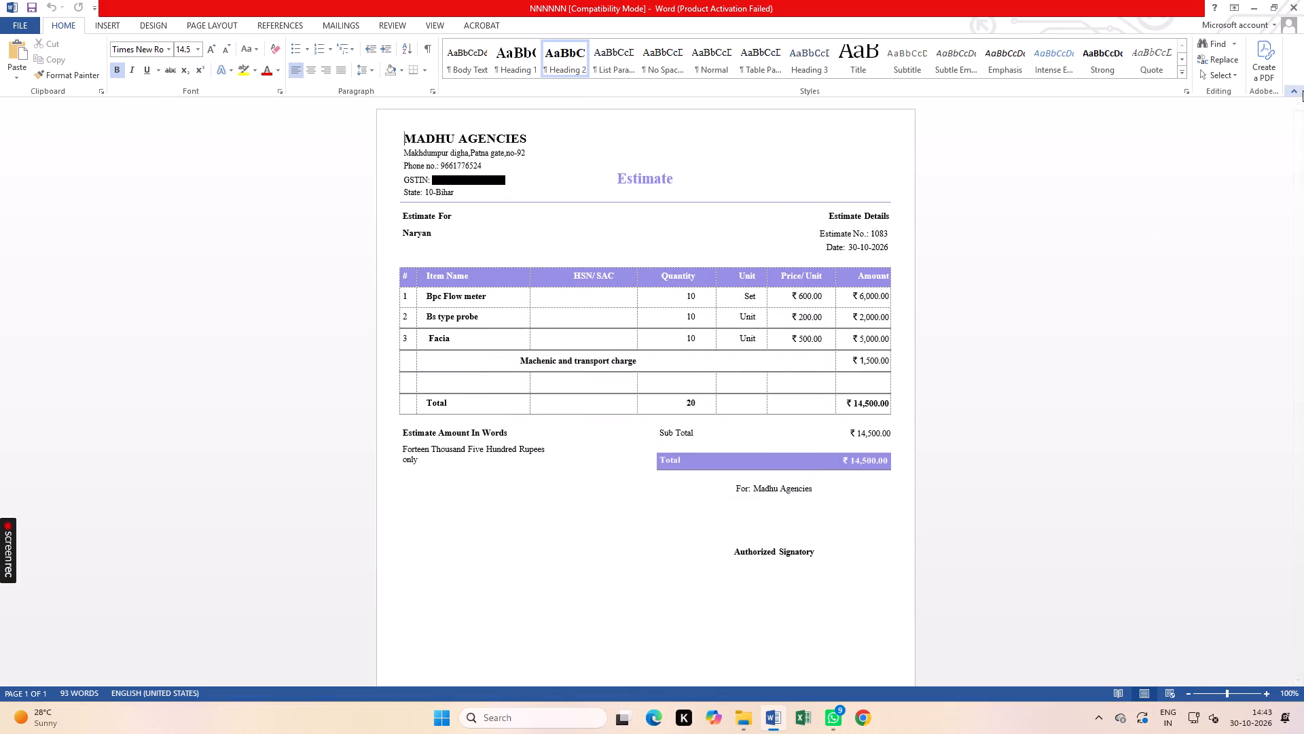
left_click(1299, 0)
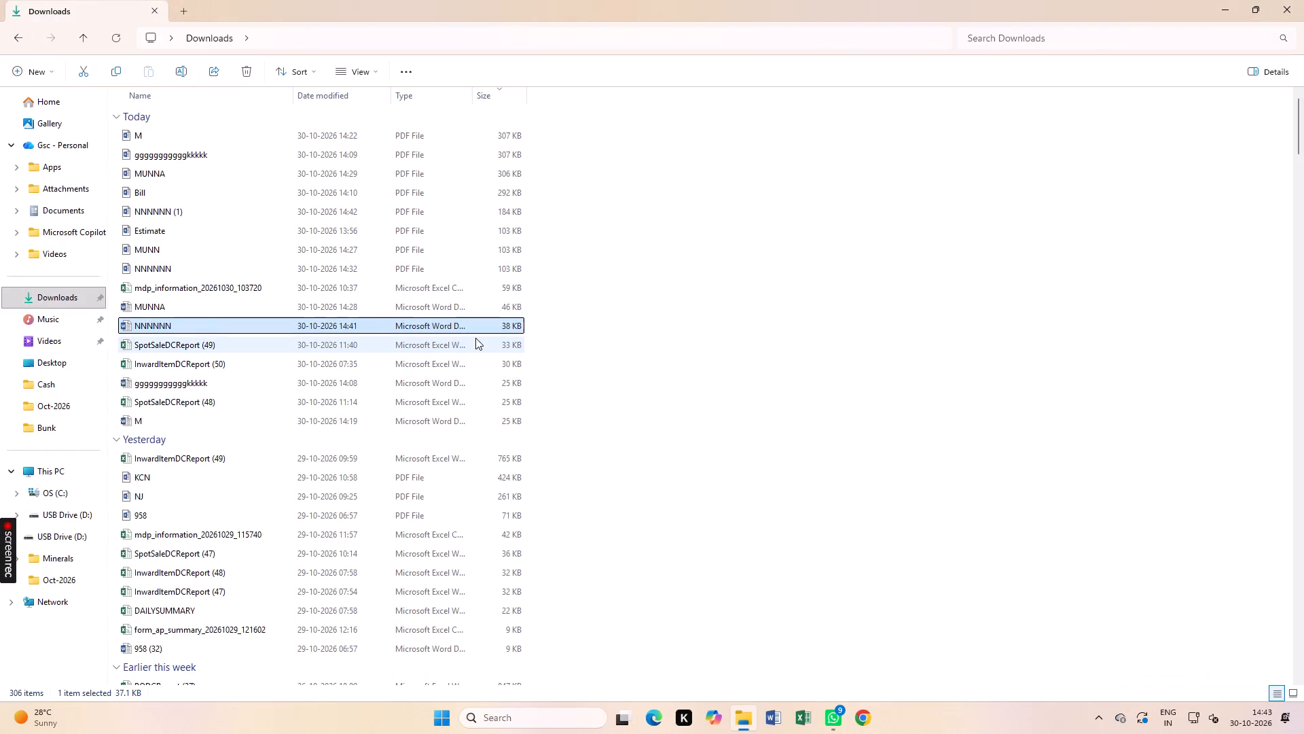
Open the NNNNNN (1) PDF in Word with editing enabled, check the converted Madhu Agencies estimate's layout, and close it.
double_click(142, 212)
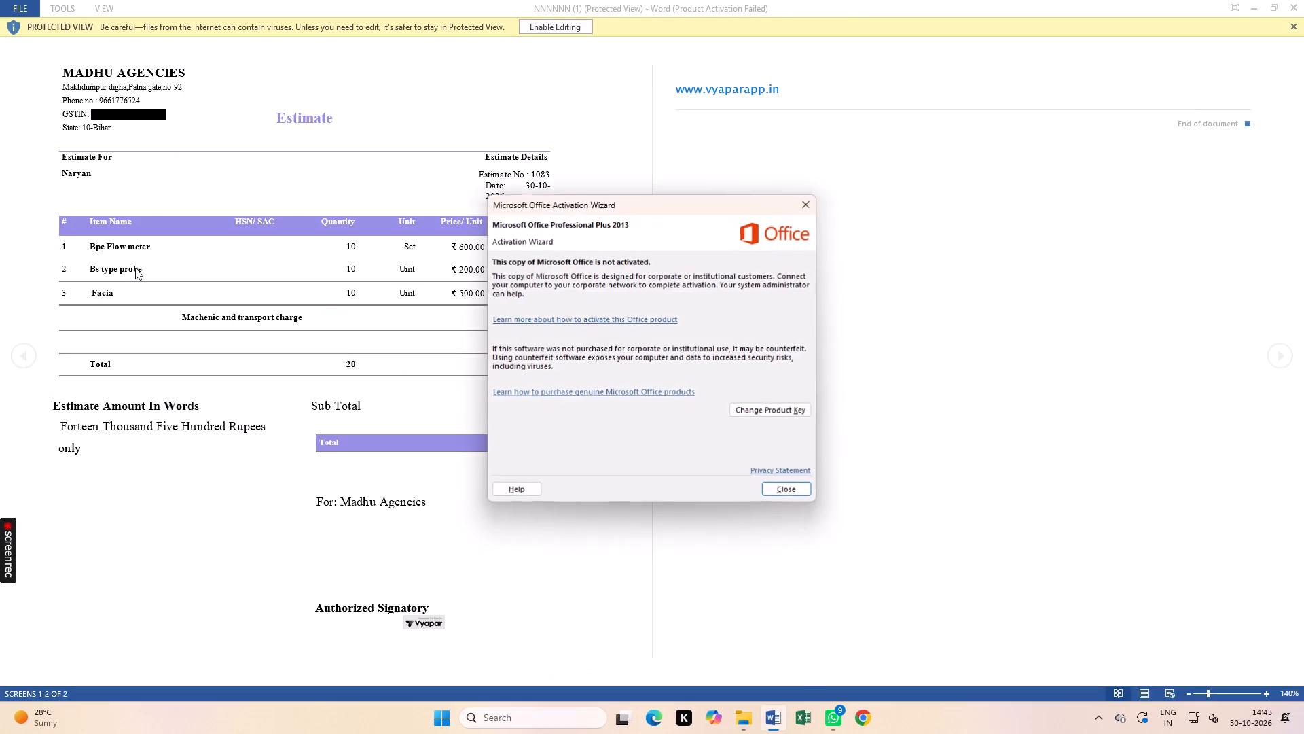
left_click(807, 195)
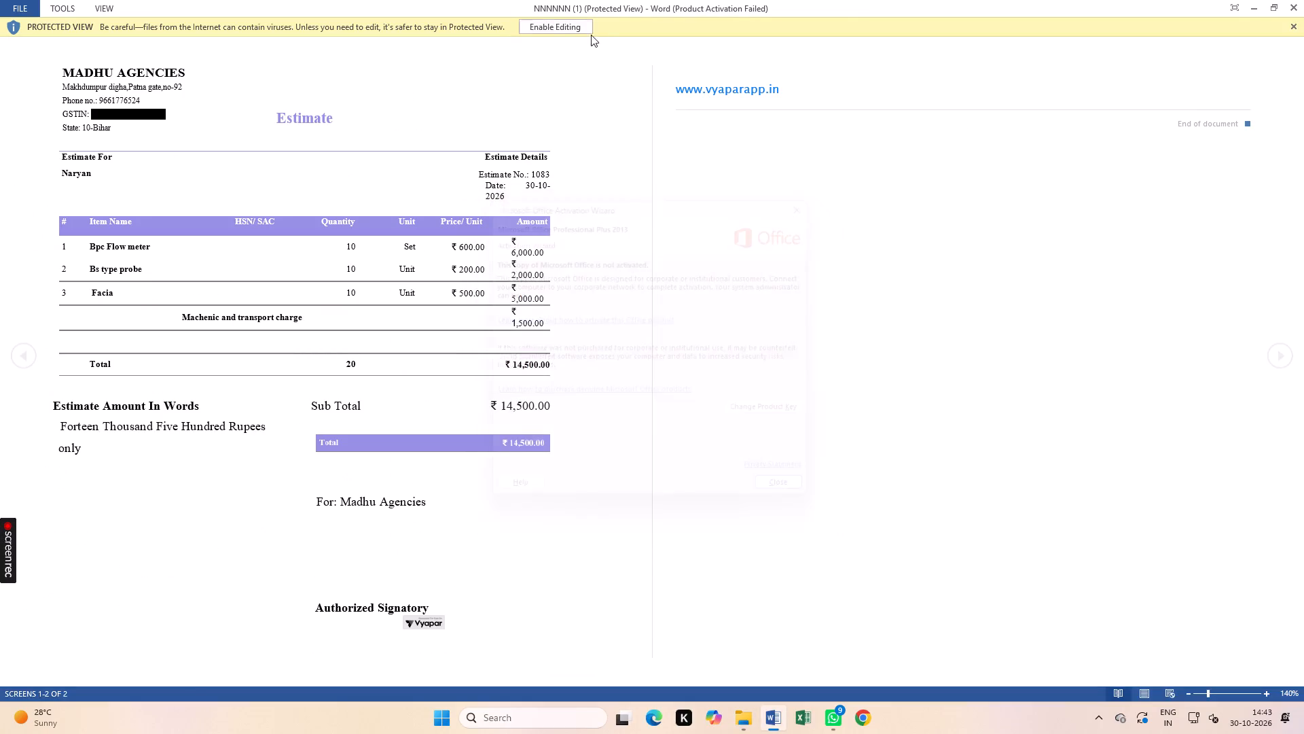
left_click(559, 22)
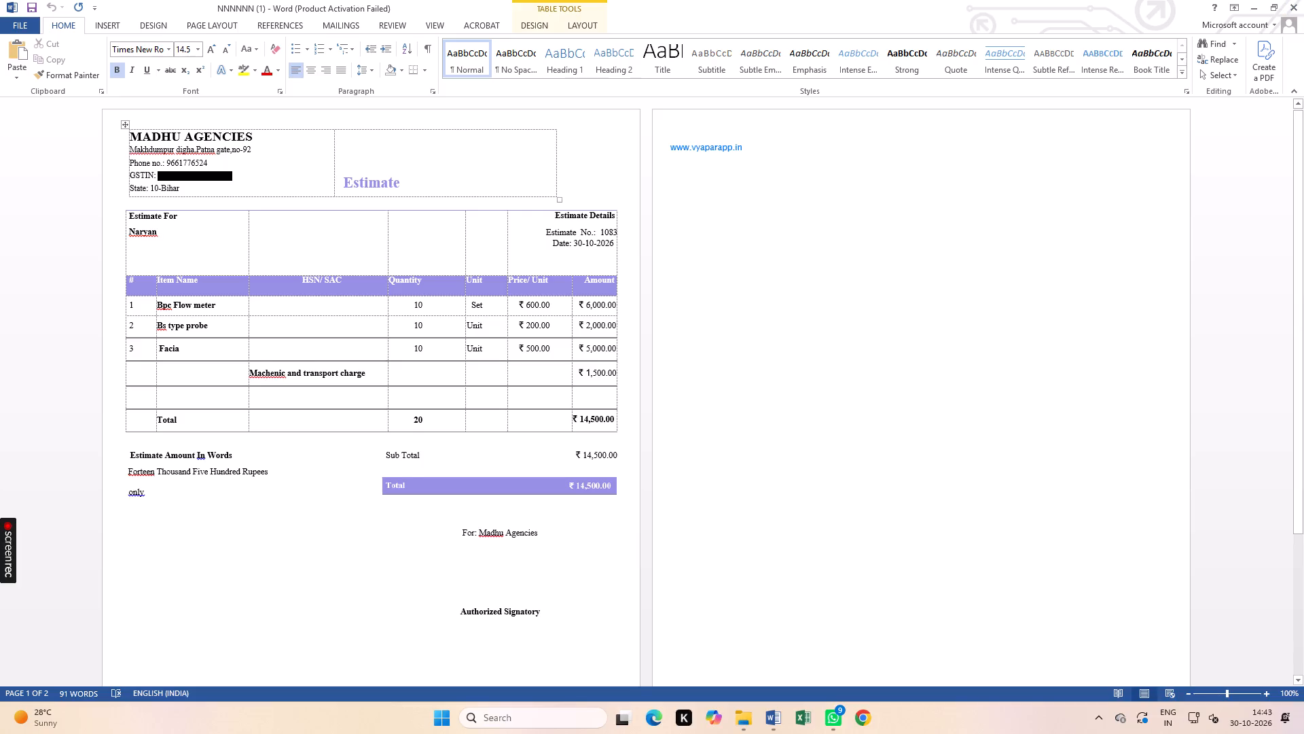
left_click(993, 345)
left_click(1303, 0)
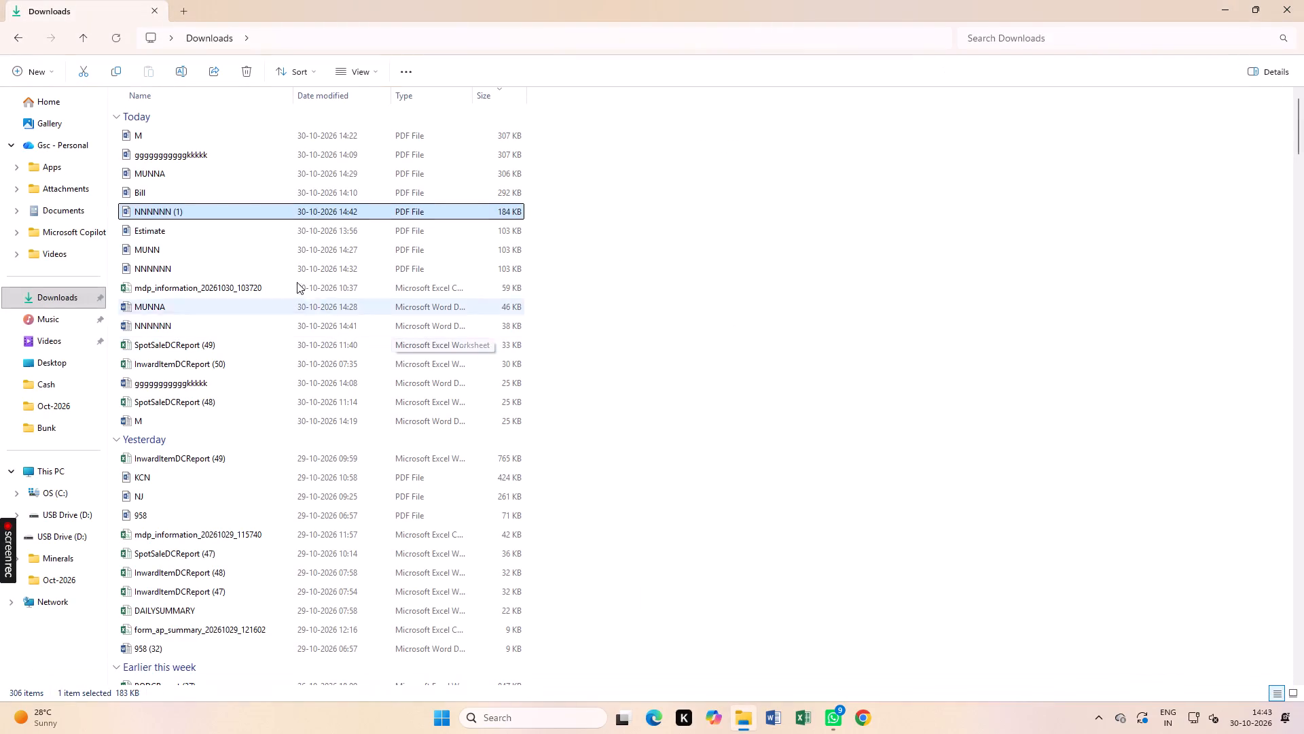
Cut the NNNNNN (1) PDF file from the Downloads folder.
right_click(213, 211)
left_click(244, 233)
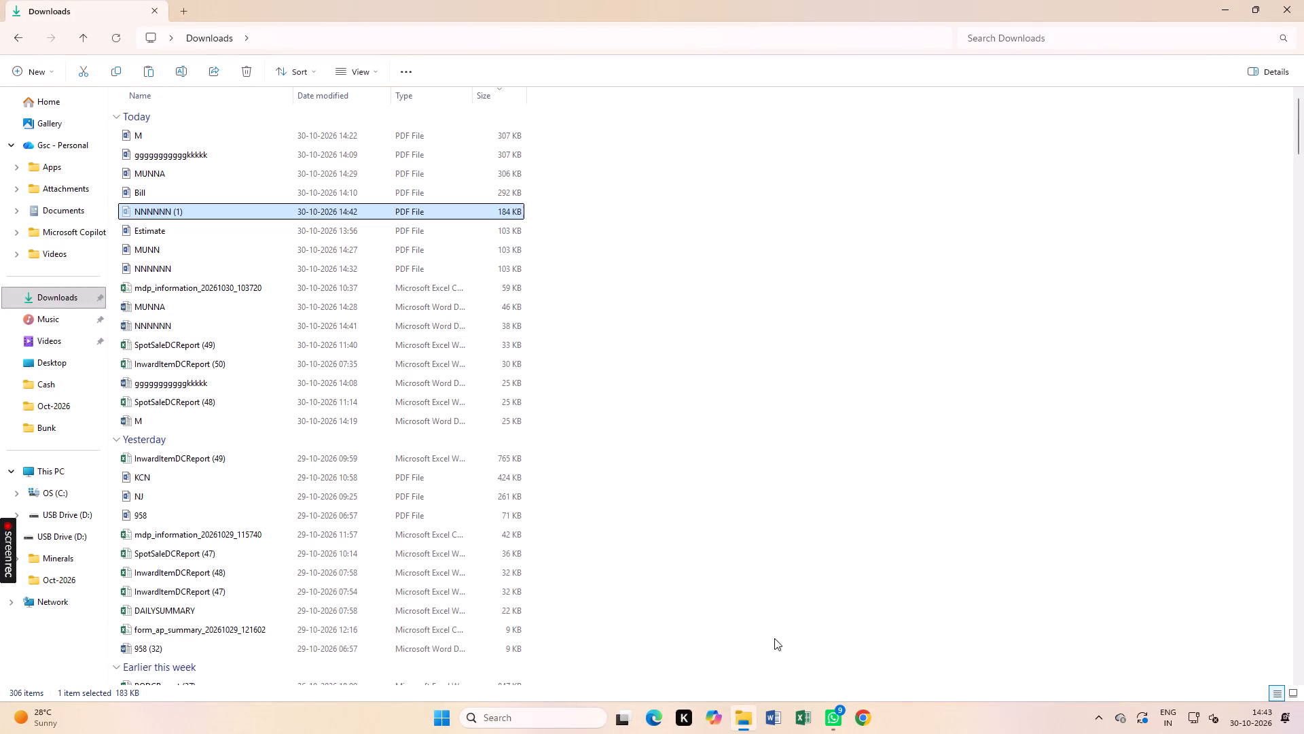
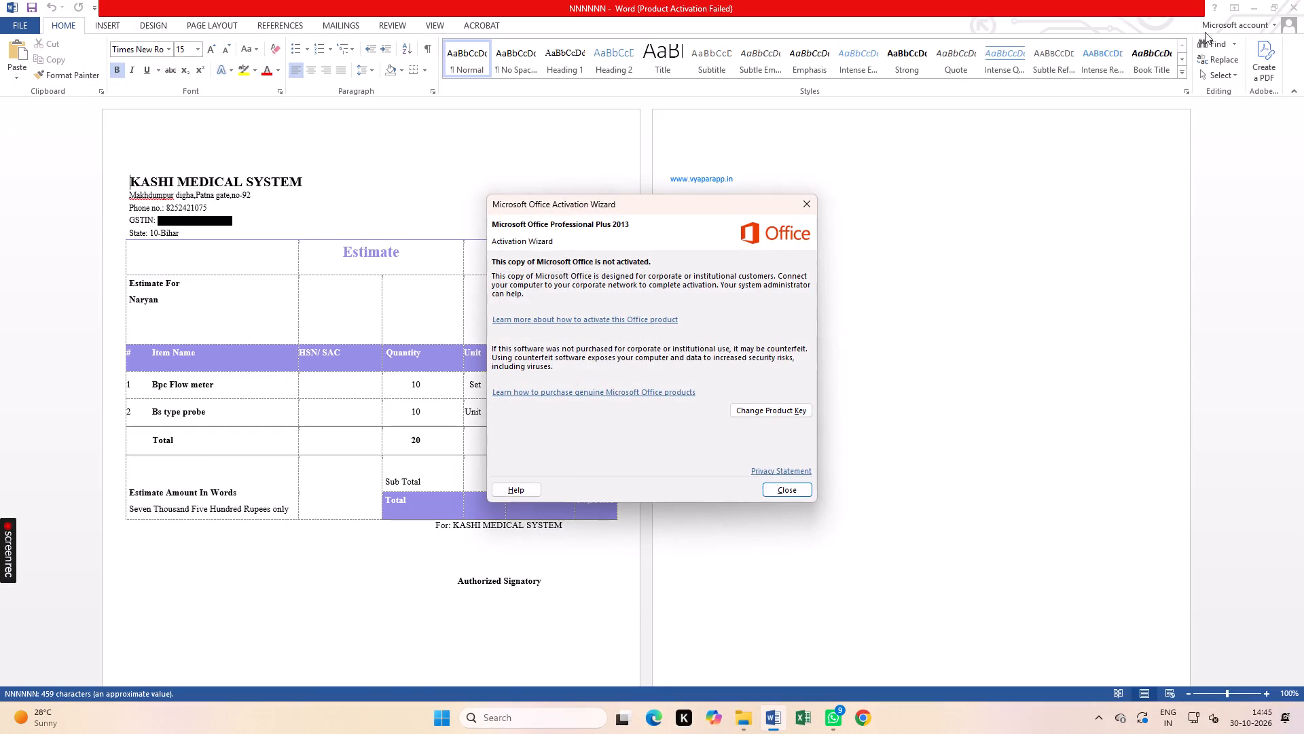
Dismiss the activation wizard and close the Kashi Medical System estimate in Word.
left_click(808, 205)
left_click(1303, 0)
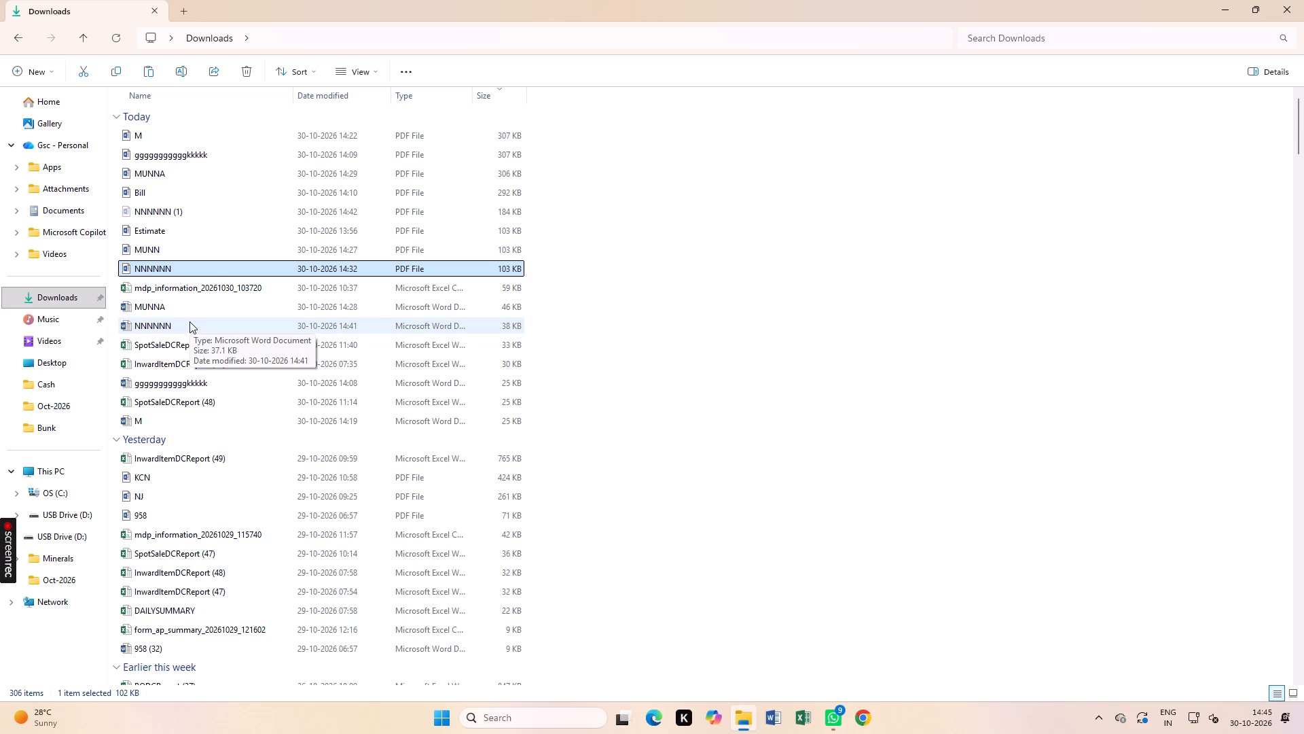
Open the NNNNNN Word document from Downloads and set the Machenic and transport charge amount to ₹ 2,000.00.
double_click(189, 321)
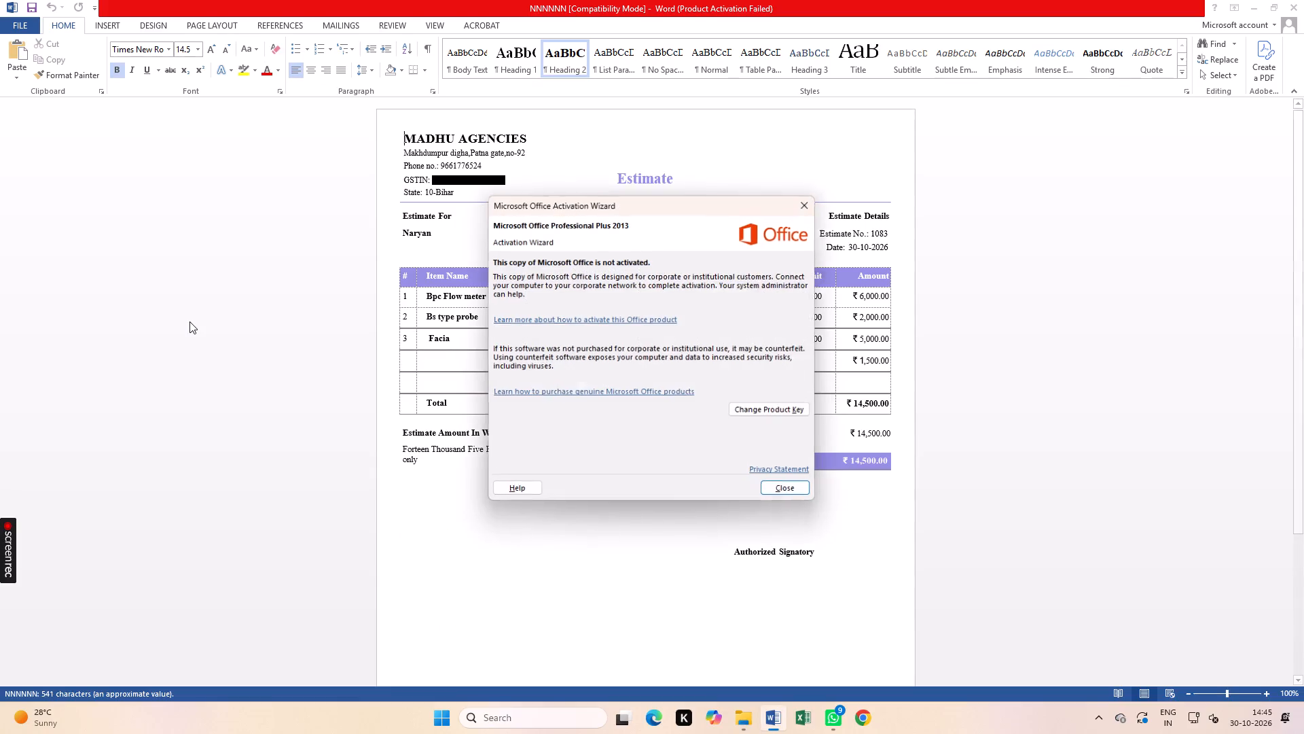
left_click(803, 197)
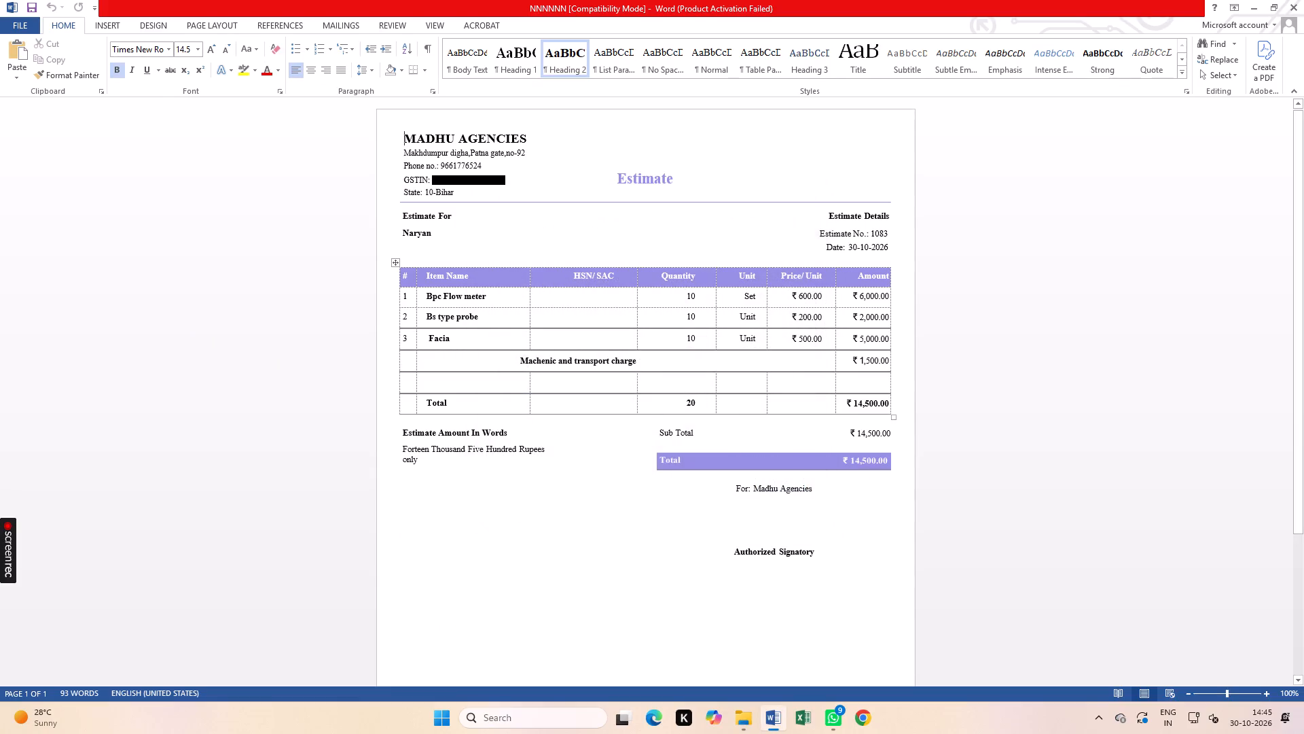
left_click(869, 362)
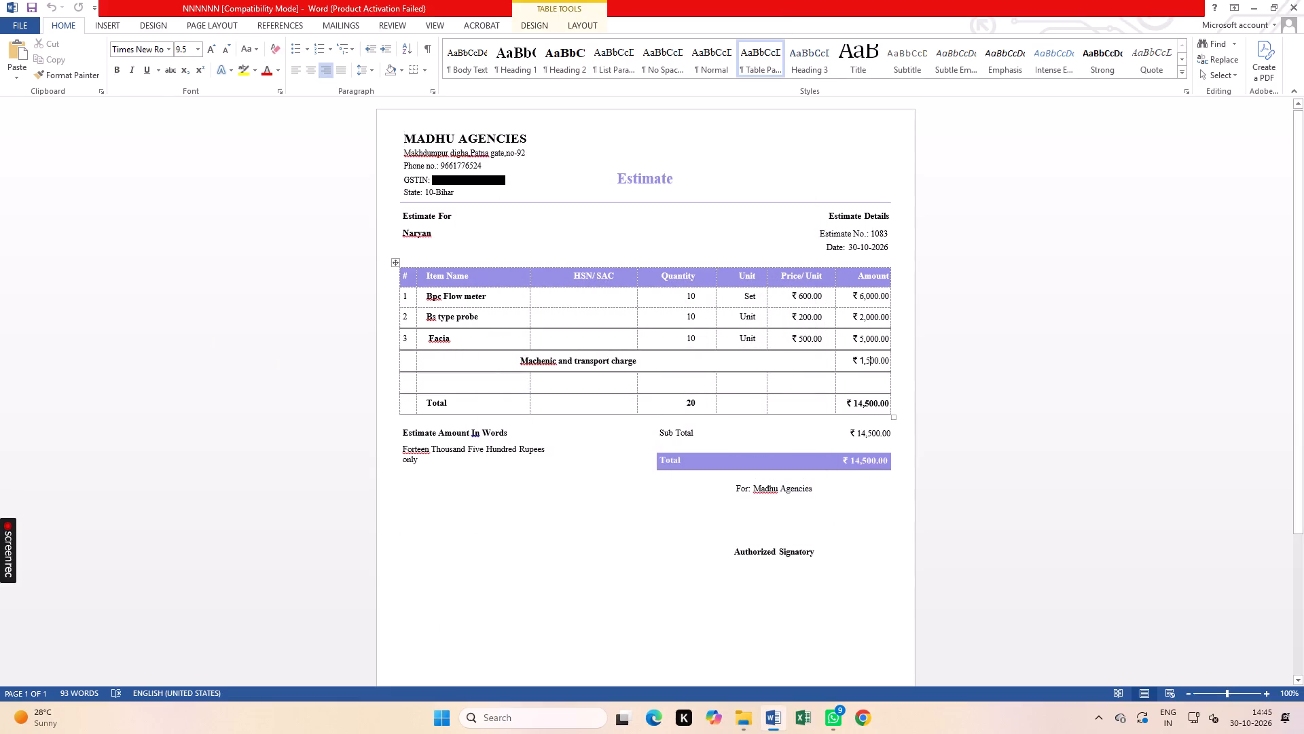
key("BackSpace")
key("0")
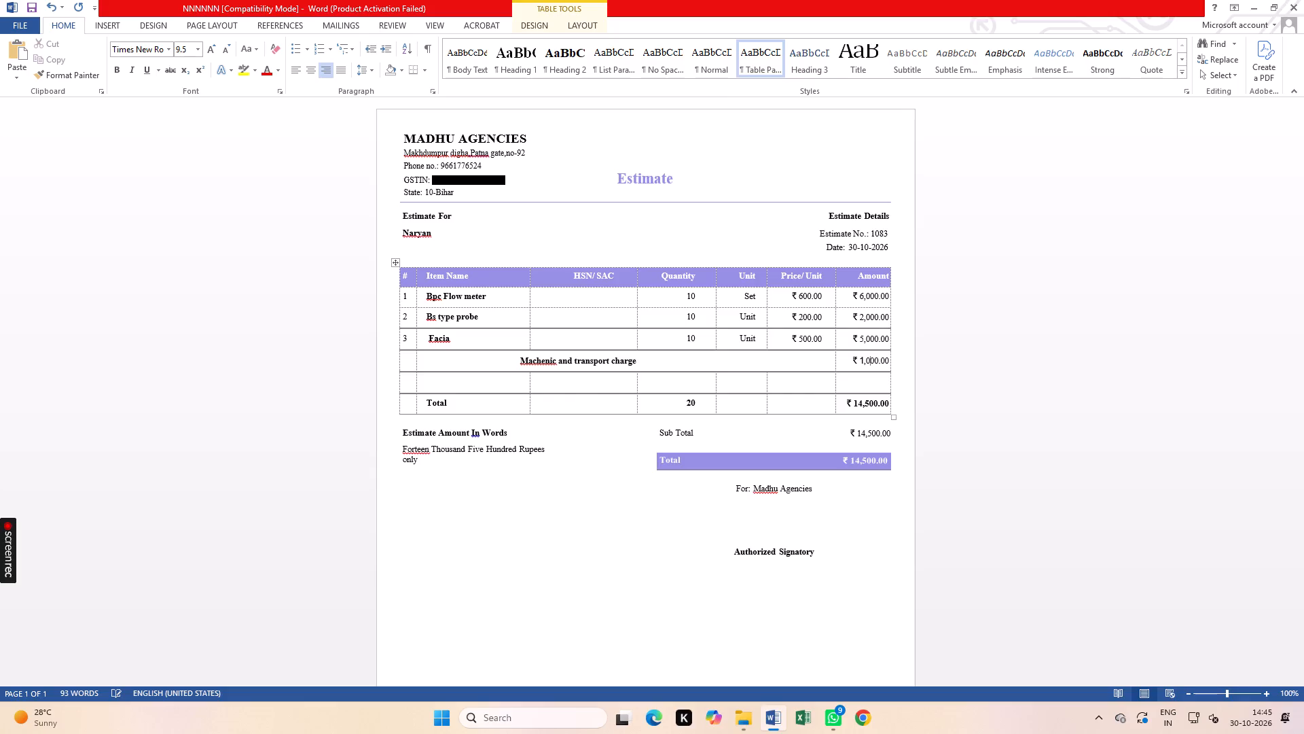
left_click(862, 362)
key("BackSpace")
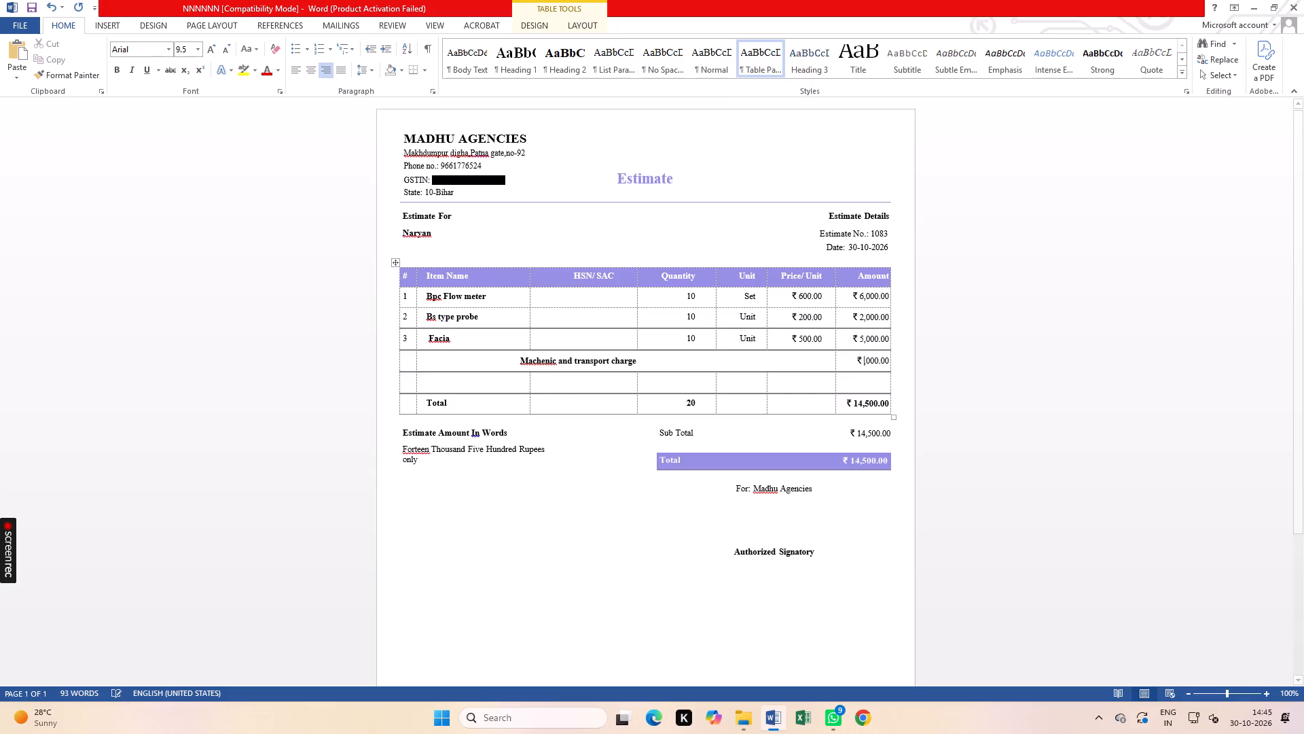
key("2")
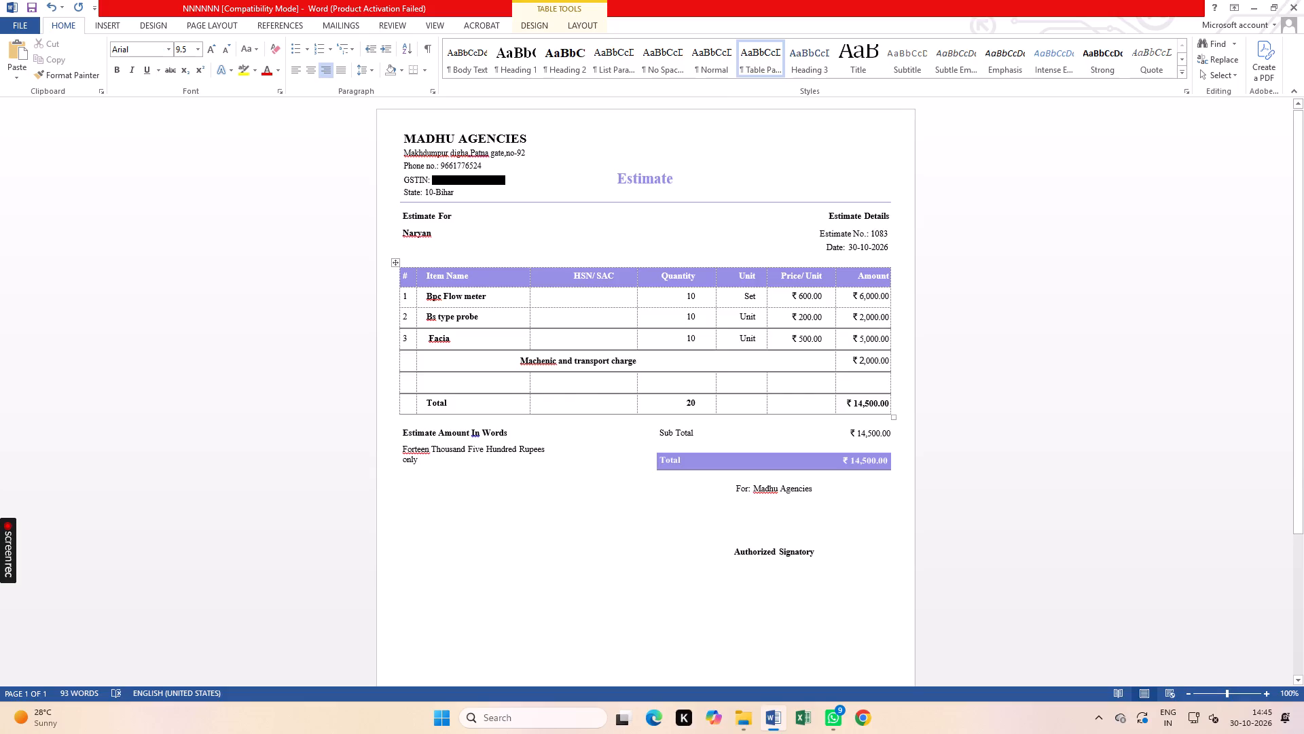
Change the amount in the item table's Total row to ₹ 15,000.00.
left_click(1032, 402)
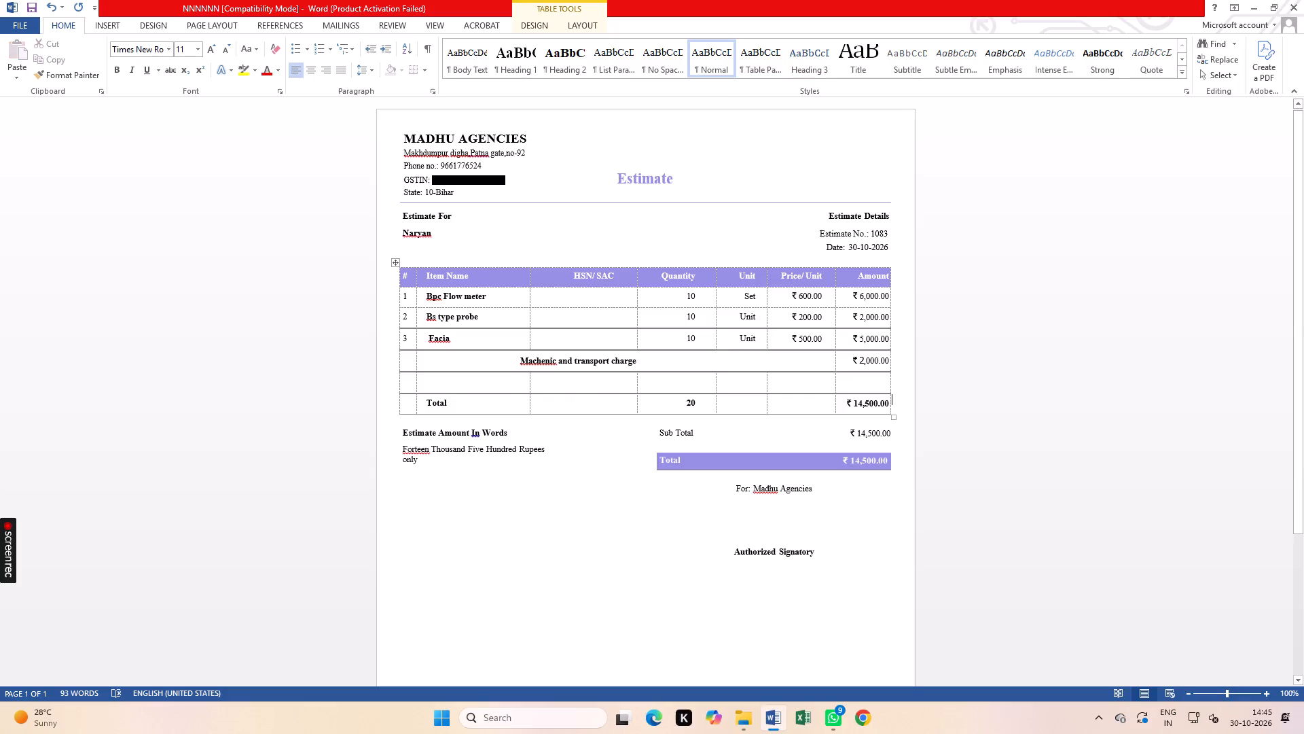
left_click(861, 404)
left_click(869, 400)
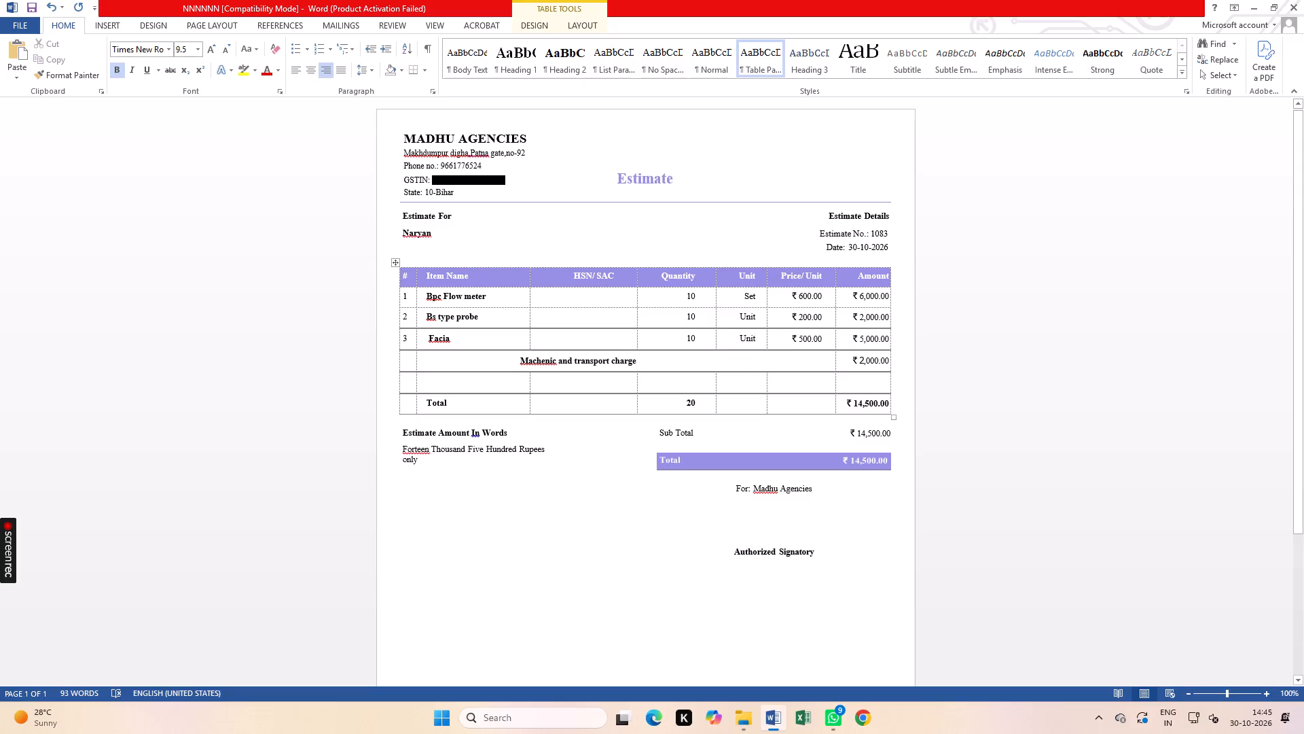
key("BackSpace")
key("0")
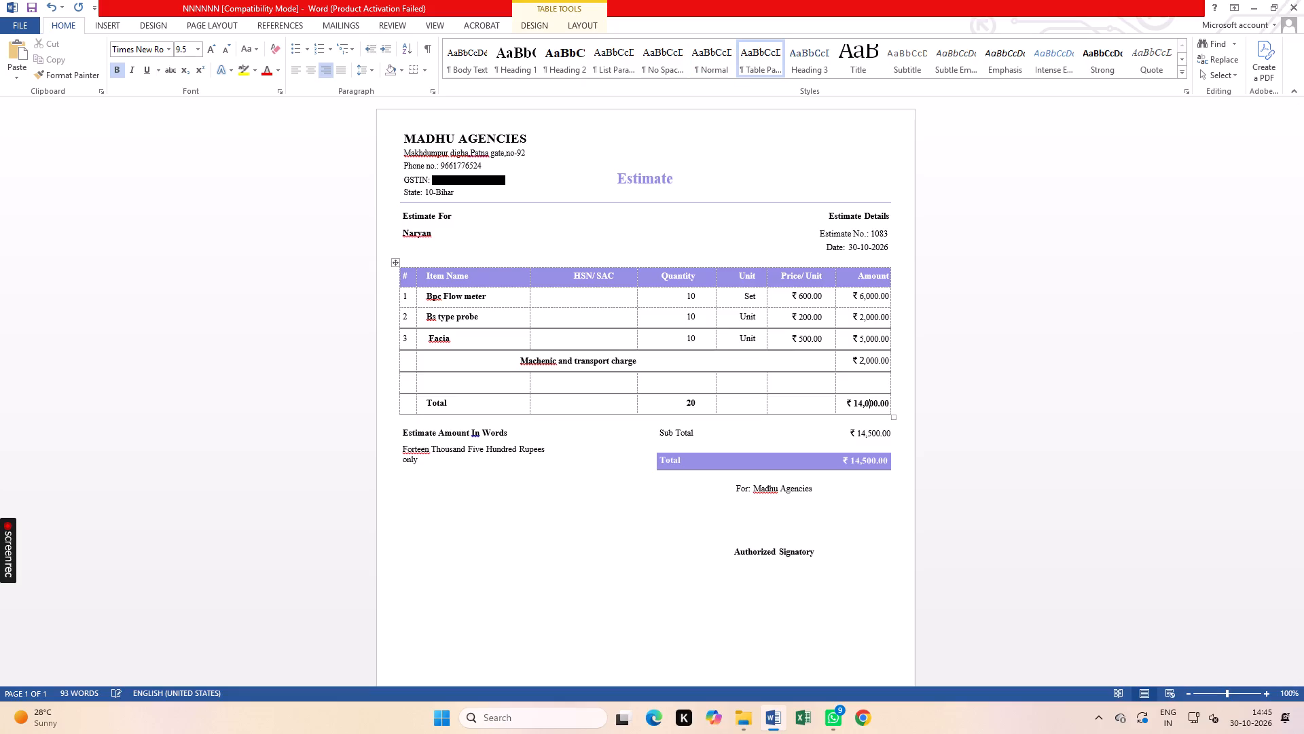
left_click(862, 406)
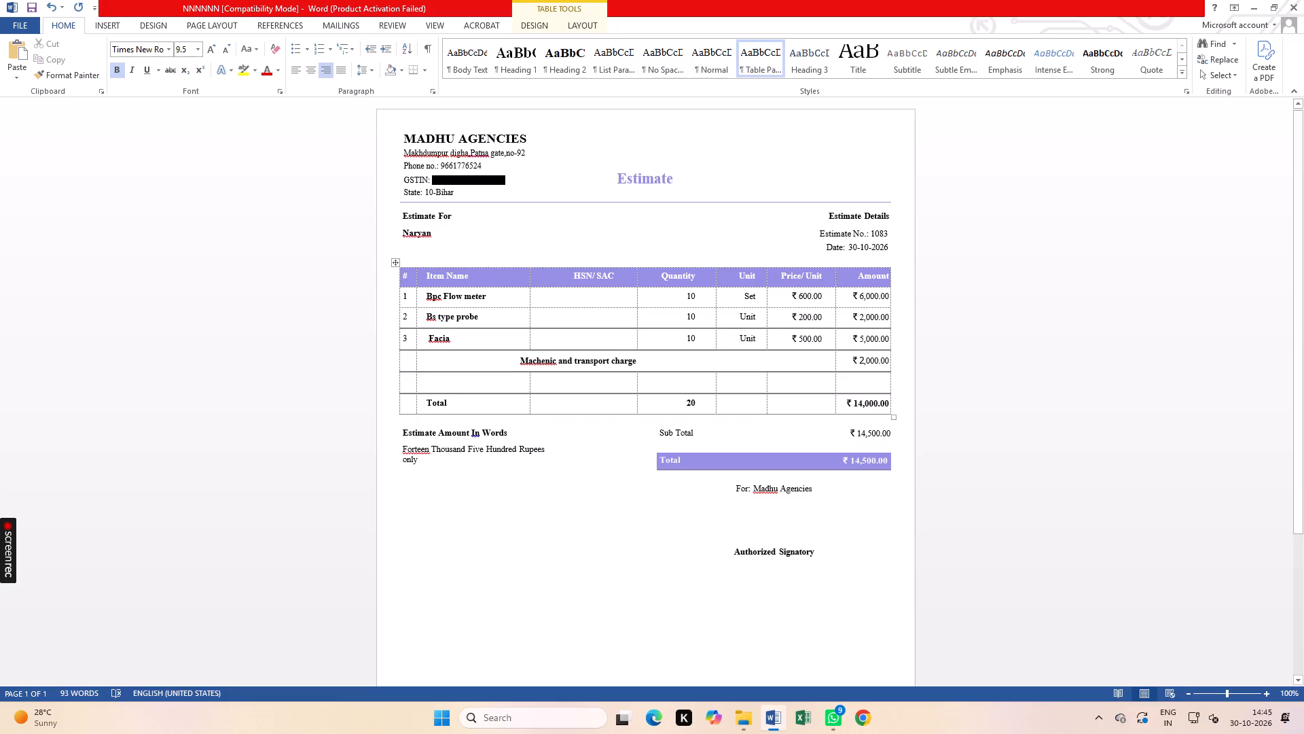
key("BackSpace")
key("5")
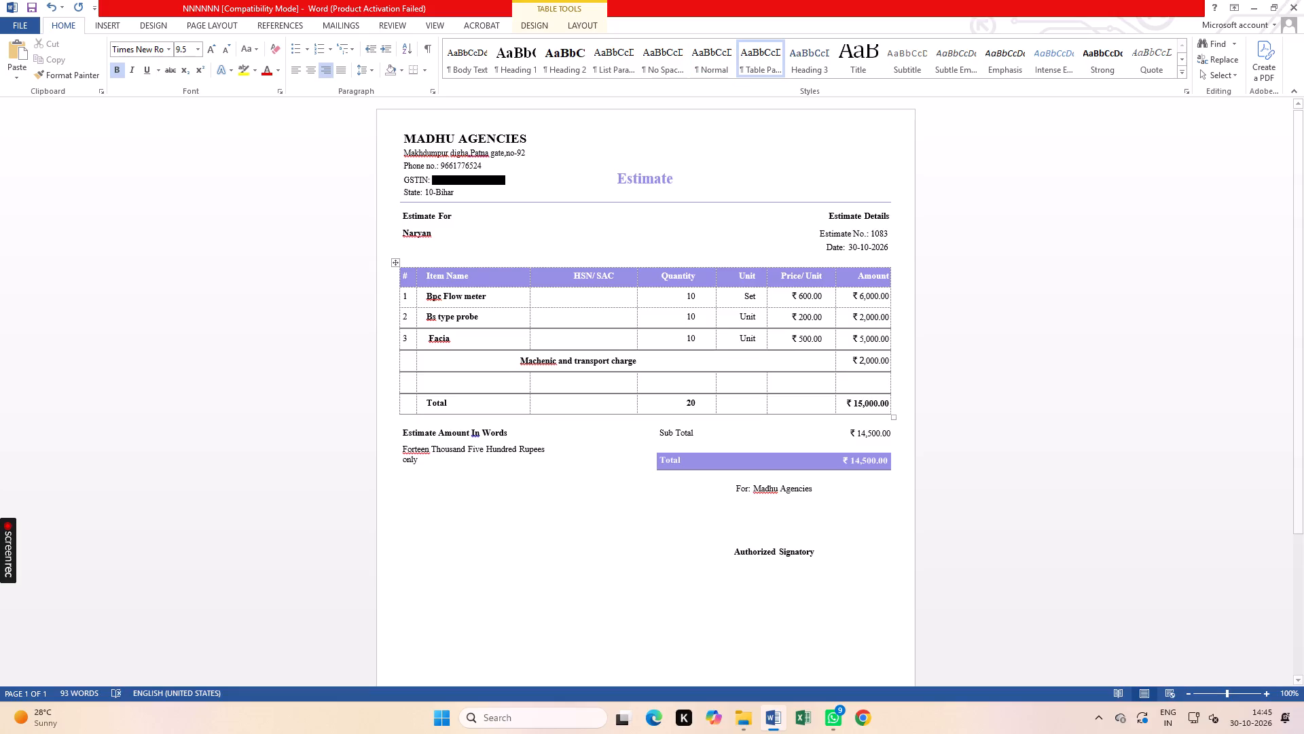
Change the Sub Total amount below the item table to ₹ 15,000.00.
left_click(871, 434)
key("BackSpace")
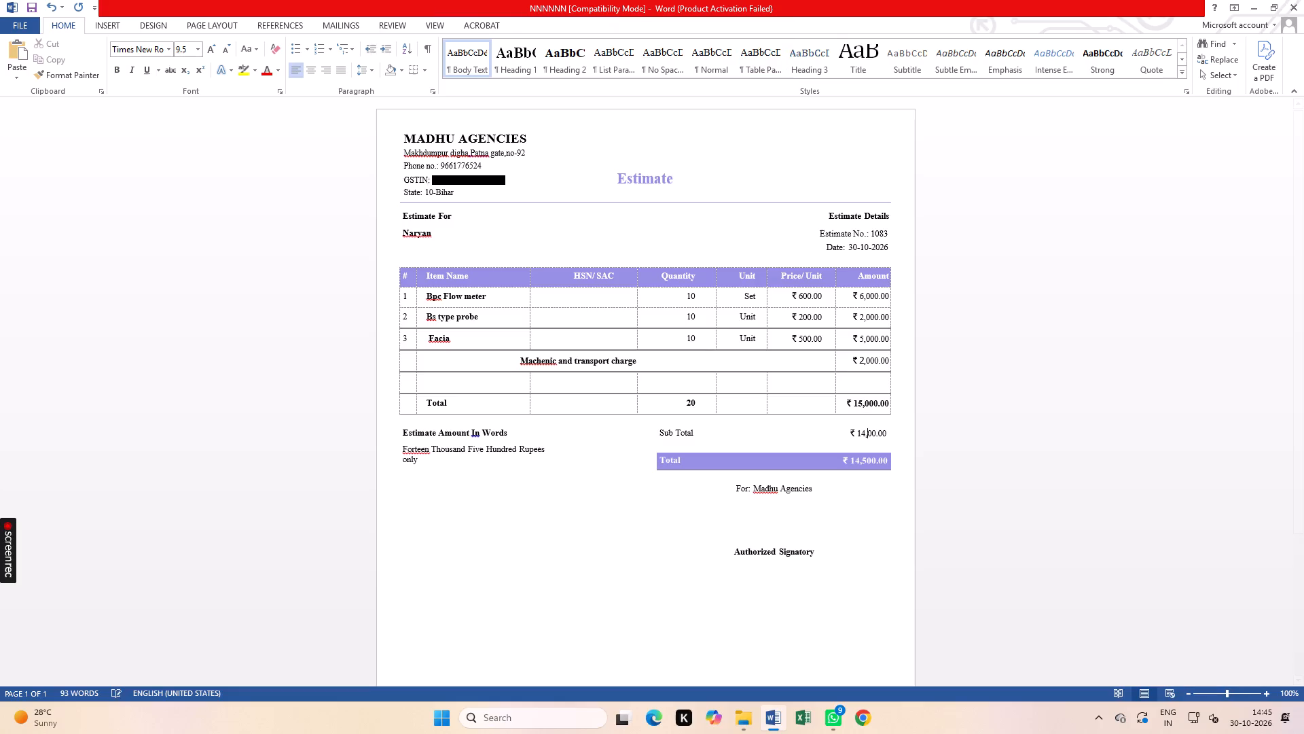
key("0")
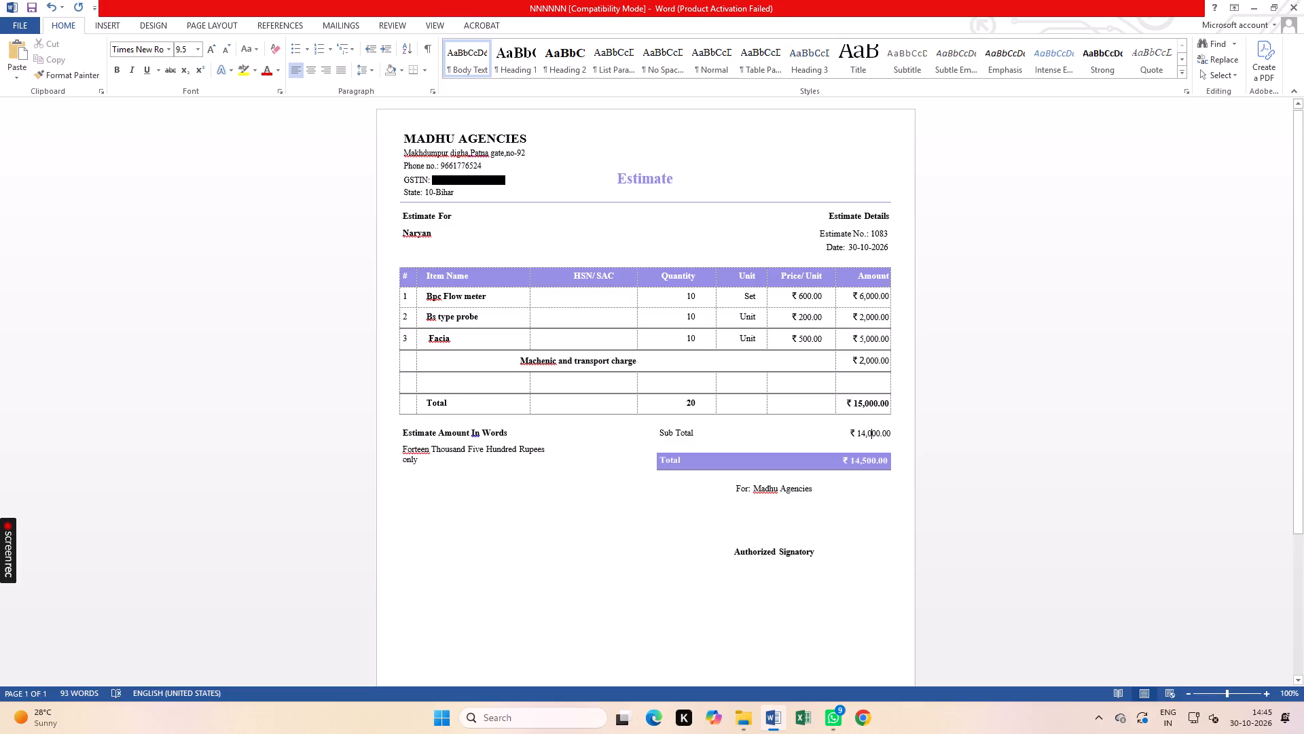
left_click(865, 433)
key("BackSpace")
key("5")
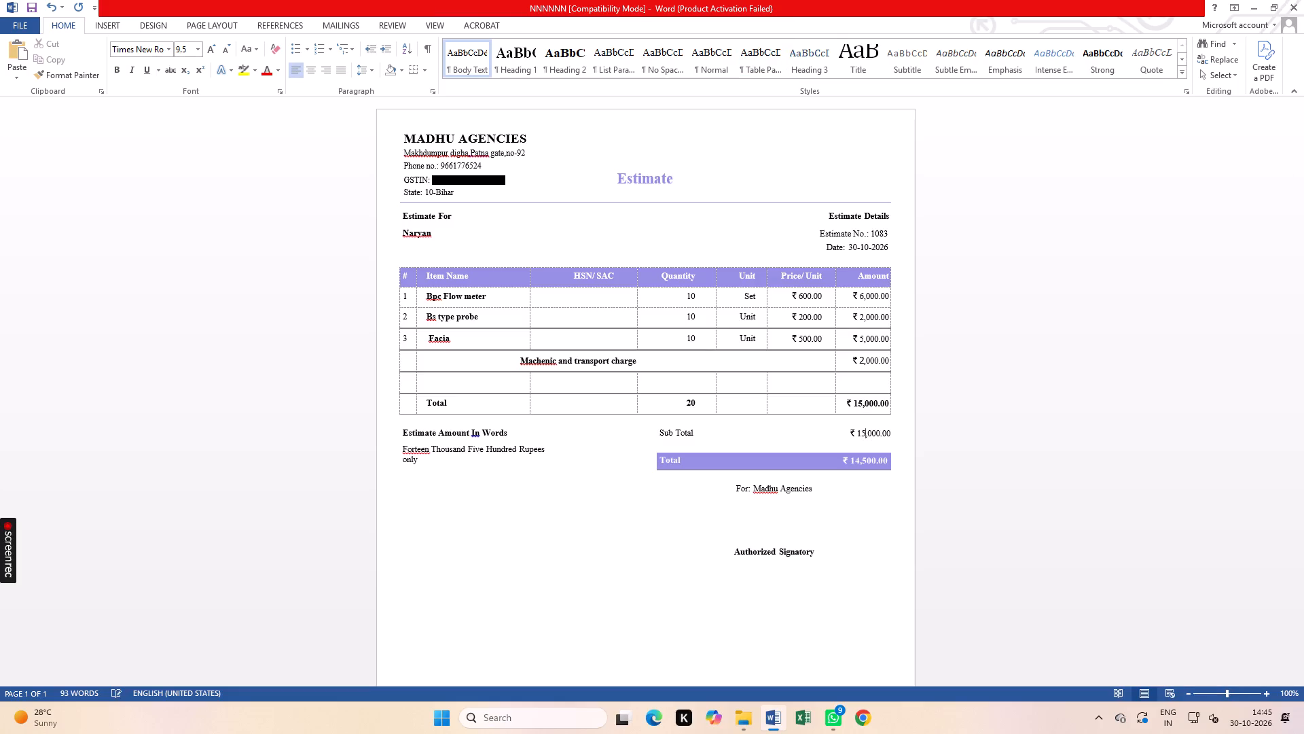
left_click(554, 503)
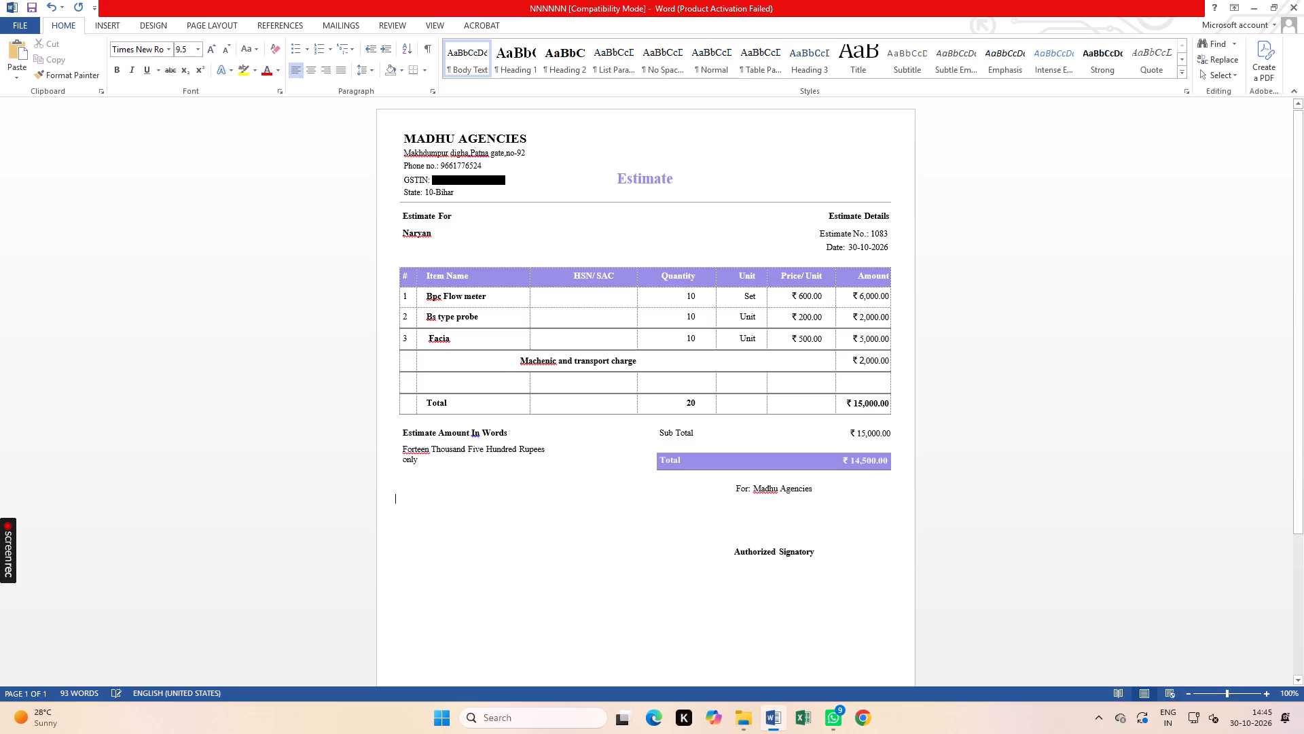
Replace "Forteen" with "Fifteen" in the Estimate Amount In Words line.
left_click(430, 450)
key("BackSpace")
key("BackSpace")
key("BackSpace")
key("BackSpace")
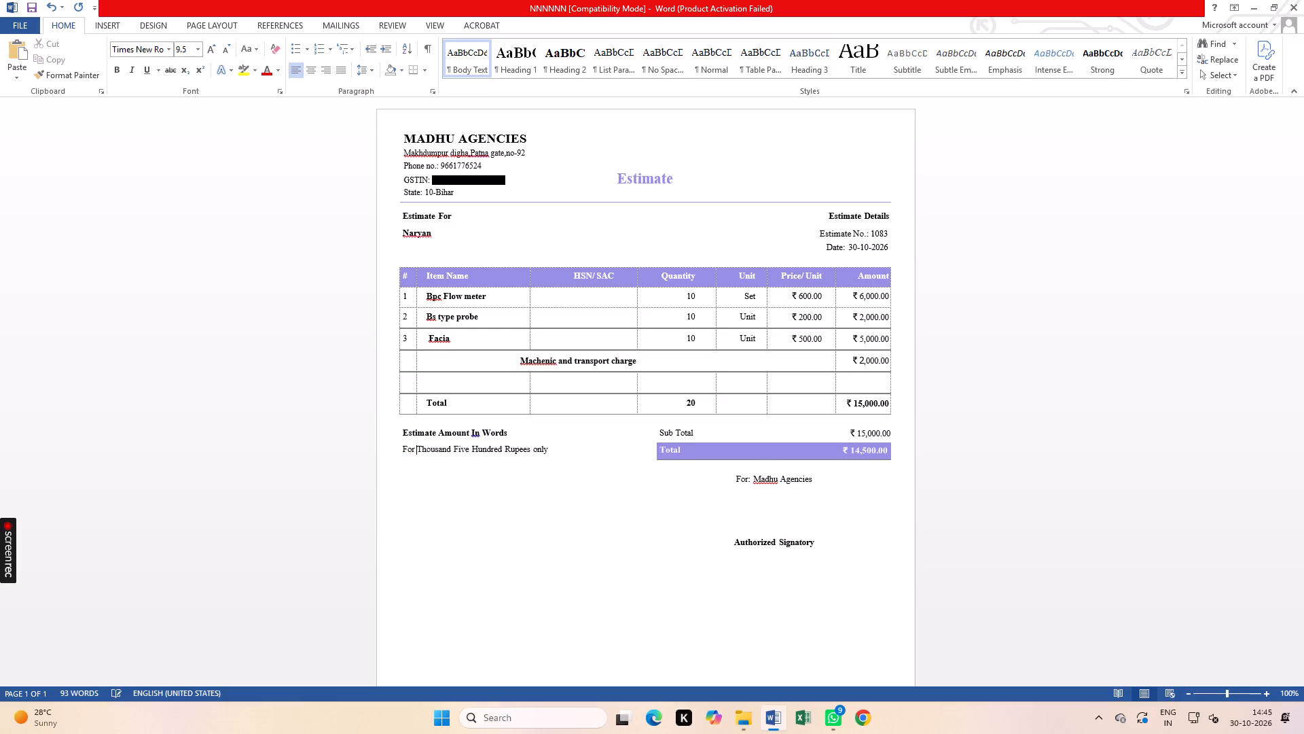
key("BackSpace")
key("BackSpace")
key("BackSpace")
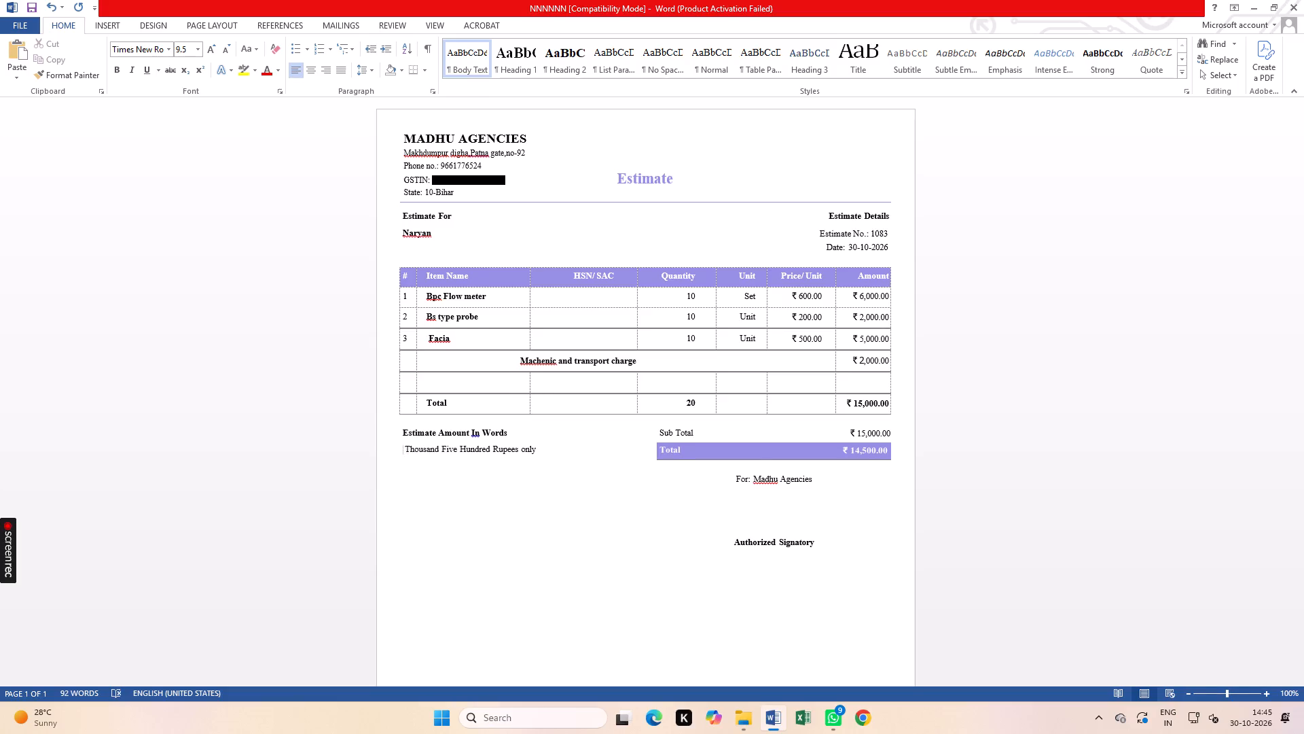
key("f")
key("i")
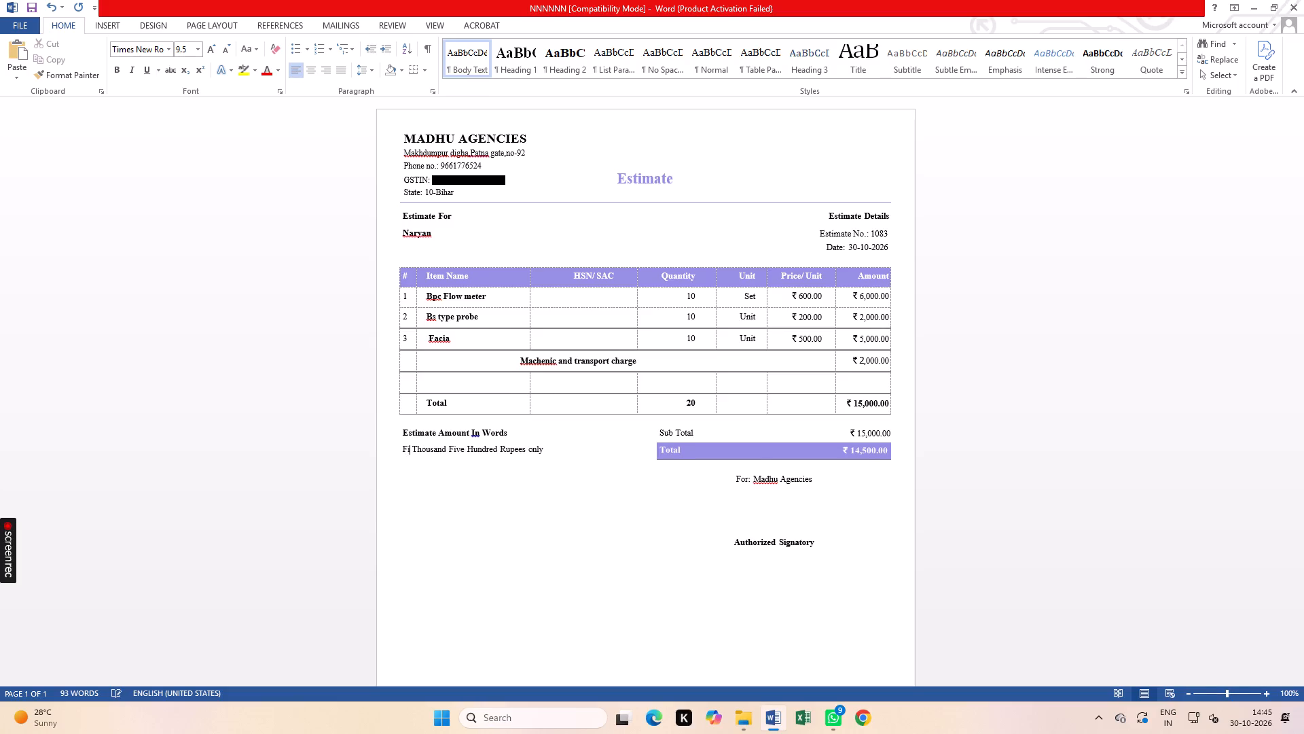
type("fteen")
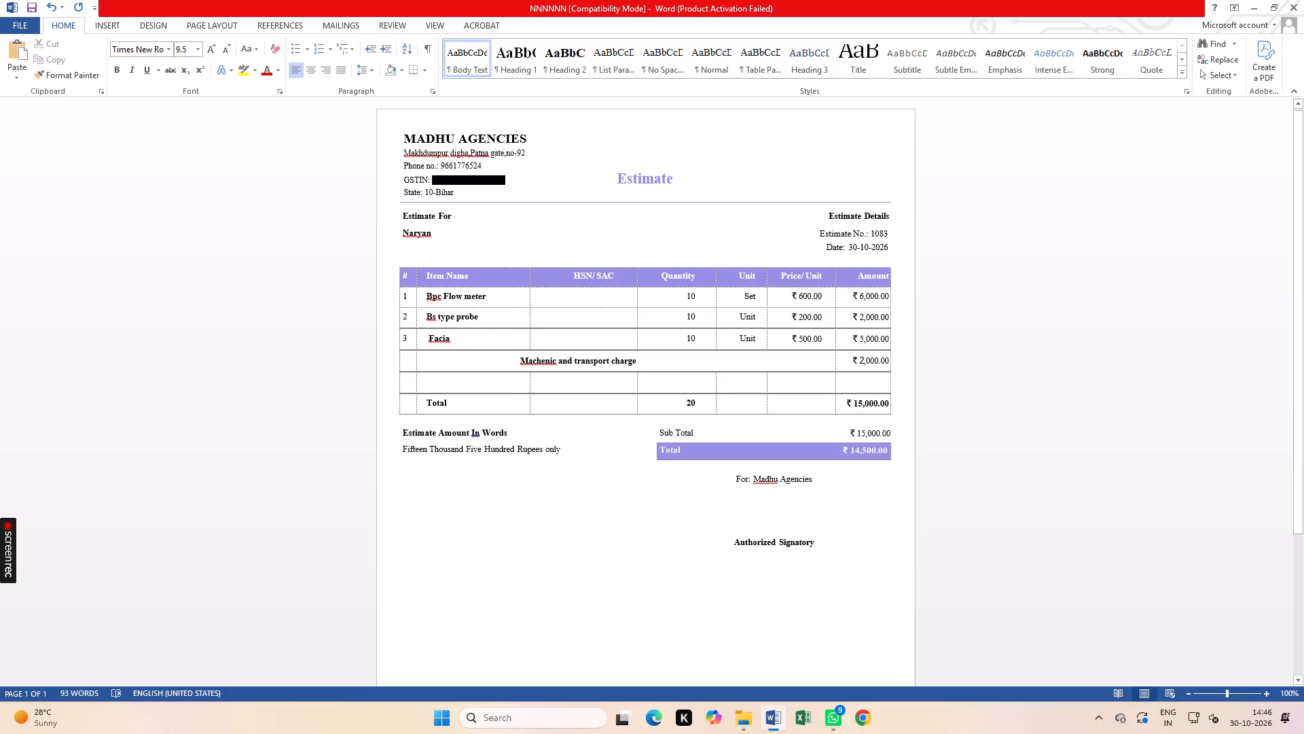
Remove "Five Hundred" from the Estimate Amount In Words line so it reads Fifteen Thousand Rupees only.
left_click(515, 448)
key("BackSpace")
key("BackSpace")
key("BackSpace")
key("BackSpace")
key("BackSpace")
key("BackSpace")
key("BackSpace")
key("BackSpace")
key("BackSpace")
key("BackSpace")
key("BackSpace")
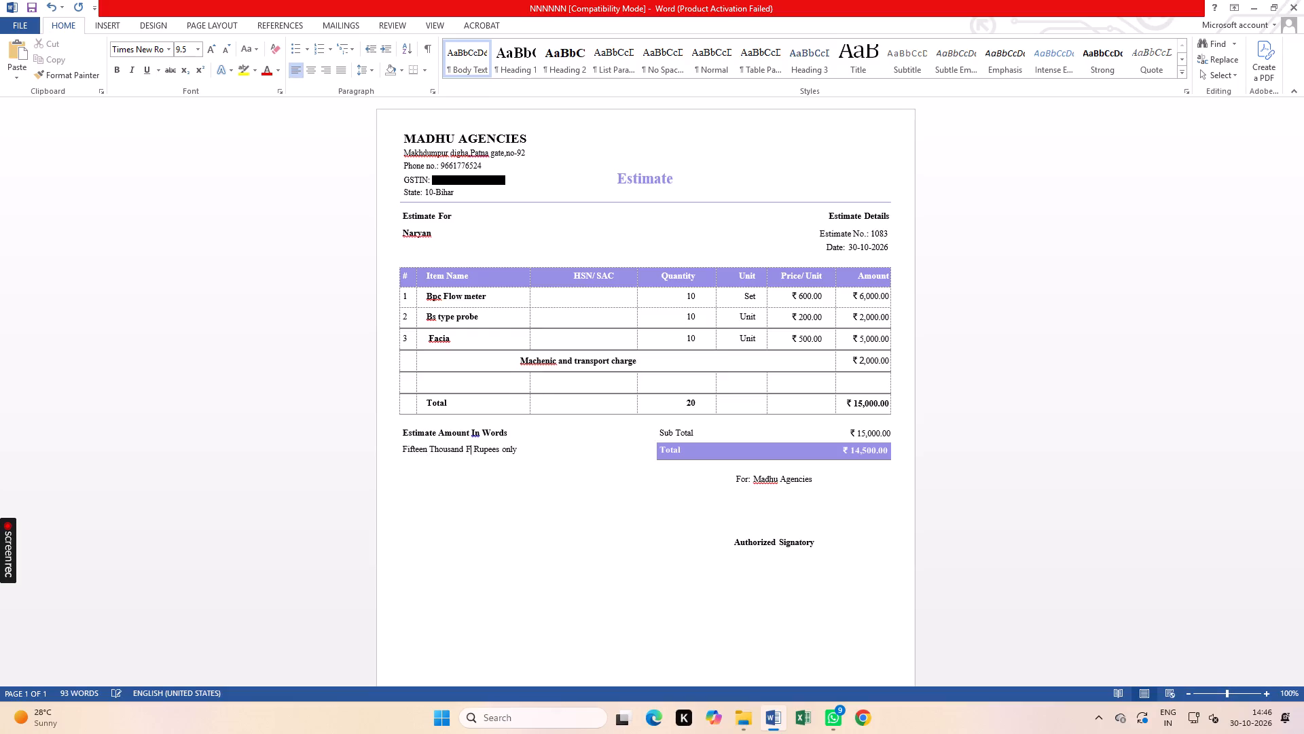
key("BackSpace")
left_click(547, 500)
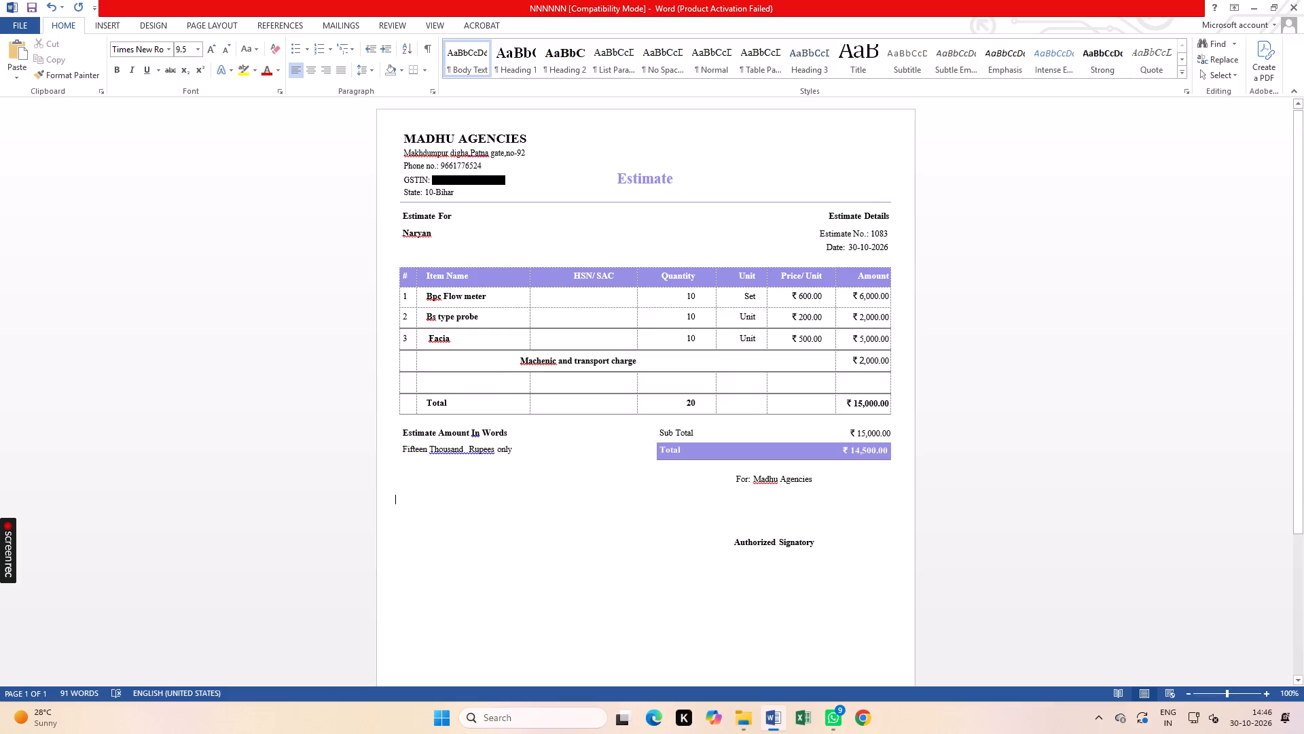
Save the NNNNNN Word estimate and close it.
double_click(32, 7)
triple_click(32, 7)
left_click(32, 7)
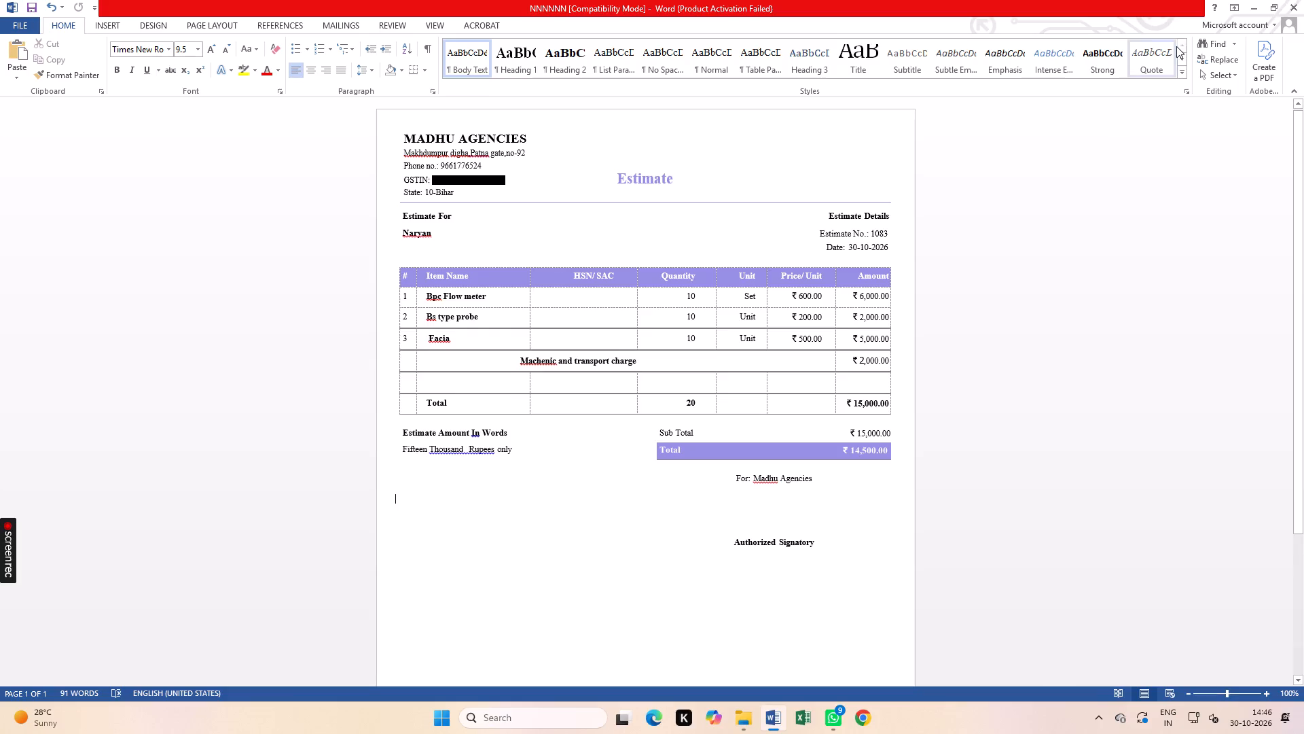
left_click(1299, 0)
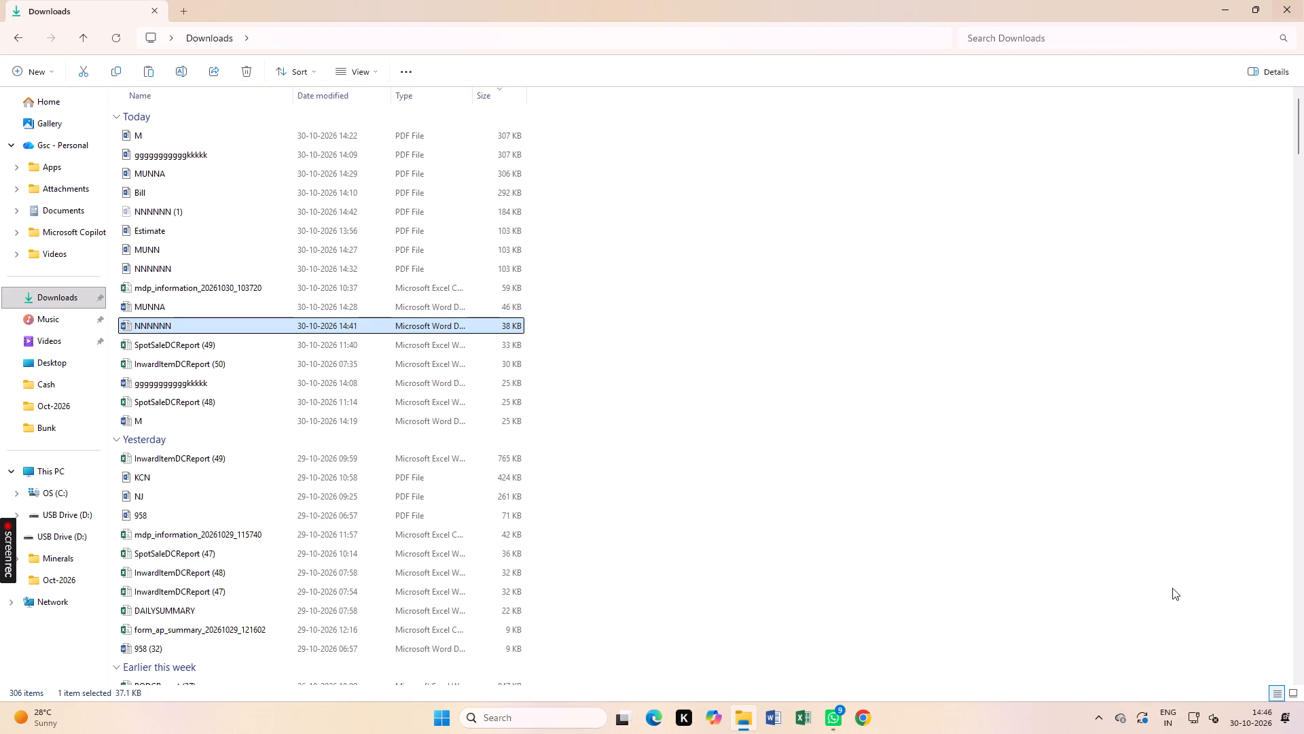
Switch to Chrome, search for "word to pdf", and open the iLovePDF Word to PDF converter.
left_click(862, 723)
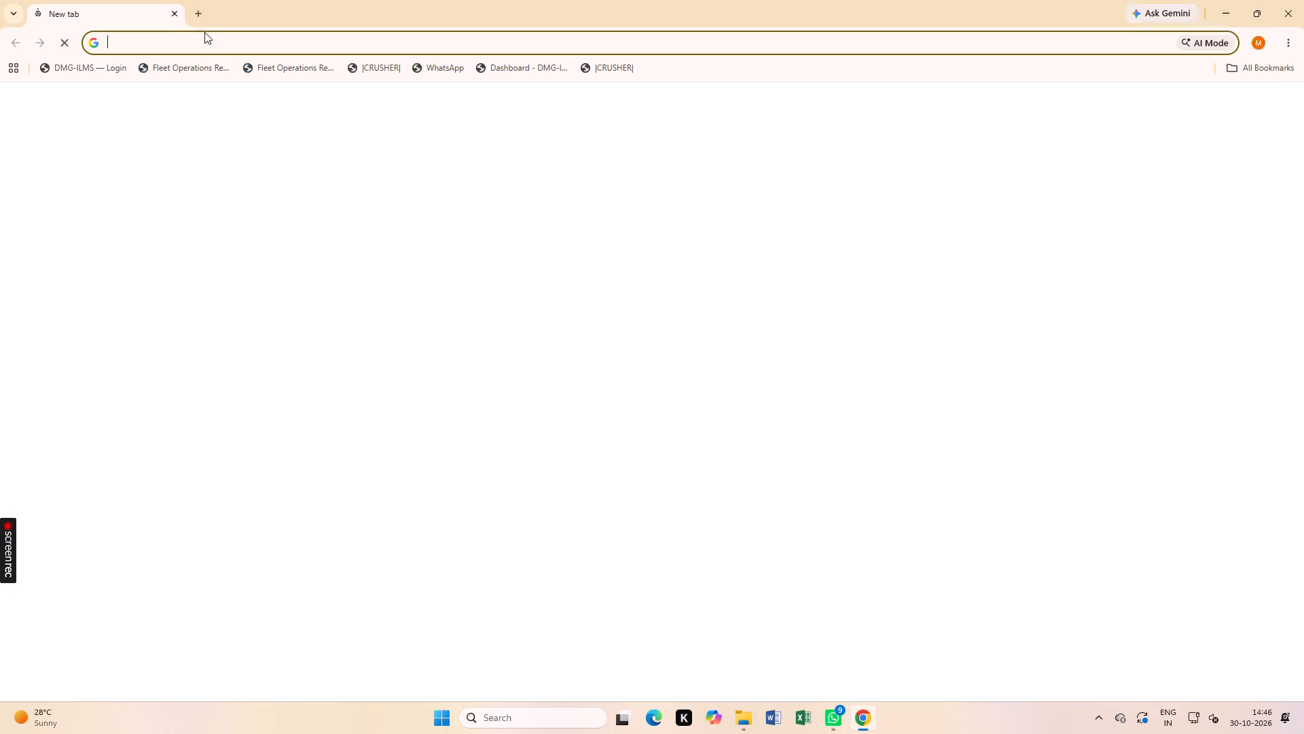
left_click(204, 18)
left_click(202, 35)
left_click(177, 76)
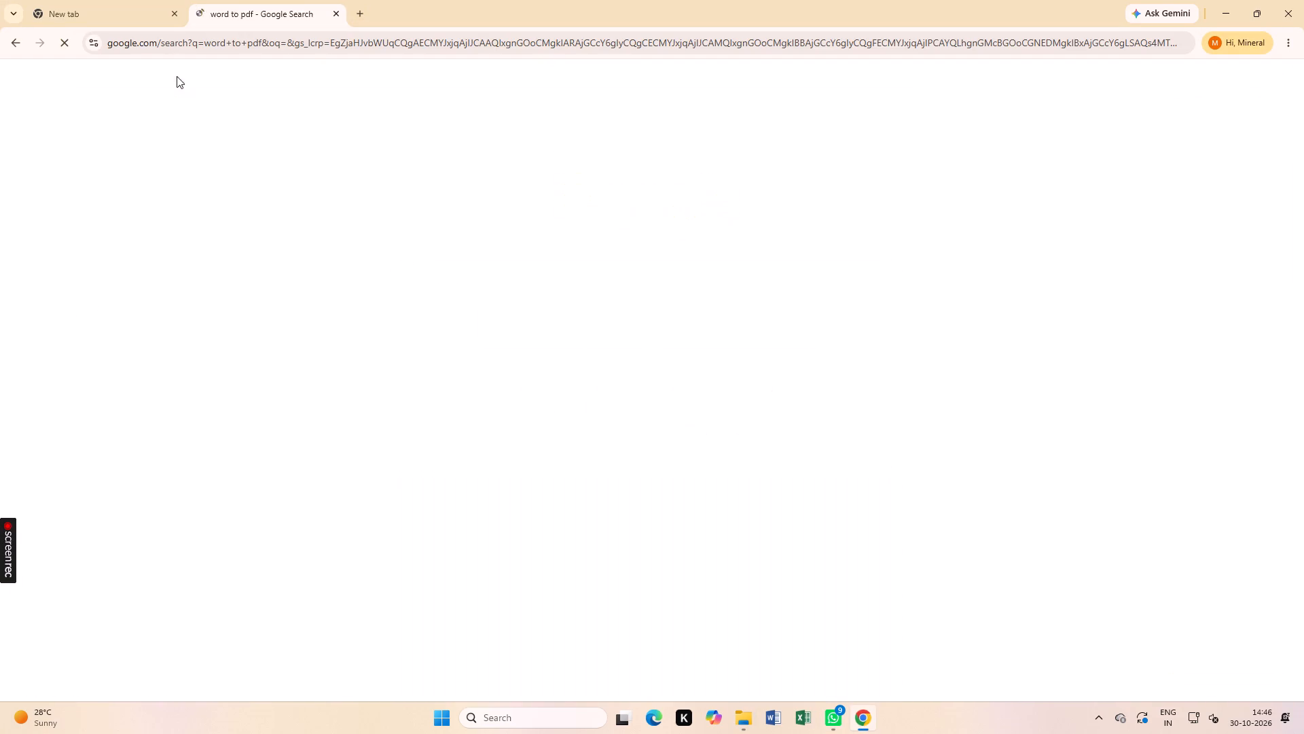
left_click(282, 225)
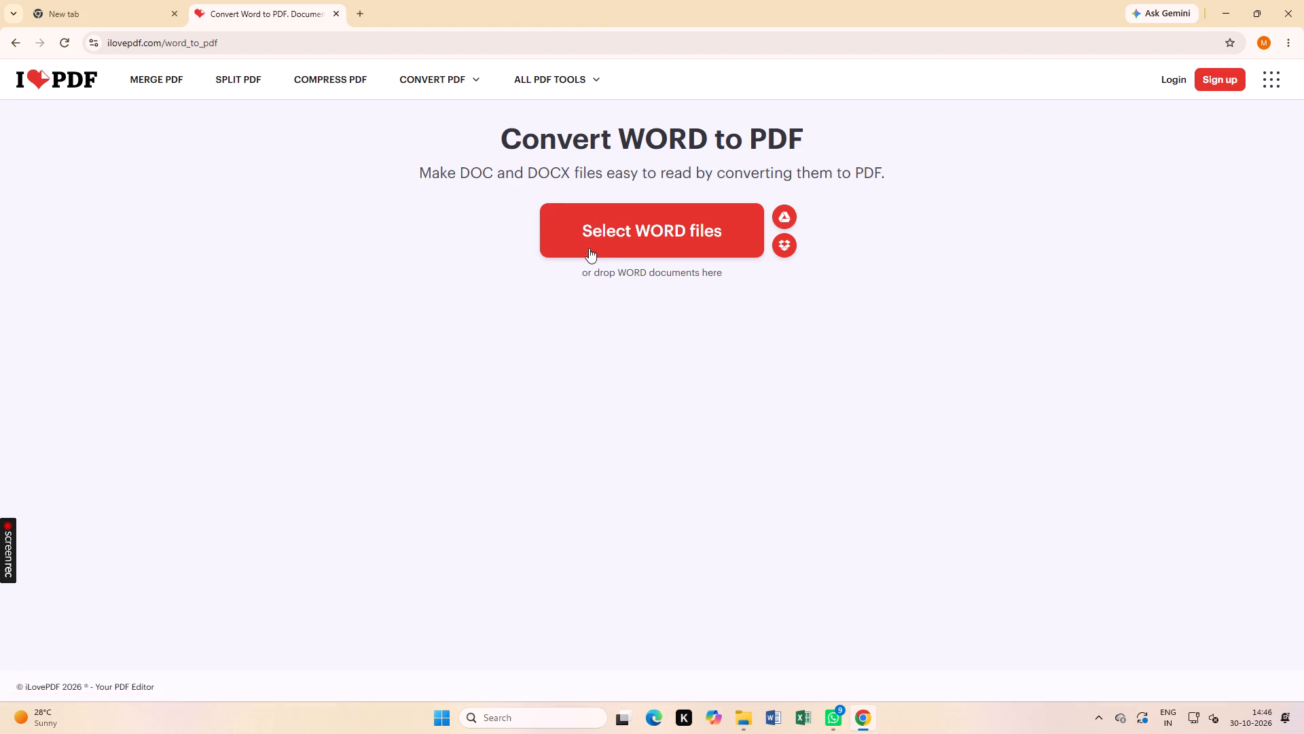
left_click(604, 243)
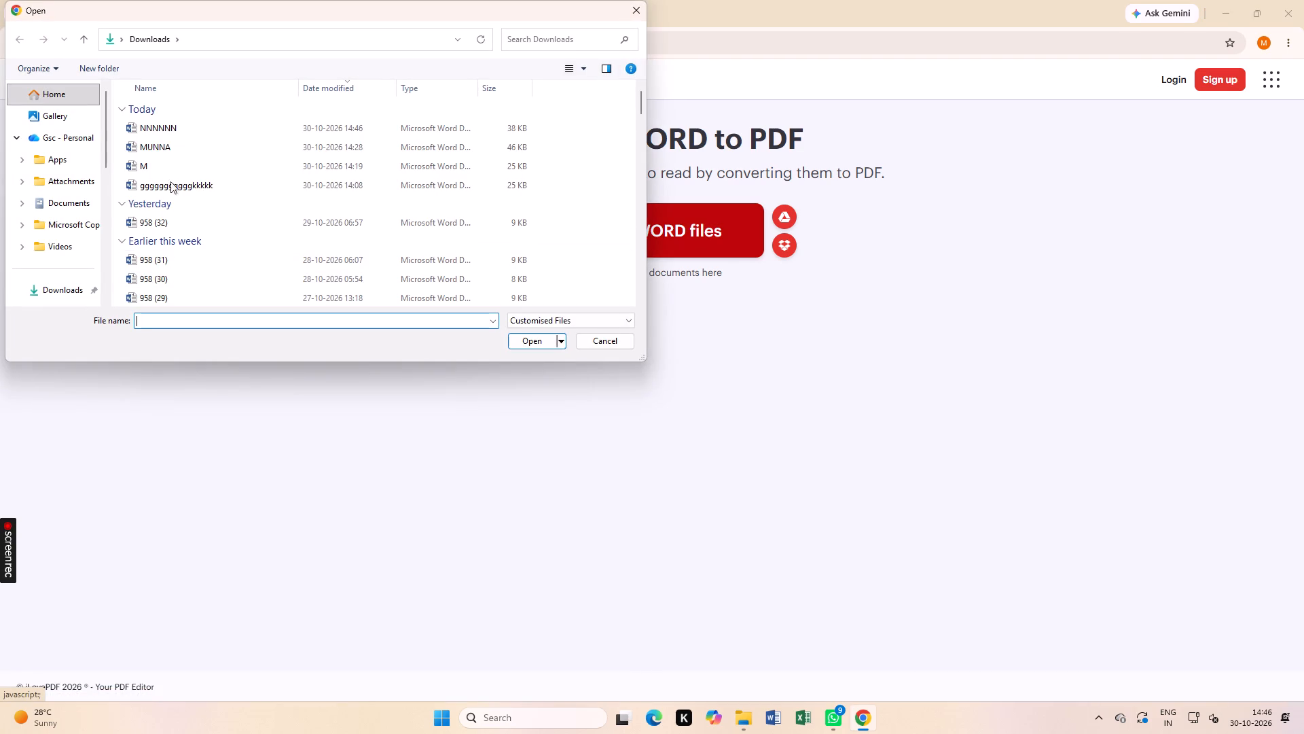
left_click(163, 130)
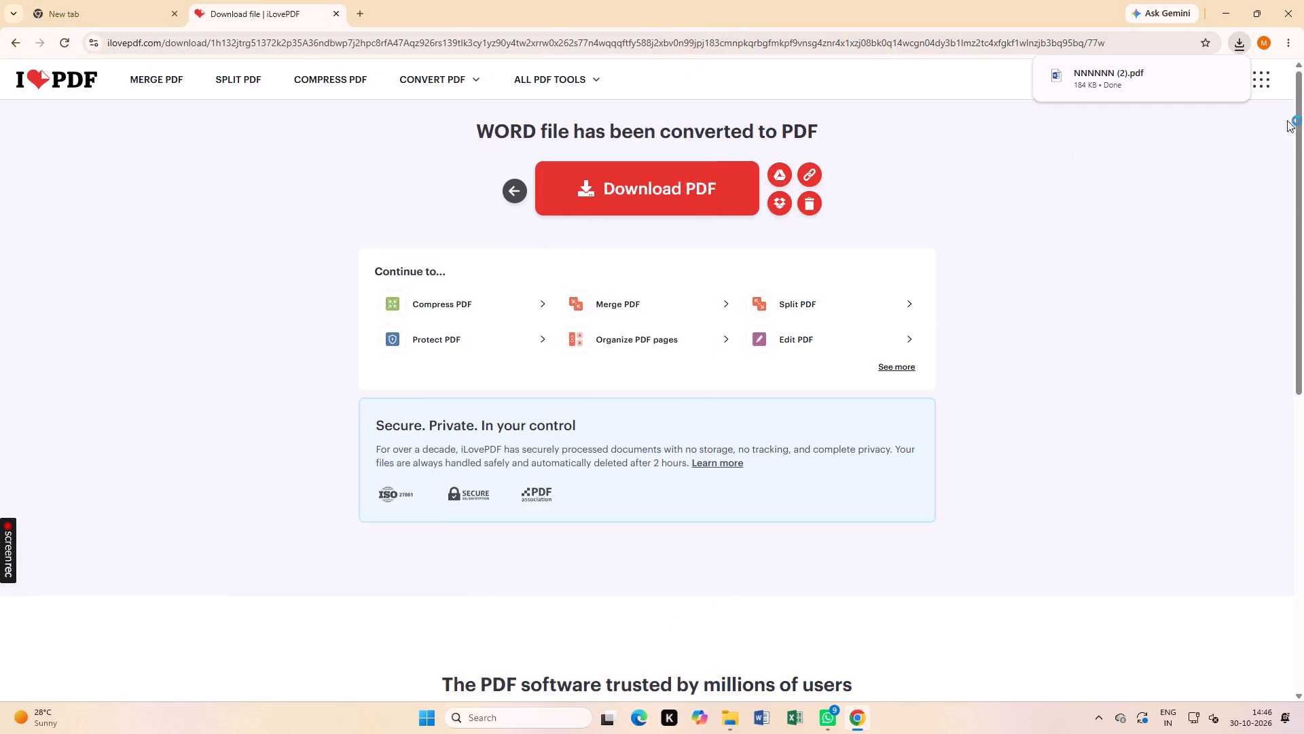
left_click(1140, 71)
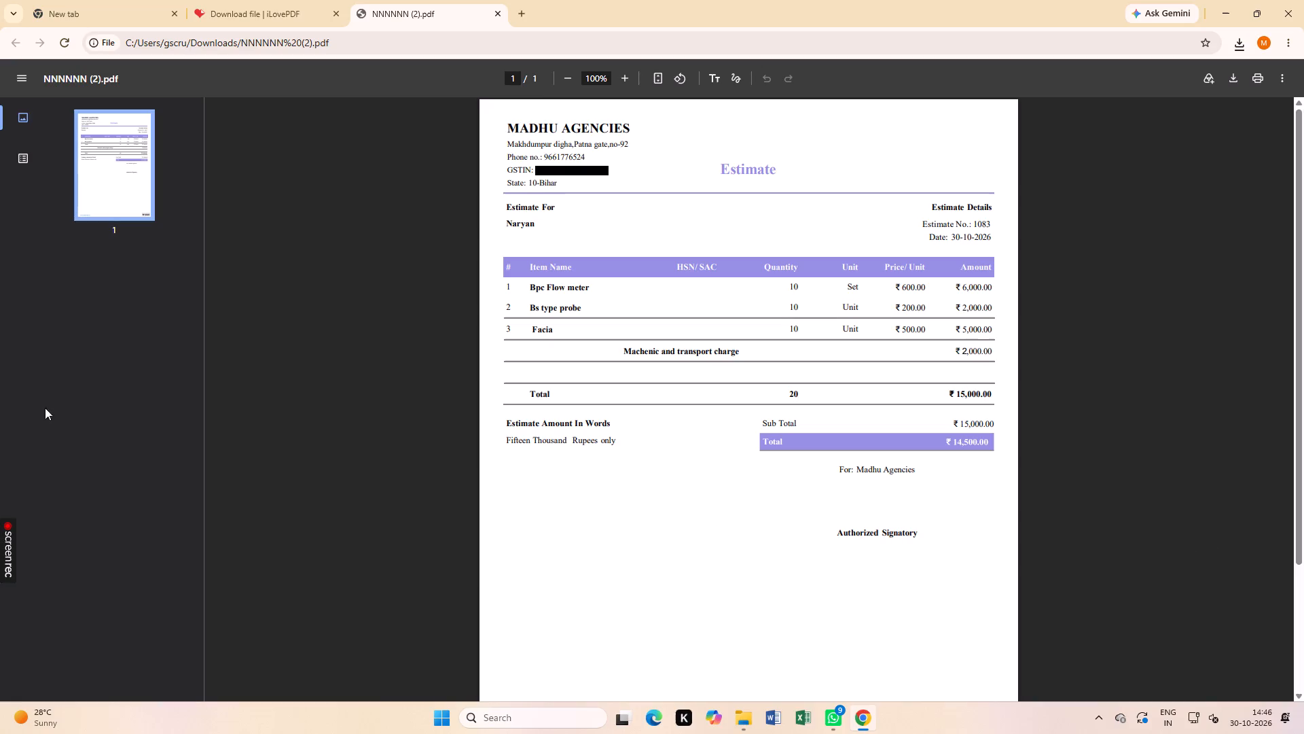
left_click(1302, 6)
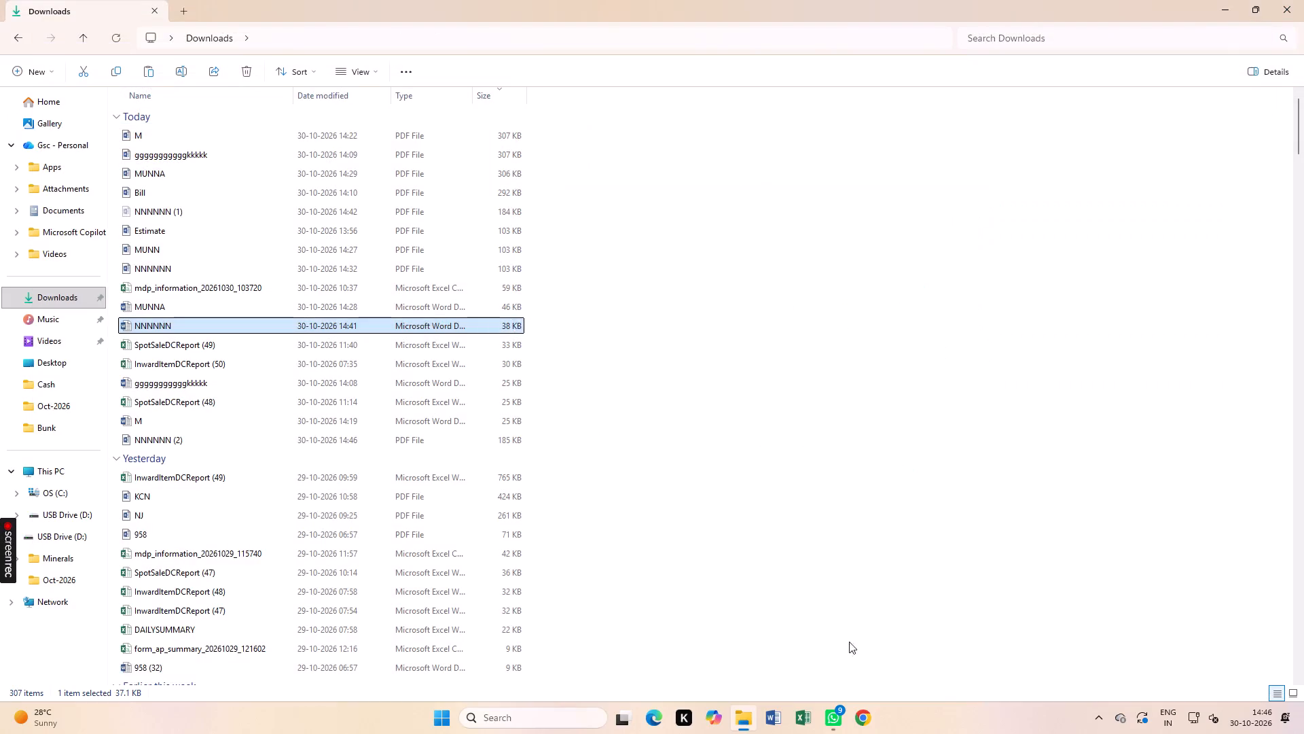
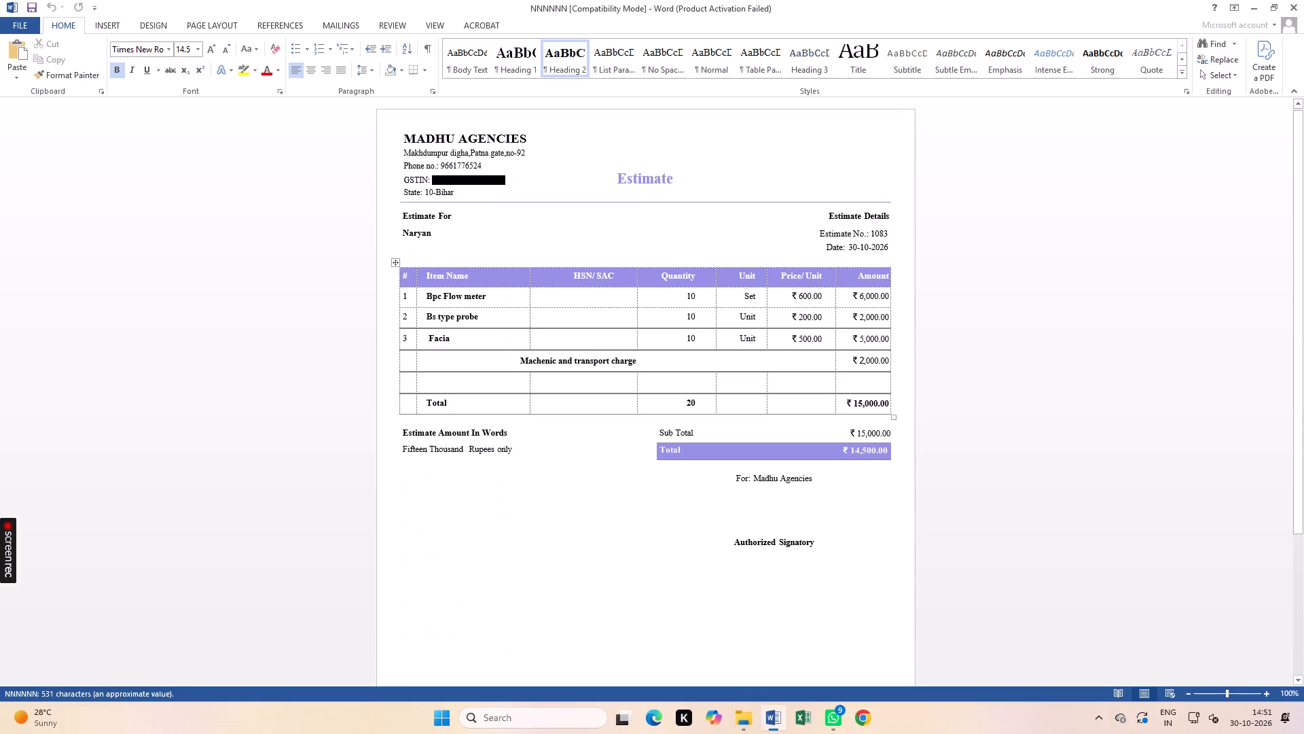
Set the quantity in the estimate table's Total row to 30 and save the document.
left_click(691, 404)
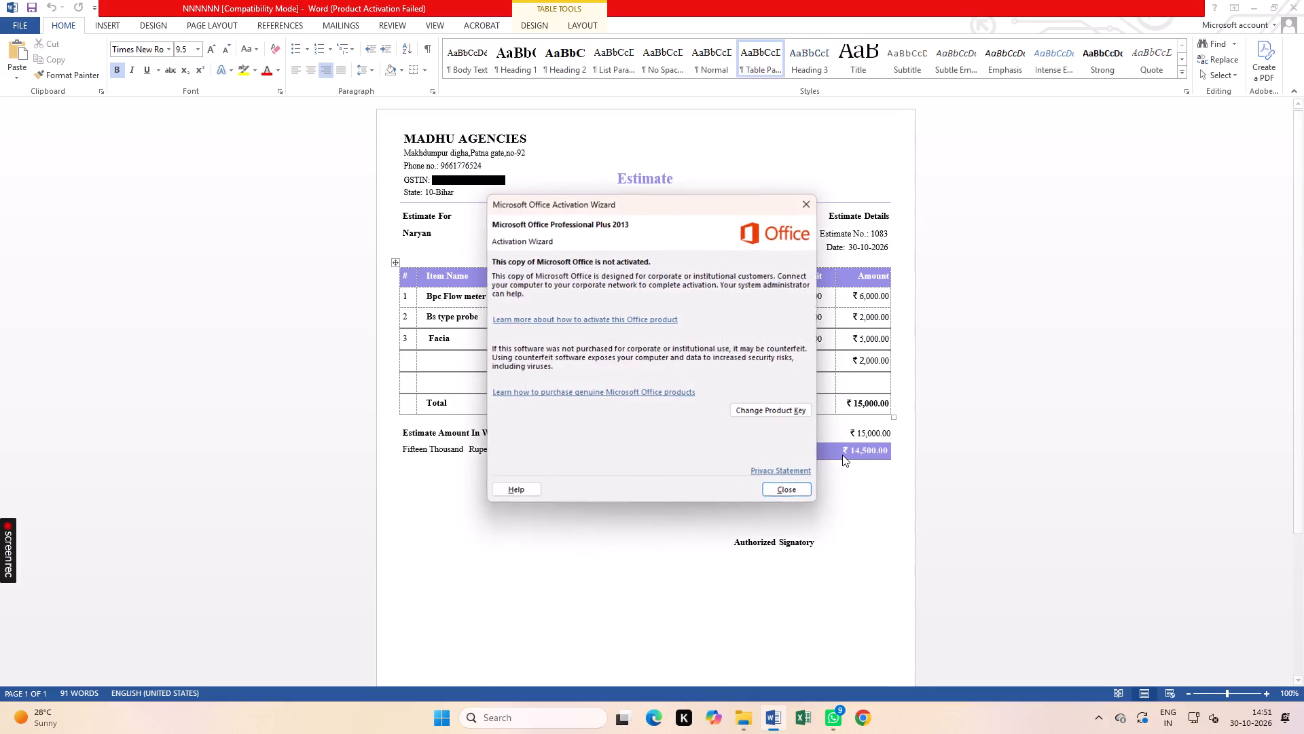
left_click(787, 493)
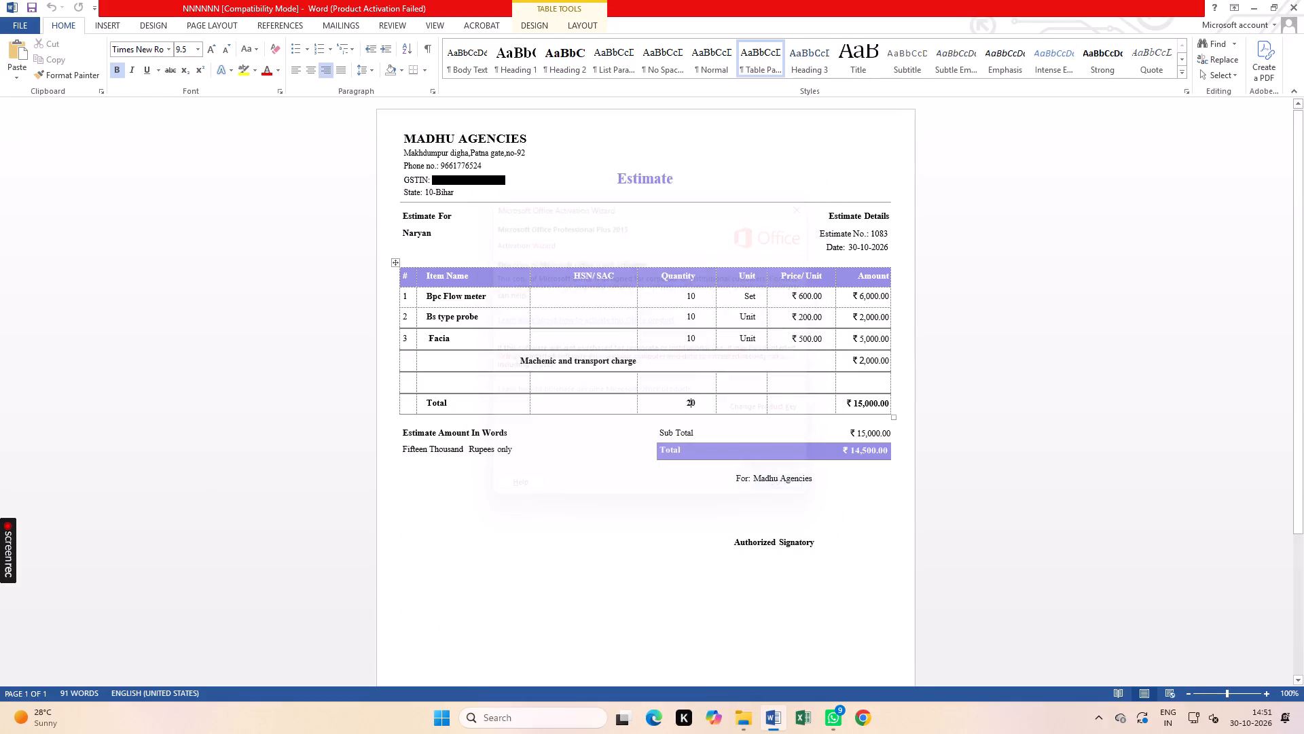
key("BackSpace")
key("3")
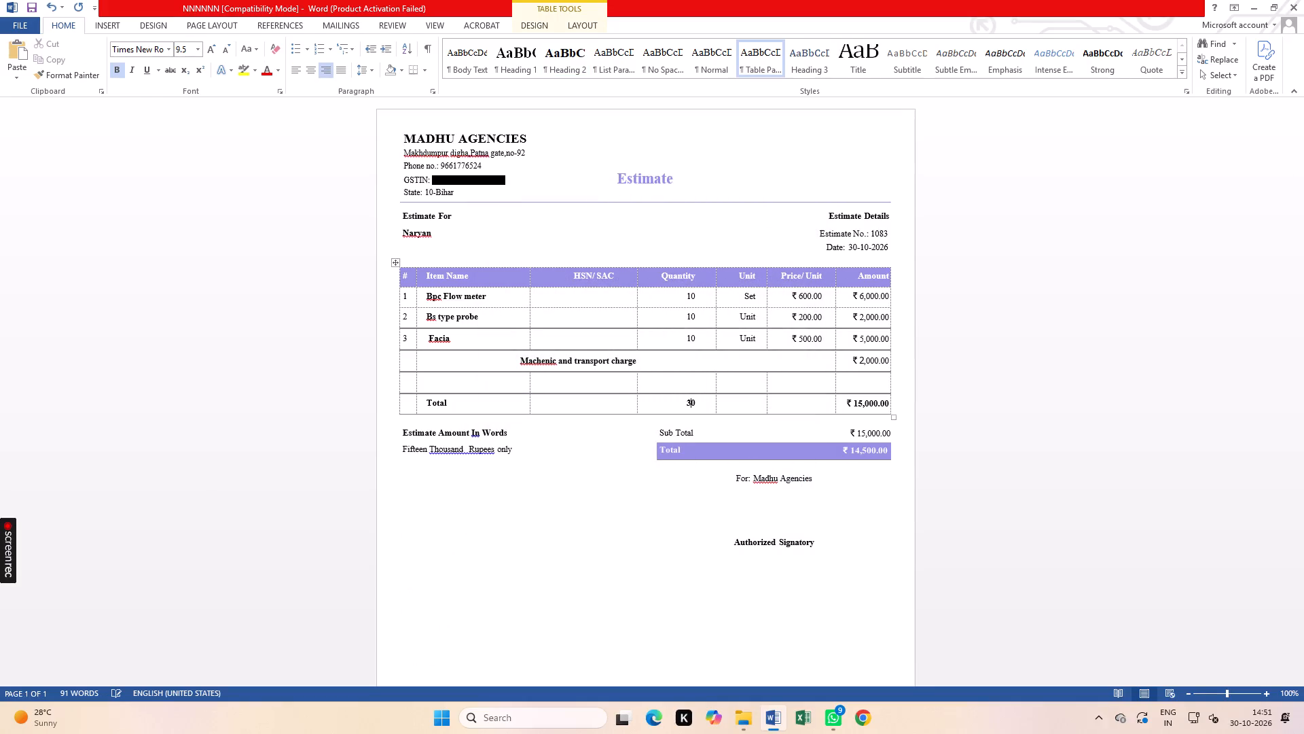
left_click(1075, 502)
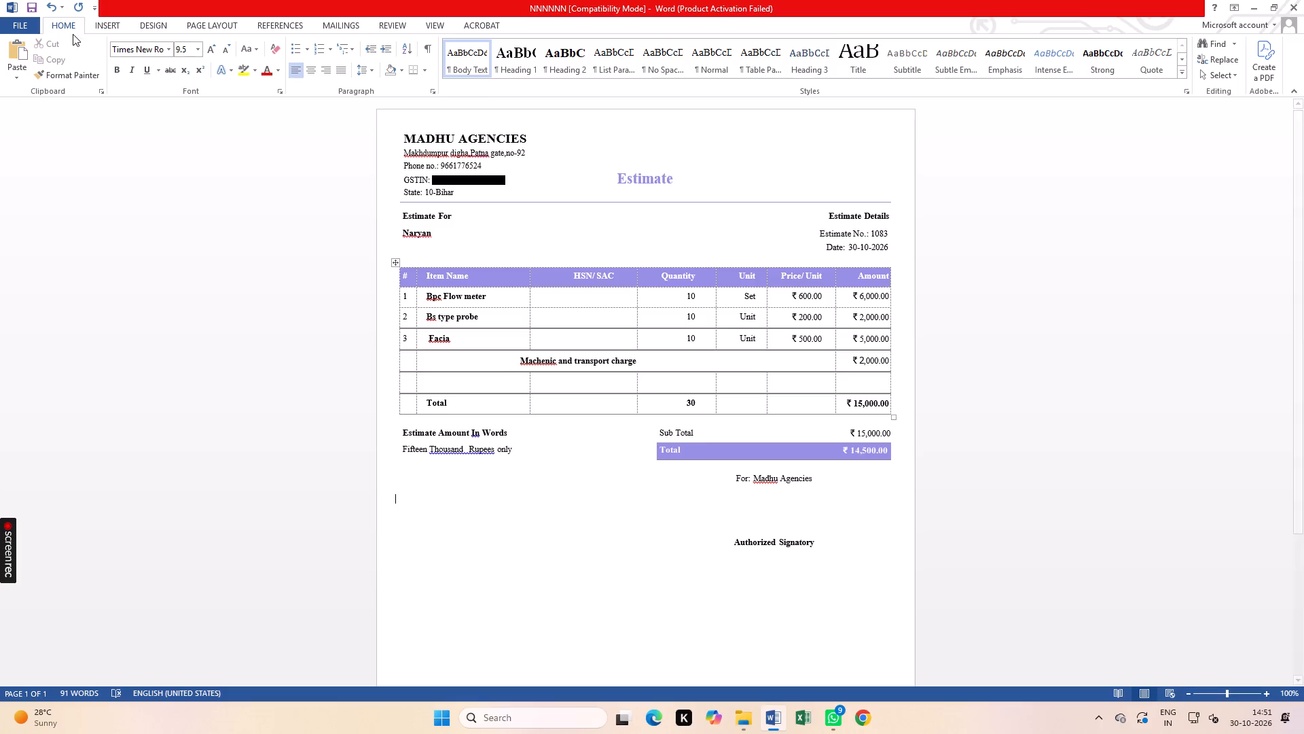
triple_click(35, 7)
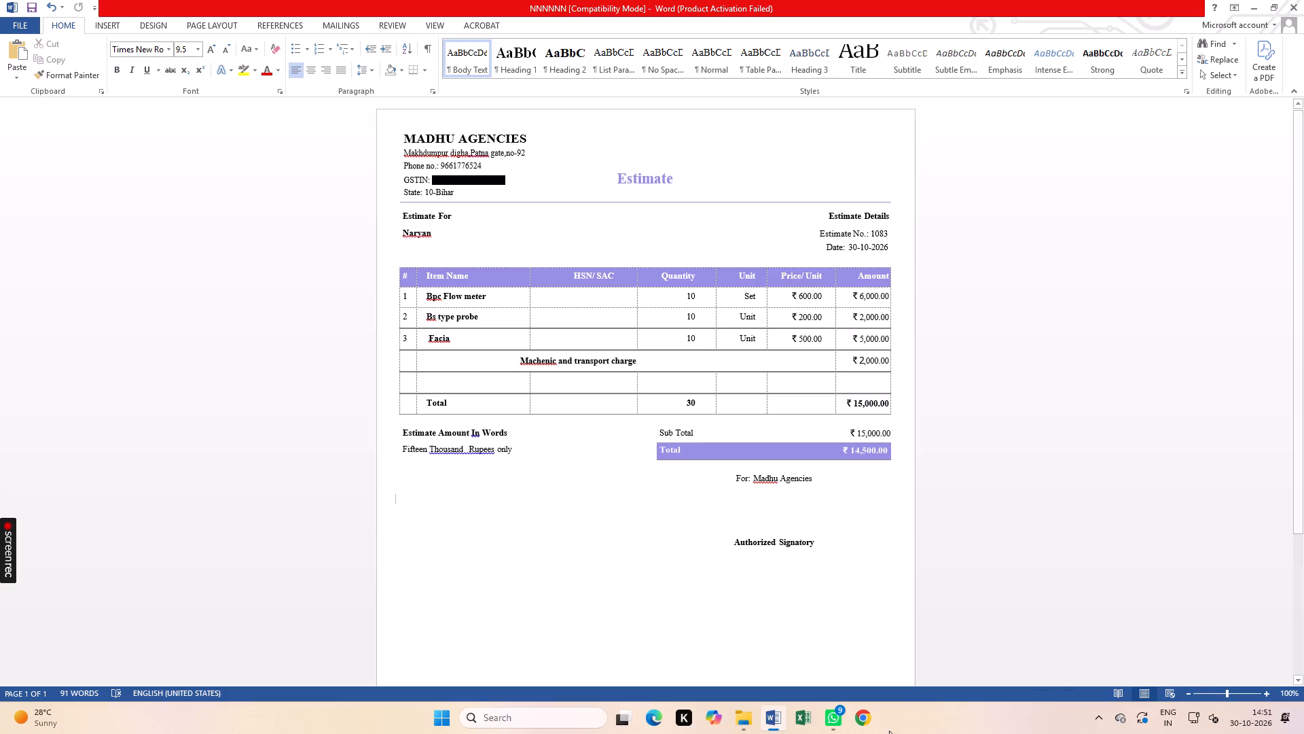
Switch to Chrome, search for "word to pdf", and open the iLovePDF Word to PDF converter.
left_click(866, 724)
left_click(252, 49)
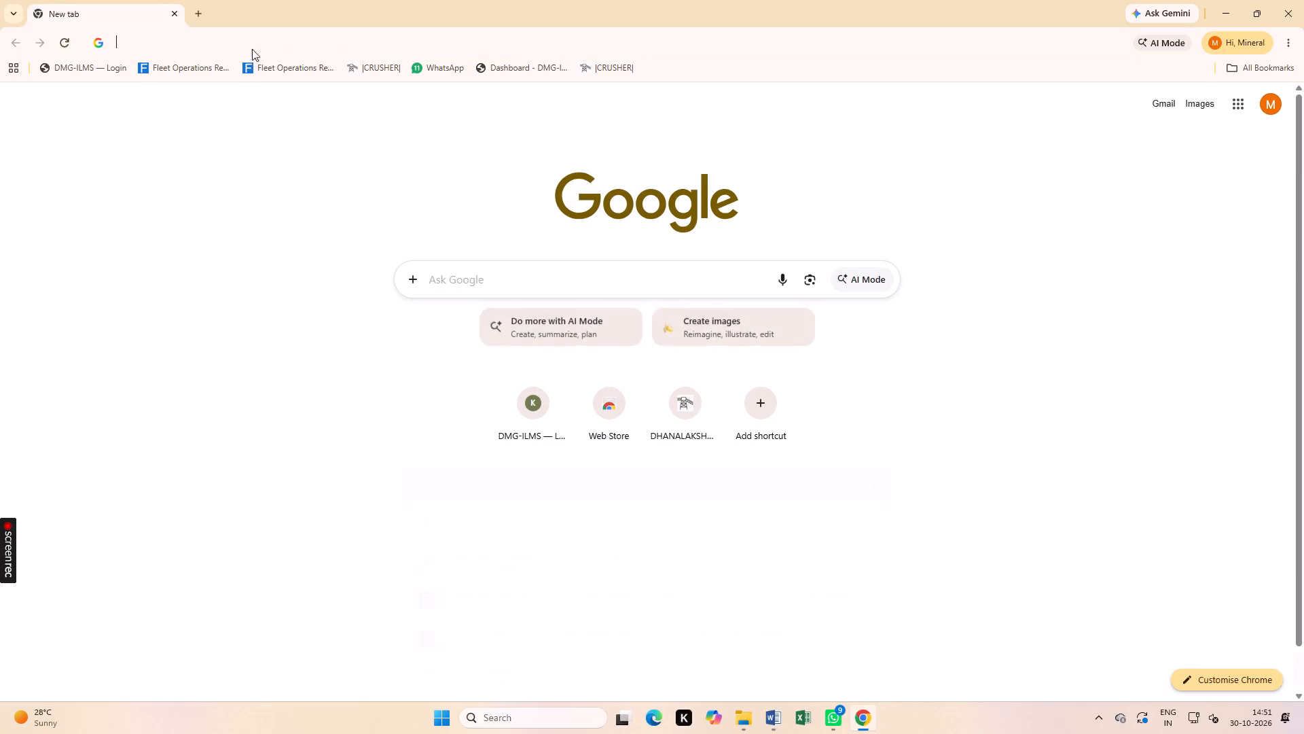
left_click(170, 69)
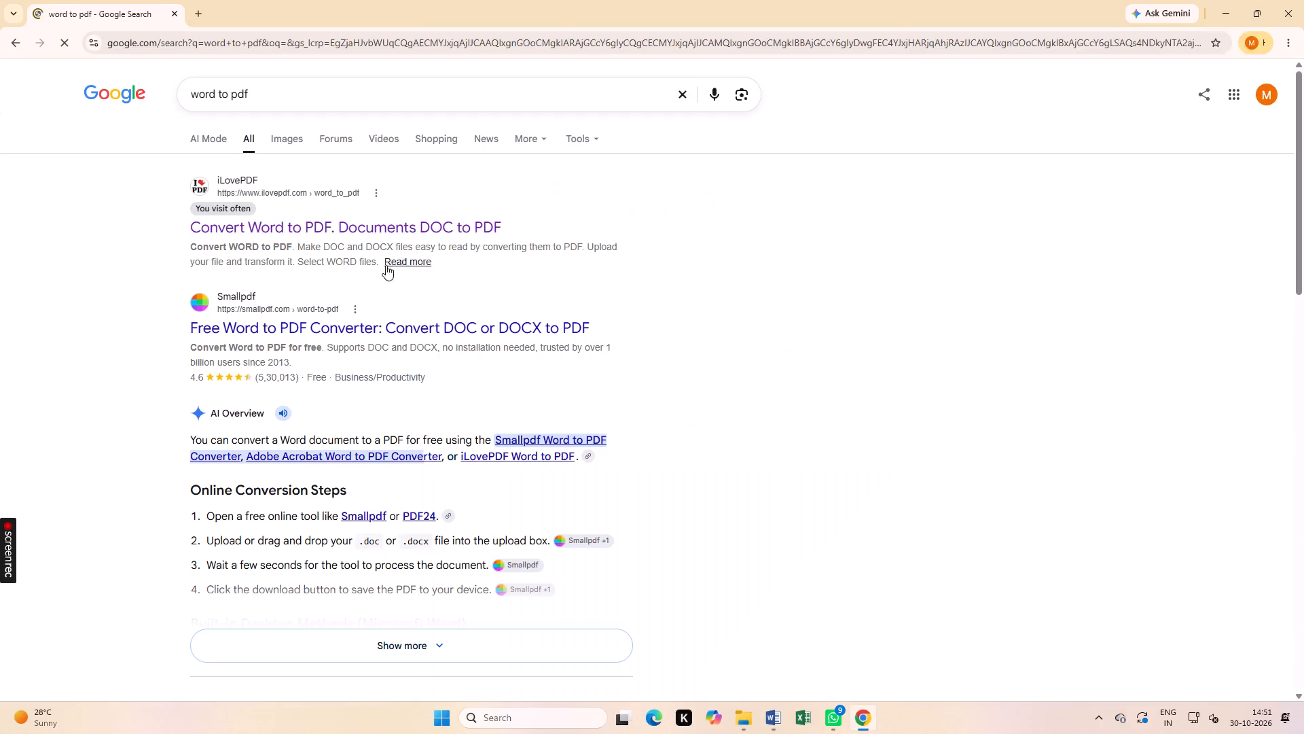